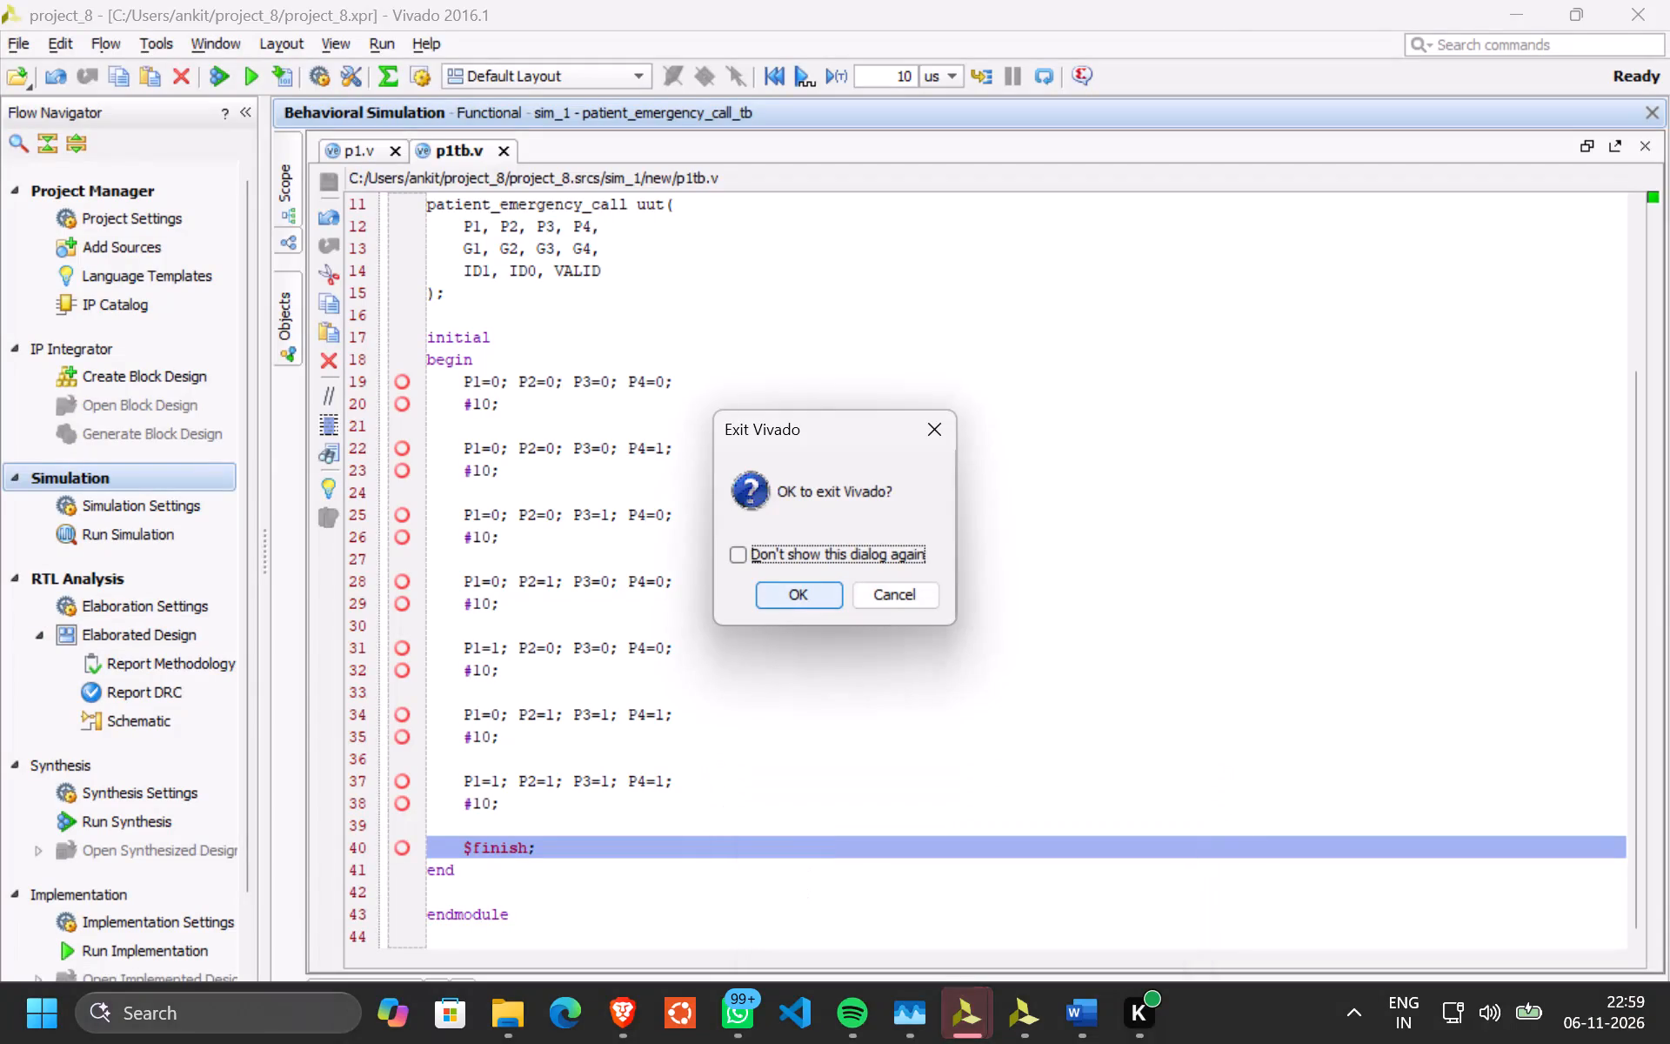
Exit Vivado, closing project_8 and its patient emergency call simulation.
{"action": "left_click", "coordinate": [799, 606]}
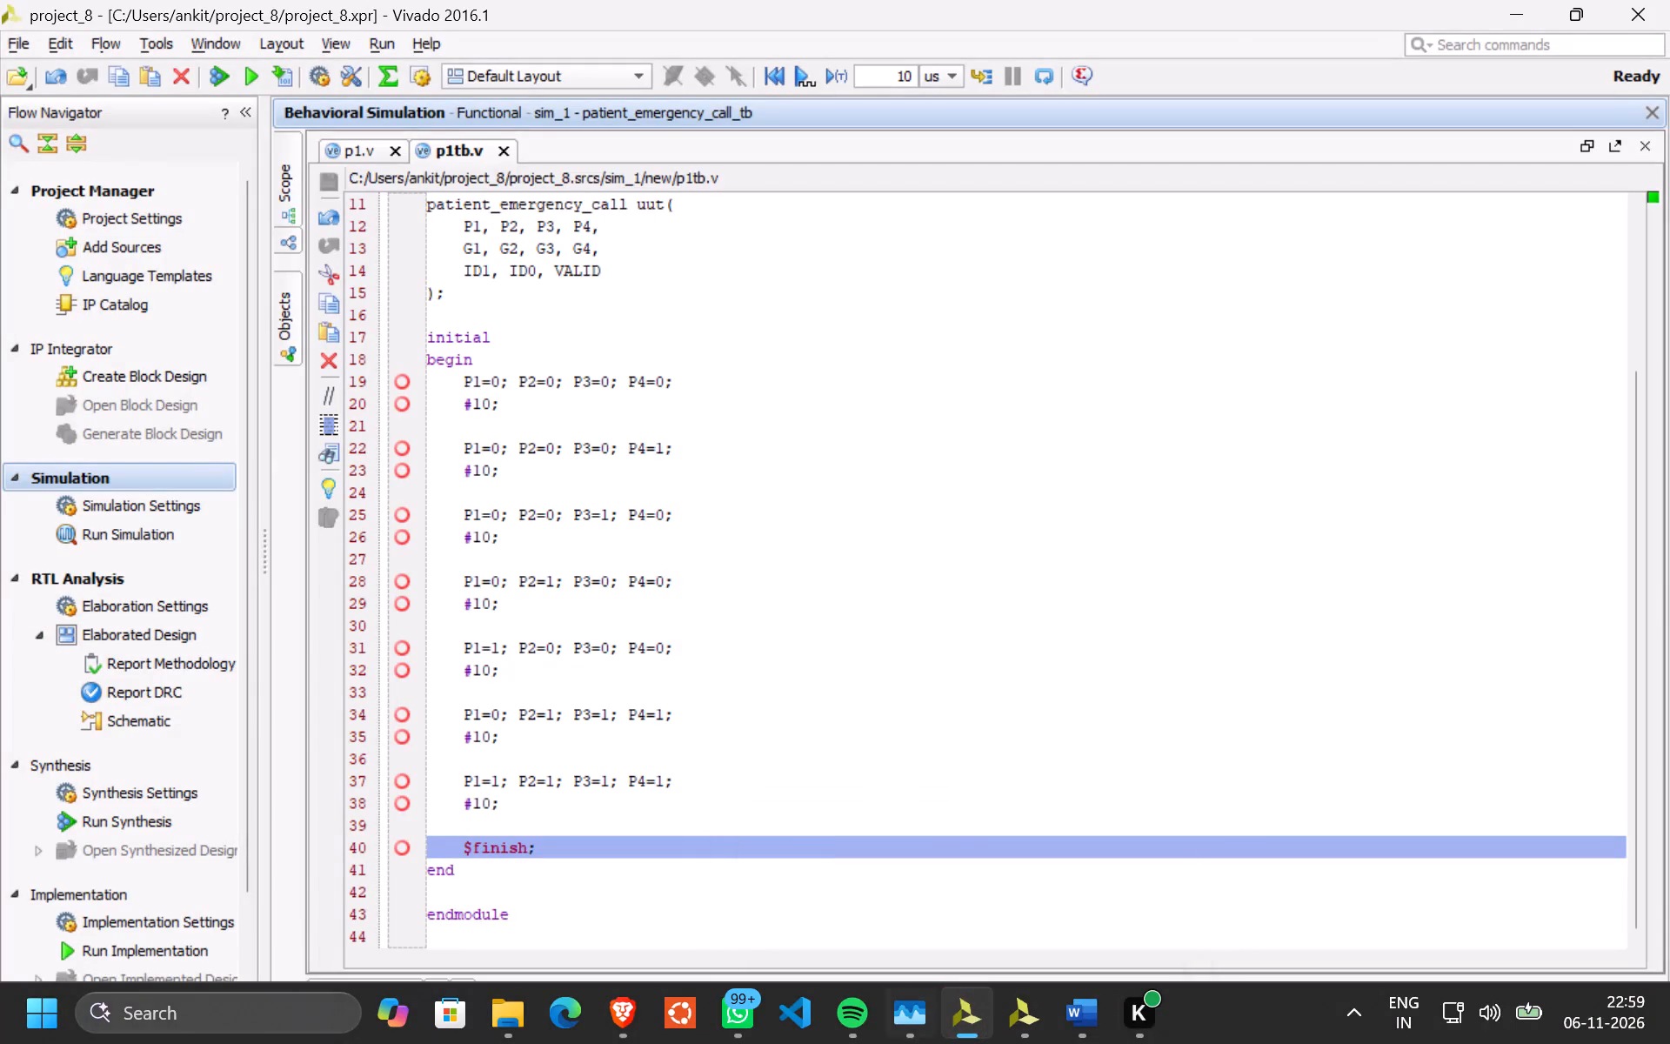
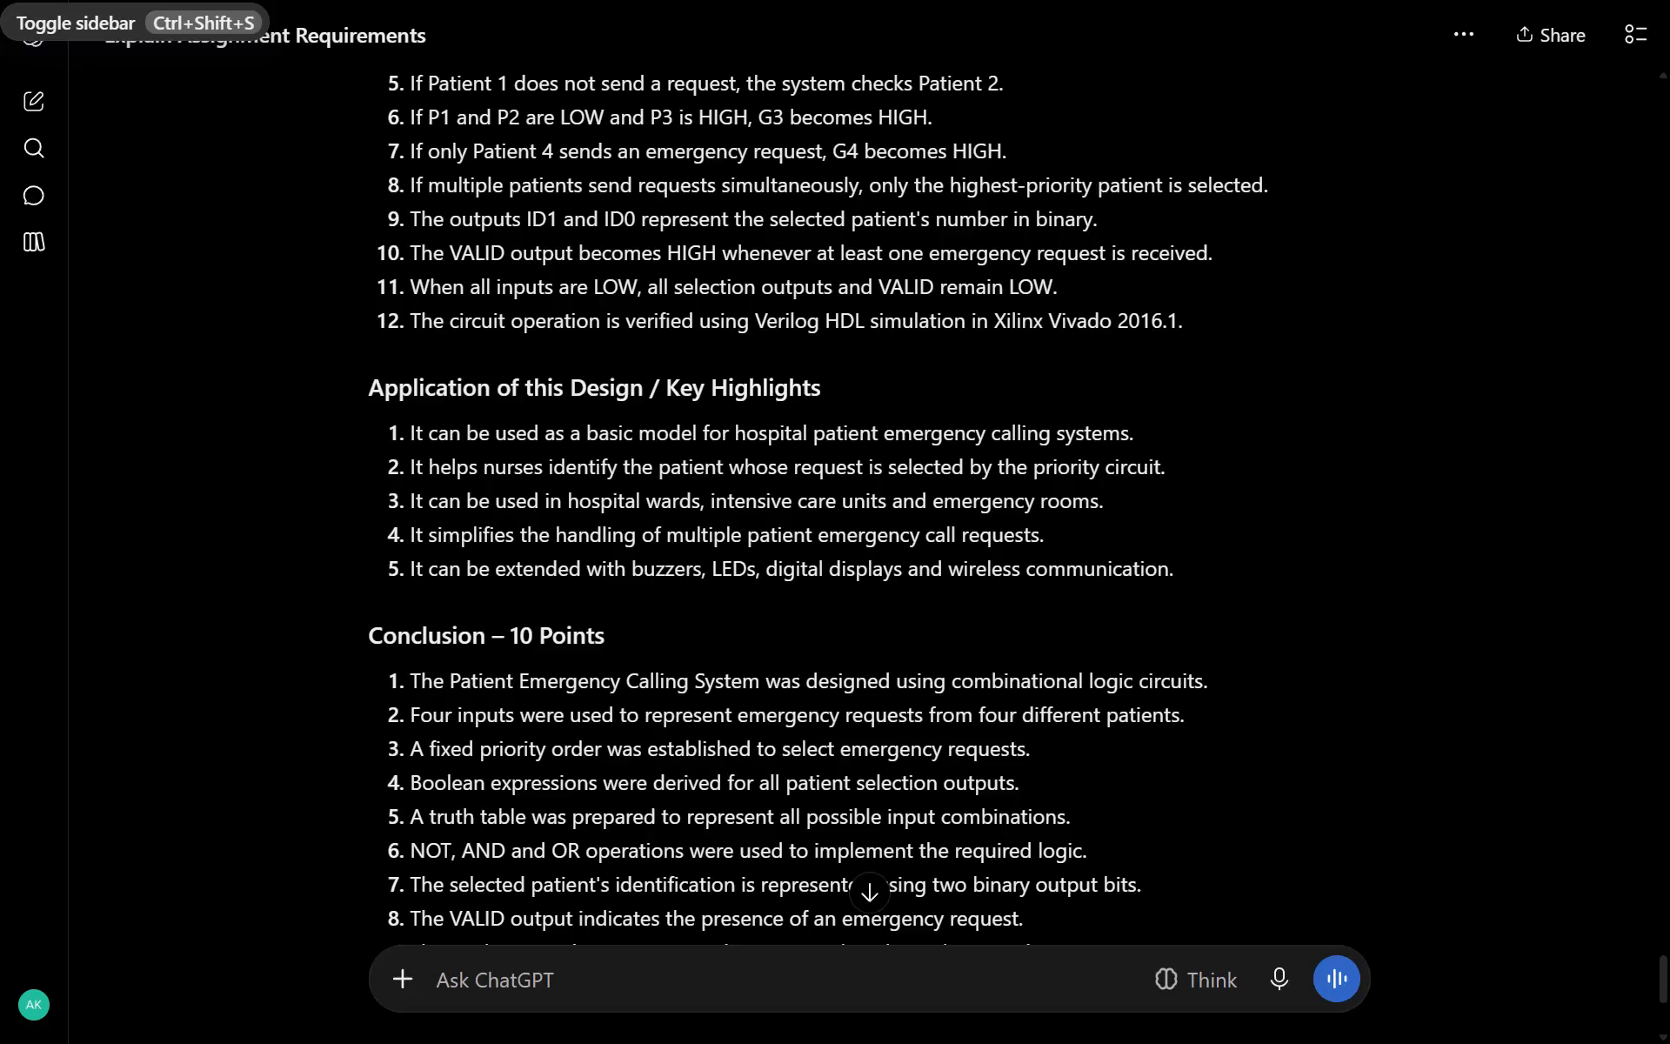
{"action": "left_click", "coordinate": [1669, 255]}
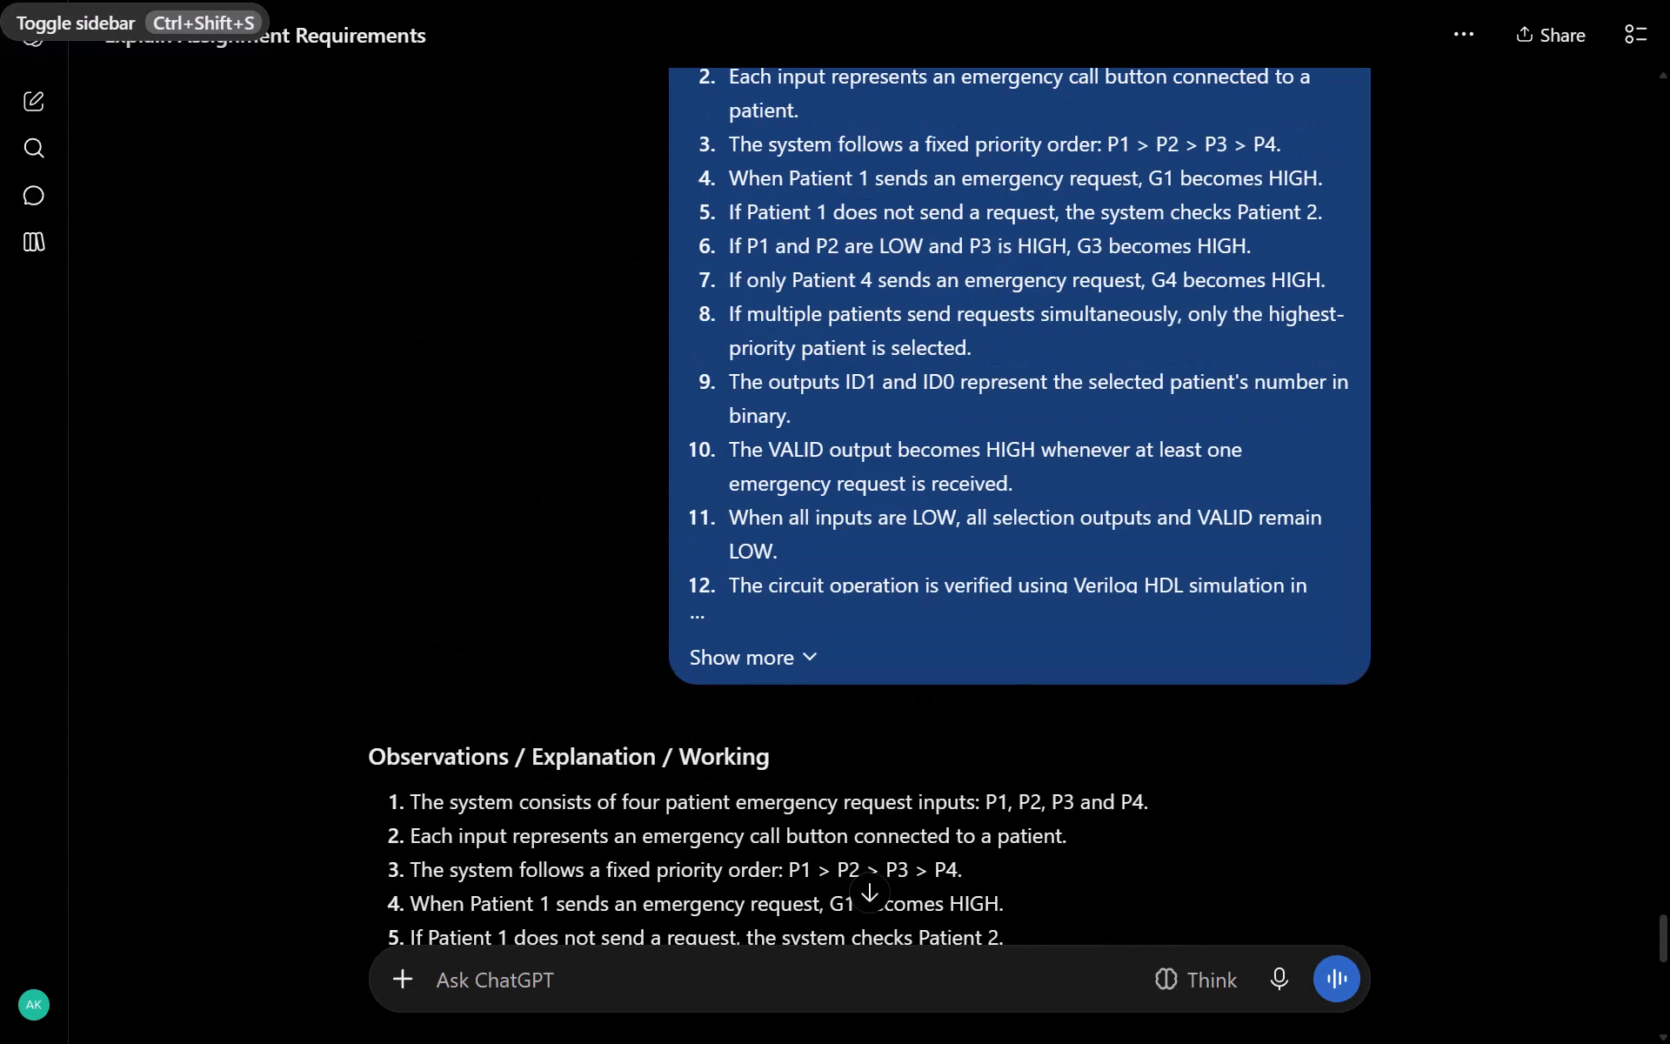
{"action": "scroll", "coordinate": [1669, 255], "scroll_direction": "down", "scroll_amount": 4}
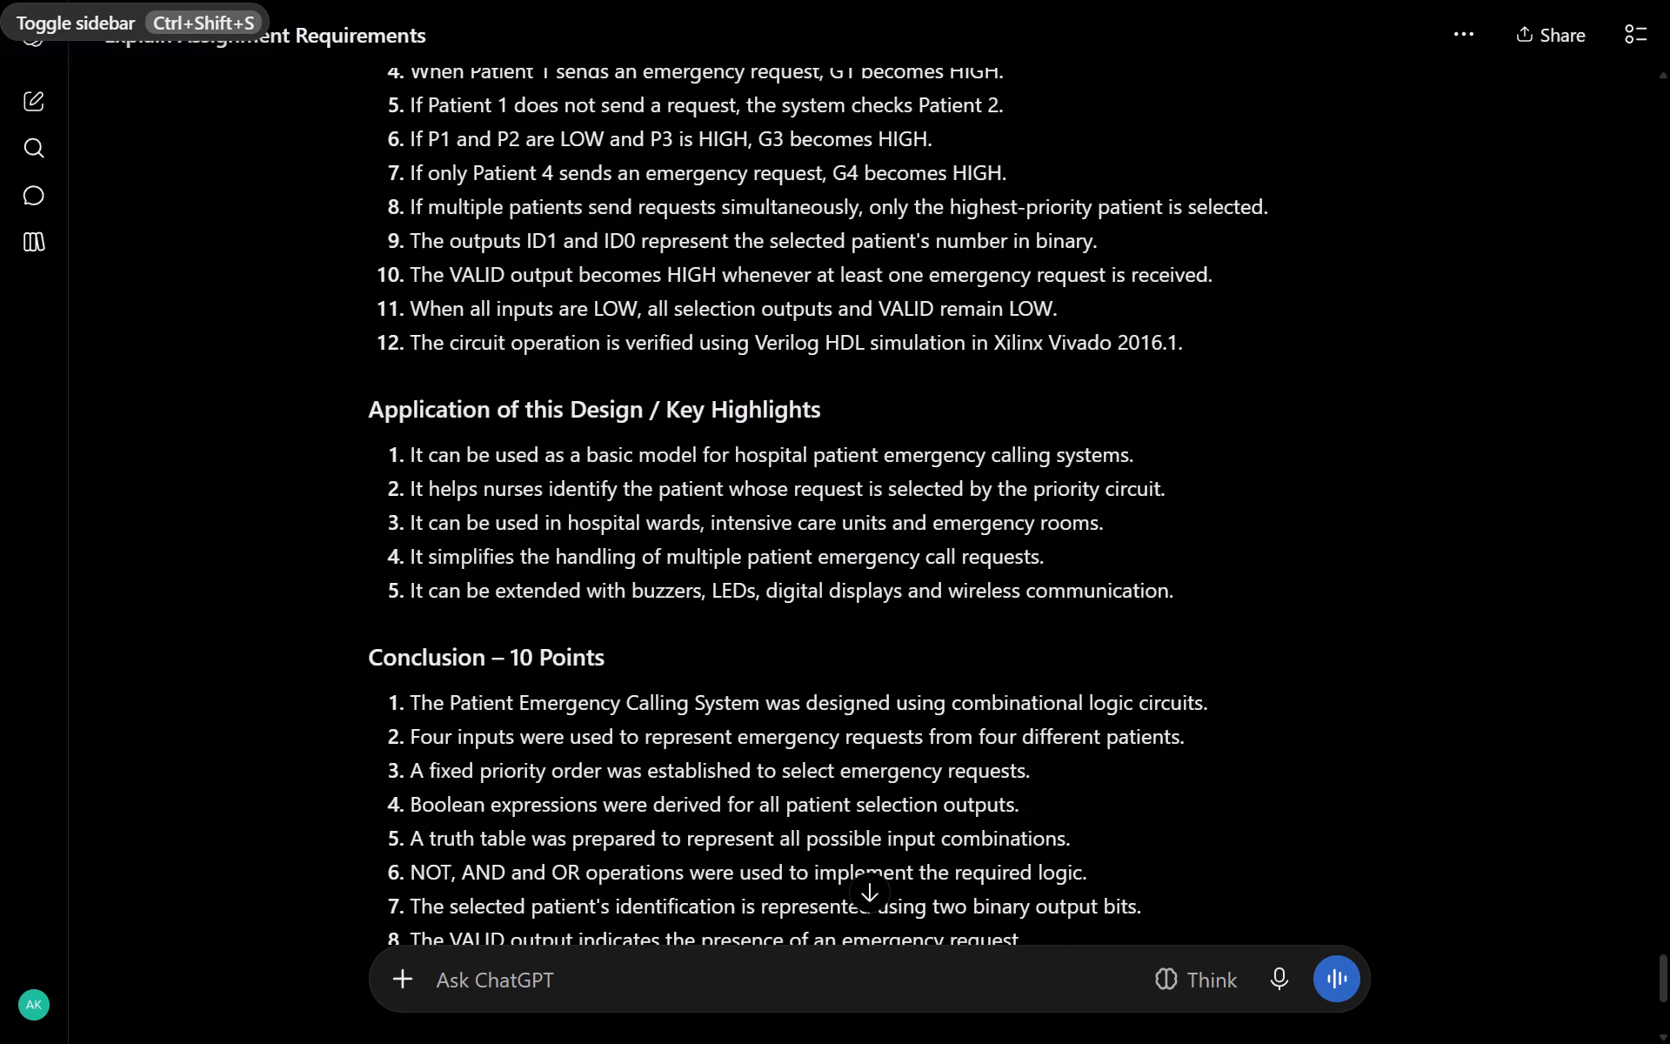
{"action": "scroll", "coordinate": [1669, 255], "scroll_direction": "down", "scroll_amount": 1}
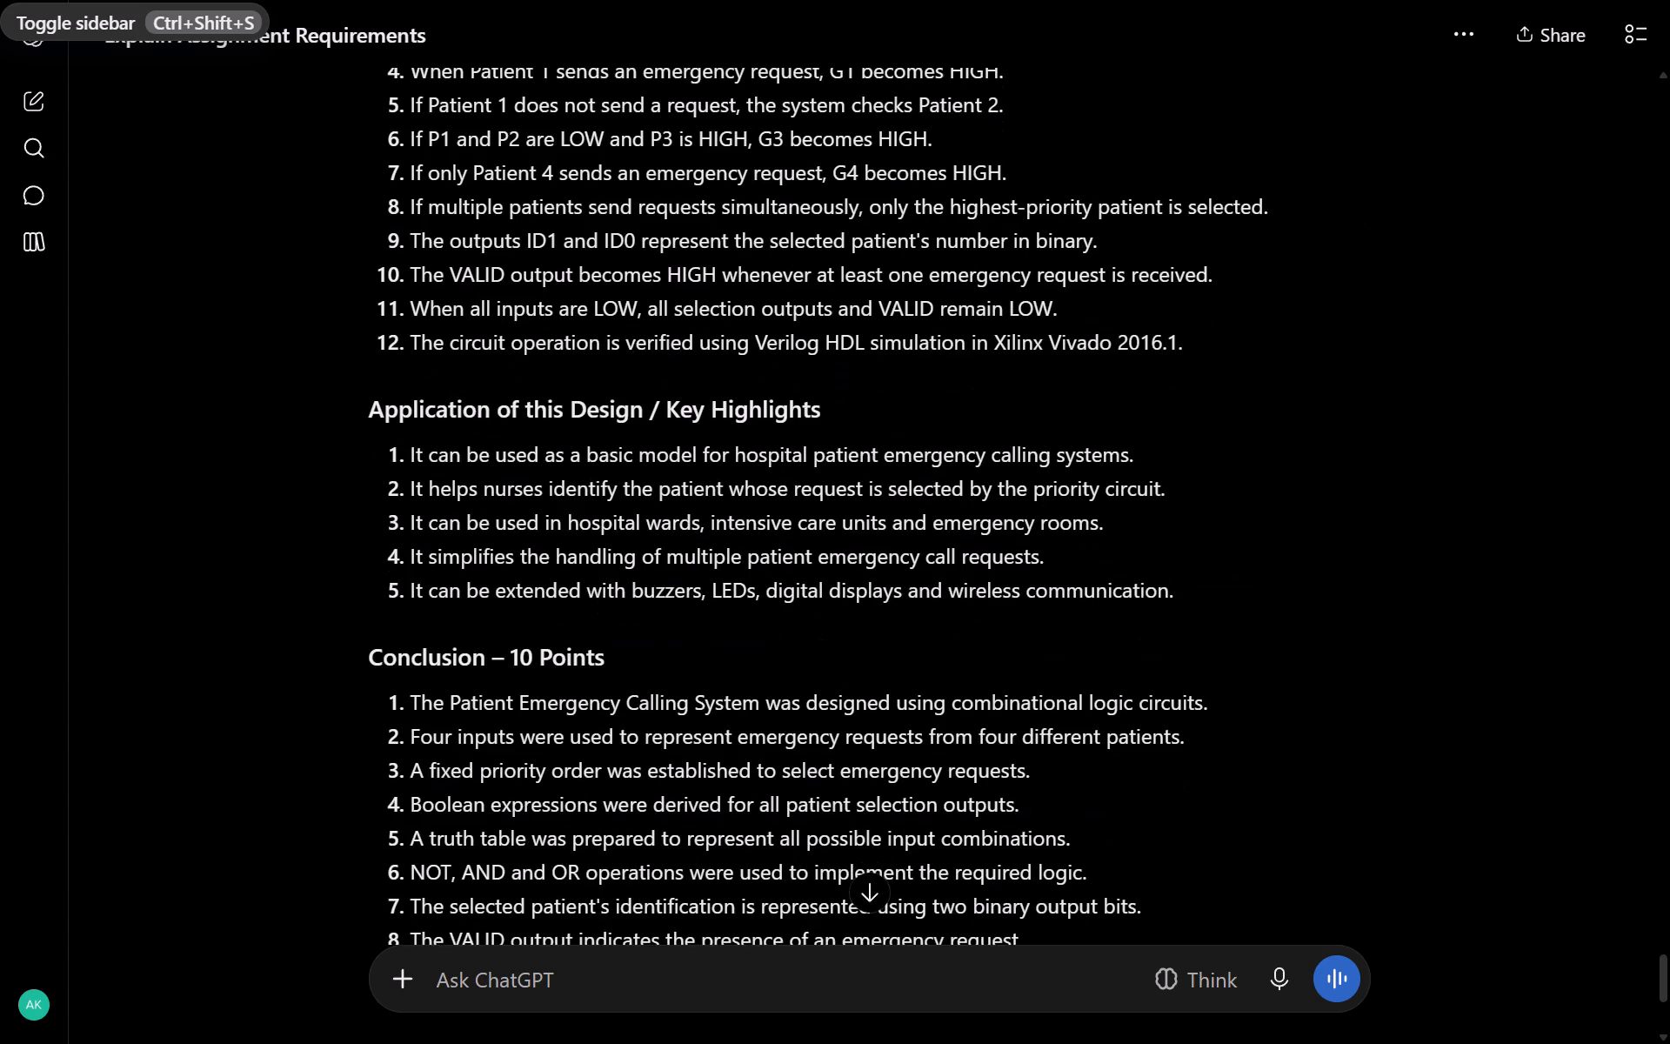
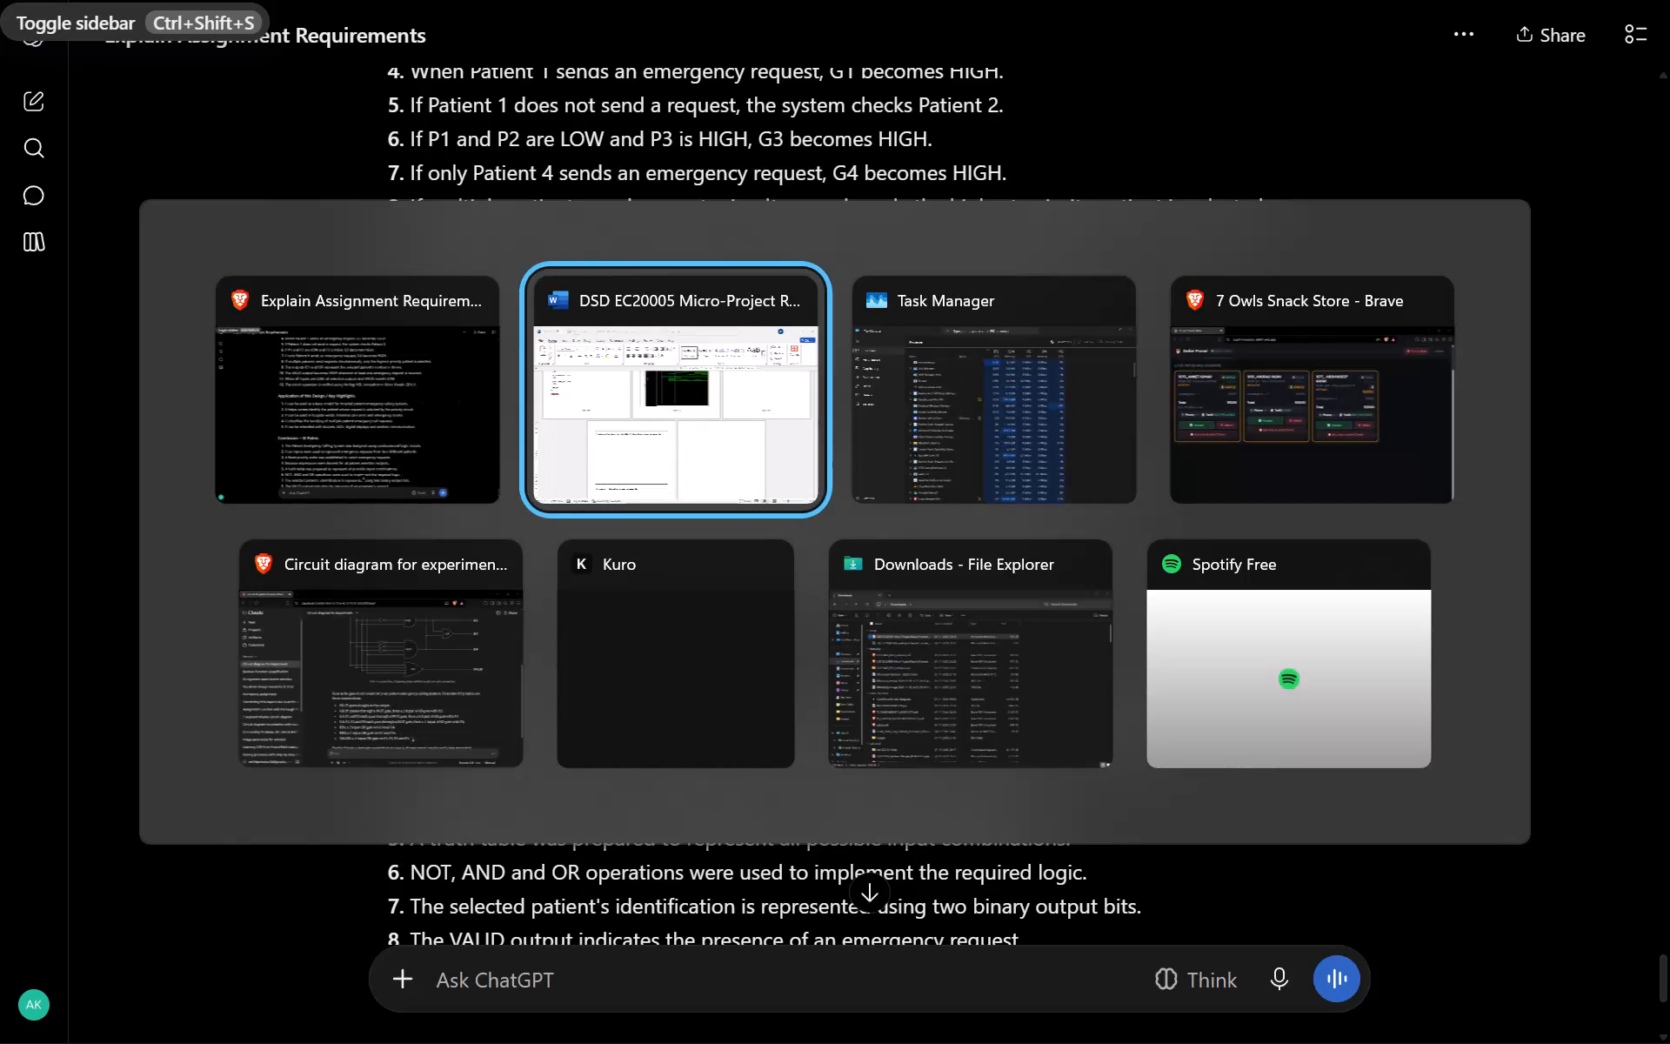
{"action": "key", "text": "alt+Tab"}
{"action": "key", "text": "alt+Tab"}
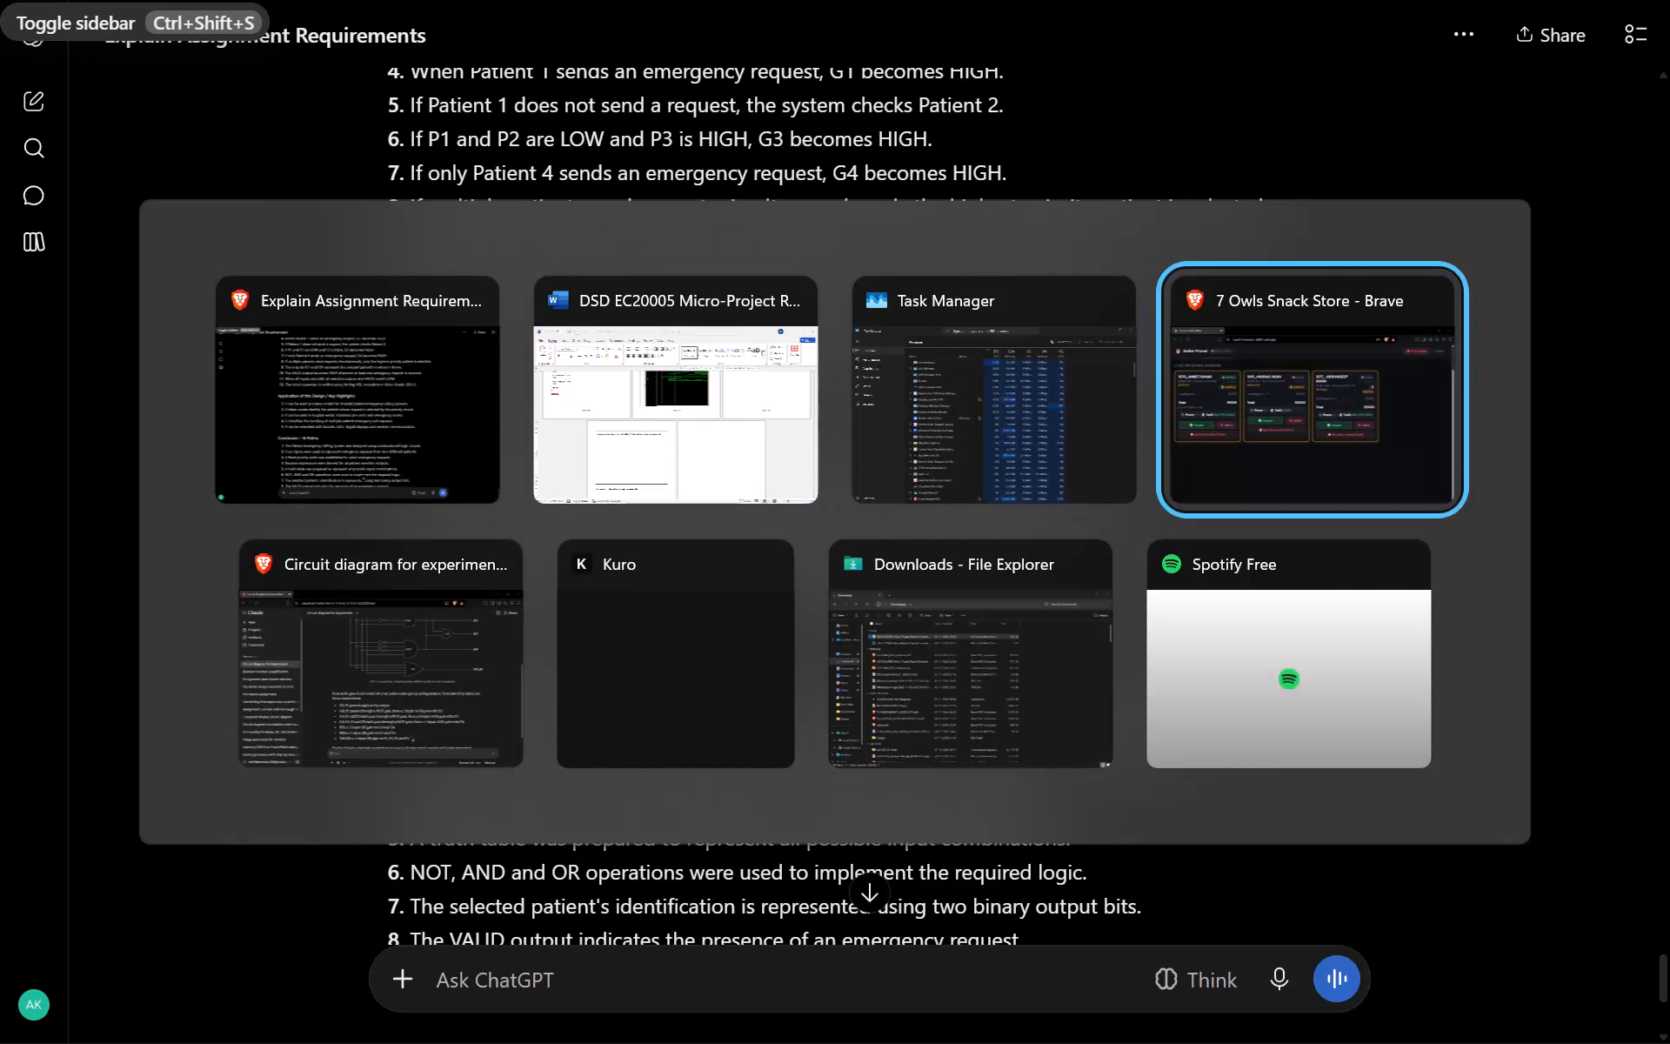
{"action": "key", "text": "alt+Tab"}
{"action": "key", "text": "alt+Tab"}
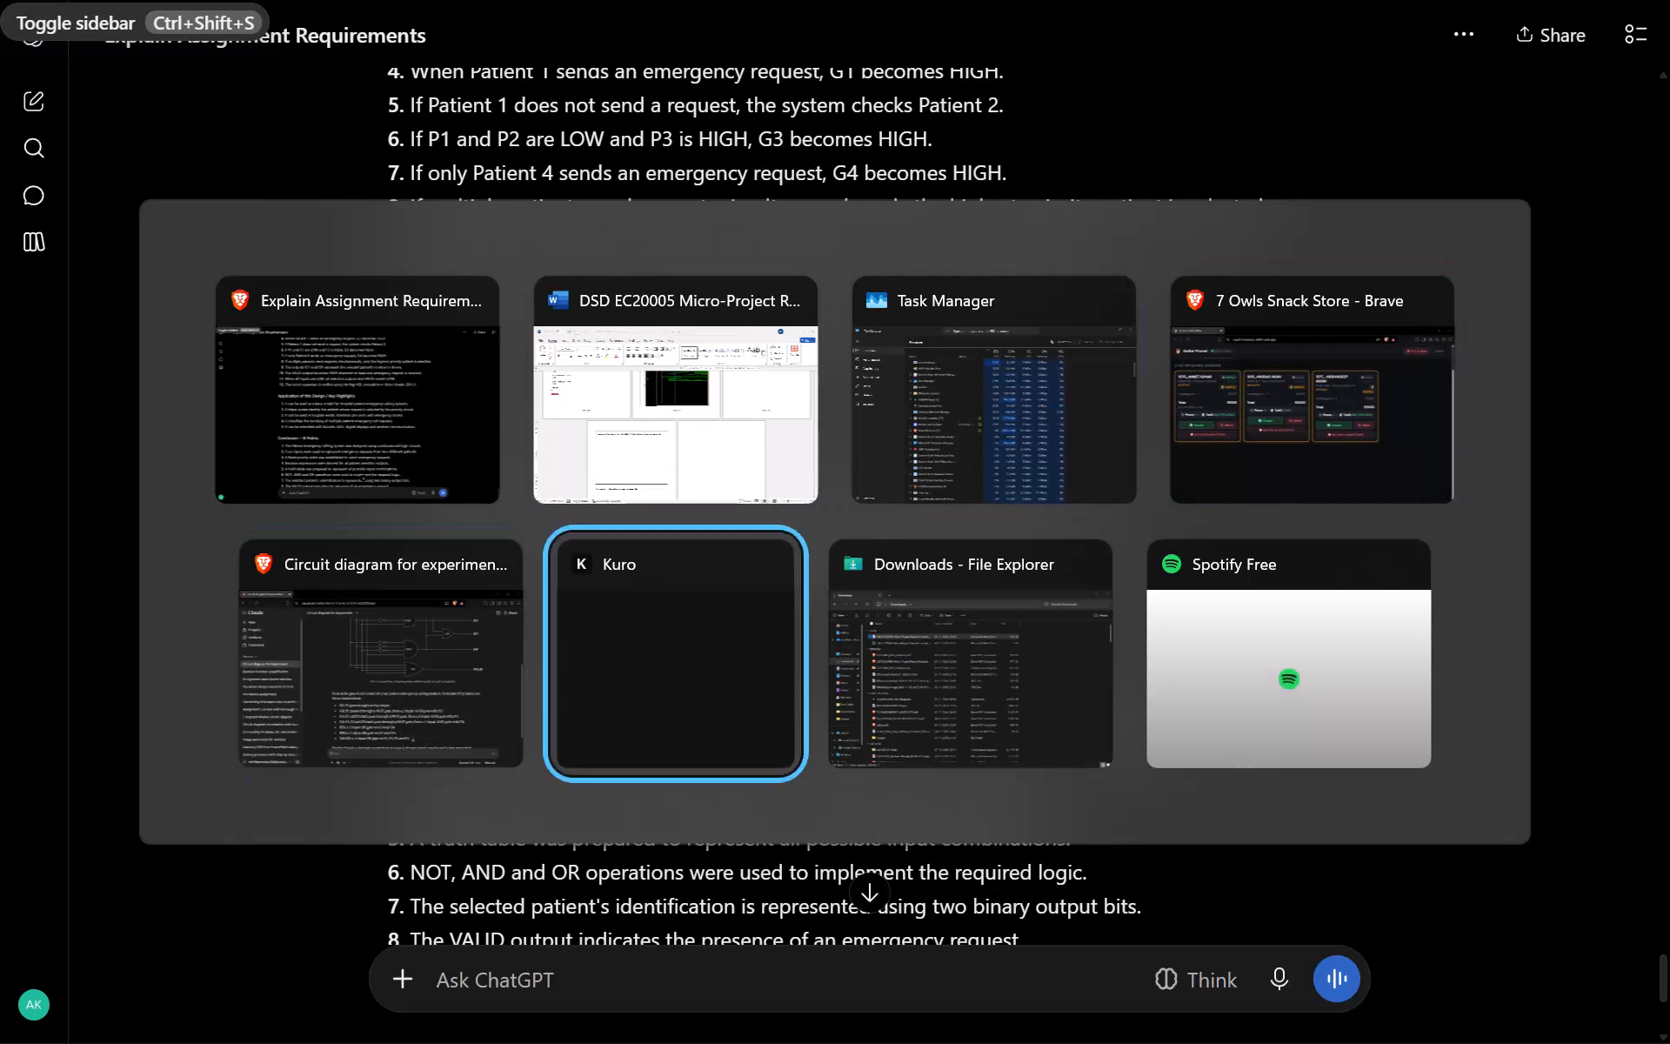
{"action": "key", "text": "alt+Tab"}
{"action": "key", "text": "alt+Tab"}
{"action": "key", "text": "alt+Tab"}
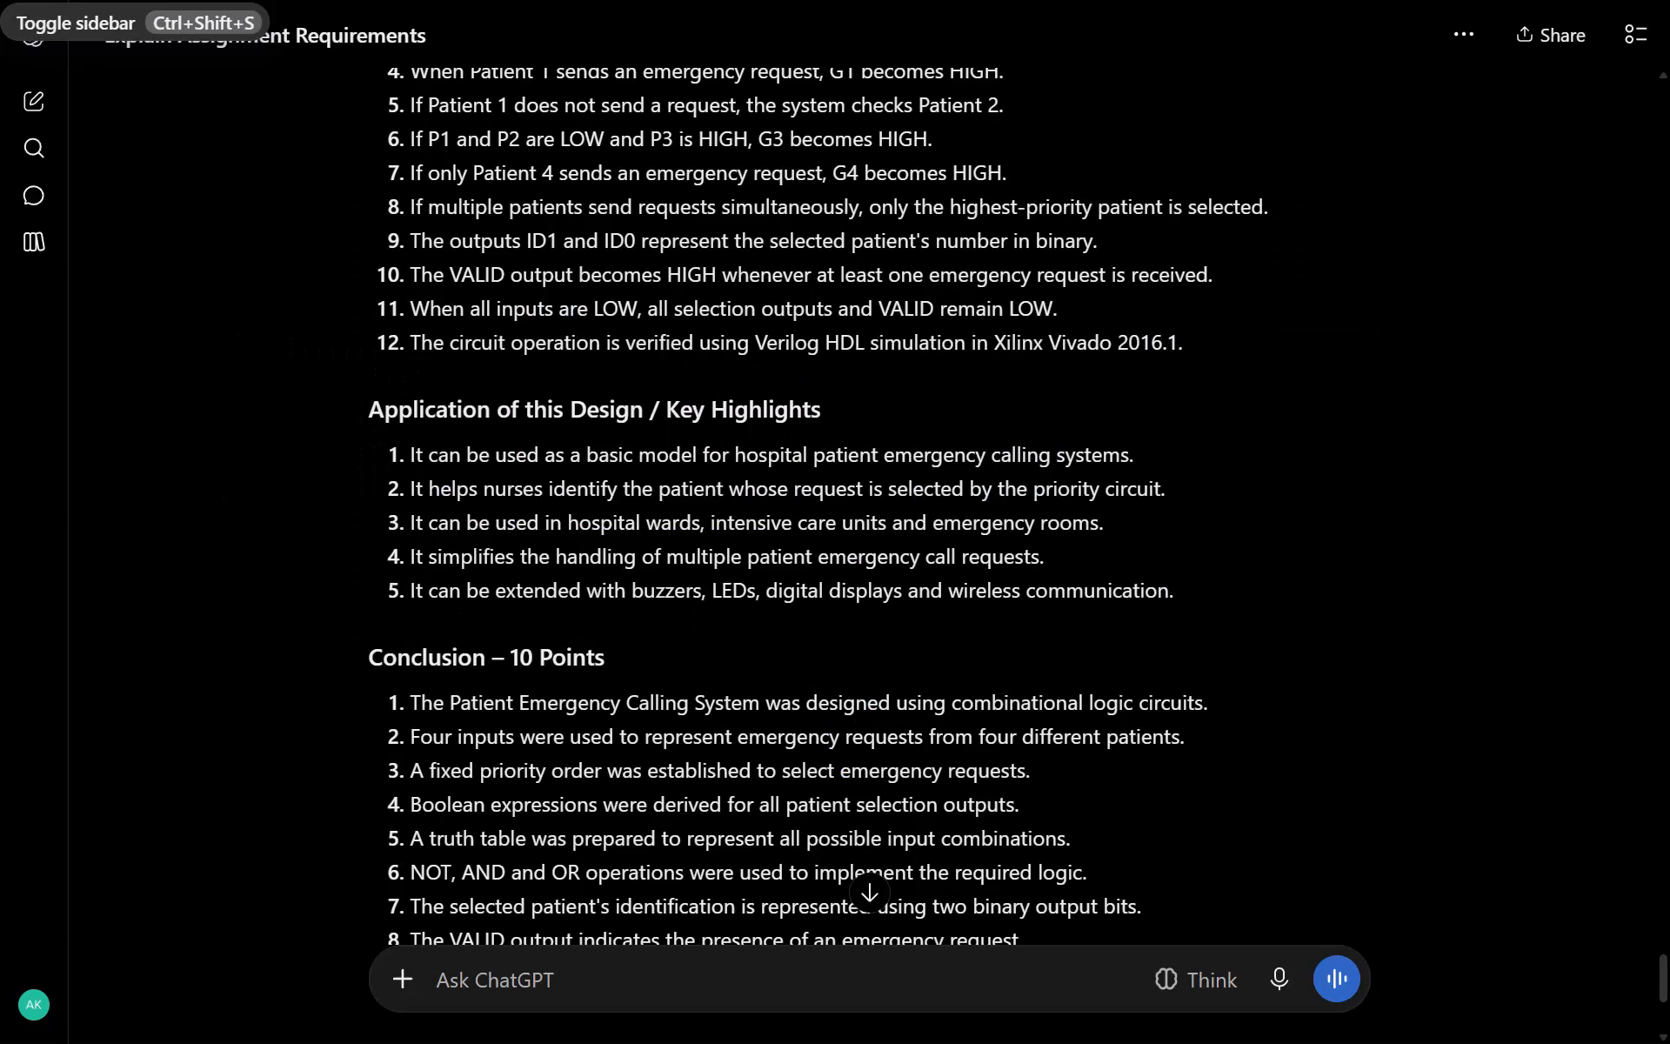
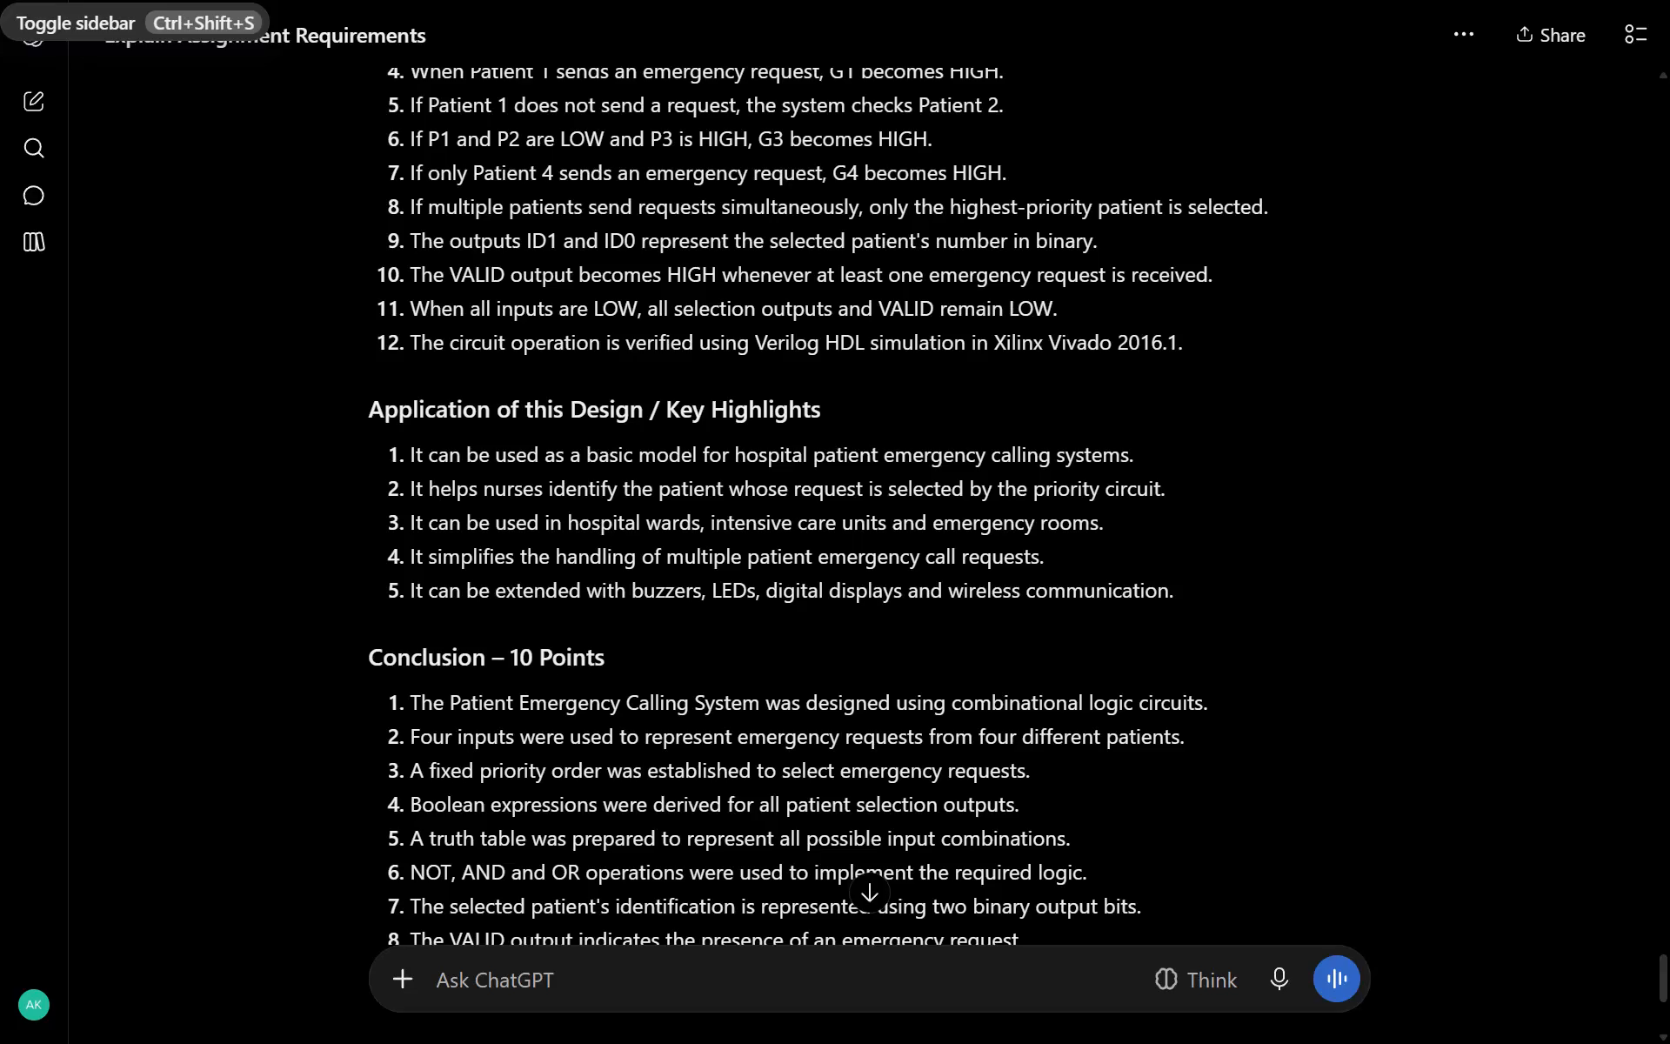
Review the conclusion points and closing paragraph at the end of the Patient Emergency Calling System report response.
{"action": "scroll", "coordinate": [1119, 788], "scroll_direction": "down", "scroll_amount": 4}
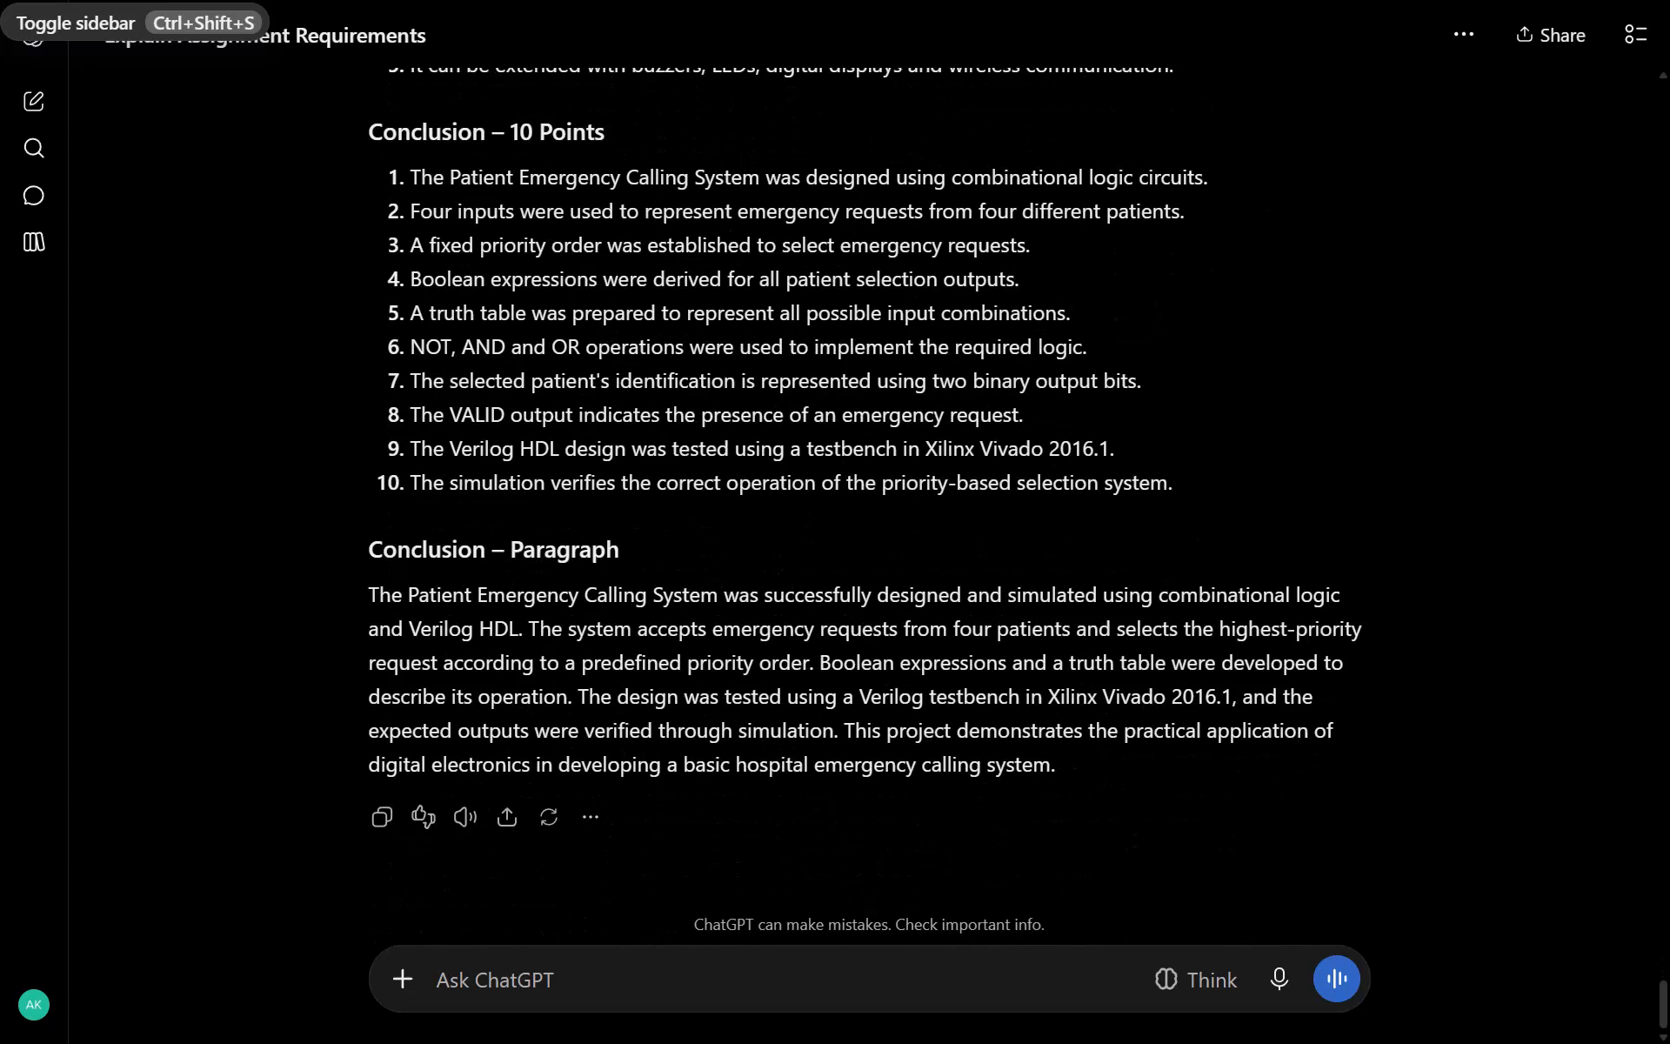
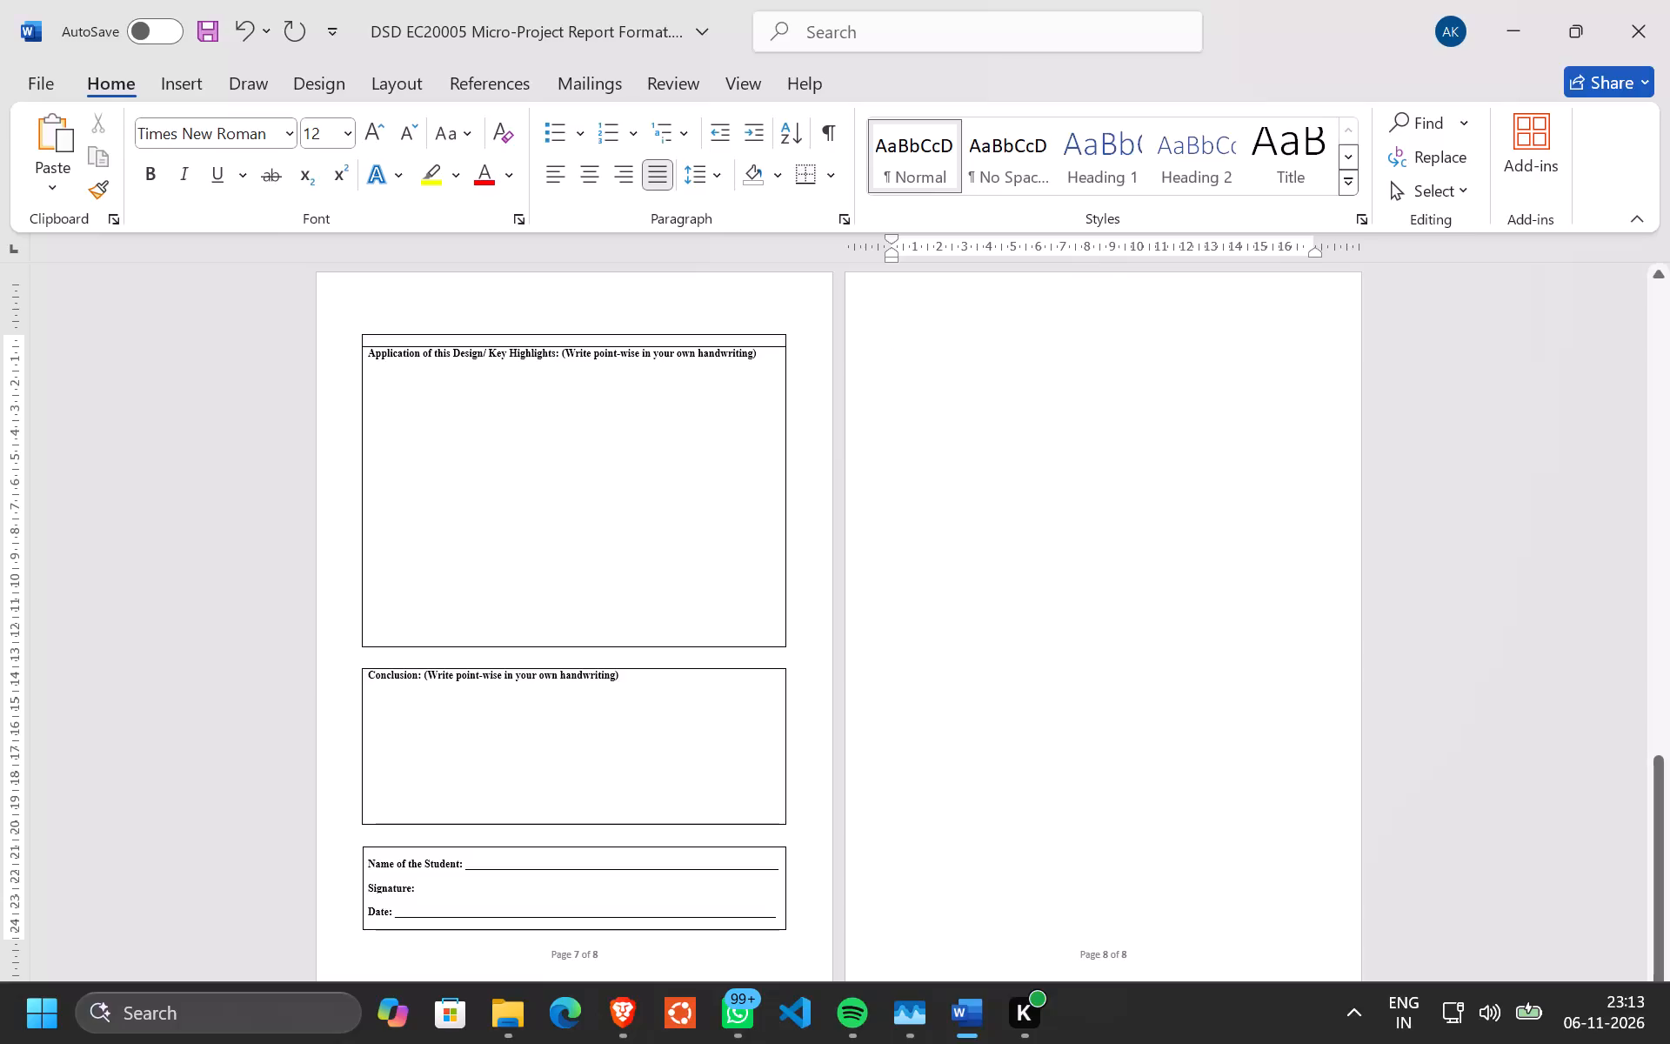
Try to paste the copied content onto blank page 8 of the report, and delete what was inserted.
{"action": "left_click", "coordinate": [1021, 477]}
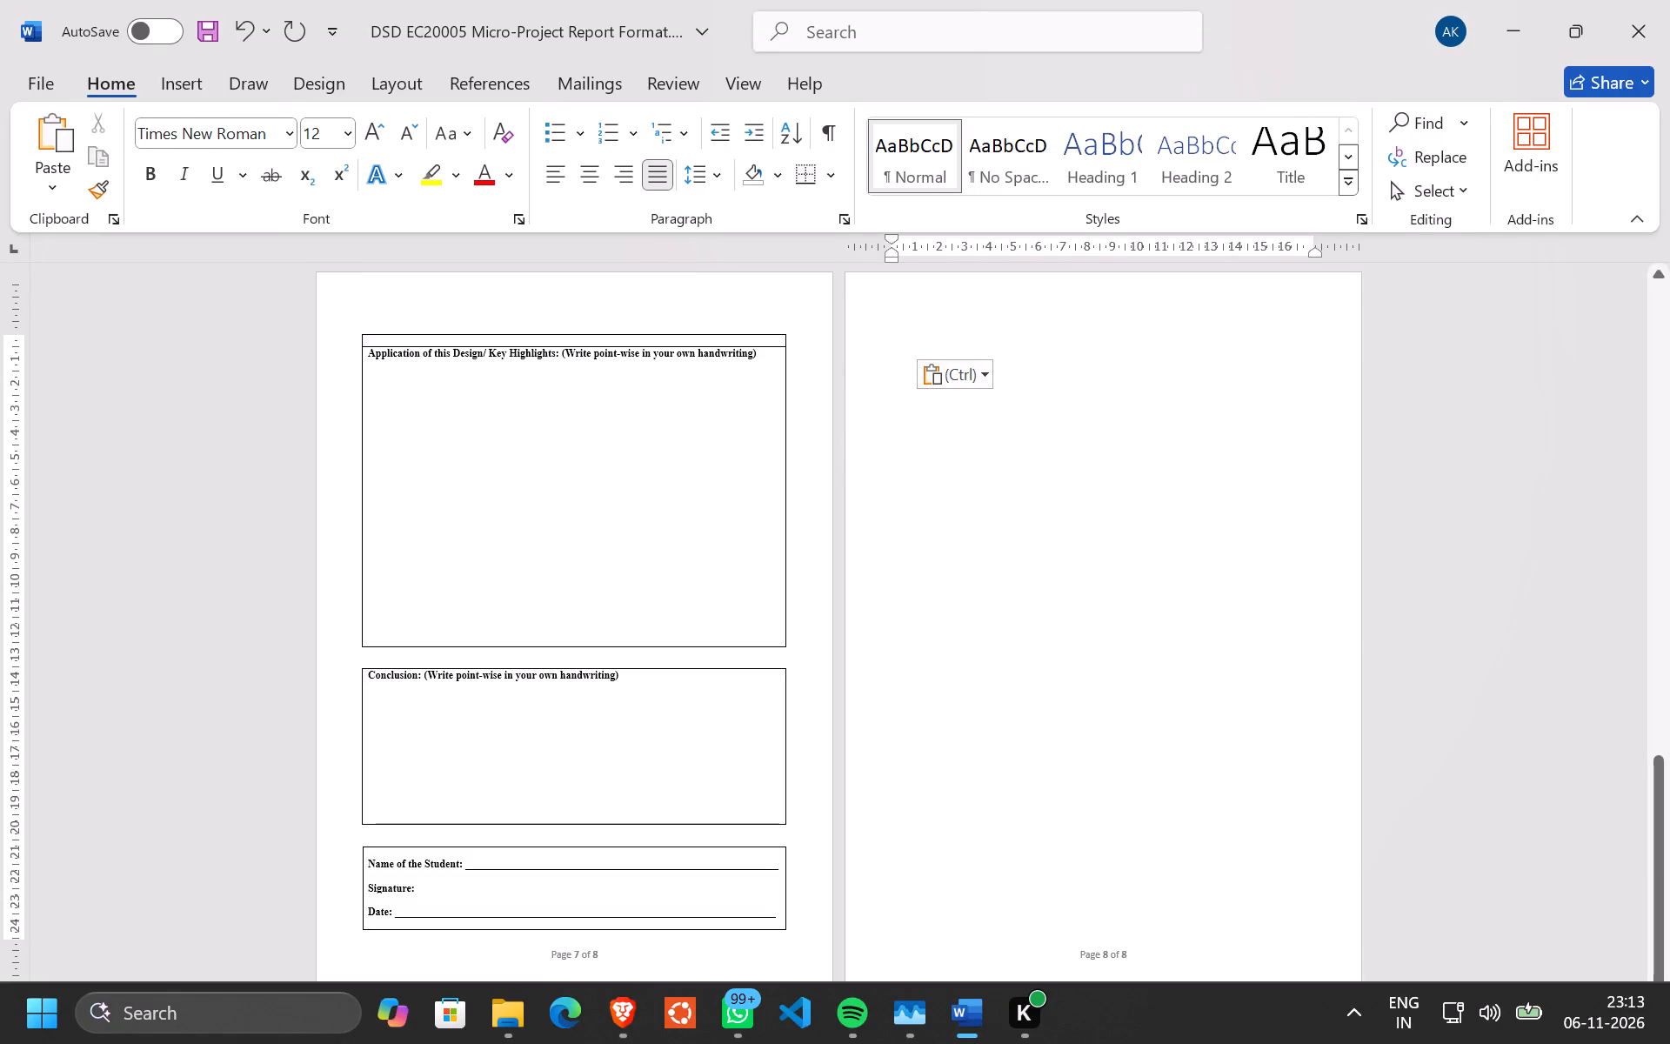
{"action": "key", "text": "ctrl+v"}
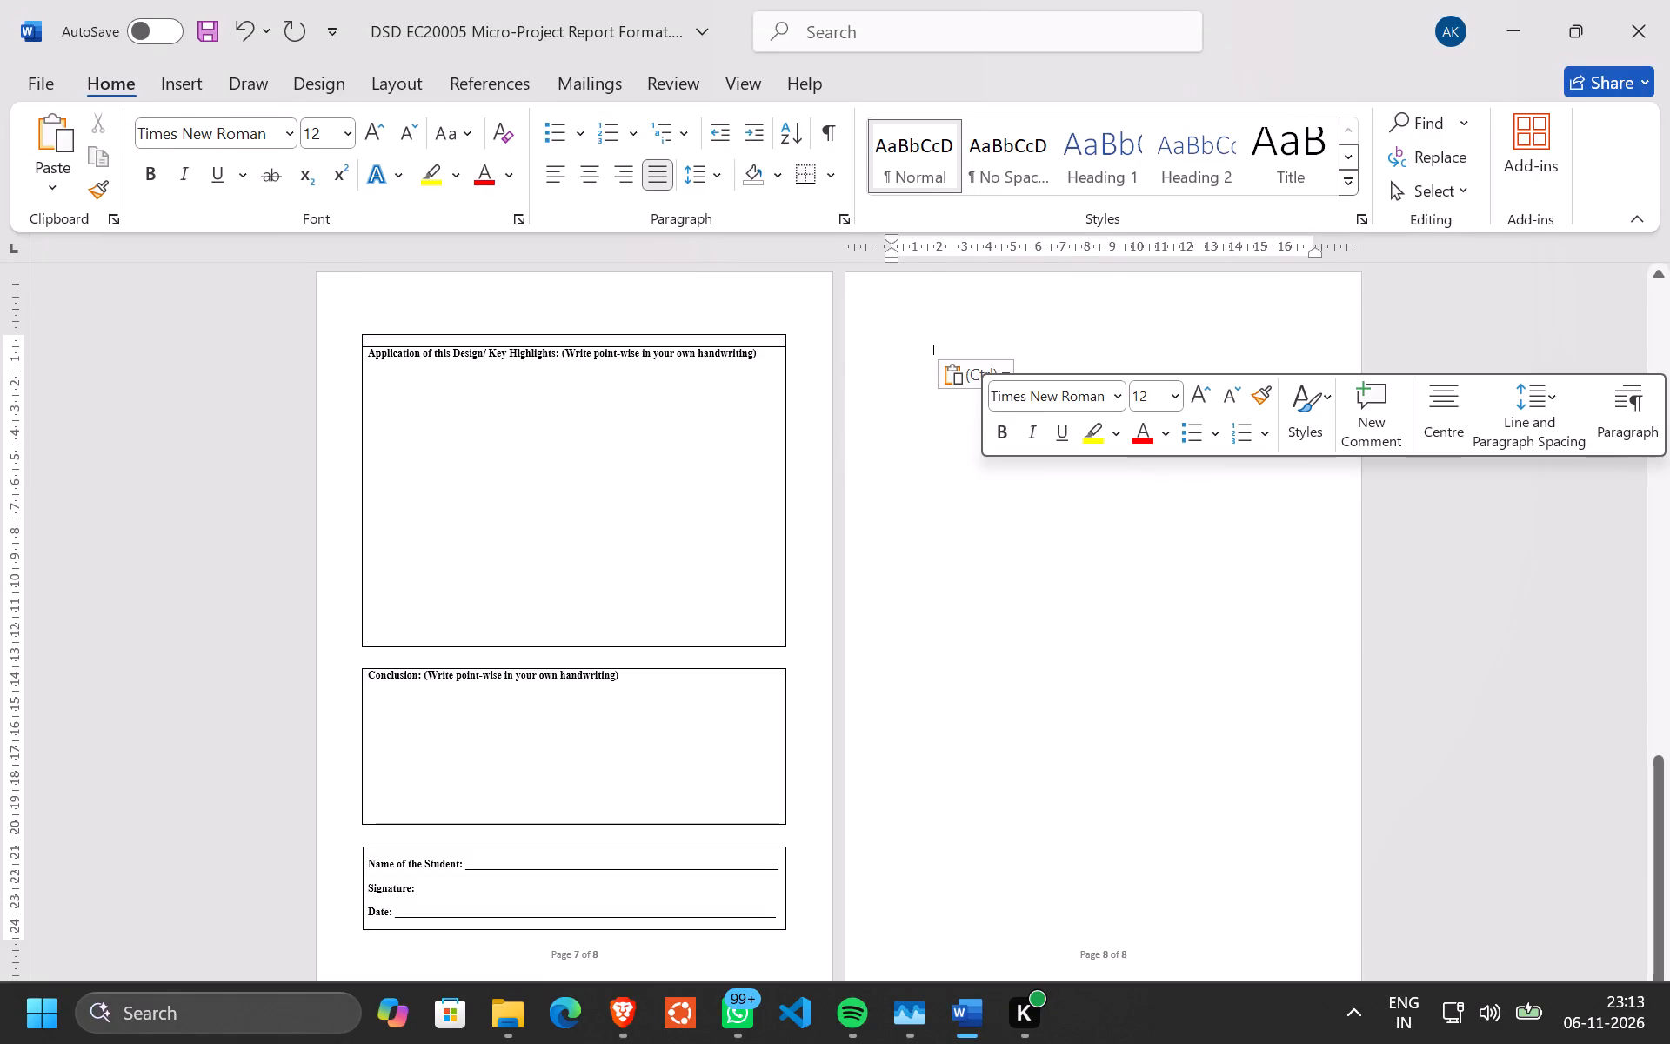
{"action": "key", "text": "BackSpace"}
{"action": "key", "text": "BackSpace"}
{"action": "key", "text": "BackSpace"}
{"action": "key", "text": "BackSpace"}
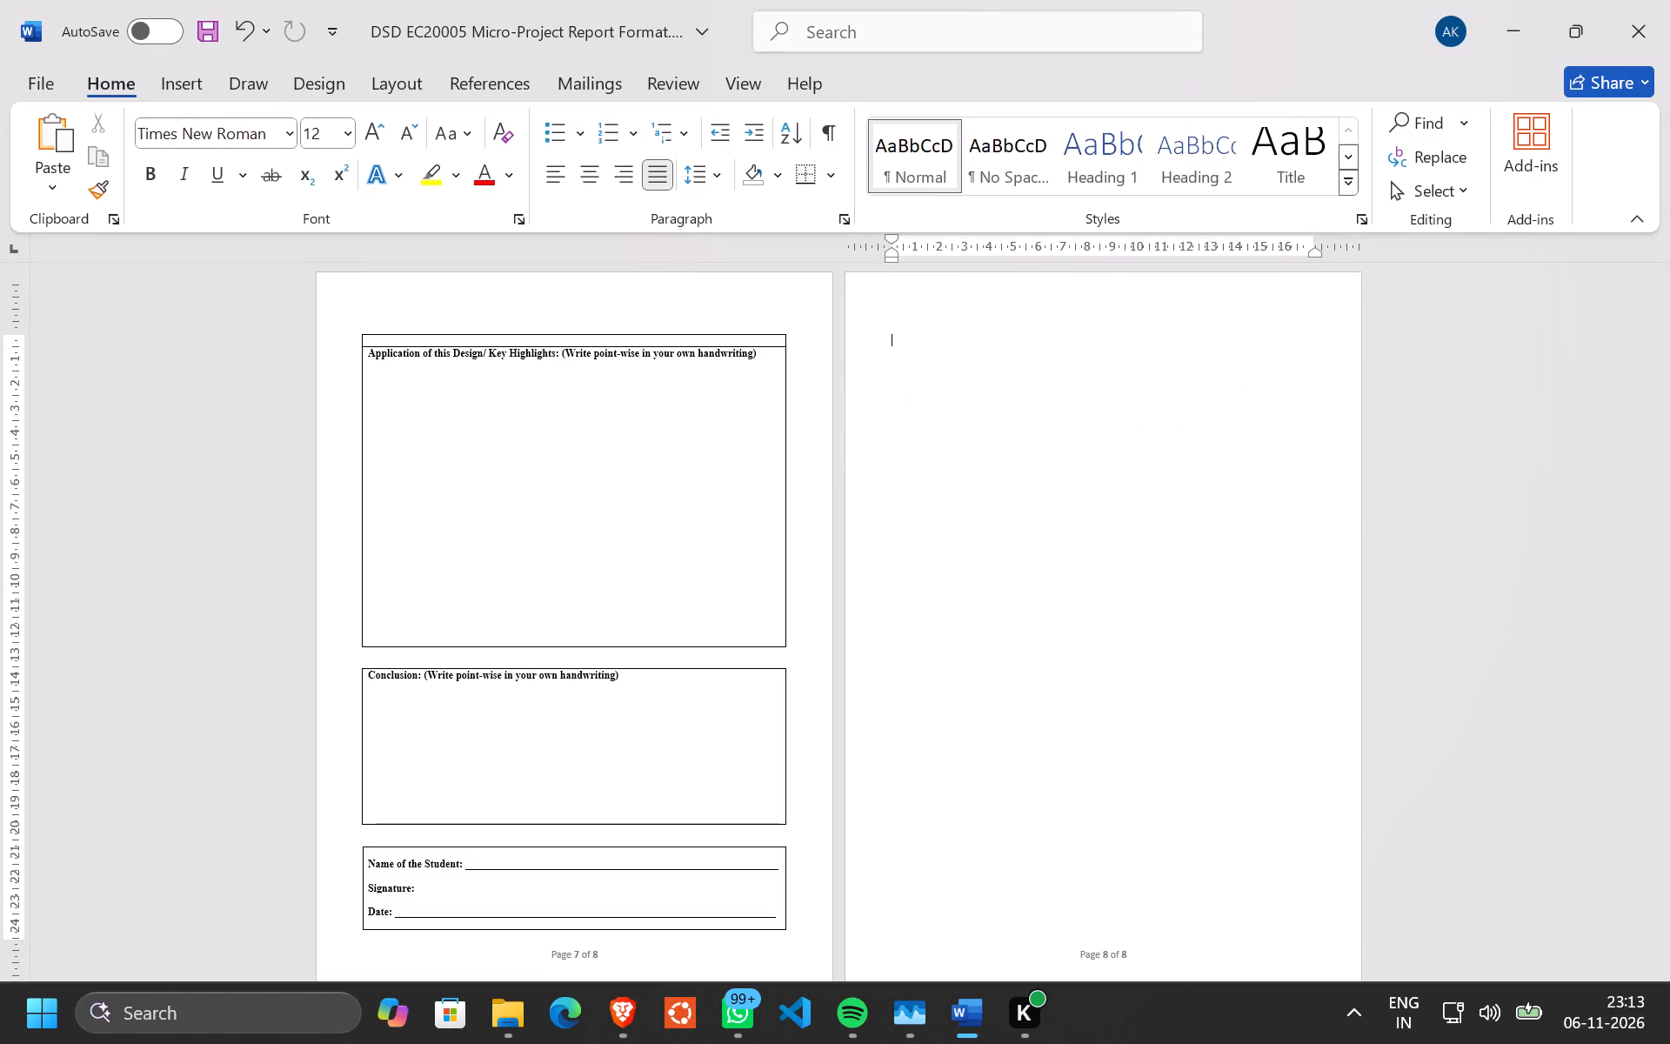
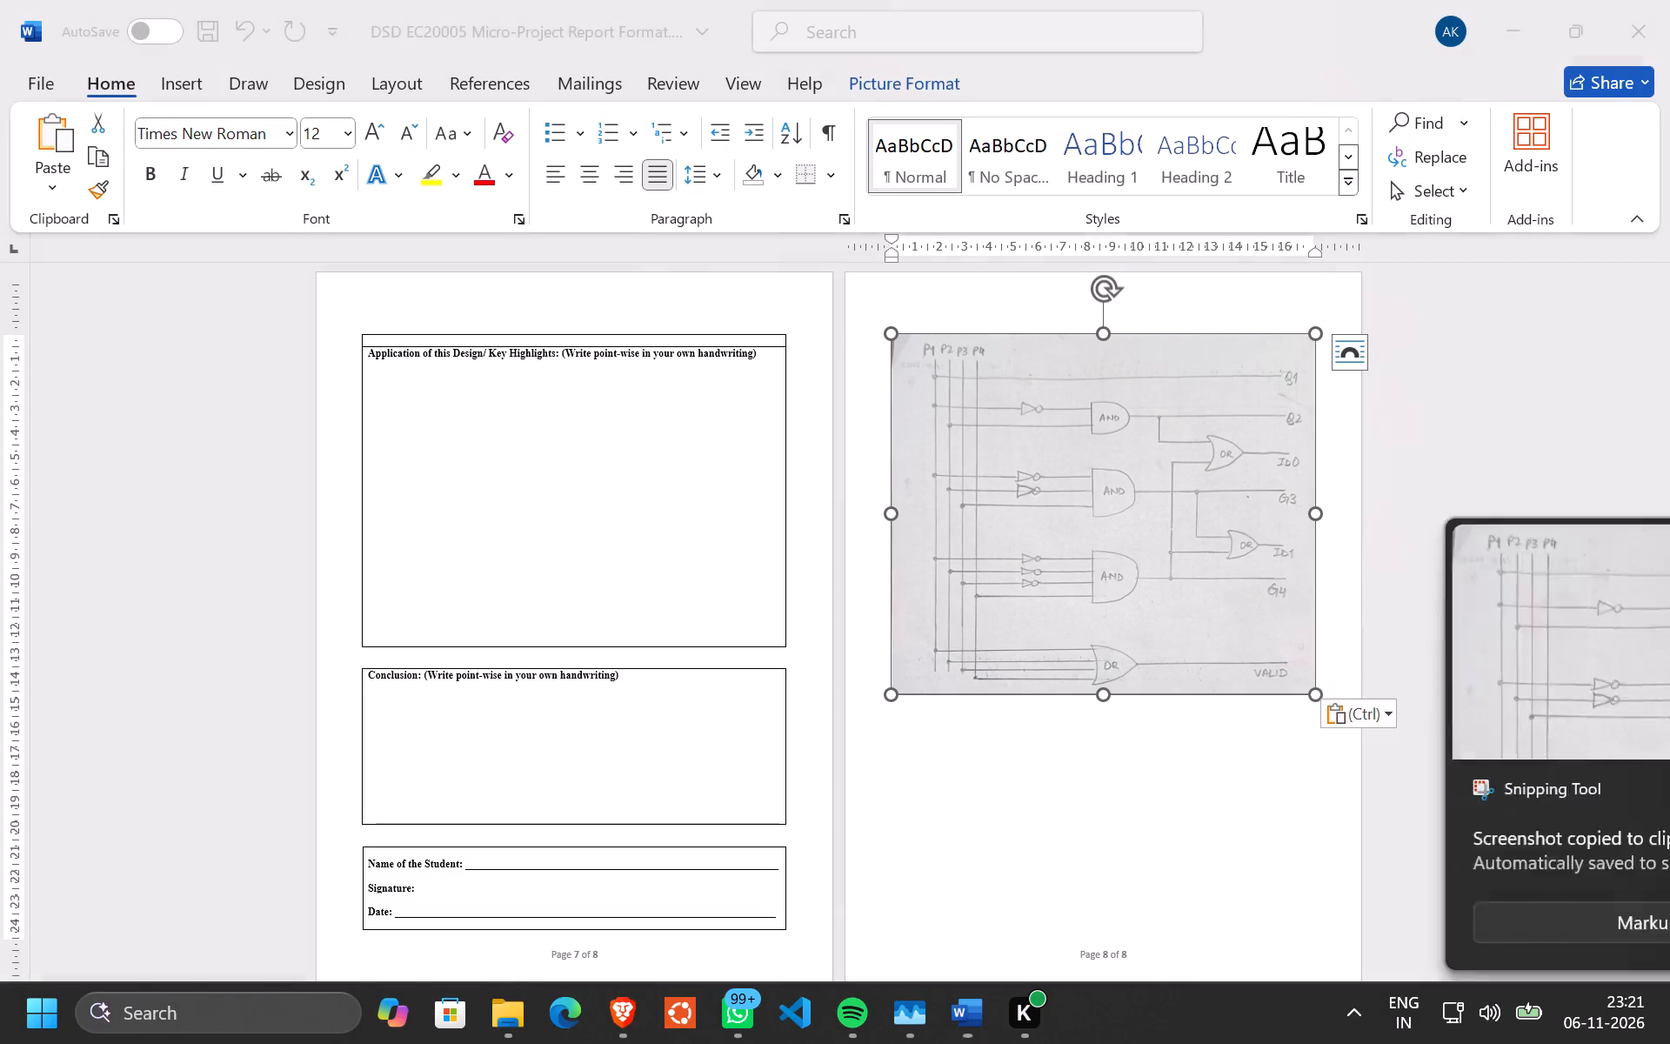
{"action": "left_click", "coordinate": [1353, 349]}
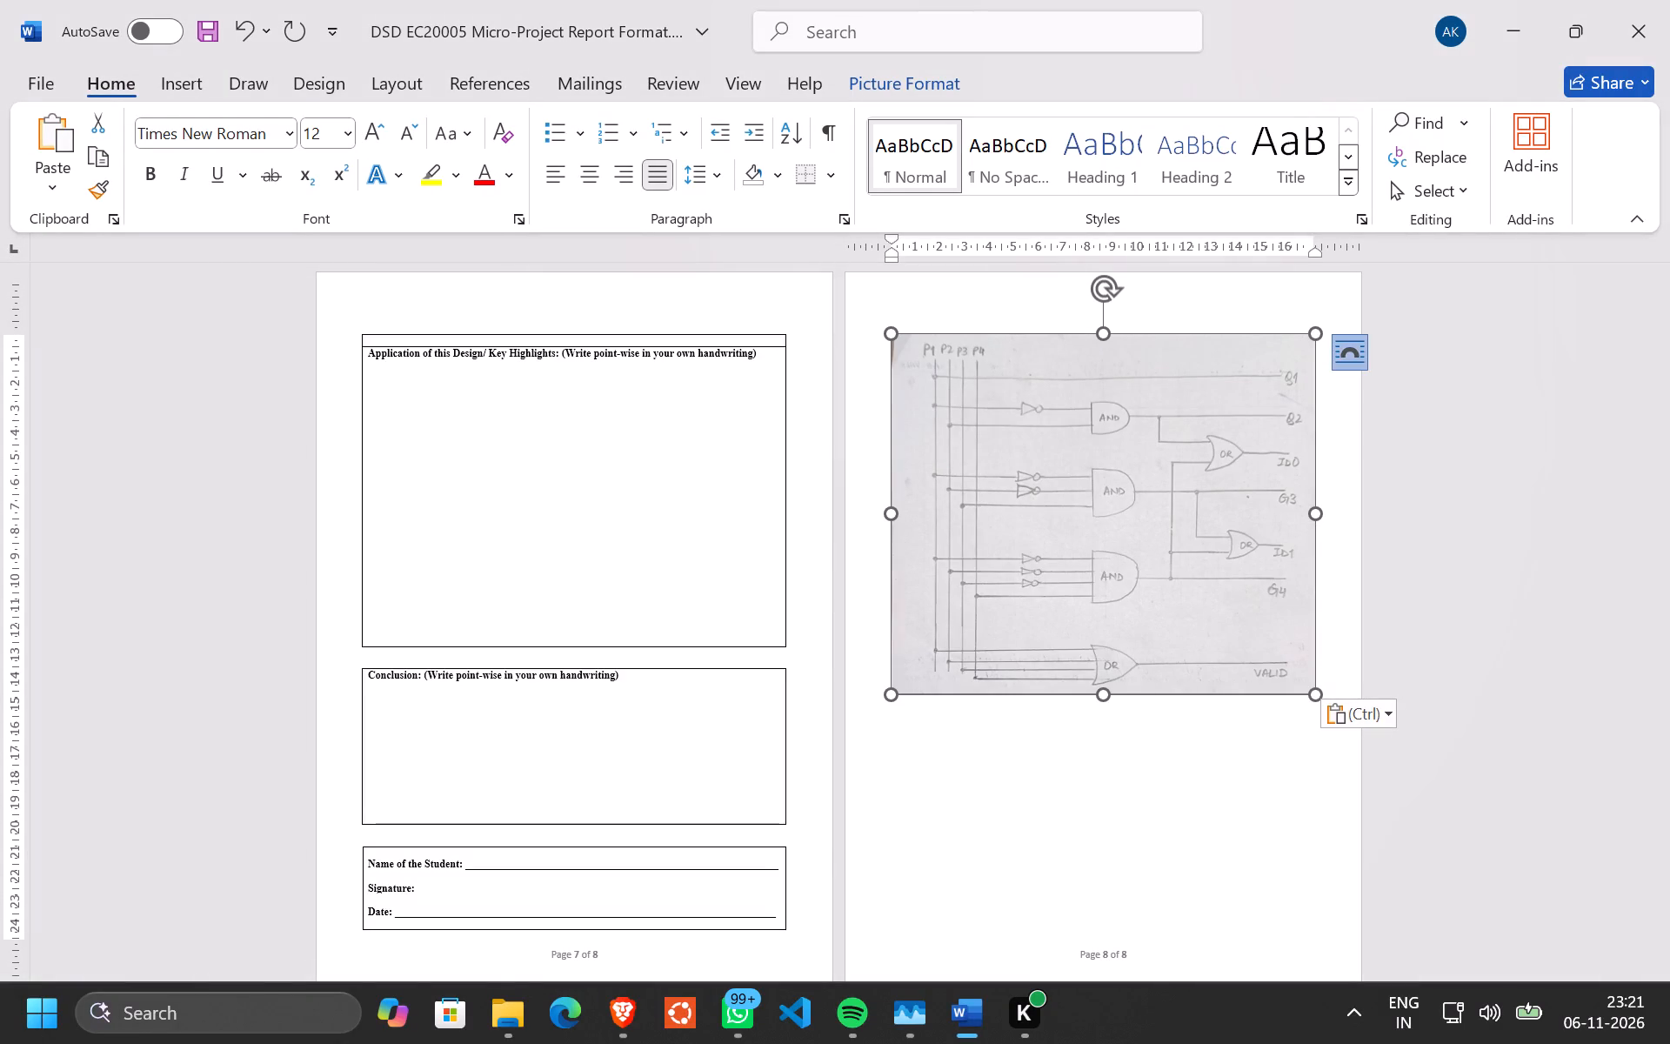
{"action": "left_click", "coordinate": [1538, 601]}
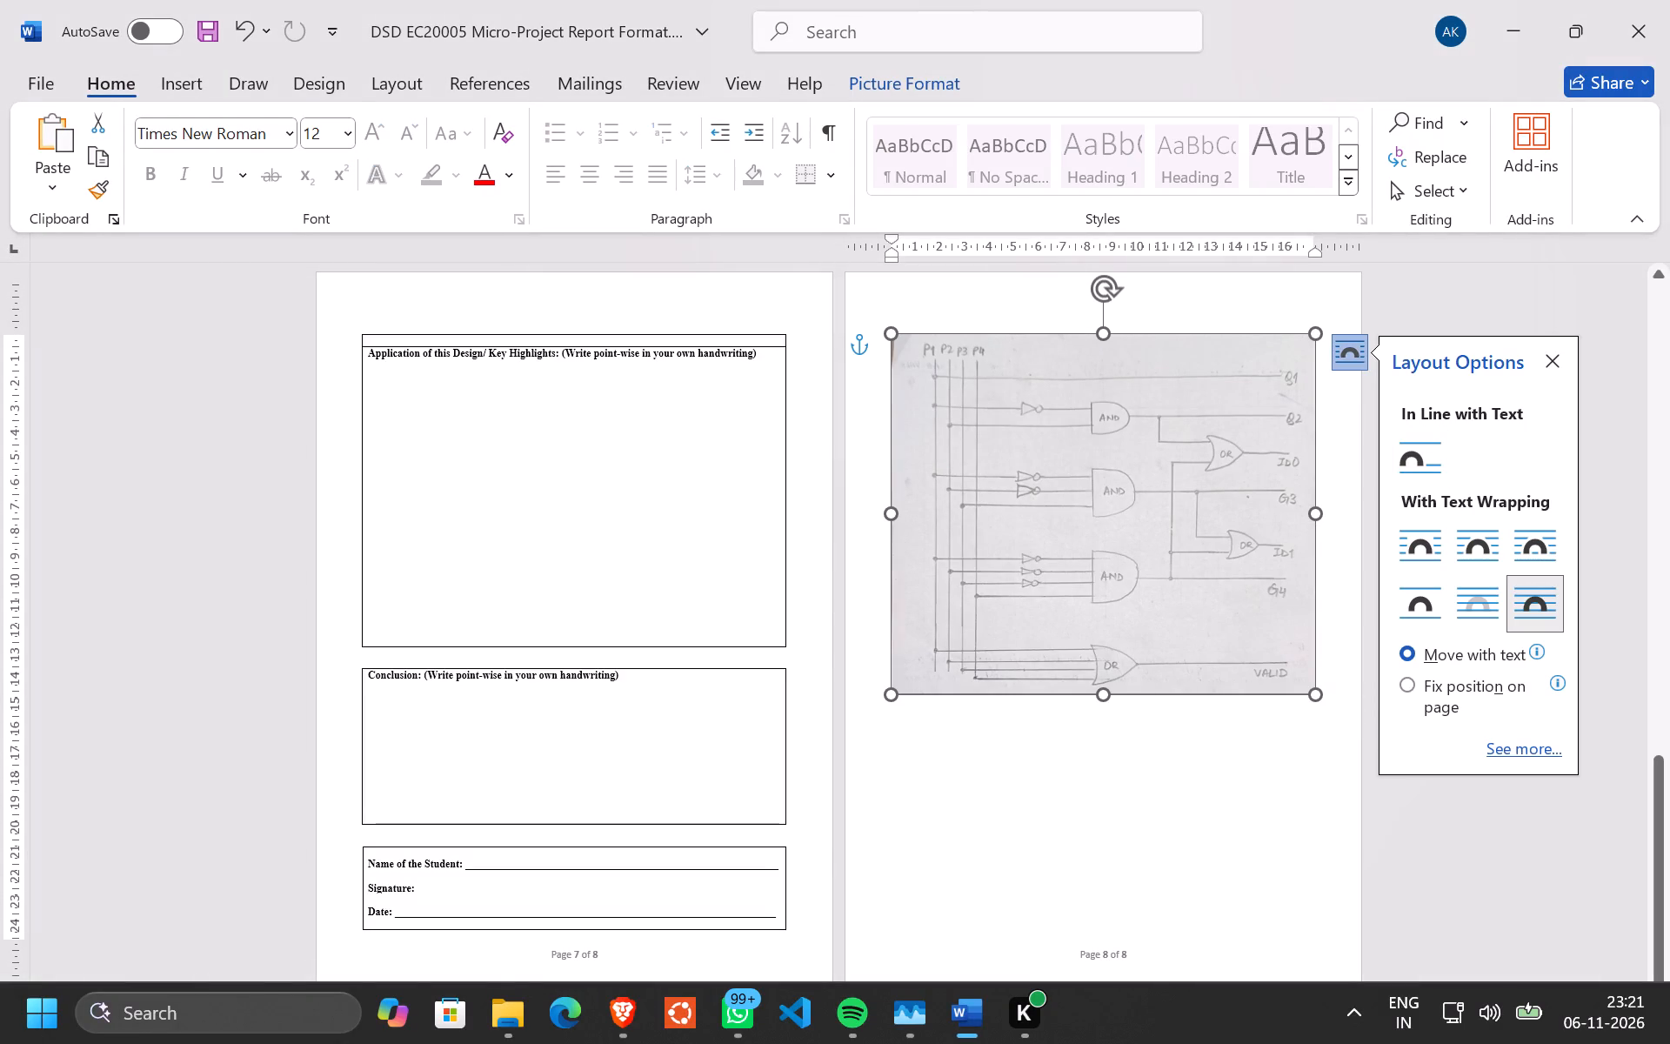
{"action": "left_click", "coordinate": [1252, 785]}
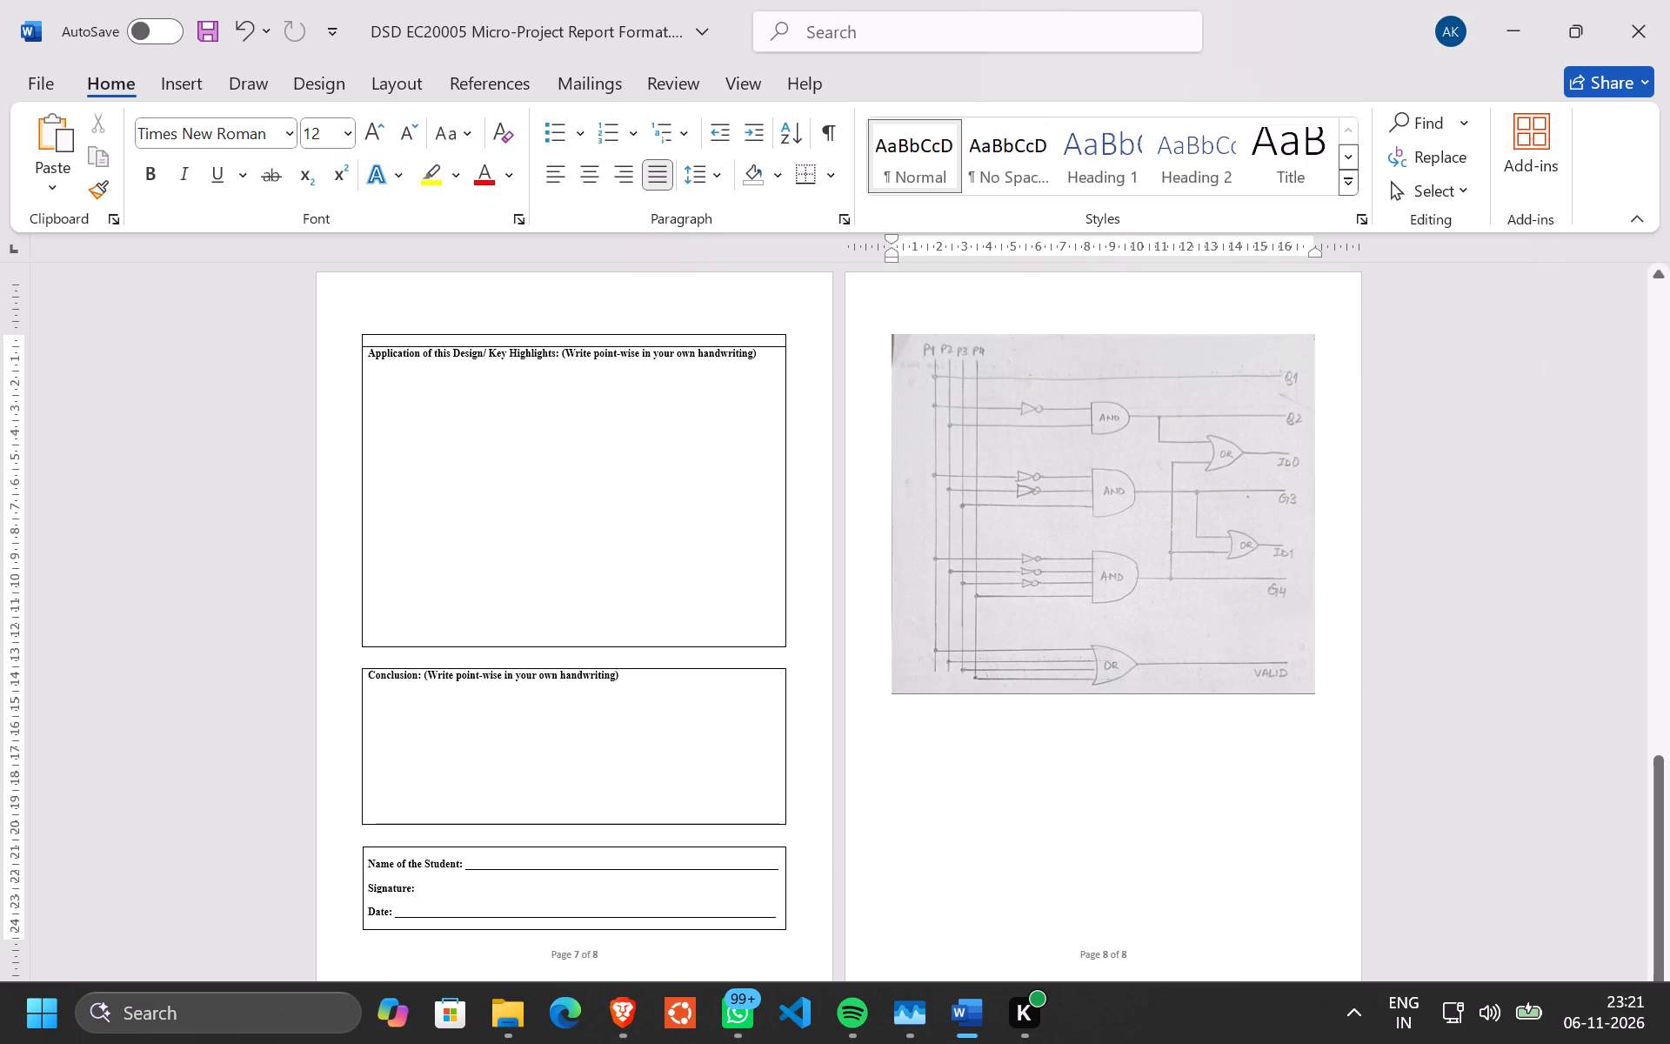
Move the circuit diagram picture from its place on page 8 up toward the earlier report pages.
{"action": "scroll", "coordinate": [1566, 575], "scroll_direction": "up", "scroll_amount": 4}
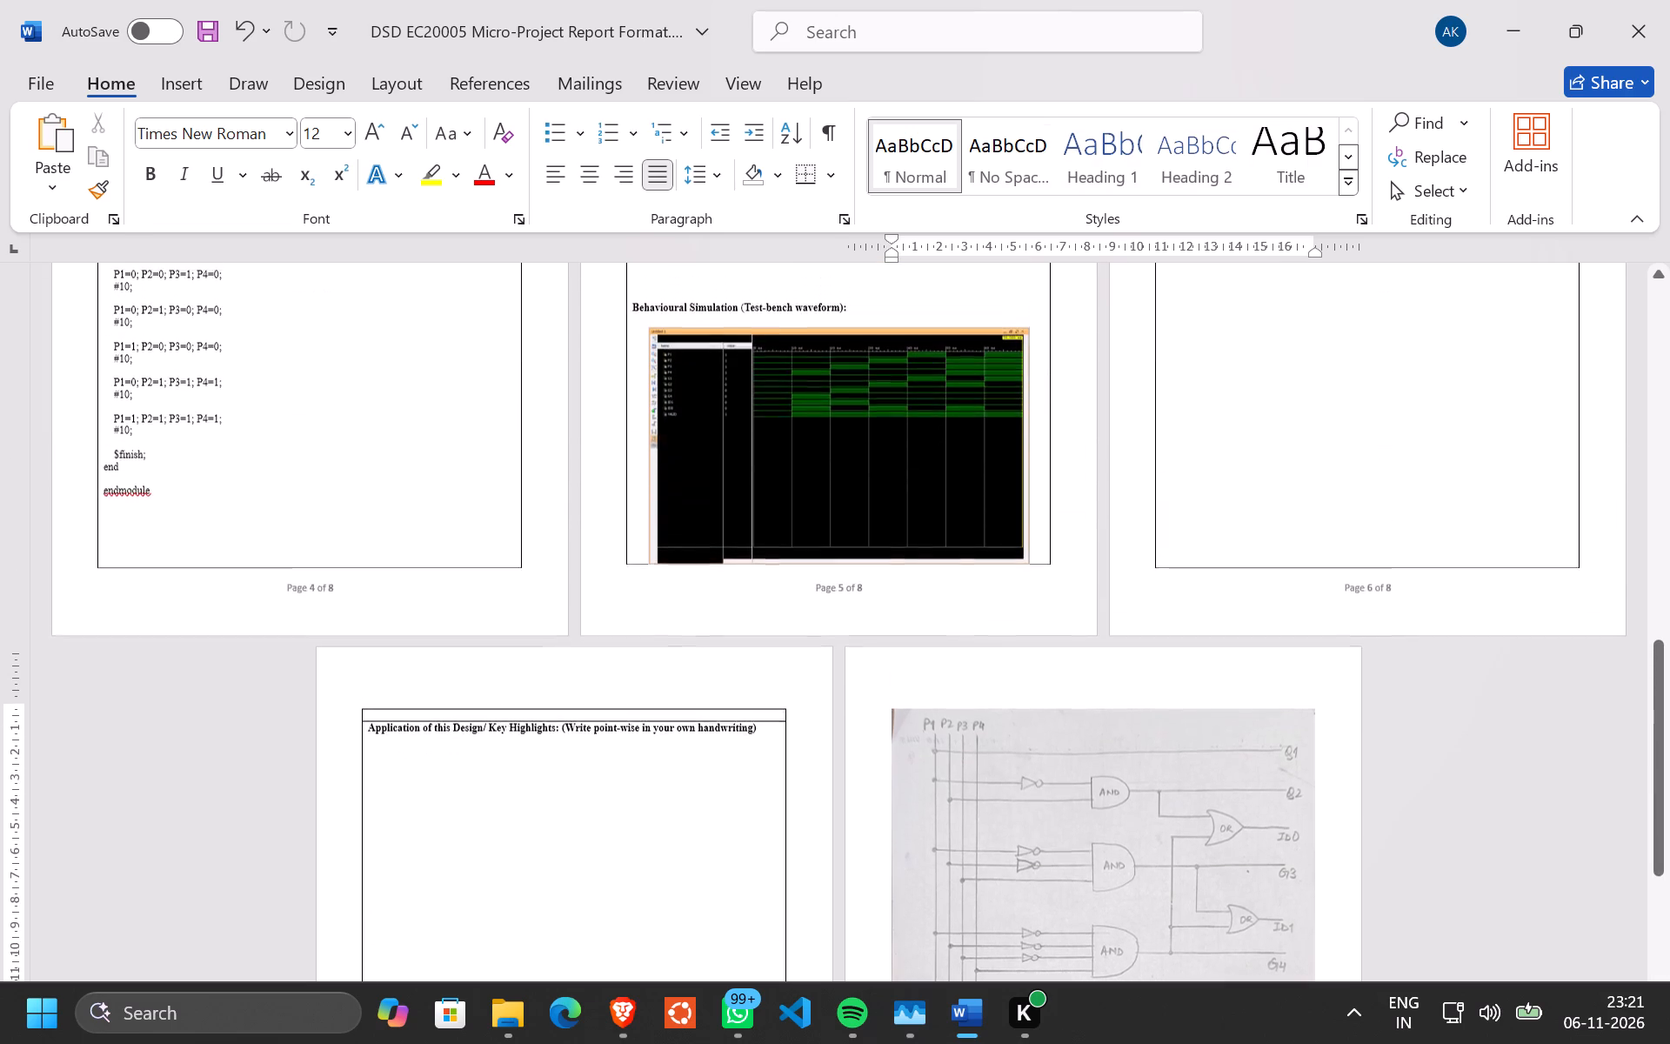
{"action": "left_click", "coordinate": [1157, 873]}
{"action": "left_click_drag", "start_coordinate": [1157, 873], "coordinate": [884, 717]}
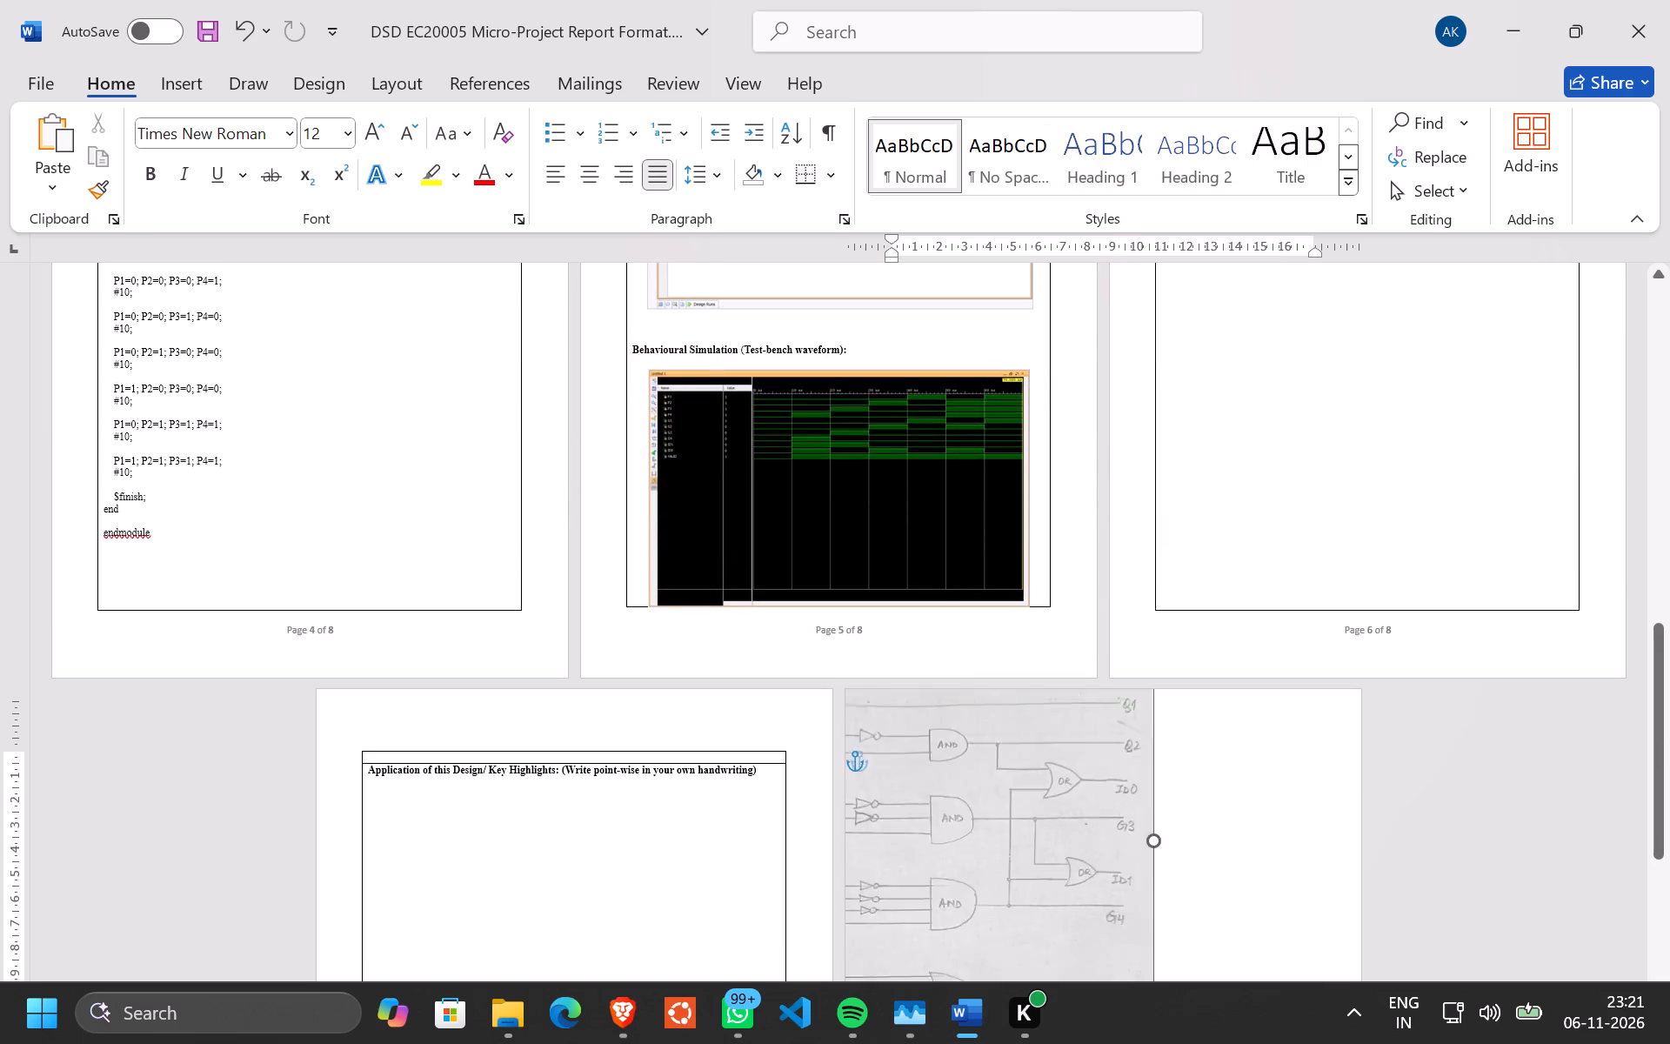
Move the hand-drawn logic circuit picture from page 8 into the Circuit Diagram box on page 1.
{"action": "left_click_drag", "start_coordinate": [884, 717], "coordinate": [455, 440]}
{"action": "scroll", "coordinate": [1105, 508], "scroll_direction": "up", "scroll_amount": 1}
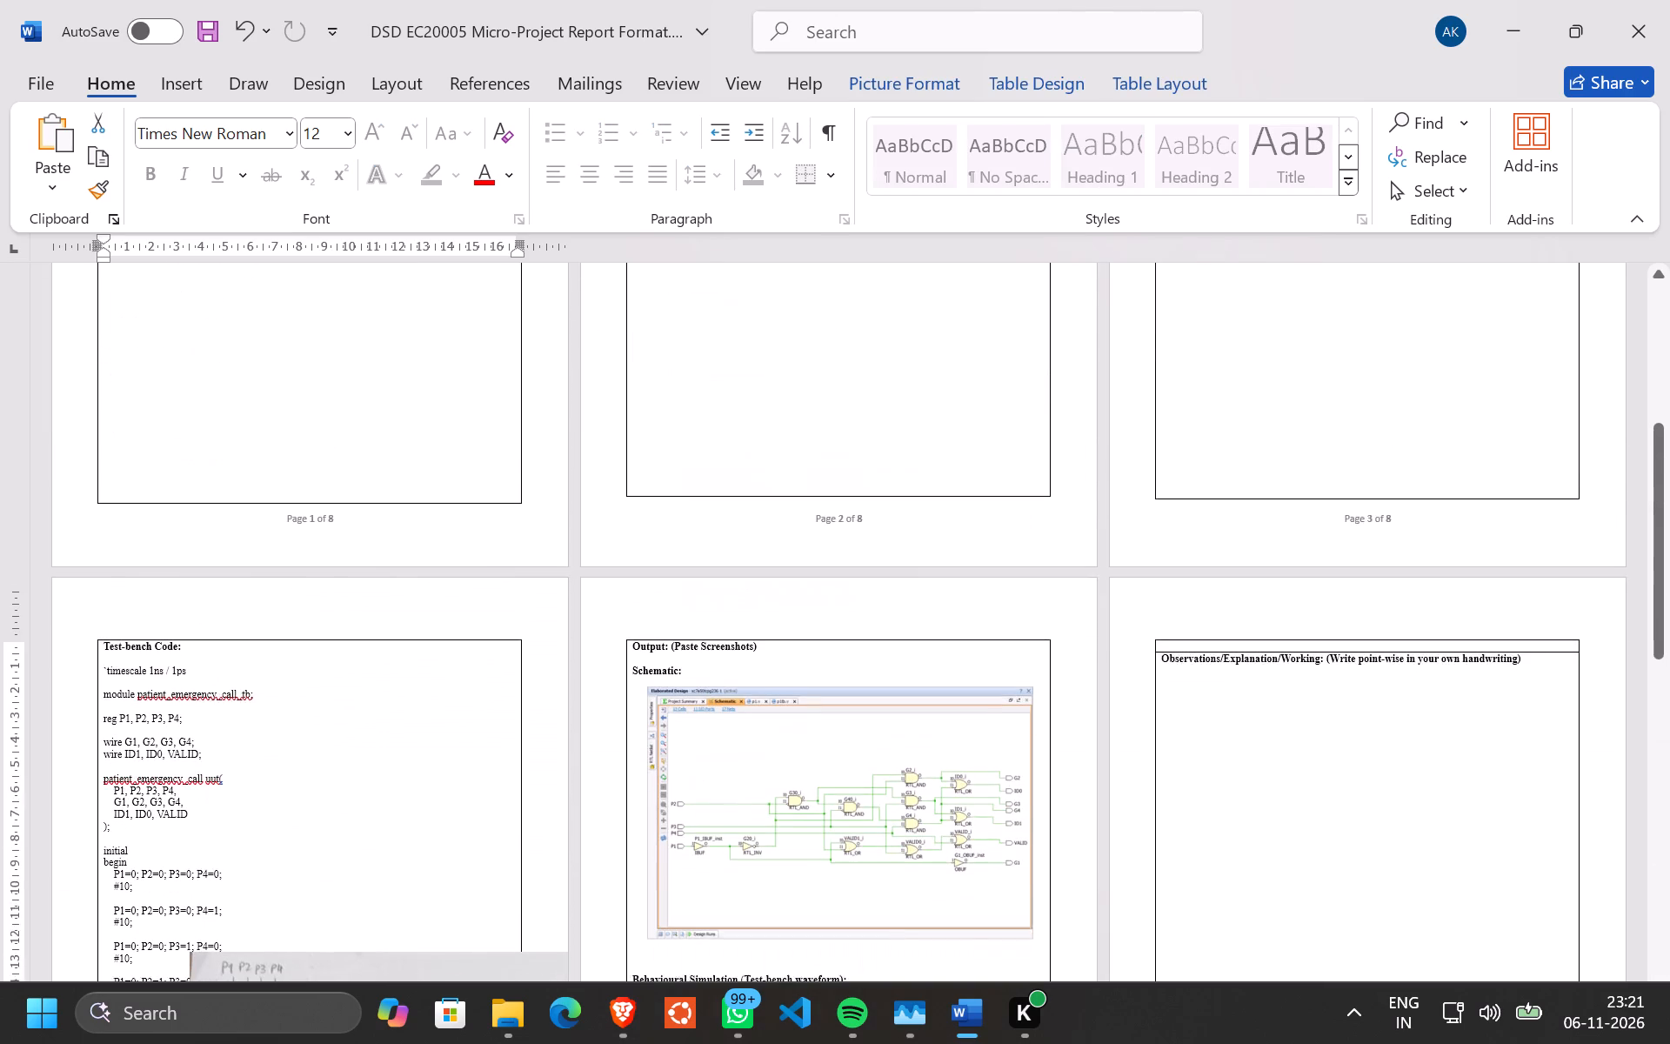
{"action": "scroll", "coordinate": [1105, 508], "scroll_direction": "up", "scroll_amount": 1}
{"action": "left_click_drag", "start_coordinate": [472, 887], "coordinate": [479, 489]}
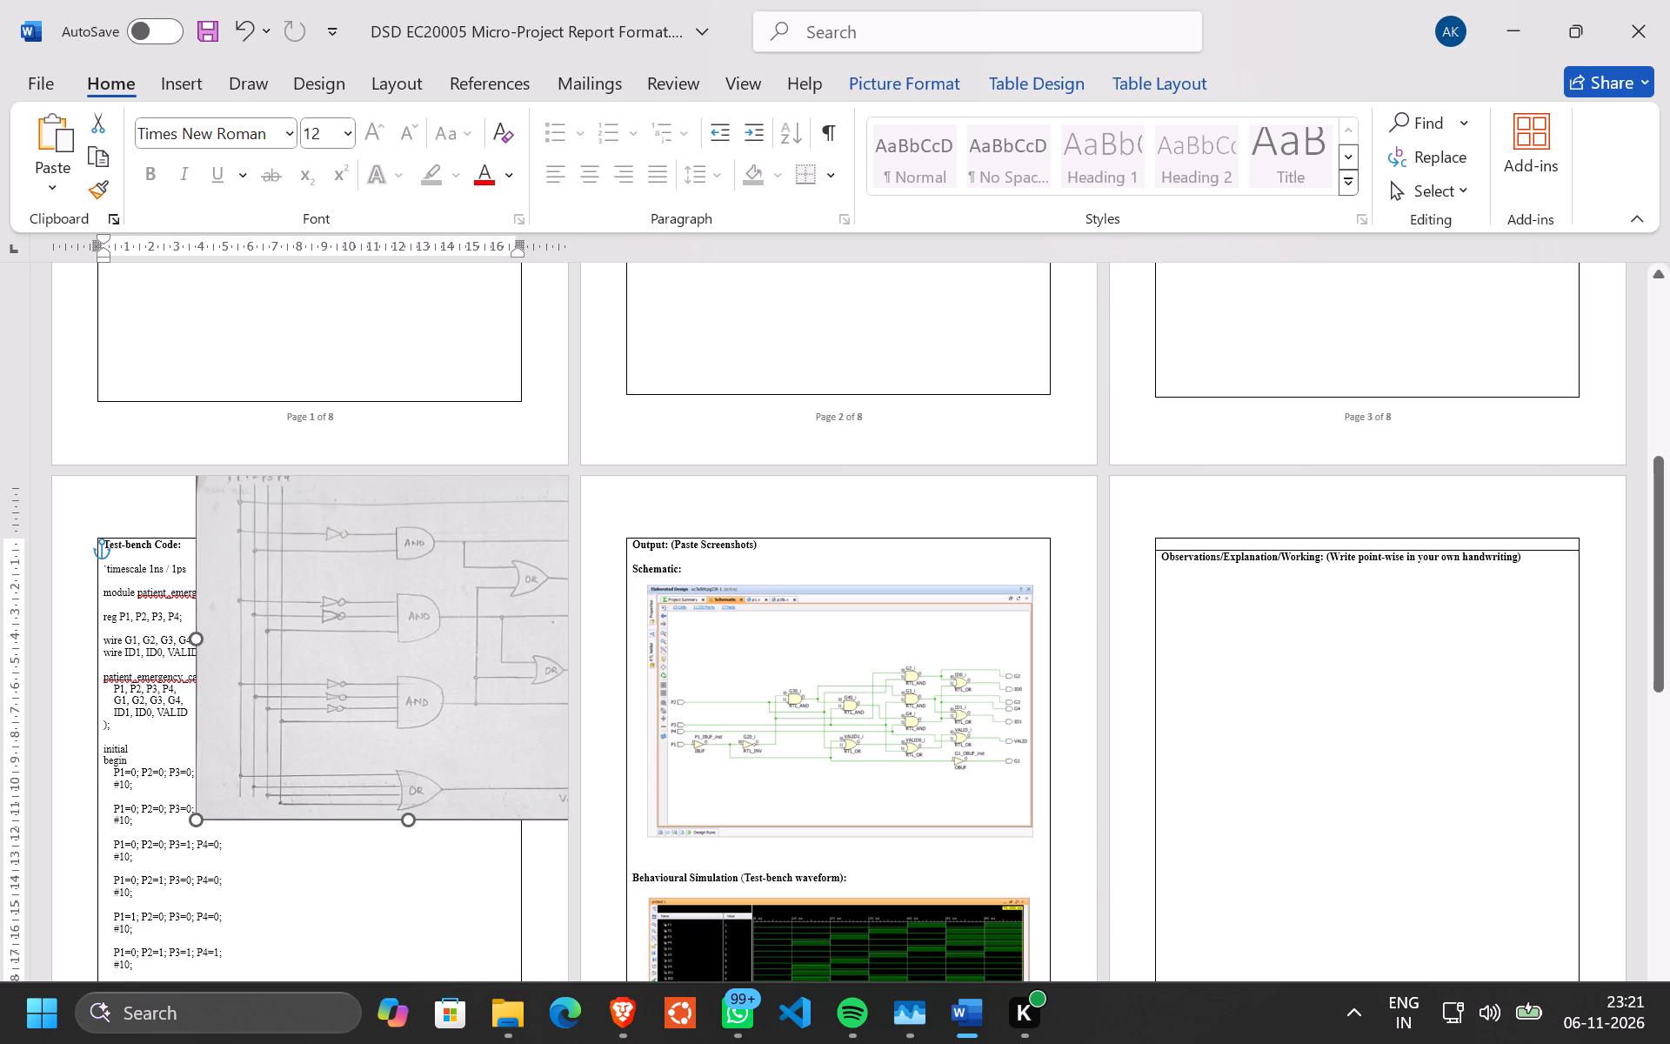
{"action": "scroll", "coordinate": [952, 505], "scroll_direction": "up", "scroll_amount": 2}
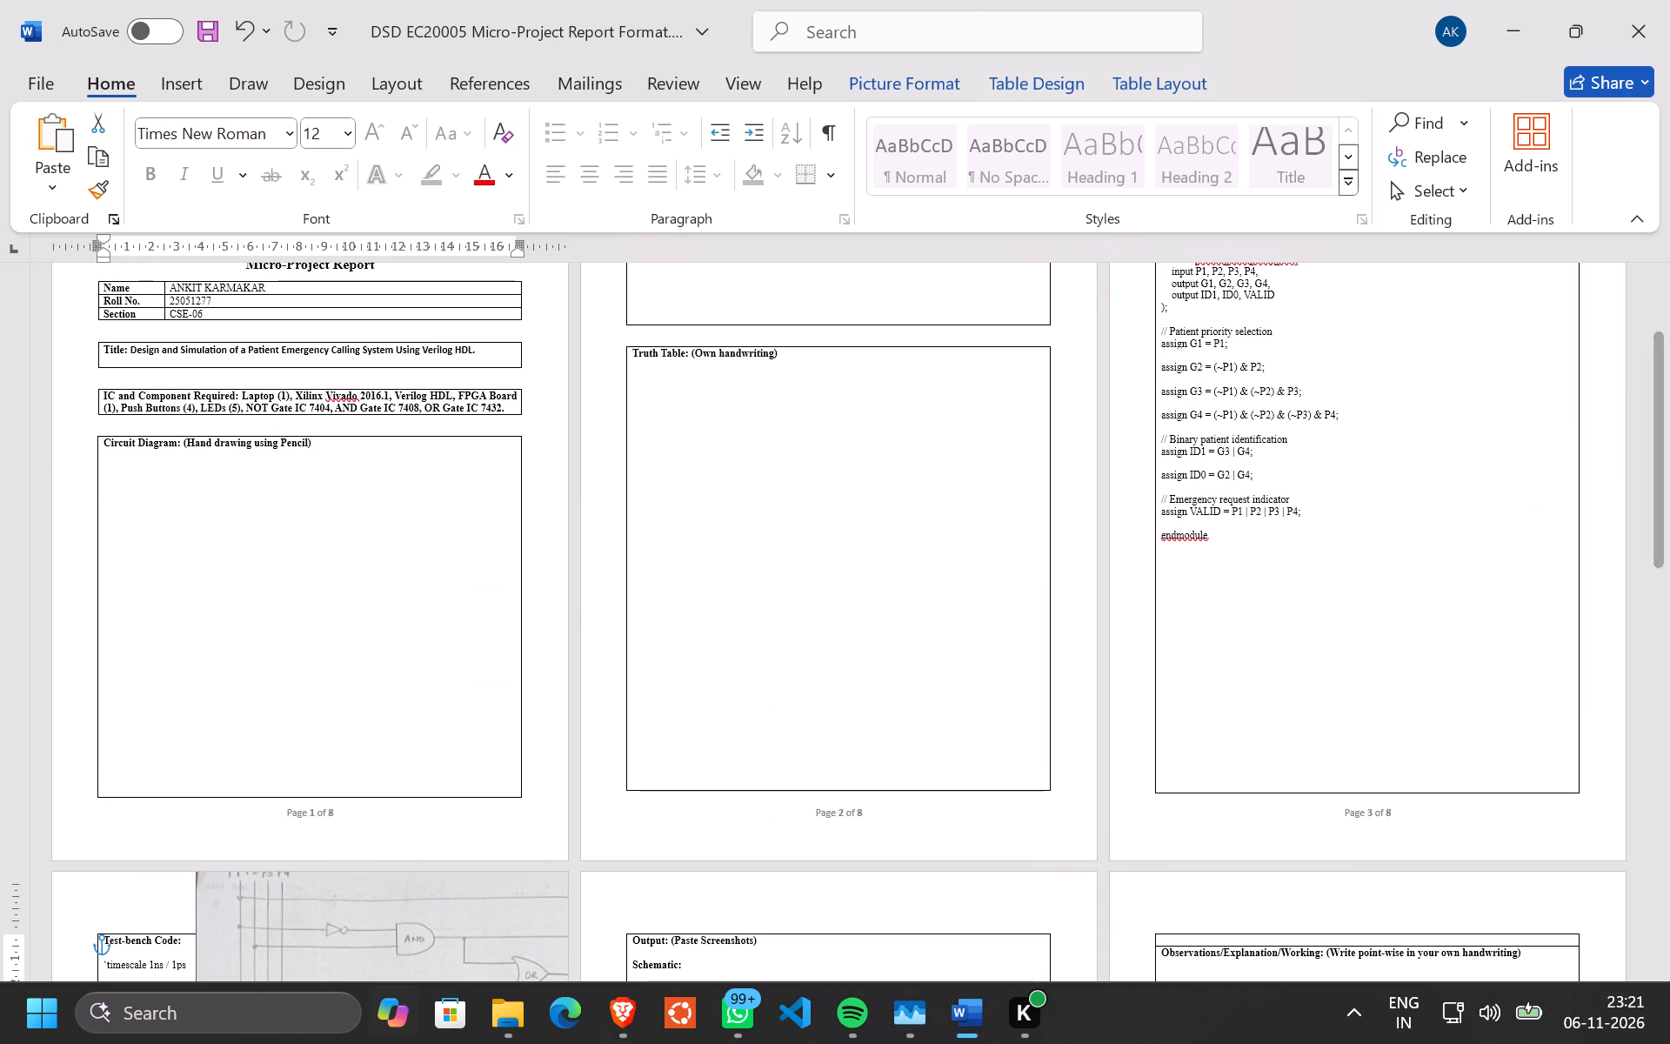
{"action": "left_click_drag", "start_coordinate": [395, 922], "coordinate": [290, 533]}
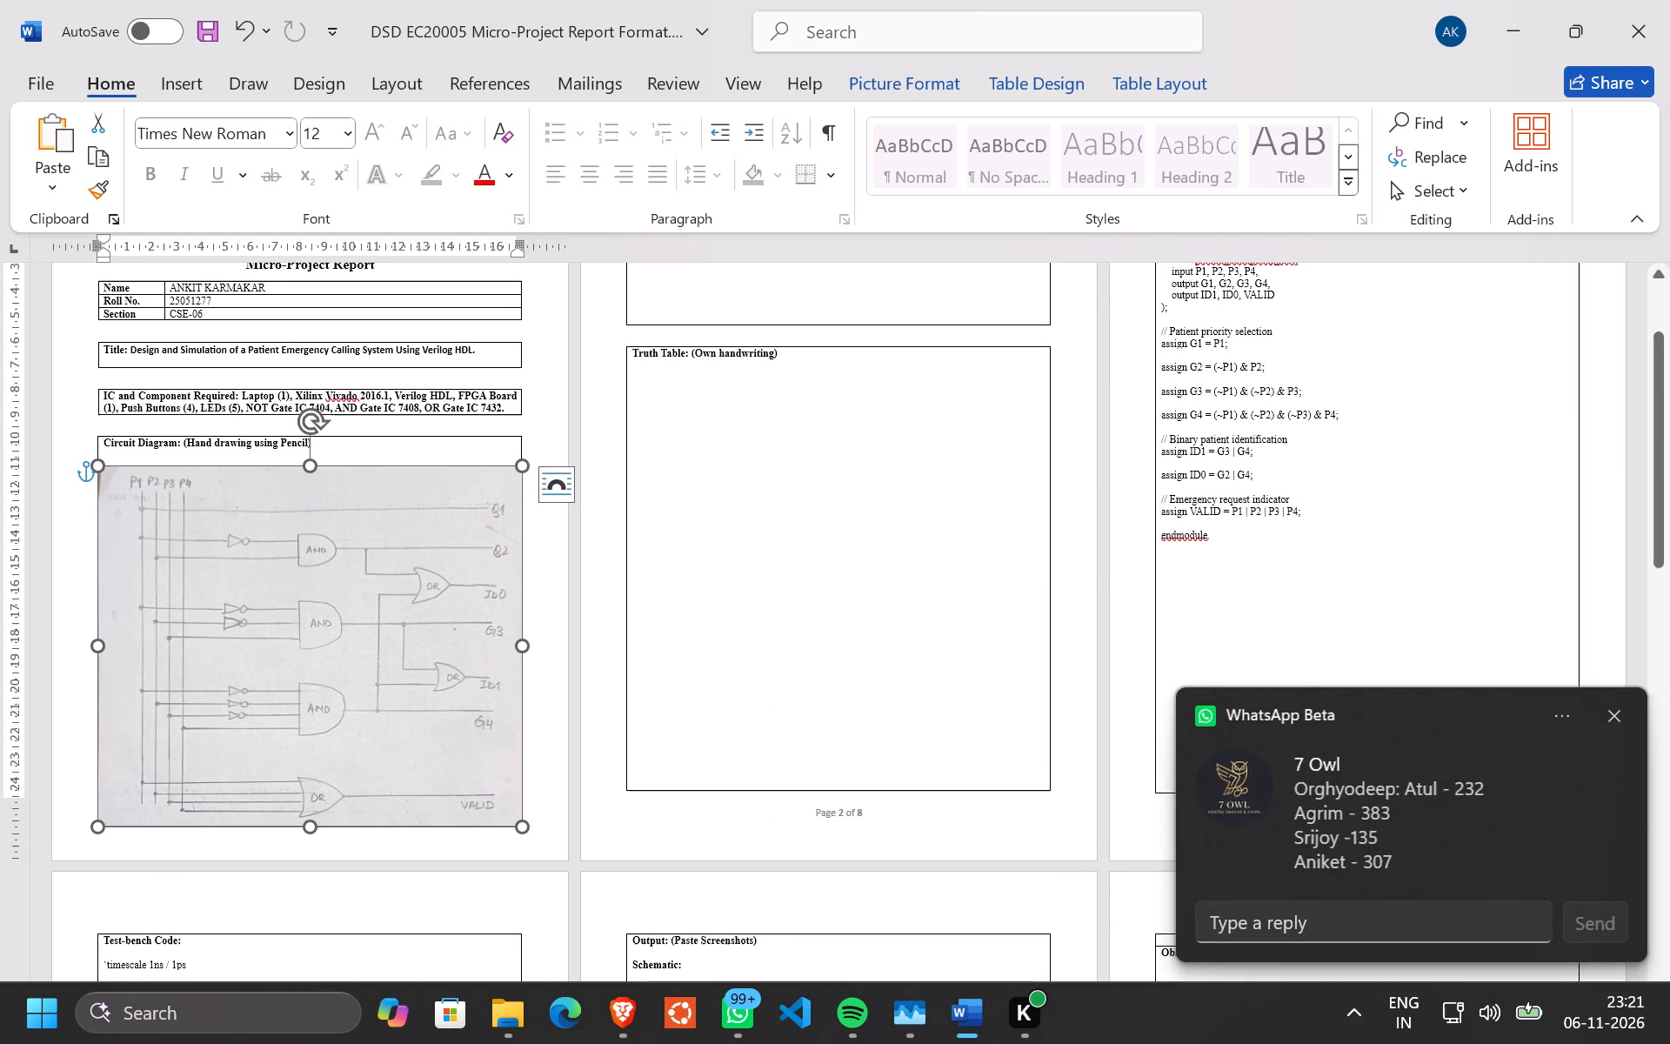
Shrink the circuit picture proportionally and centre it beneath the heading inside the Circuit Diagram box.
{"action": "left_click_drag", "start_coordinate": [523, 825], "coordinate": [440, 748]}
{"action": "left_click_drag", "start_coordinate": [357, 651], "coordinate": [397, 666]}
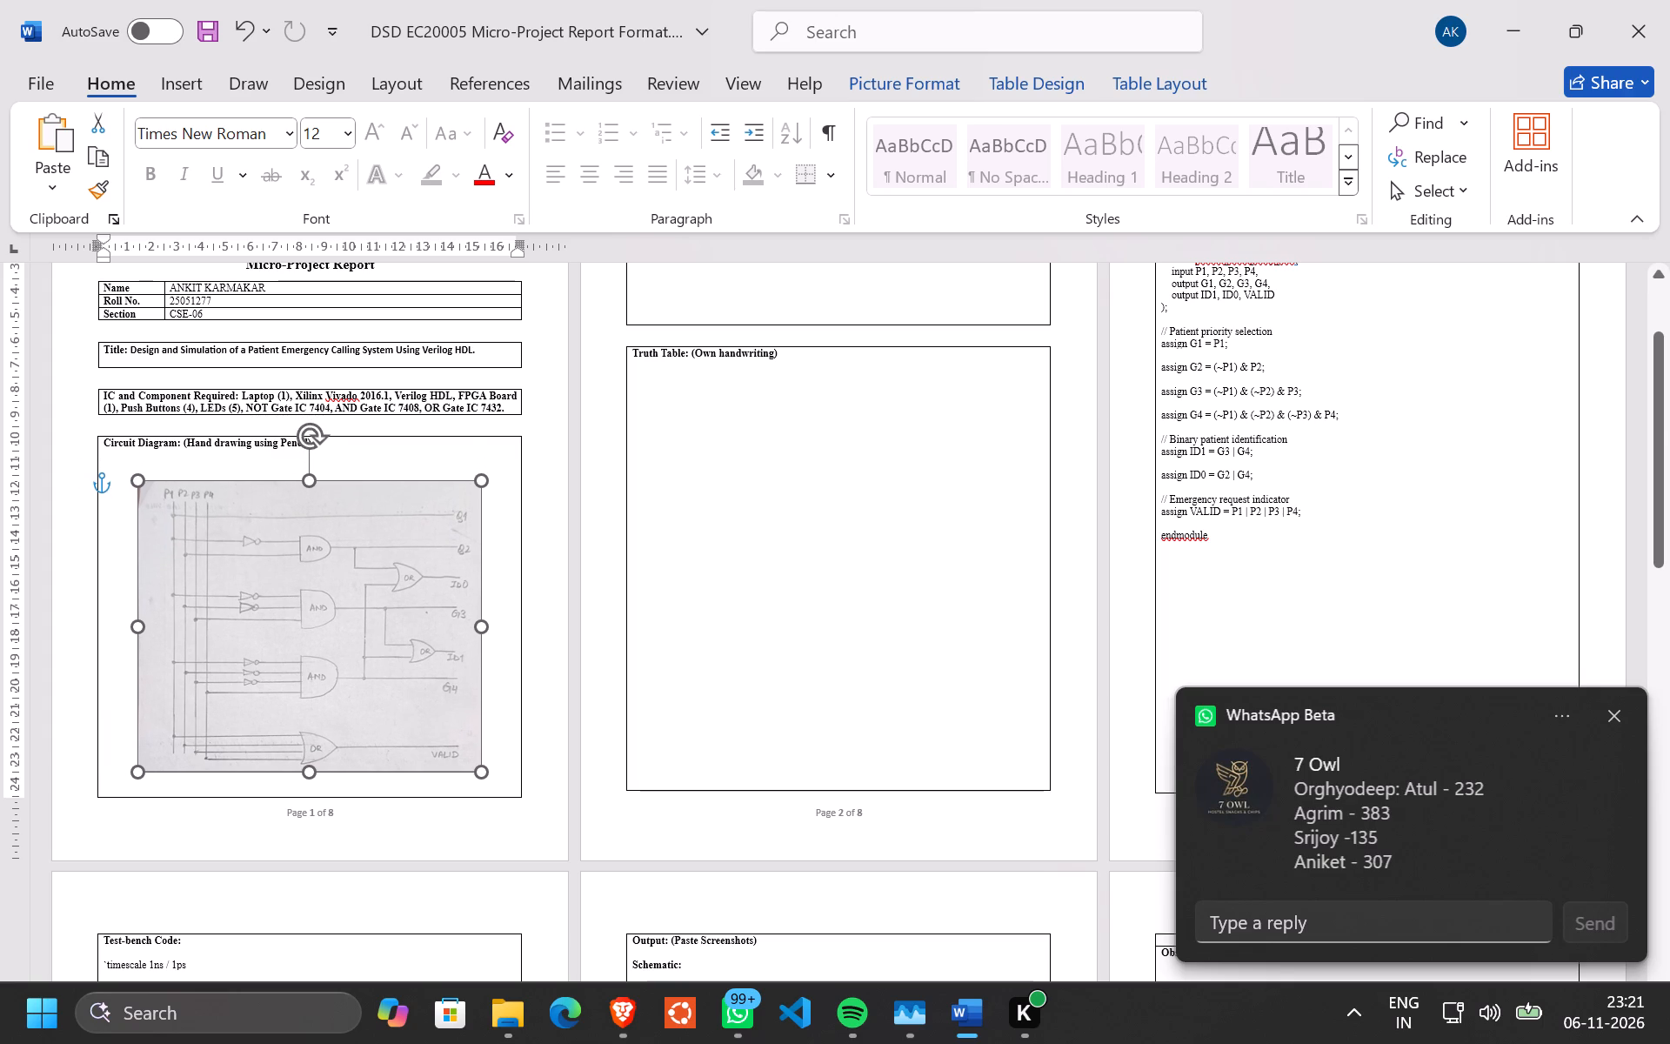
{"action": "left_click_drag", "start_coordinate": [397, 666], "coordinate": [407, 652]}
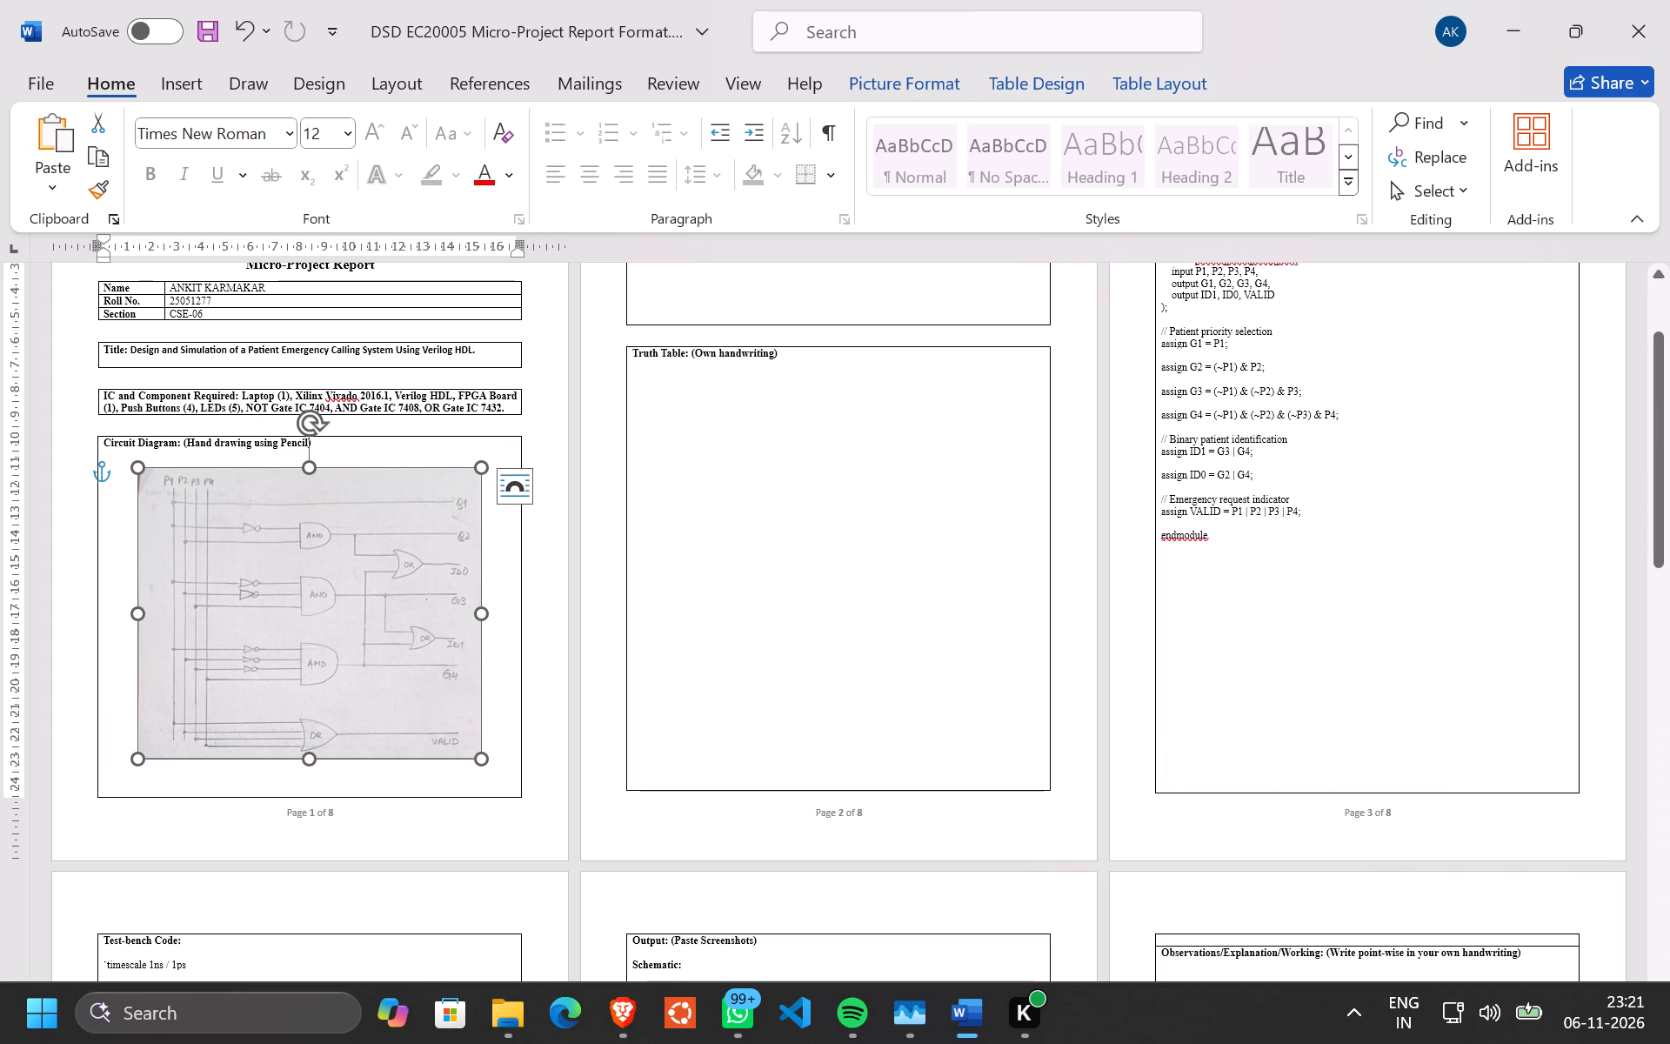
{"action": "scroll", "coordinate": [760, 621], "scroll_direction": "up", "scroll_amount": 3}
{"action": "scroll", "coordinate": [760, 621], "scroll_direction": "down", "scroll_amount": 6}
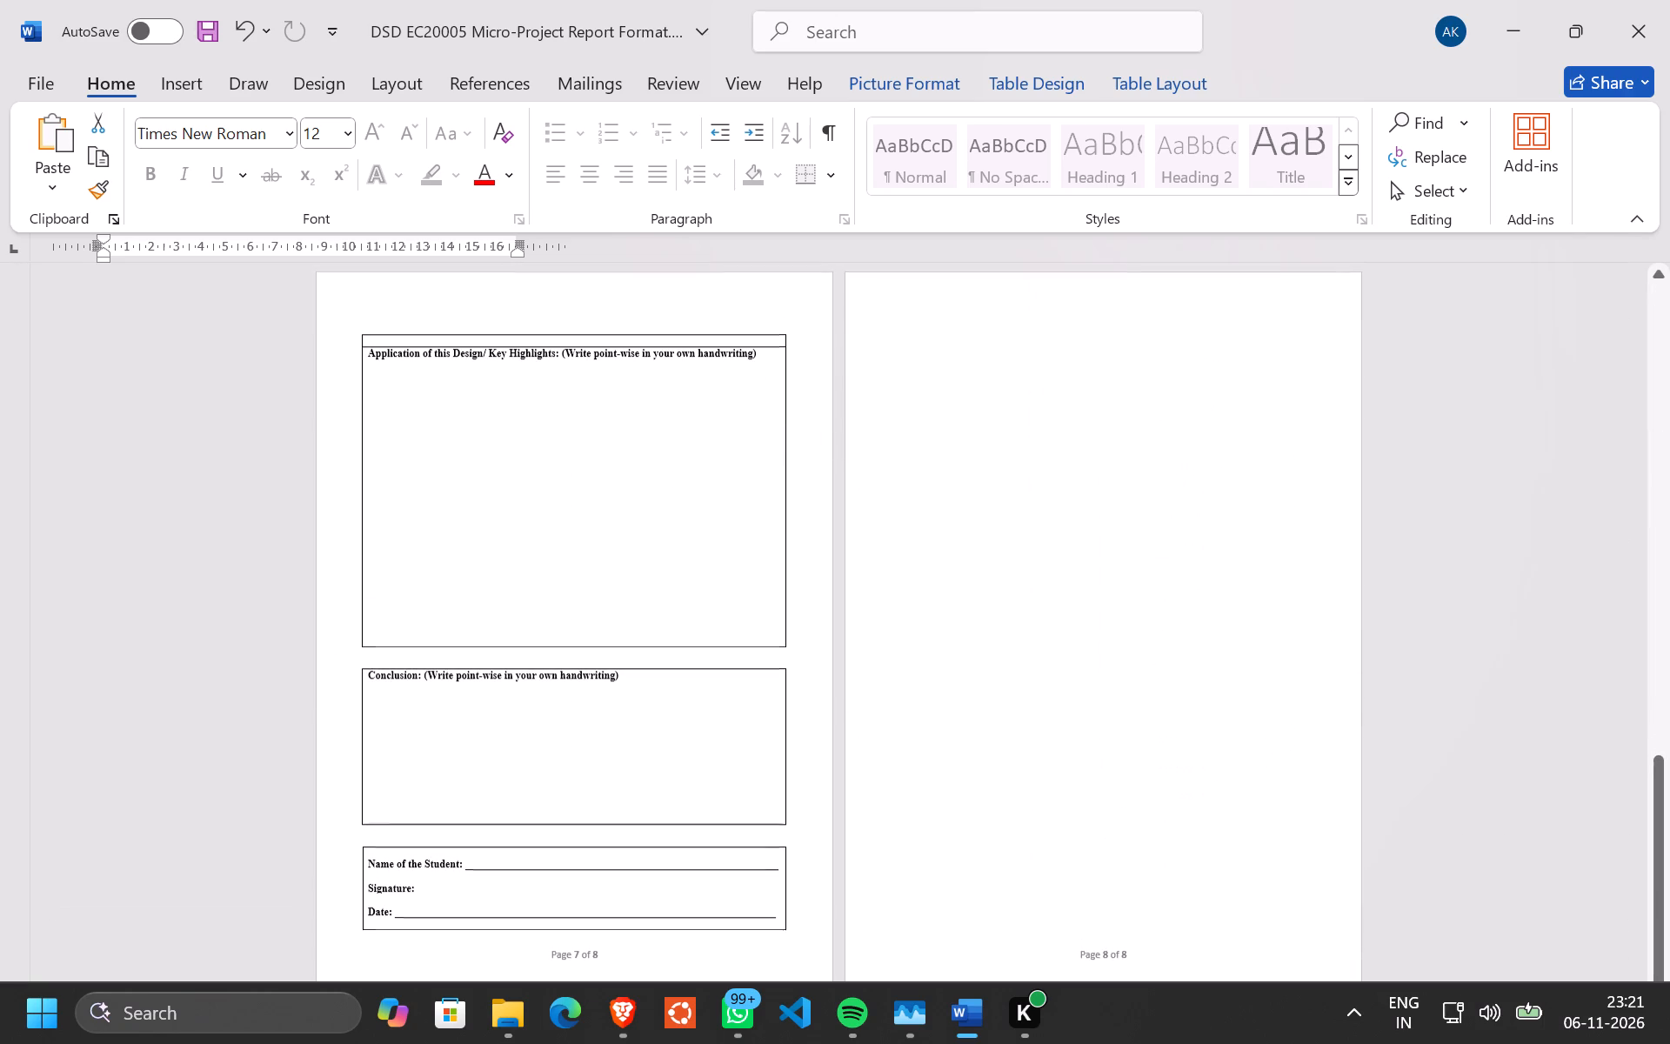
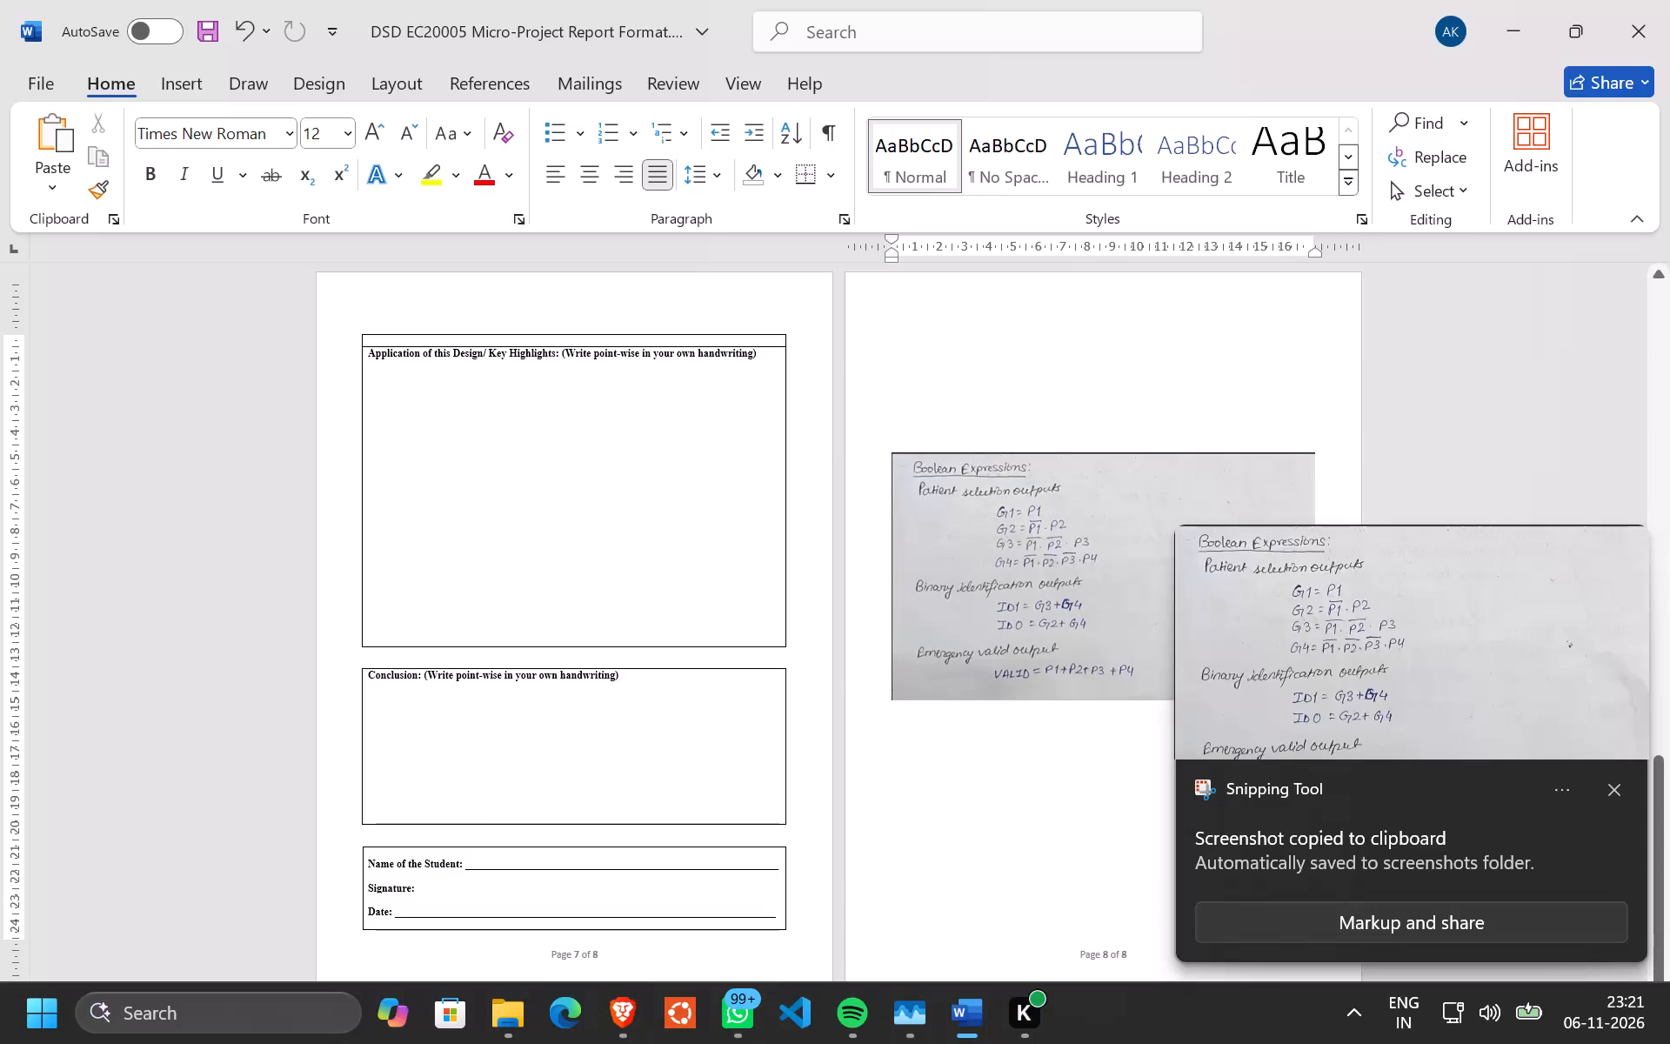
Set the text wrapping of the handwritten Boolean Expressions picture on page 8 to In Front of Text.
{"action": "left_click_drag", "start_coordinate": [1353, 620], "coordinate": [1669, 644]}
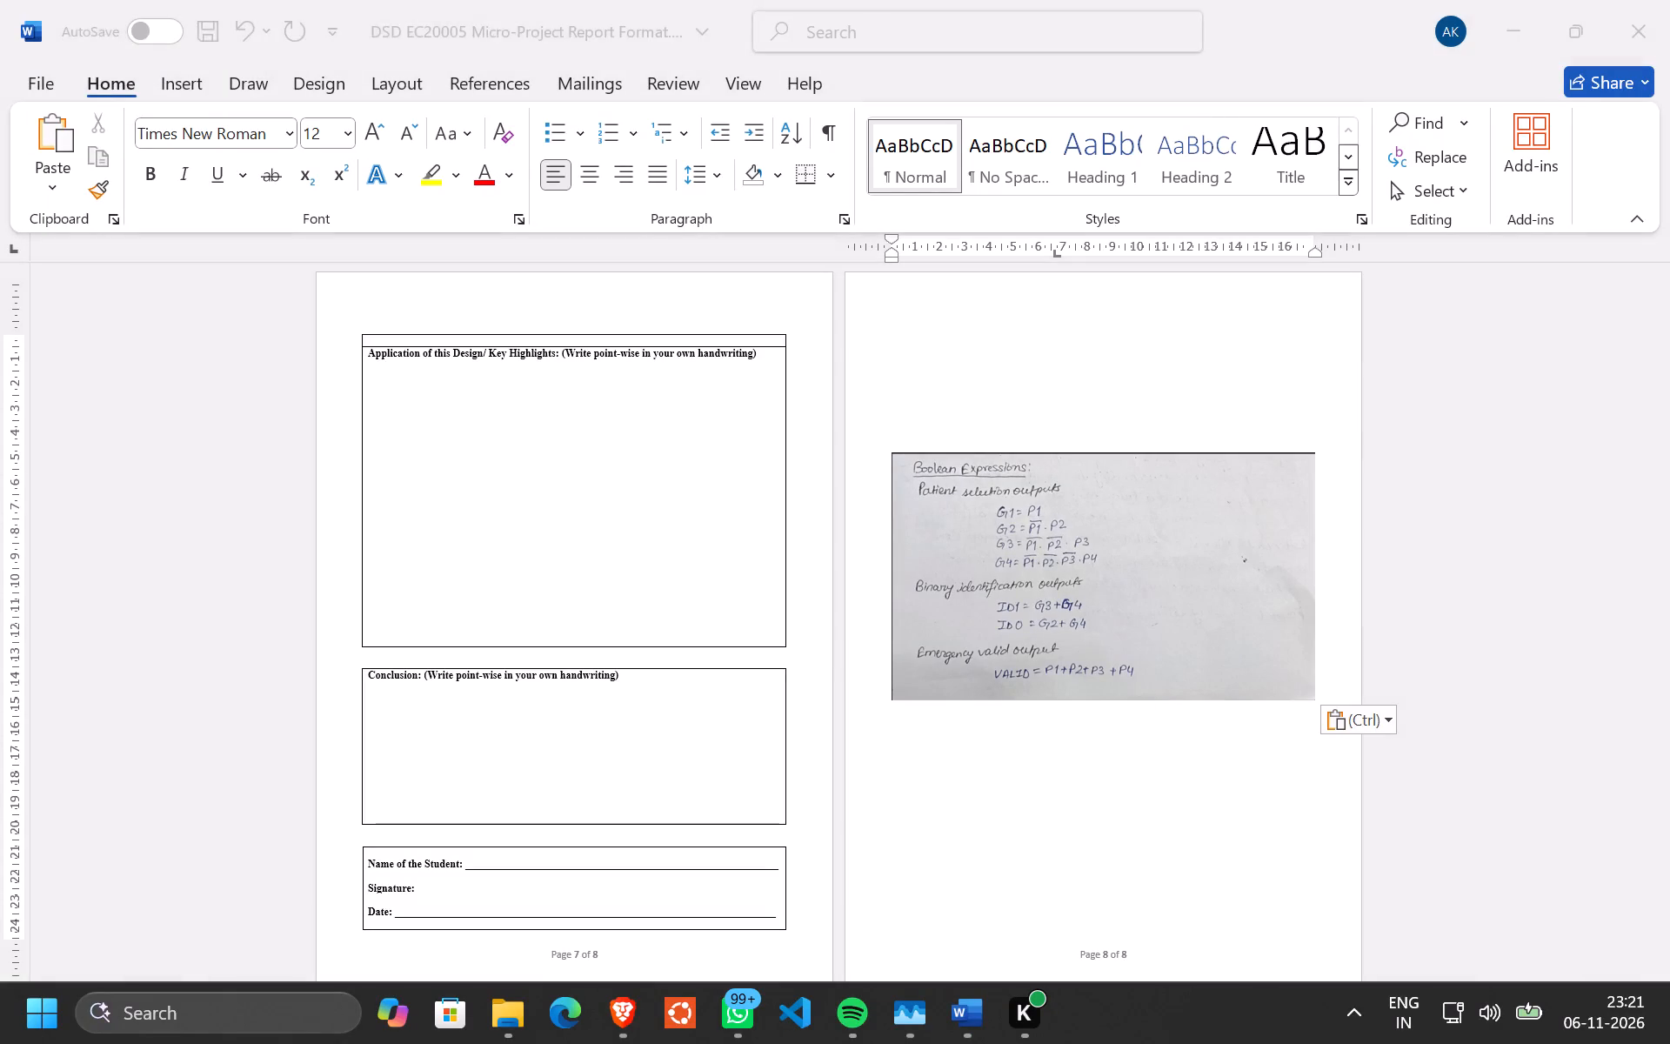
{"action": "left_click", "coordinate": [1286, 491]}
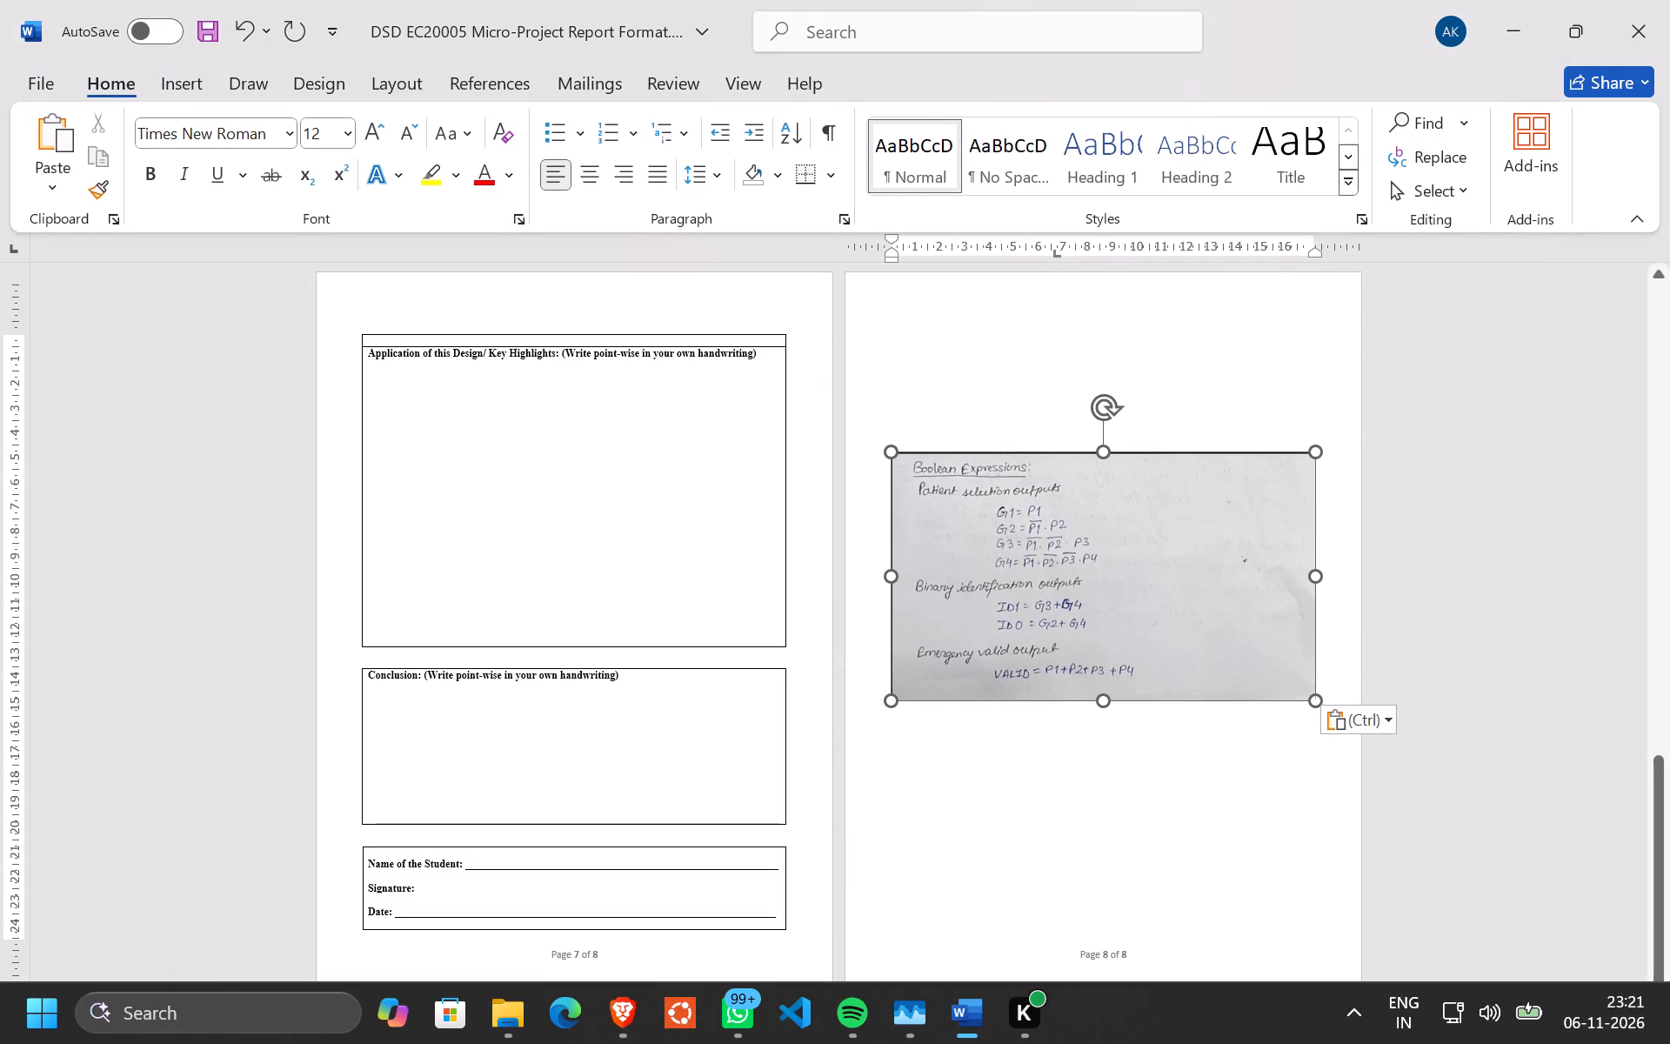
{"action": "left_click", "coordinate": [1350, 481]}
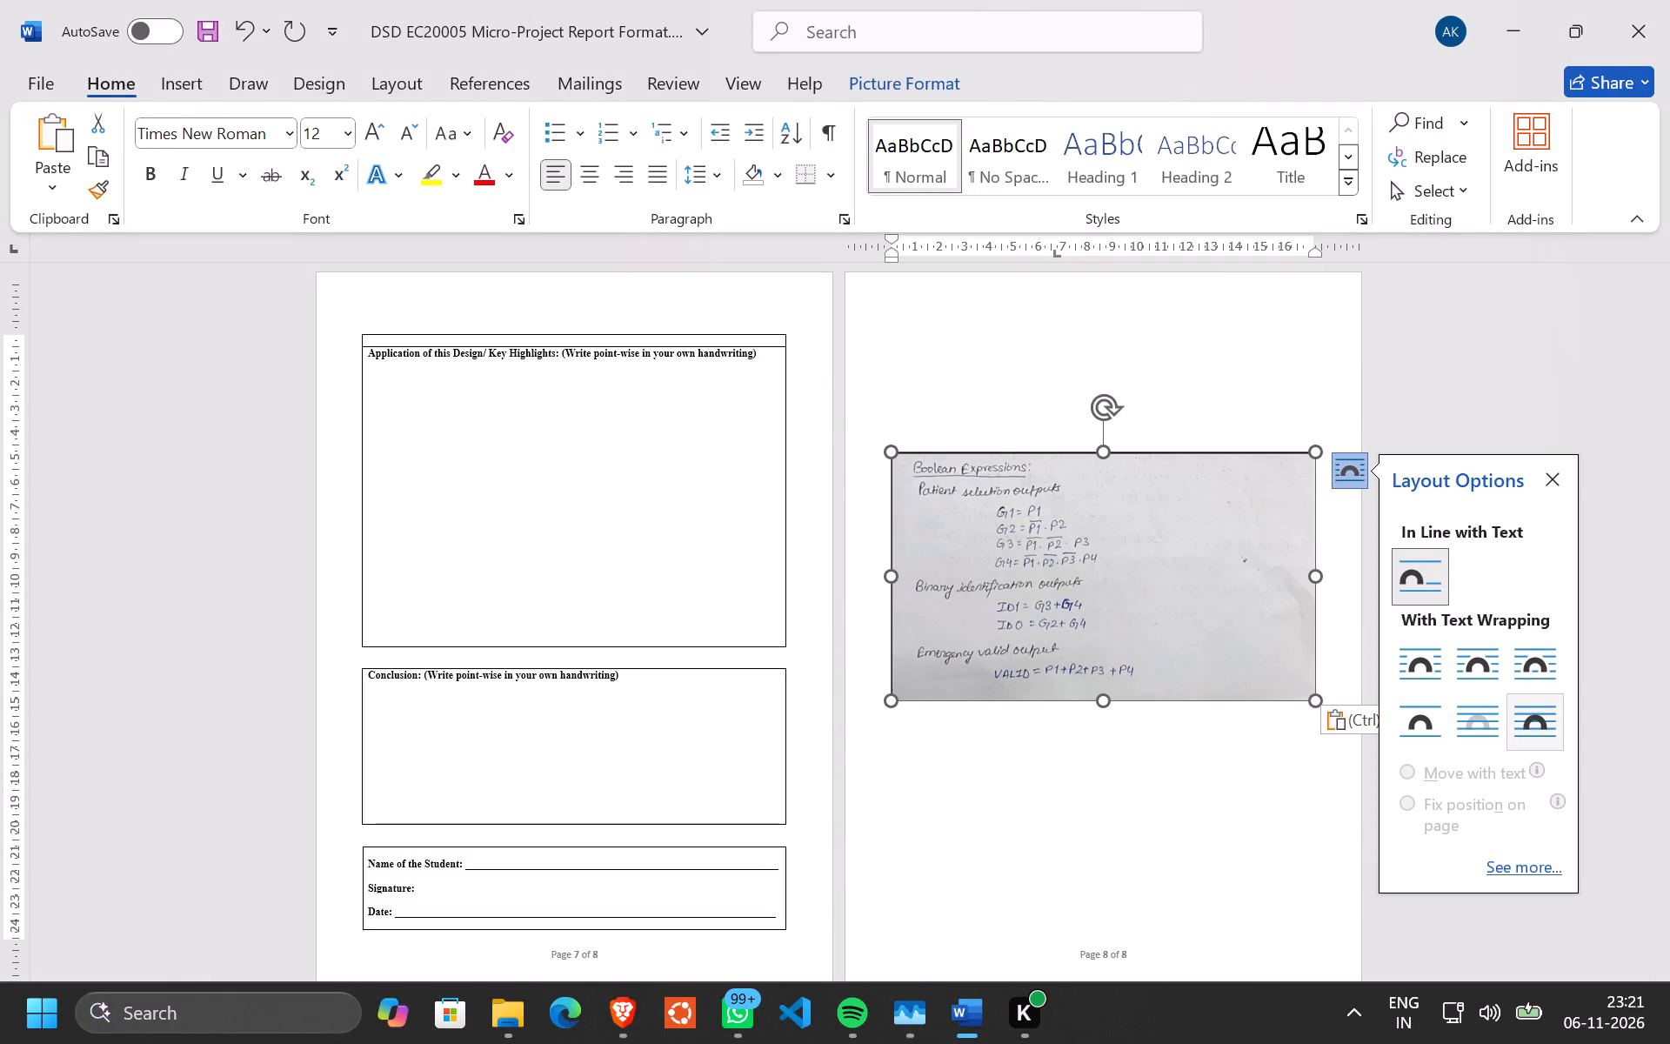
{"action": "left_click", "coordinate": [1546, 726]}
{"action": "left_click", "coordinate": [1123, 843]}
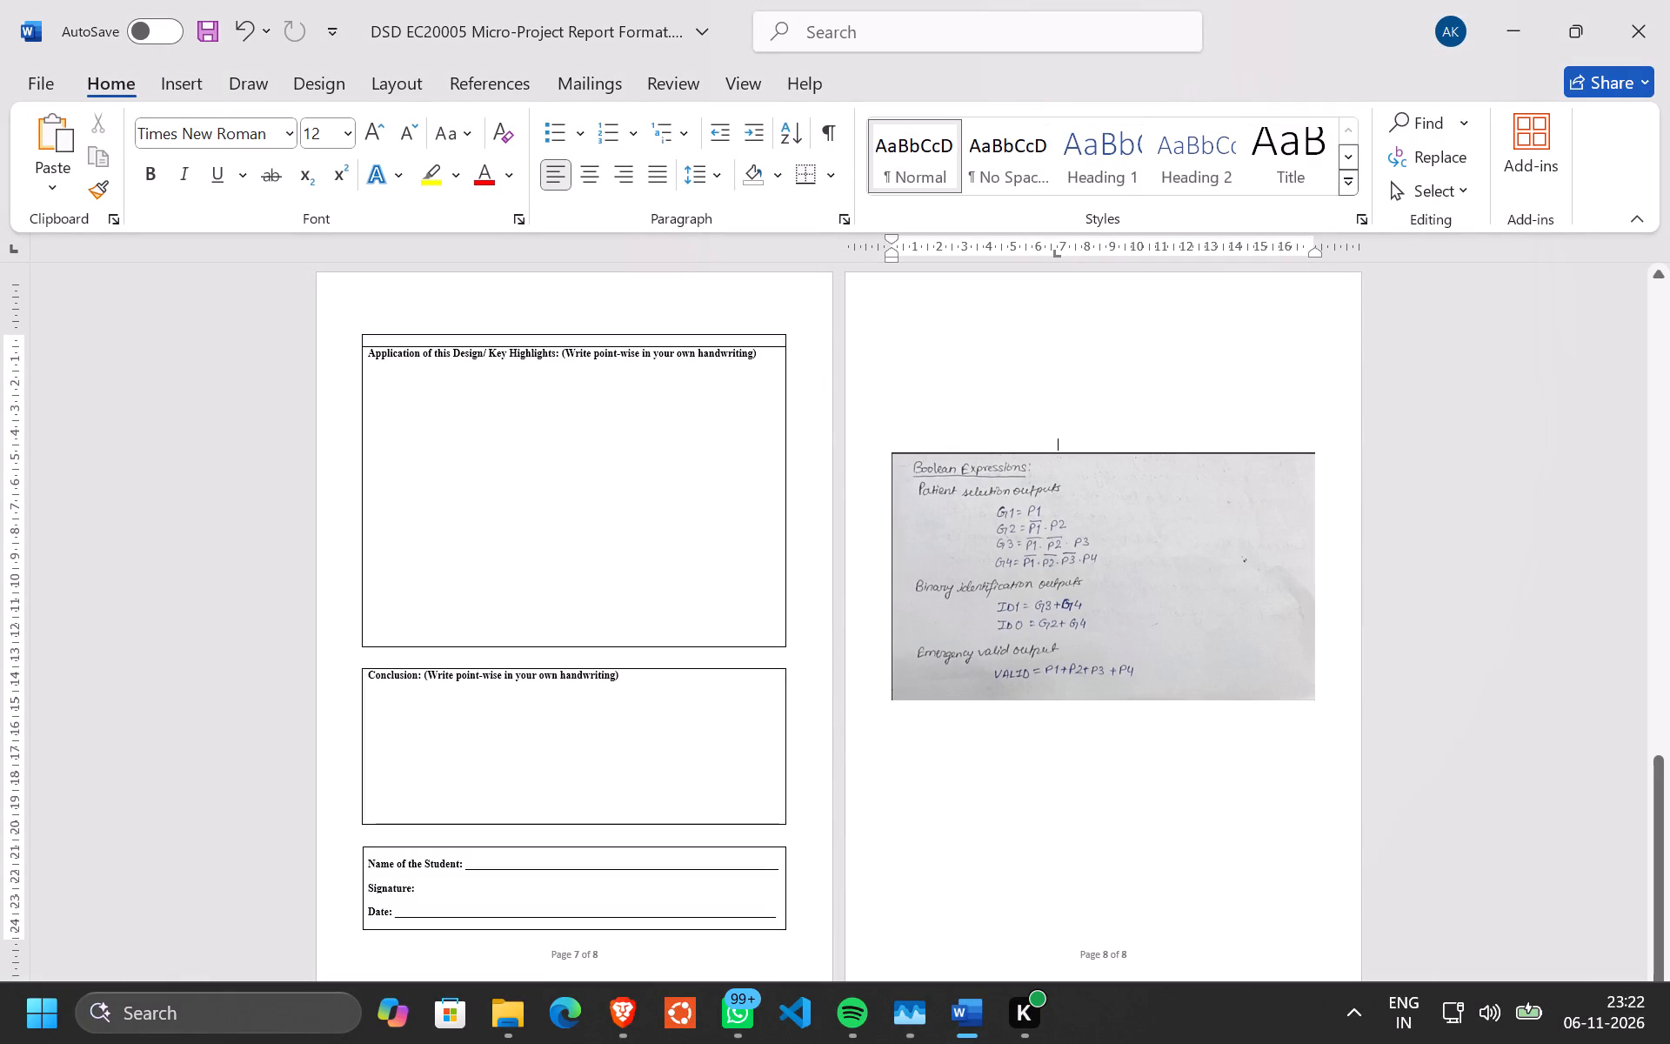
Move the handwritten Boolean Expressions picture from page 8 up to the earlier report pages, onto page 6.
{"action": "left_click", "coordinate": [1250, 536]}
{"action": "left_click_drag", "start_coordinate": [1250, 536], "coordinate": [989, 195]}
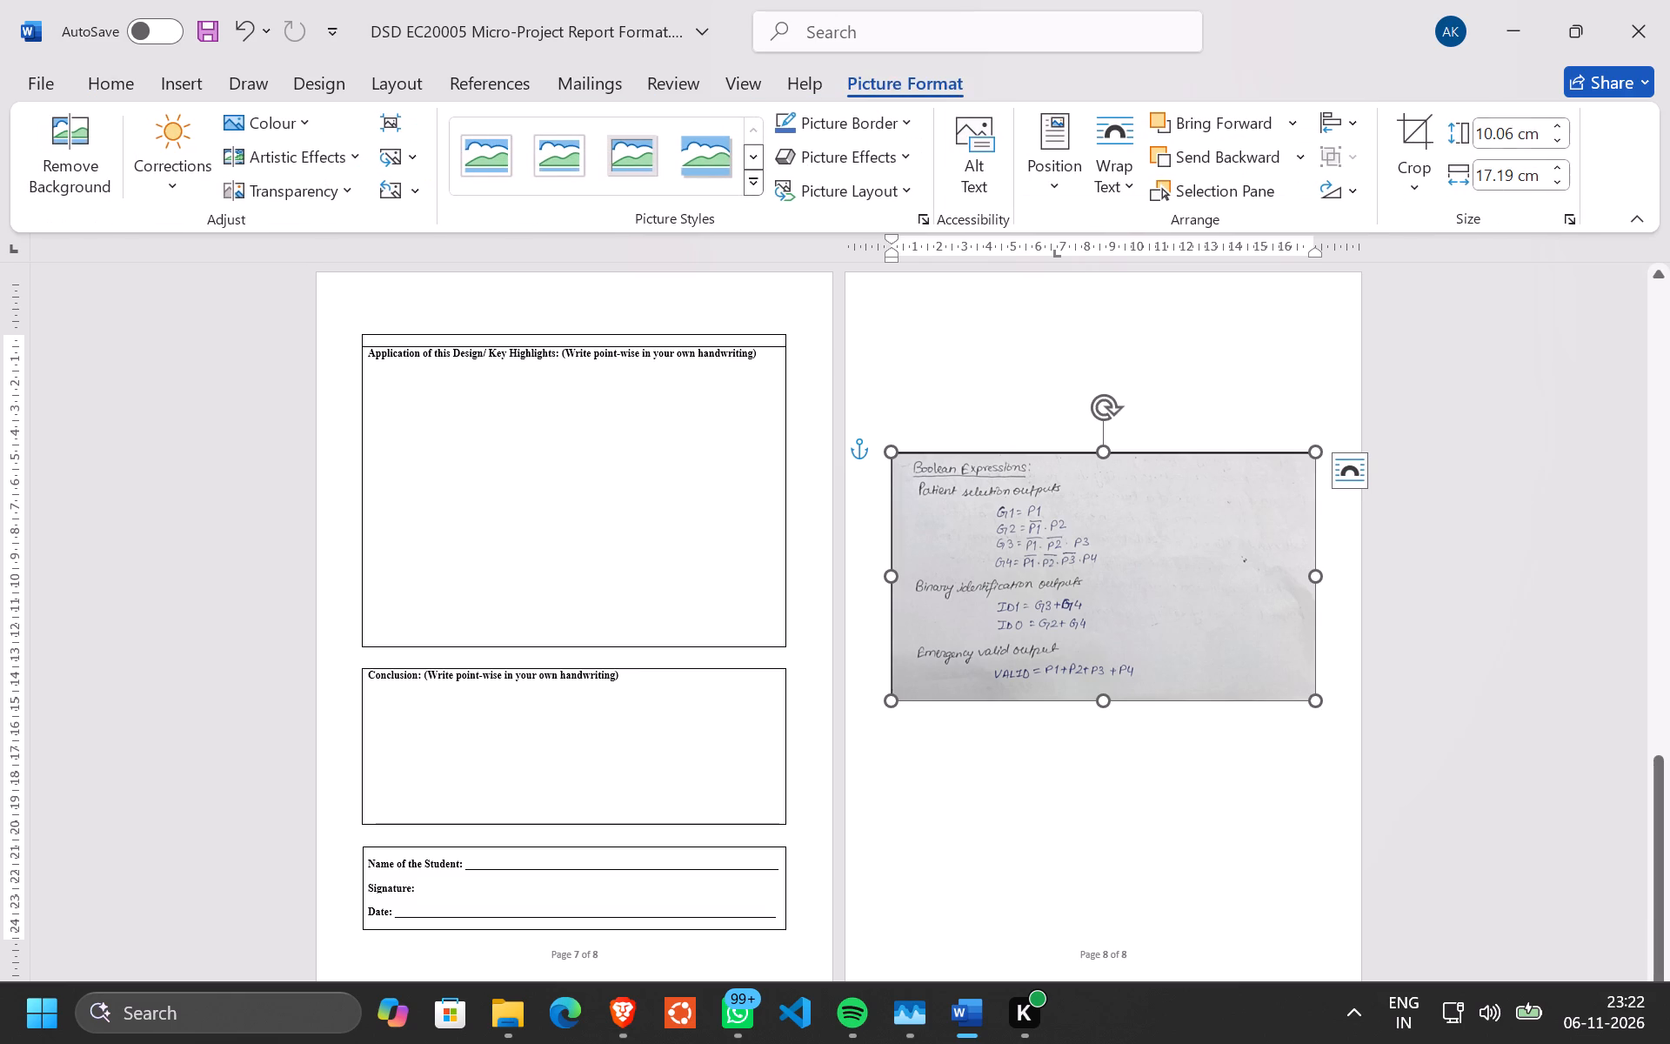
{"action": "scroll", "coordinate": [1456, 491], "scroll_direction": "up", "scroll_amount": 2}
{"action": "left_click_drag", "start_coordinate": [1149, 811], "coordinate": [1273, 340]}
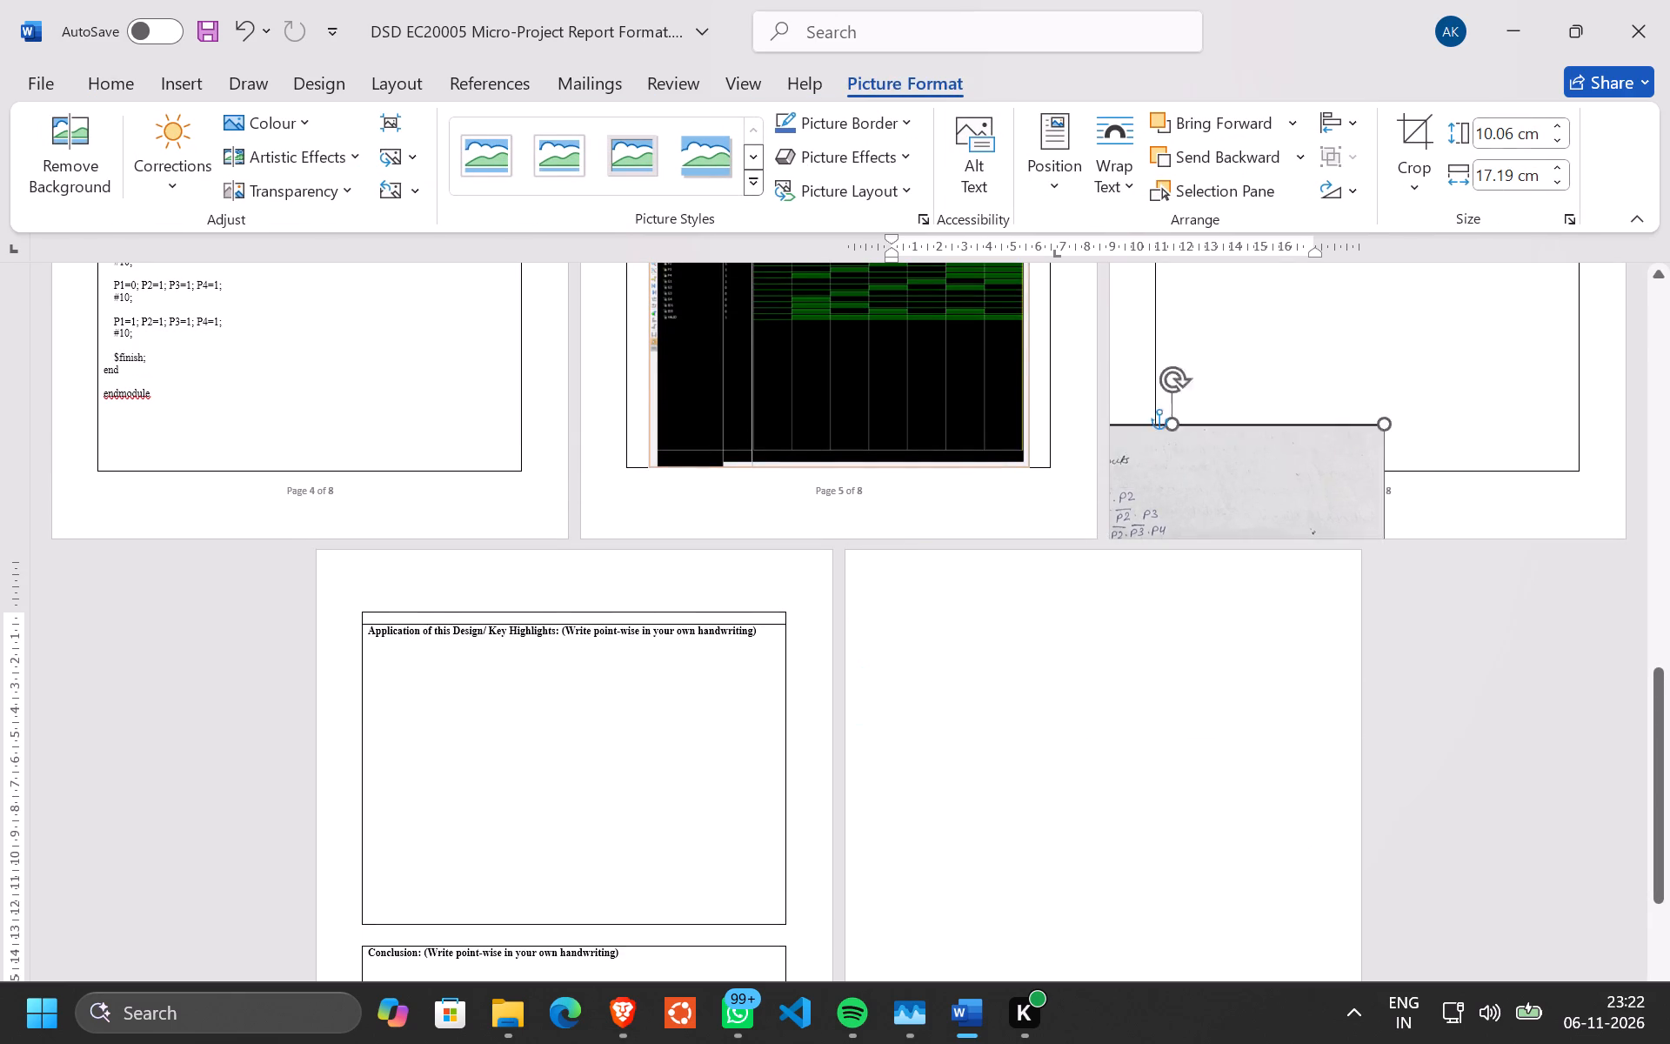
Move the handwritten Boolean Expressions picture from page 6 up to the Boolean Expression box on page 2.
{"action": "left_click_drag", "start_coordinate": [1273, 340], "coordinate": [1328, 293]}
{"action": "scroll", "coordinate": [1187, 728], "scroll_direction": "up", "scroll_amount": 2}
{"action": "left_click", "coordinate": [1250, 772]}
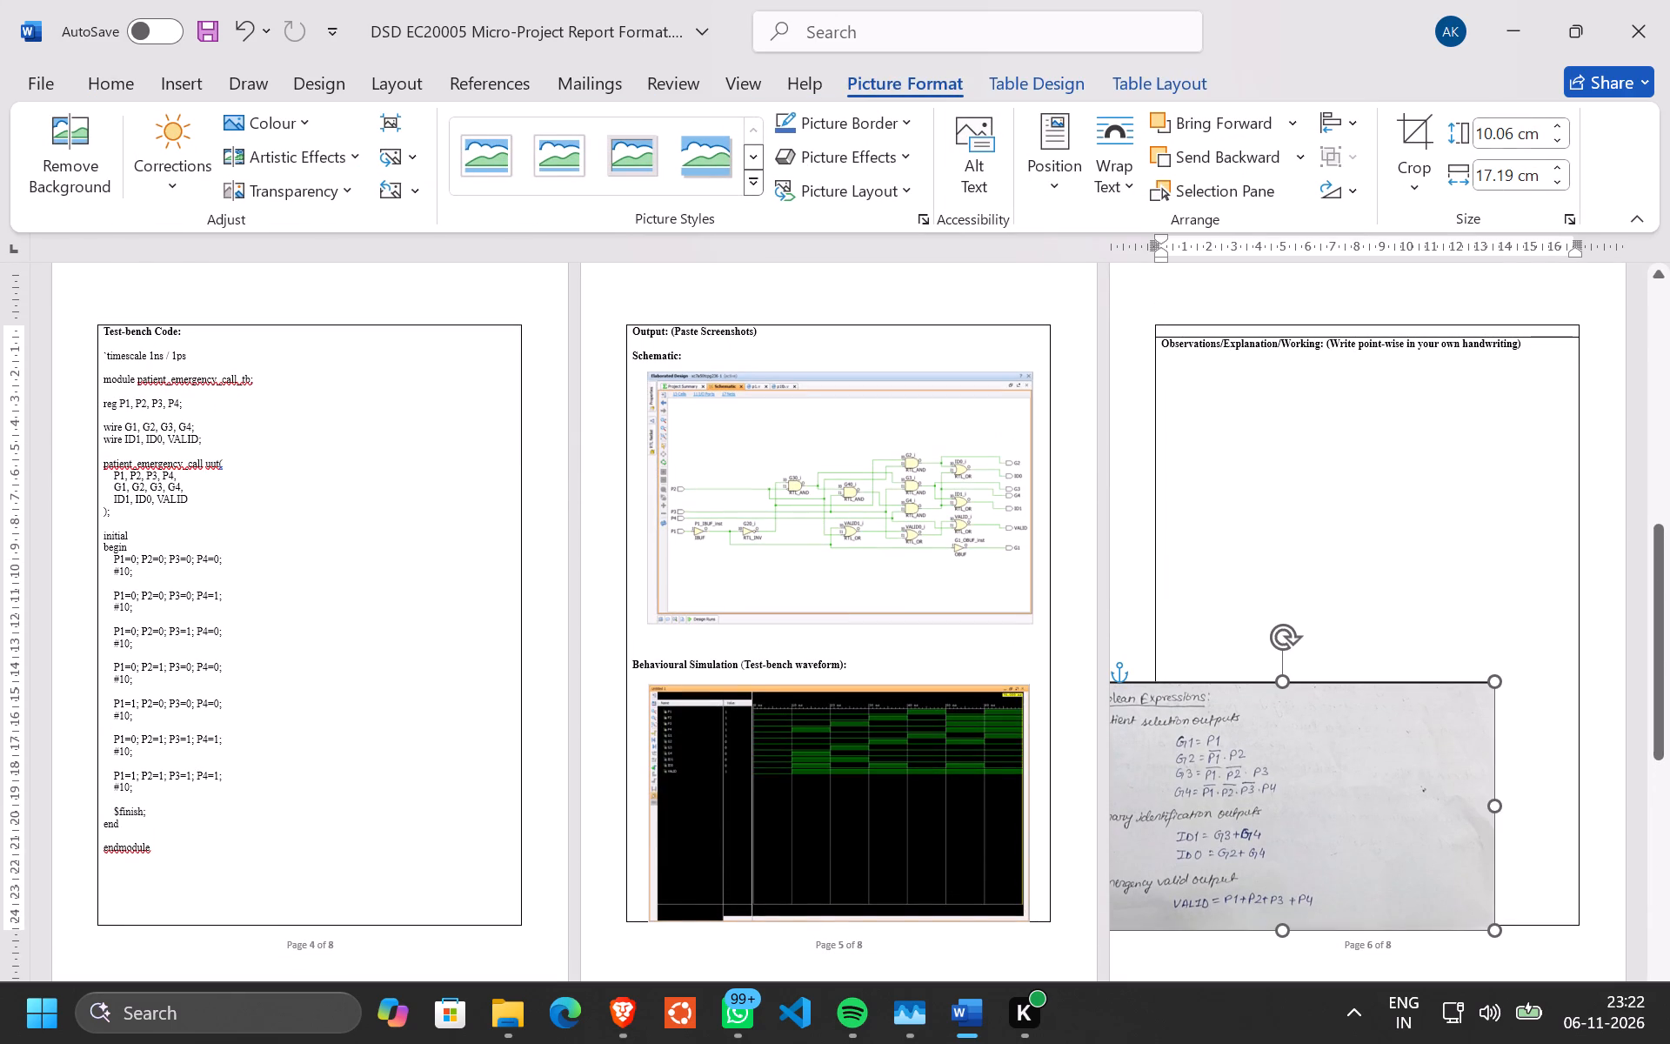
{"action": "left_click_drag", "start_coordinate": [1250, 772], "coordinate": [647, 376]}
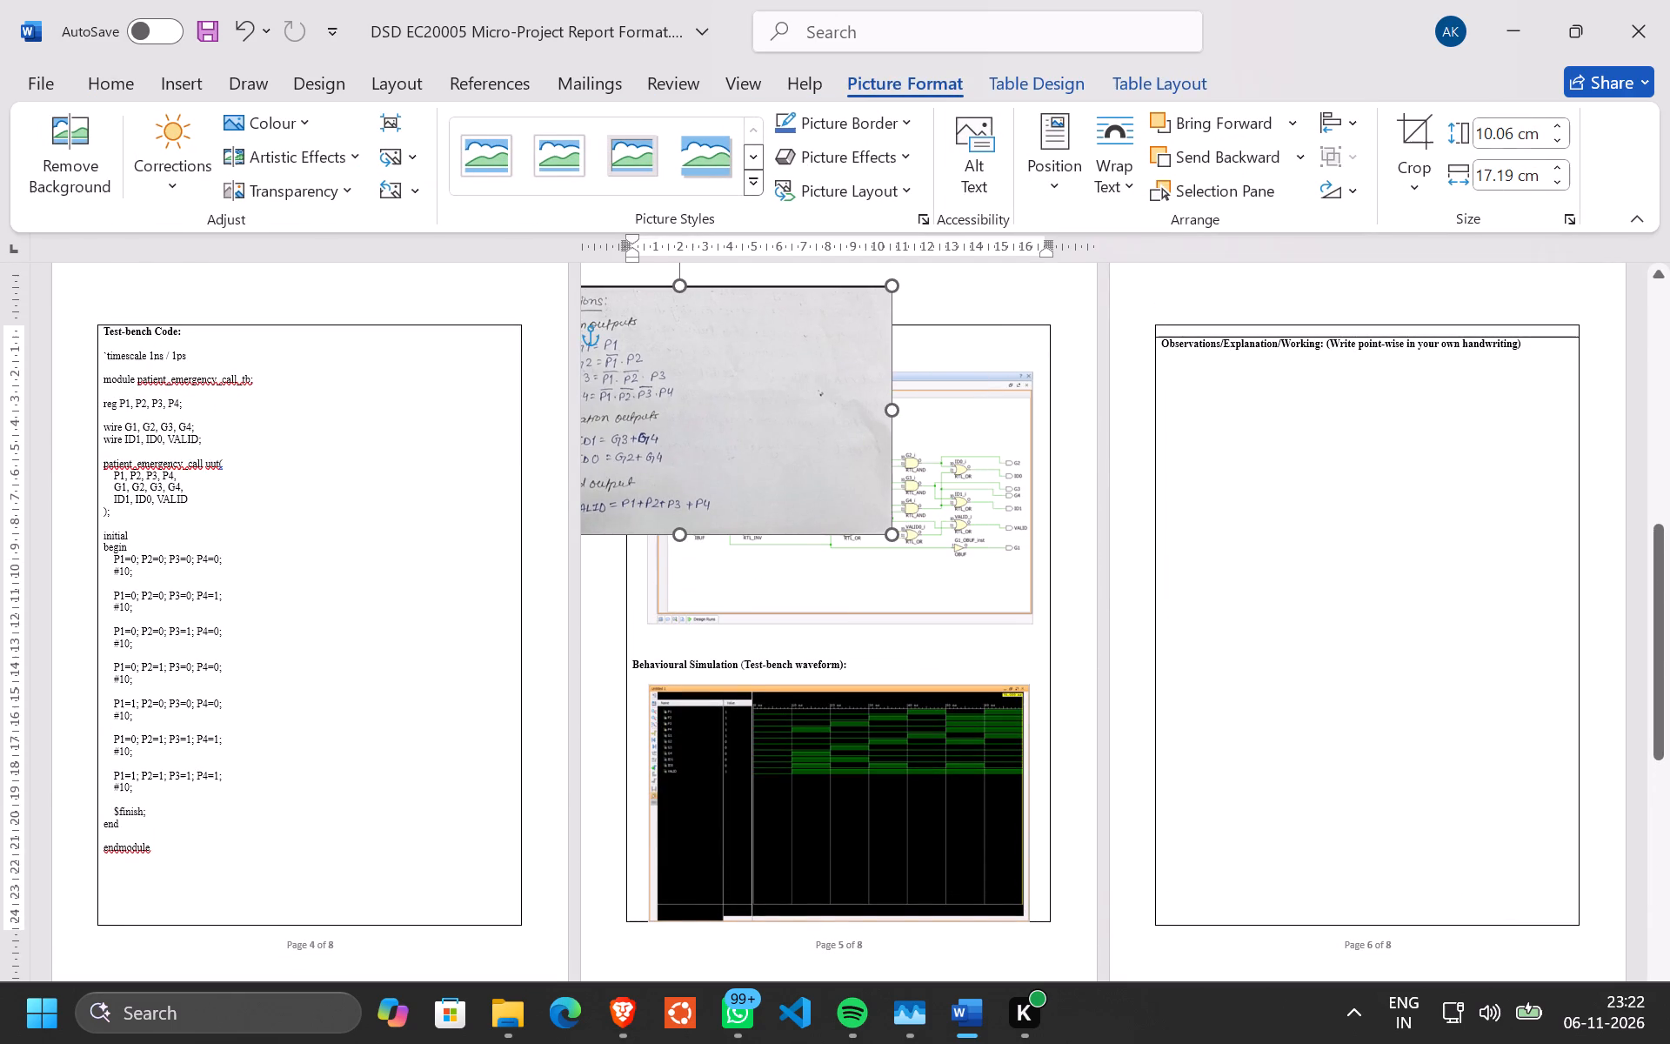
{"action": "scroll", "coordinate": [1217, 446], "scroll_direction": "up", "scroll_amount": 3}
{"action": "left_click_drag", "start_coordinate": [804, 882], "coordinate": [882, 437]}
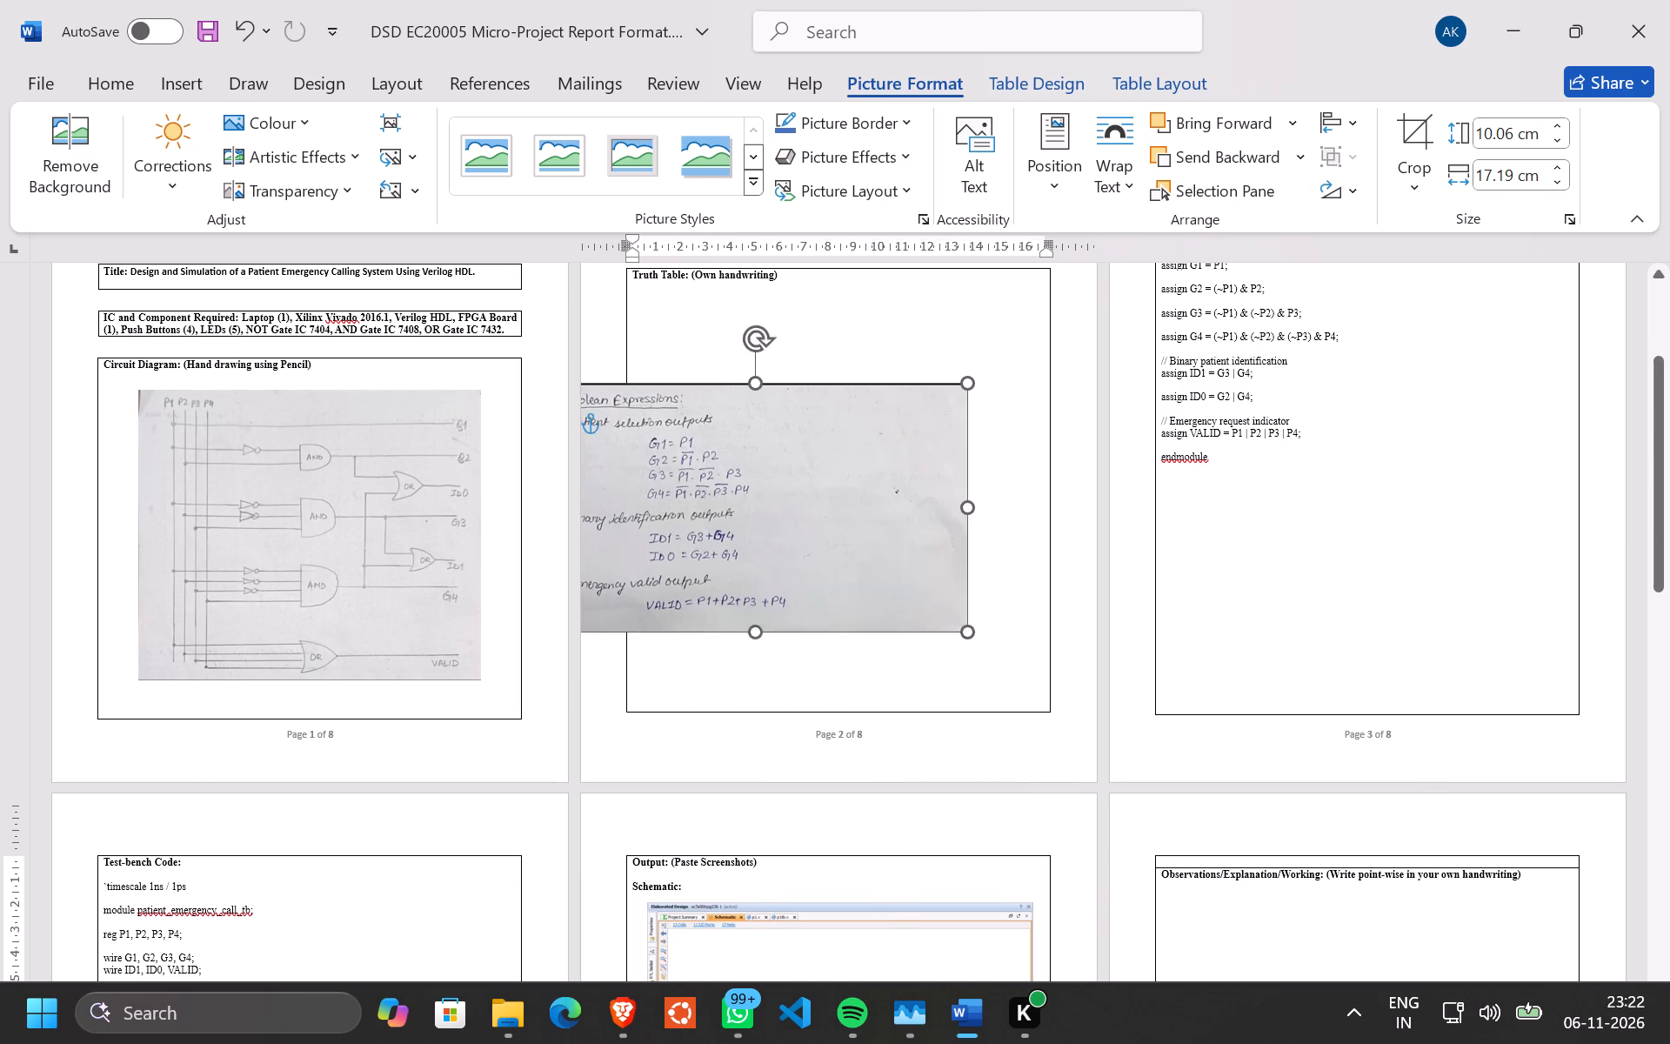
{"action": "left_click_drag", "start_coordinate": [882, 437], "coordinate": [911, 345]}
{"action": "scroll", "coordinate": [1386, 481], "scroll_direction": "up", "scroll_amount": 2}
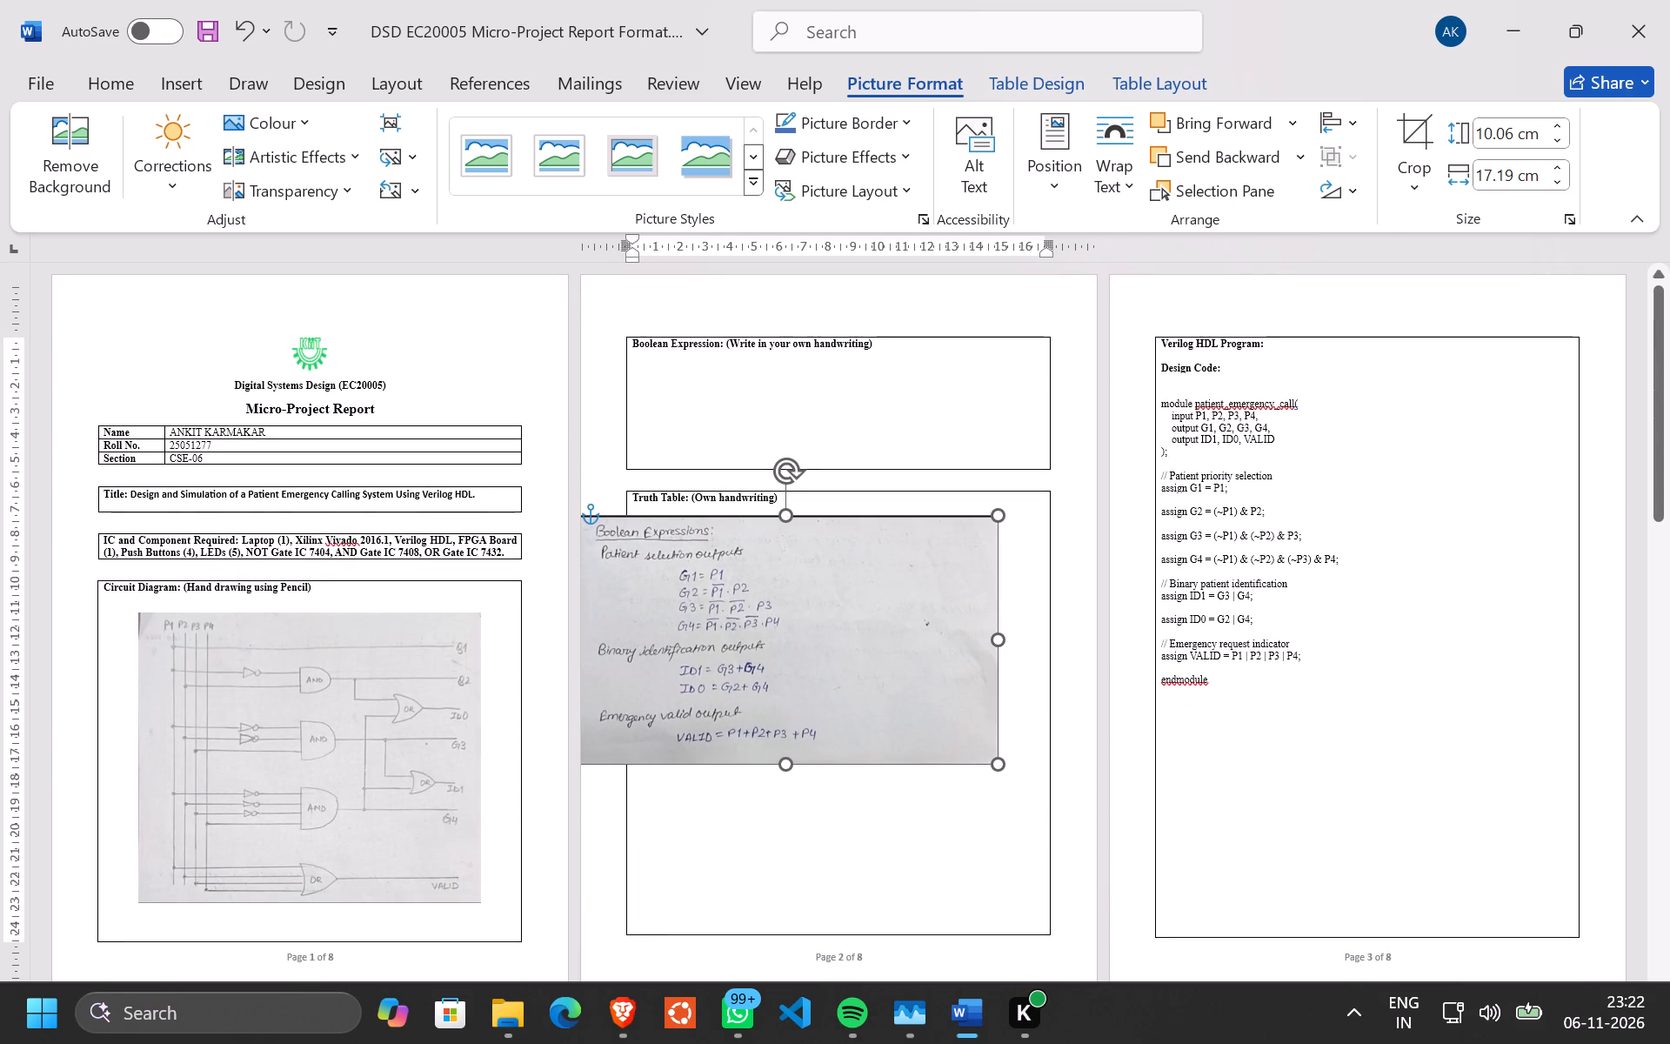
{"action": "left_click_drag", "start_coordinate": [761, 598], "coordinate": [818, 386]}
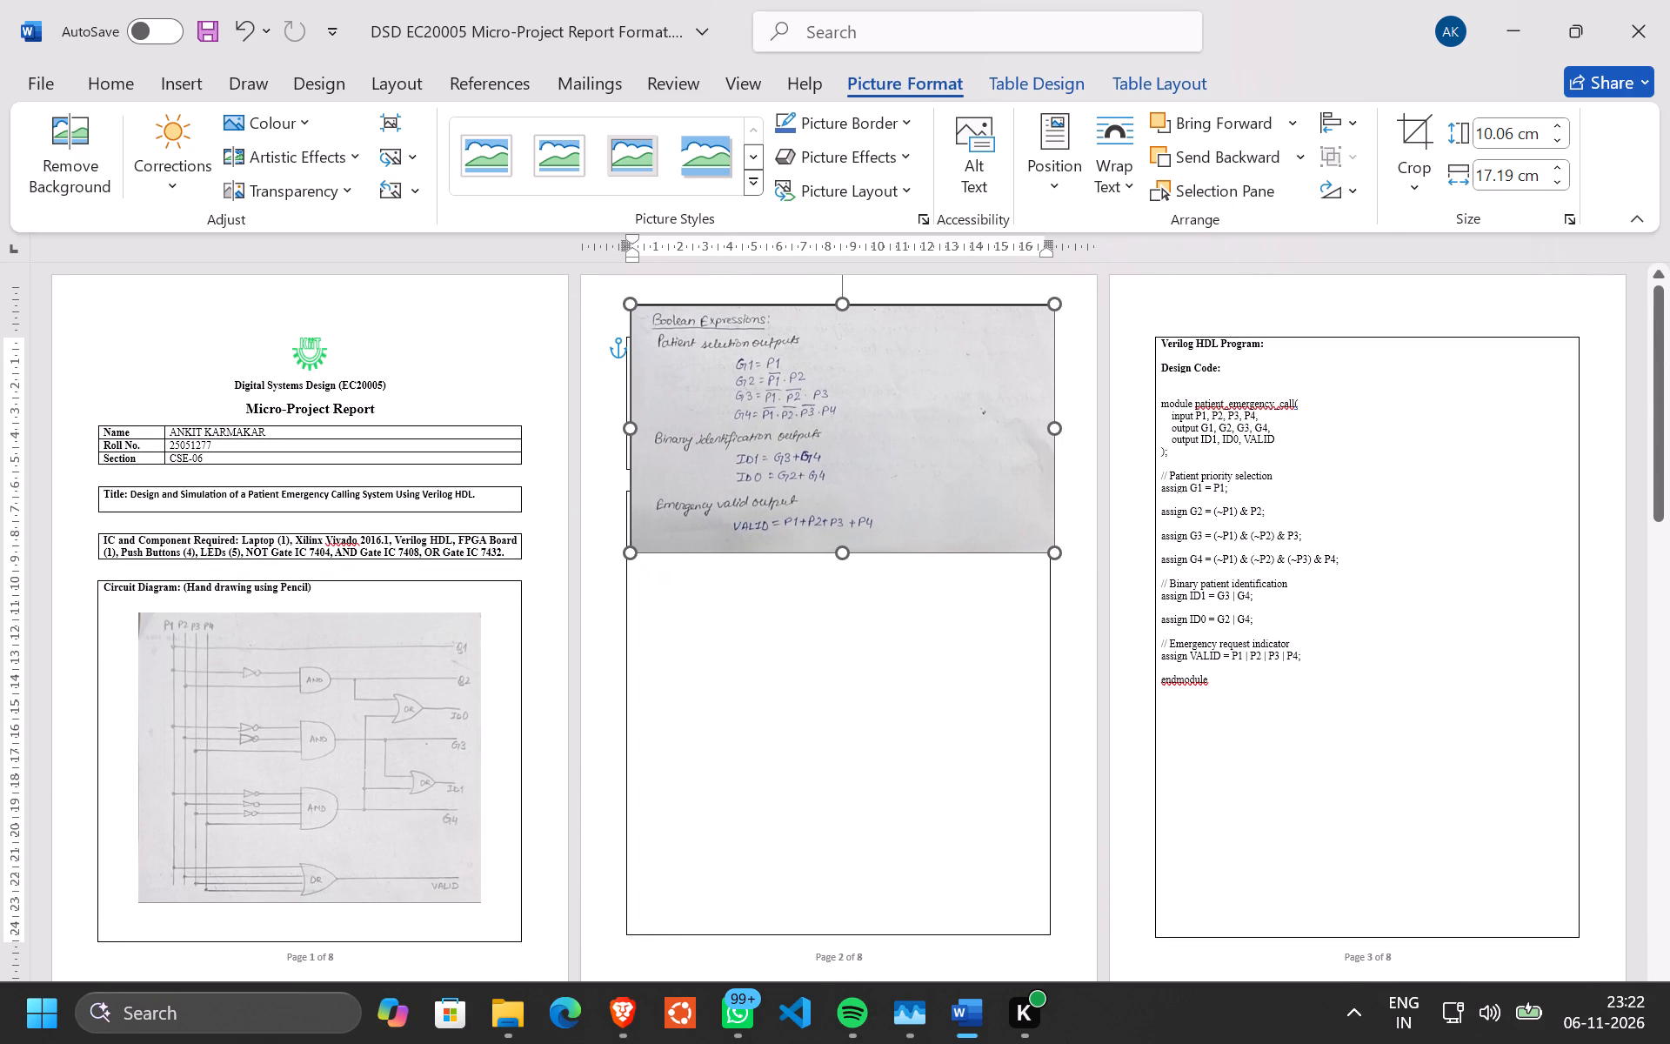
Shrink the Boolean Expressions picture on page 2 proportionally to about 5.8 cm high and 9.9 cm wide.
{"action": "left_click_drag", "start_coordinate": [1052, 550], "coordinate": [865, 447]}
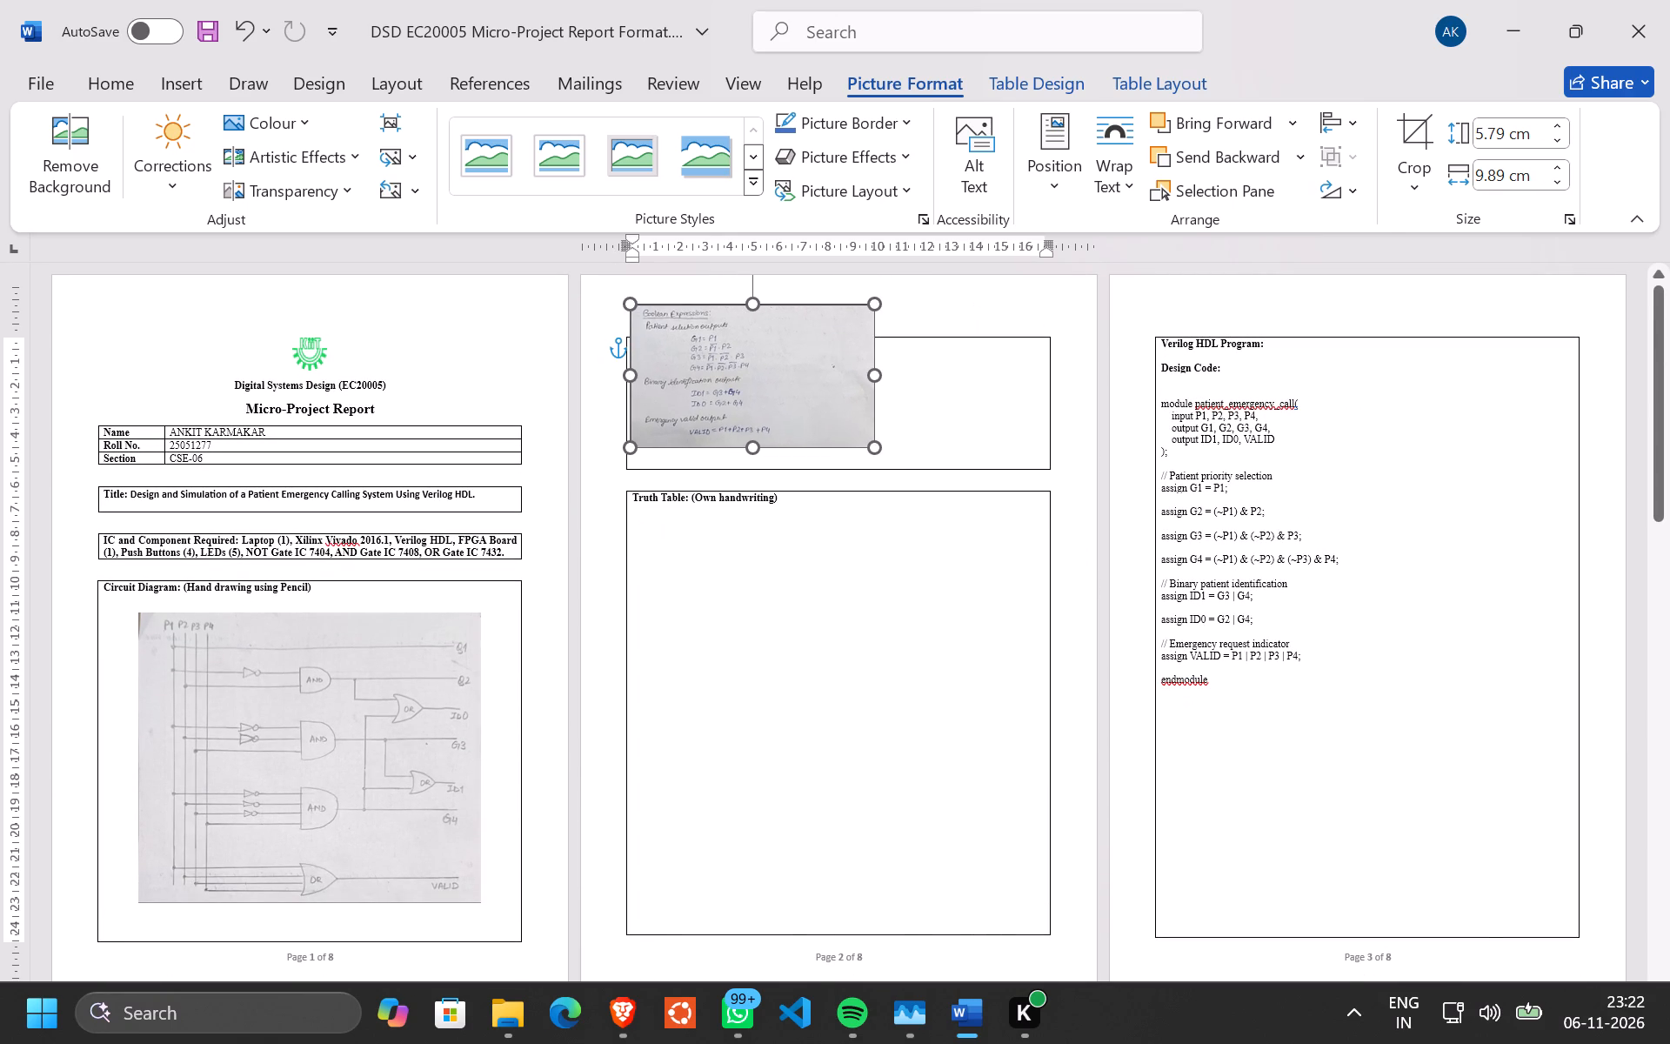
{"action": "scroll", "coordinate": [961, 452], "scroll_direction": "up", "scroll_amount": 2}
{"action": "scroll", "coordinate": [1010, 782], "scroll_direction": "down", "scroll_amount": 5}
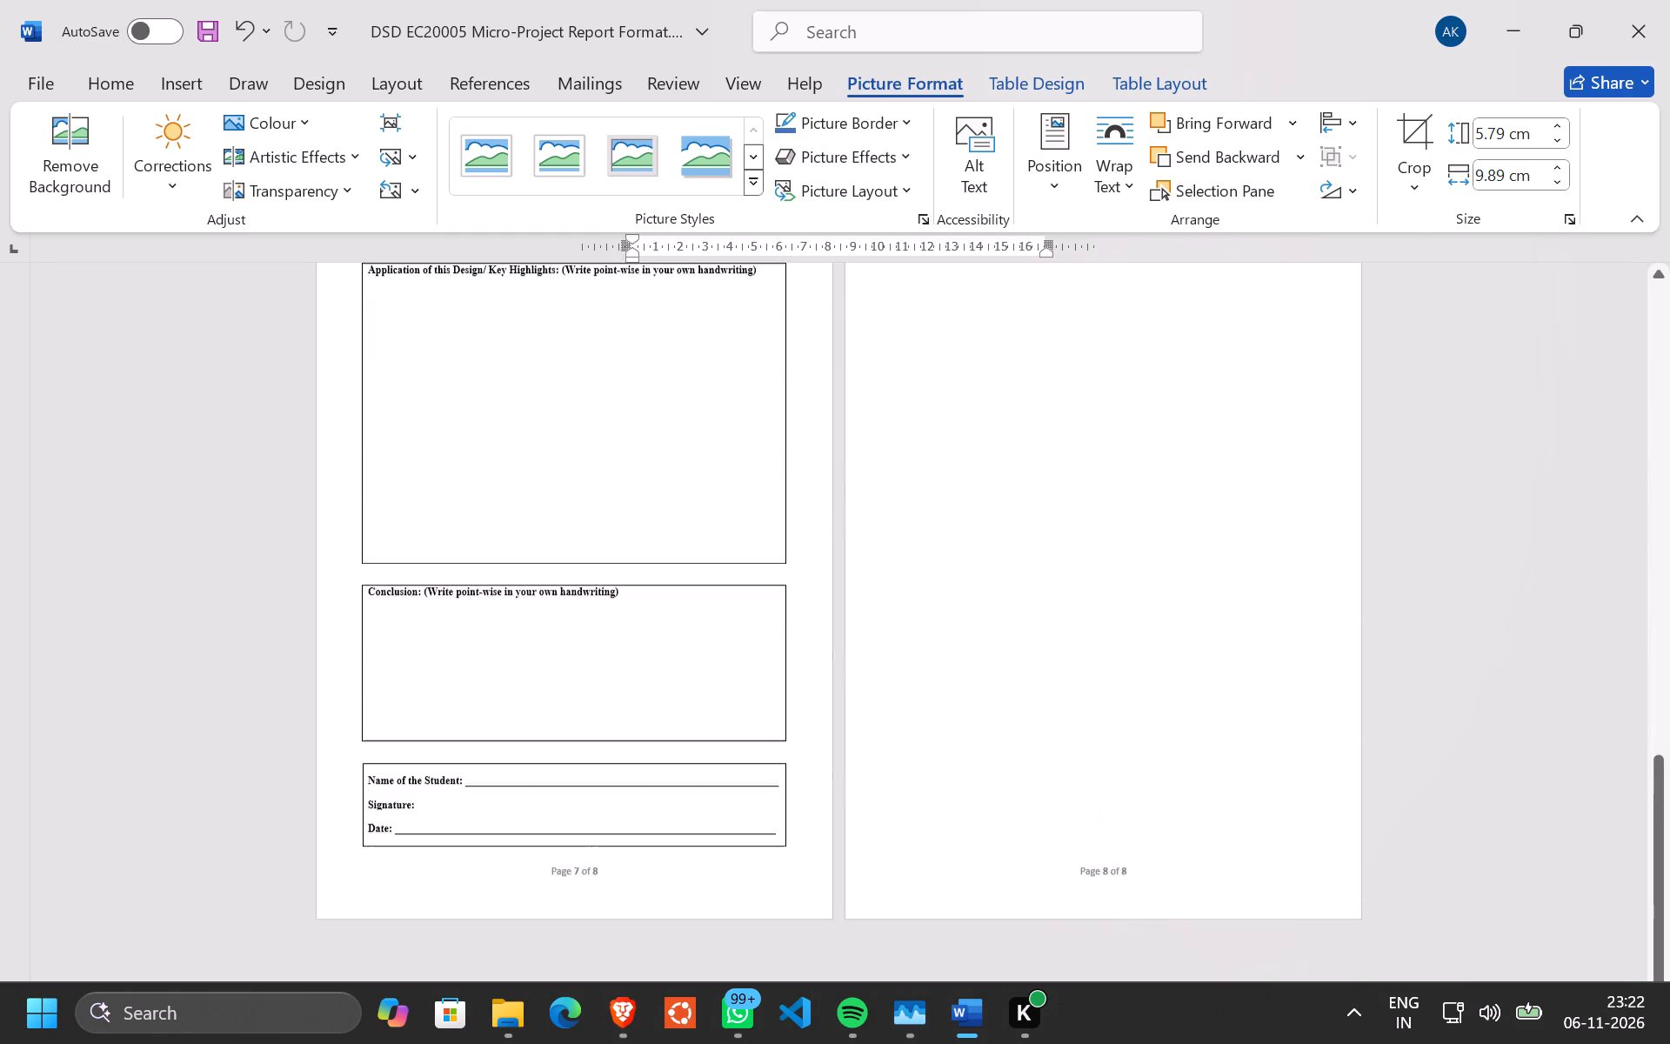
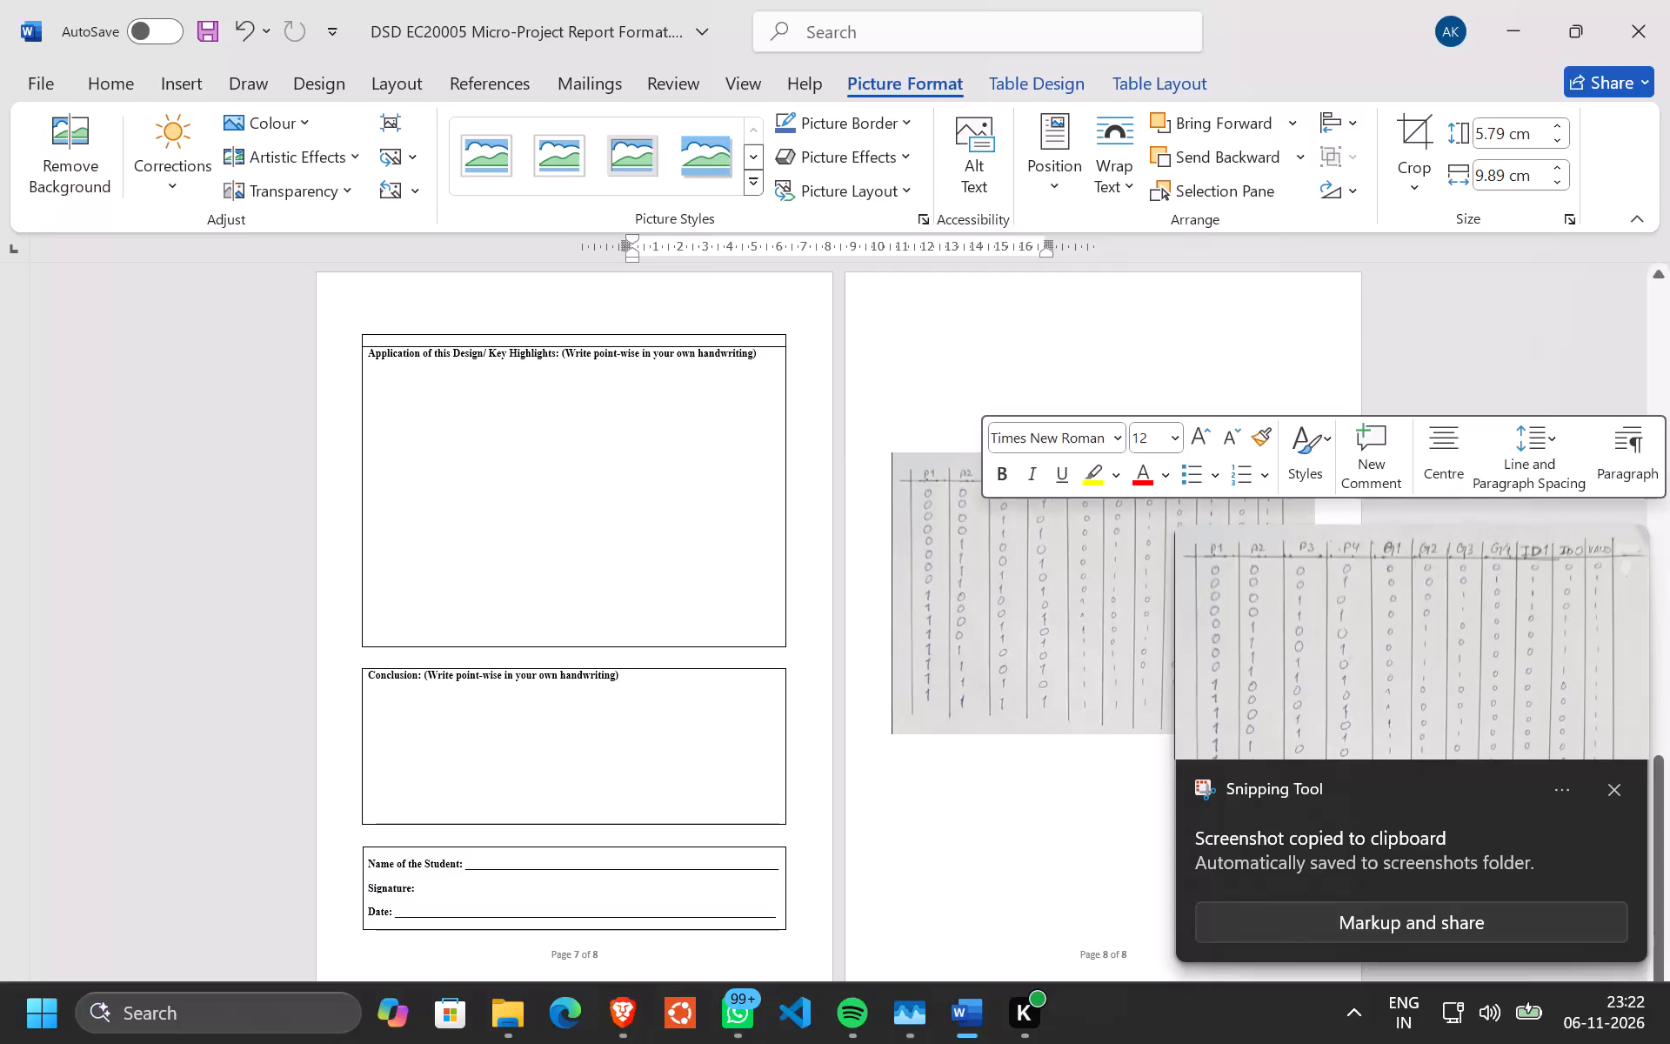
Set the text wrapping of the handwritten truth table picture on page 8 to In Front of Text.
{"action": "left_click", "coordinate": [1121, 581]}
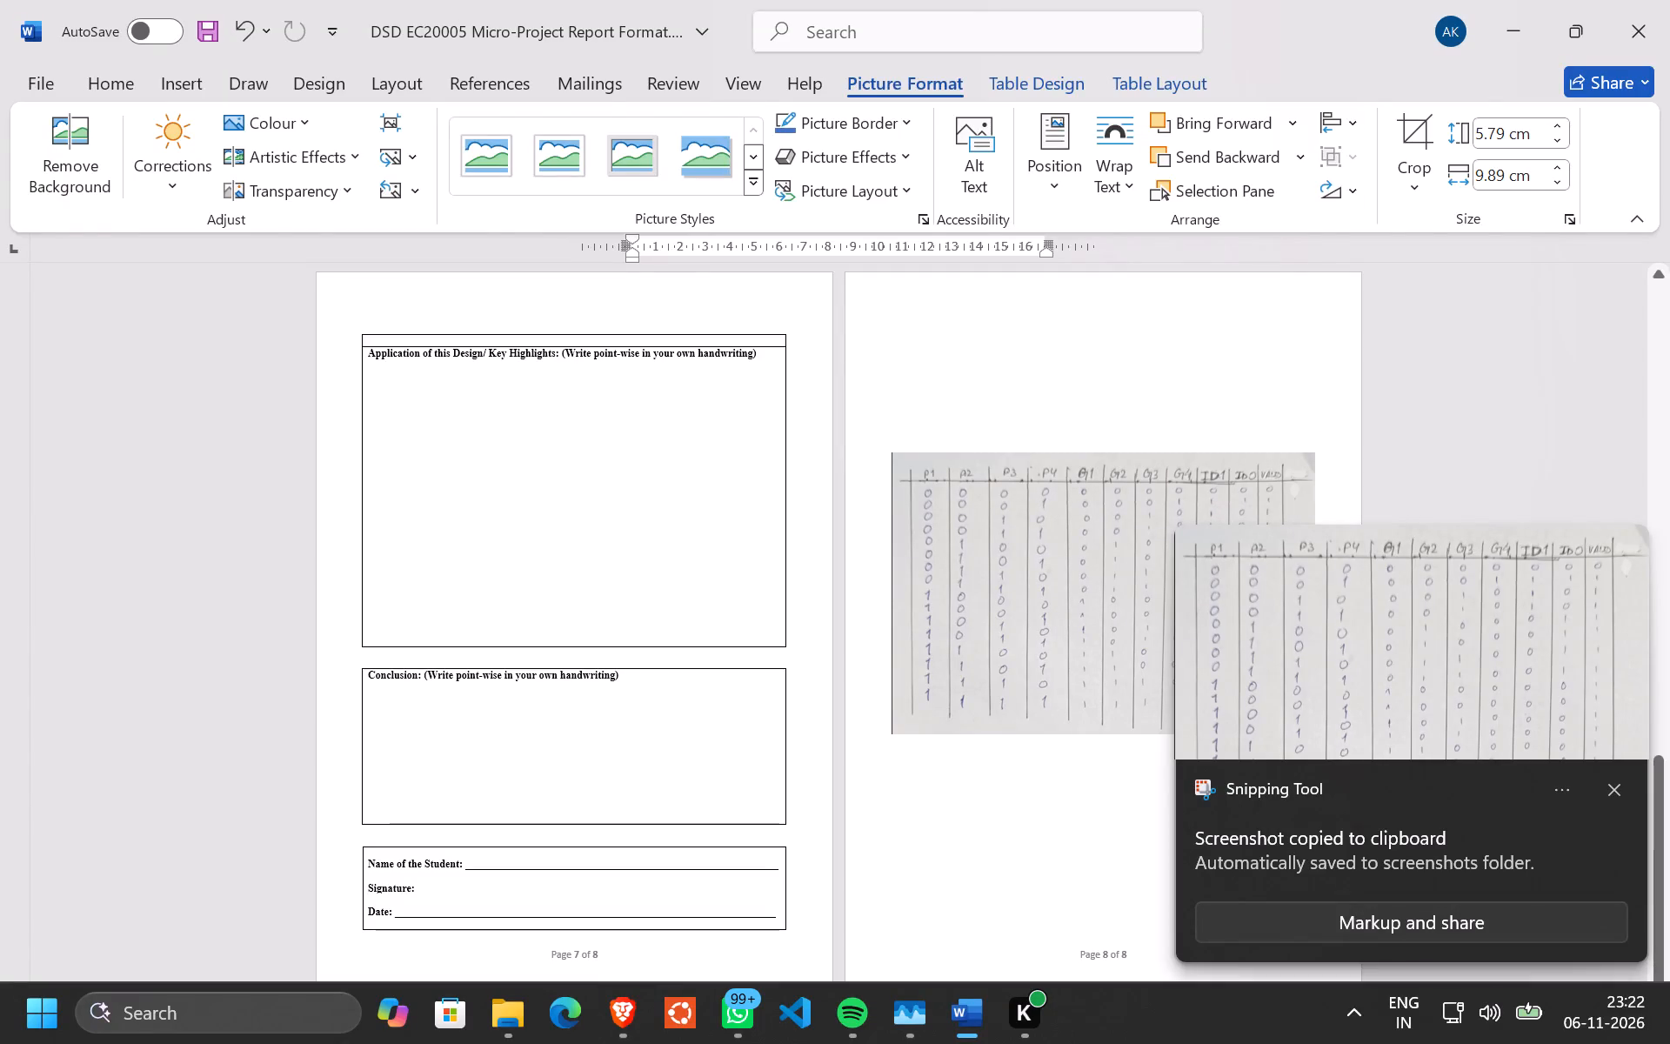
{"action": "left_click_drag", "start_coordinate": [1304, 618], "coordinate": [1669, 532]}
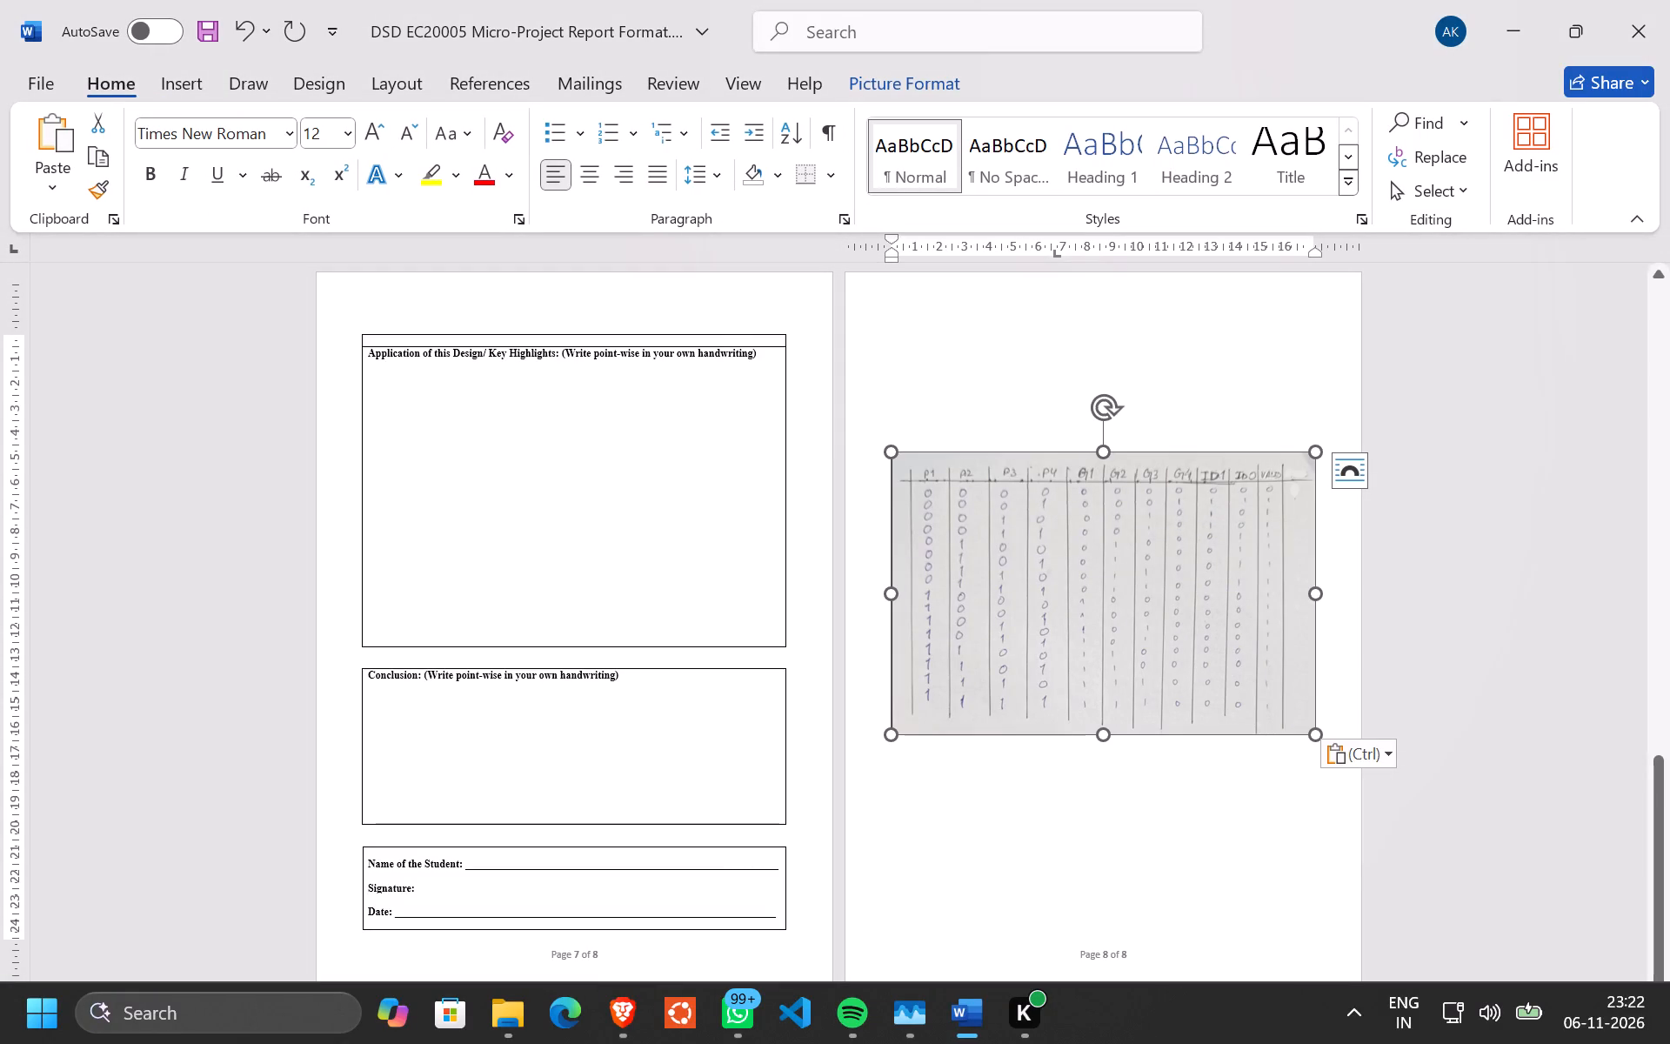
{"action": "left_click", "coordinate": [1358, 467]}
{"action": "left_click", "coordinate": [1531, 709]}
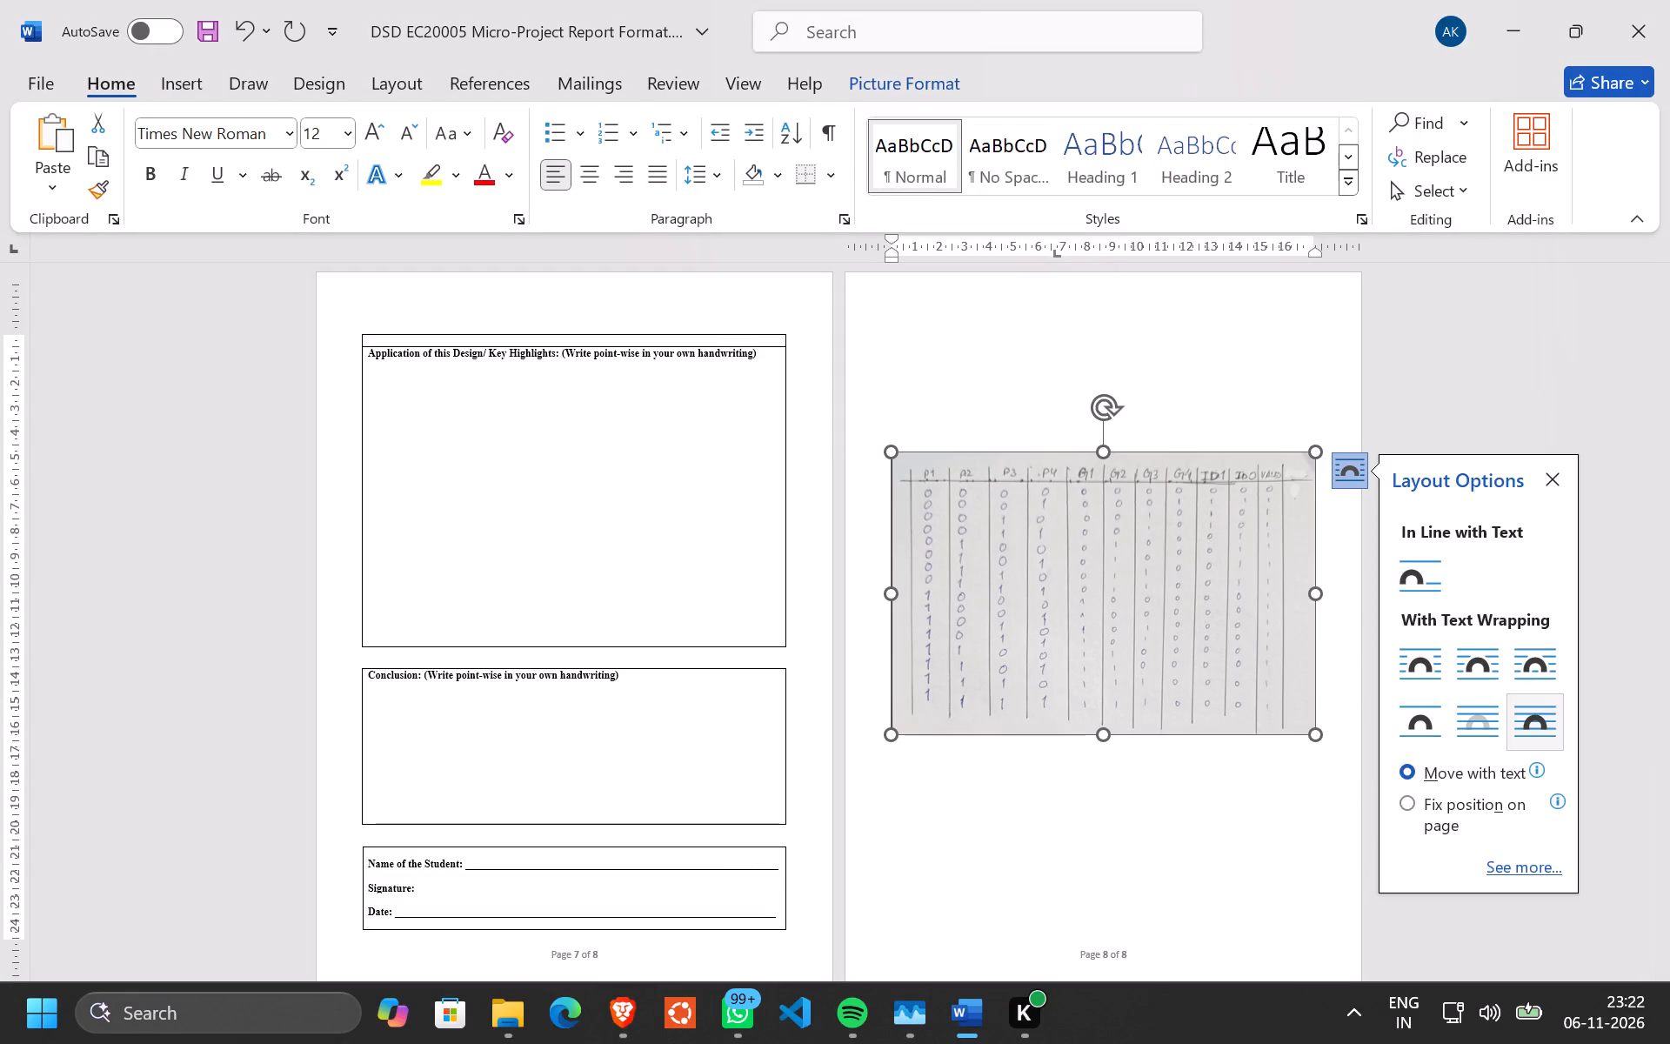
Move the handwritten truth table picture up to the top edge of page 8, keeping its original width.
{"action": "left_click_drag", "start_coordinate": [895, 587], "coordinate": [899, 587]}
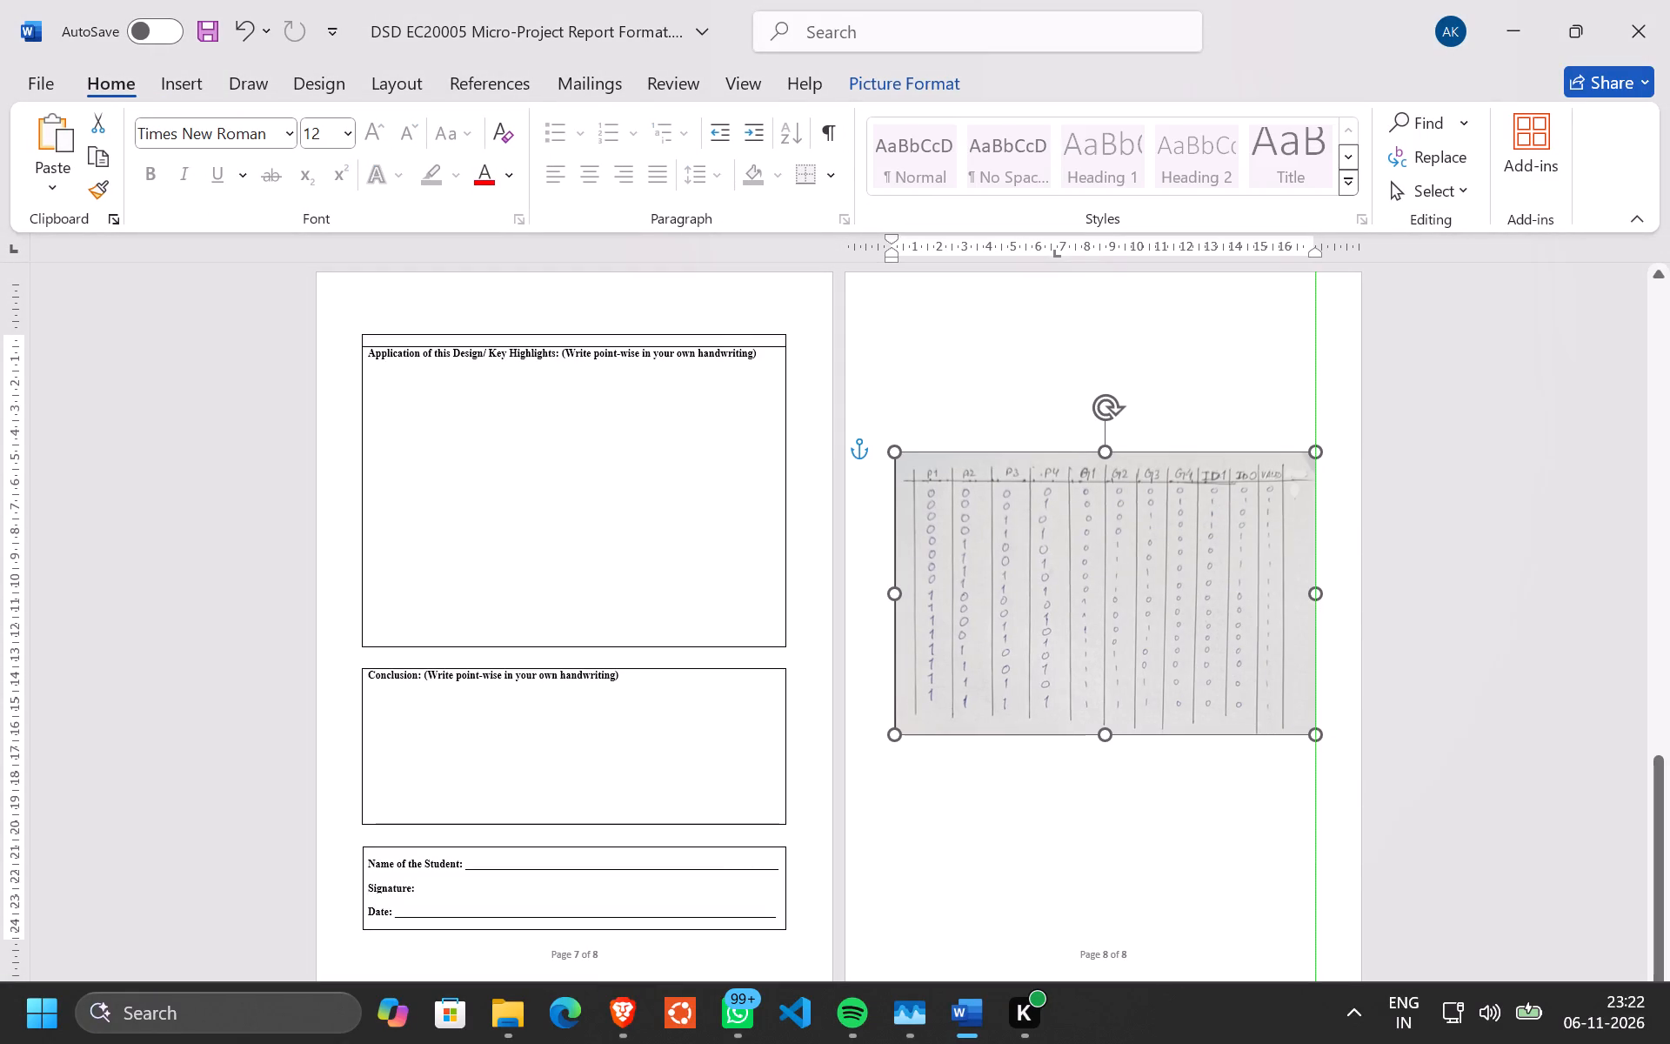
{"action": "left_click_drag", "start_coordinate": [899, 587], "coordinate": [881, 589]}
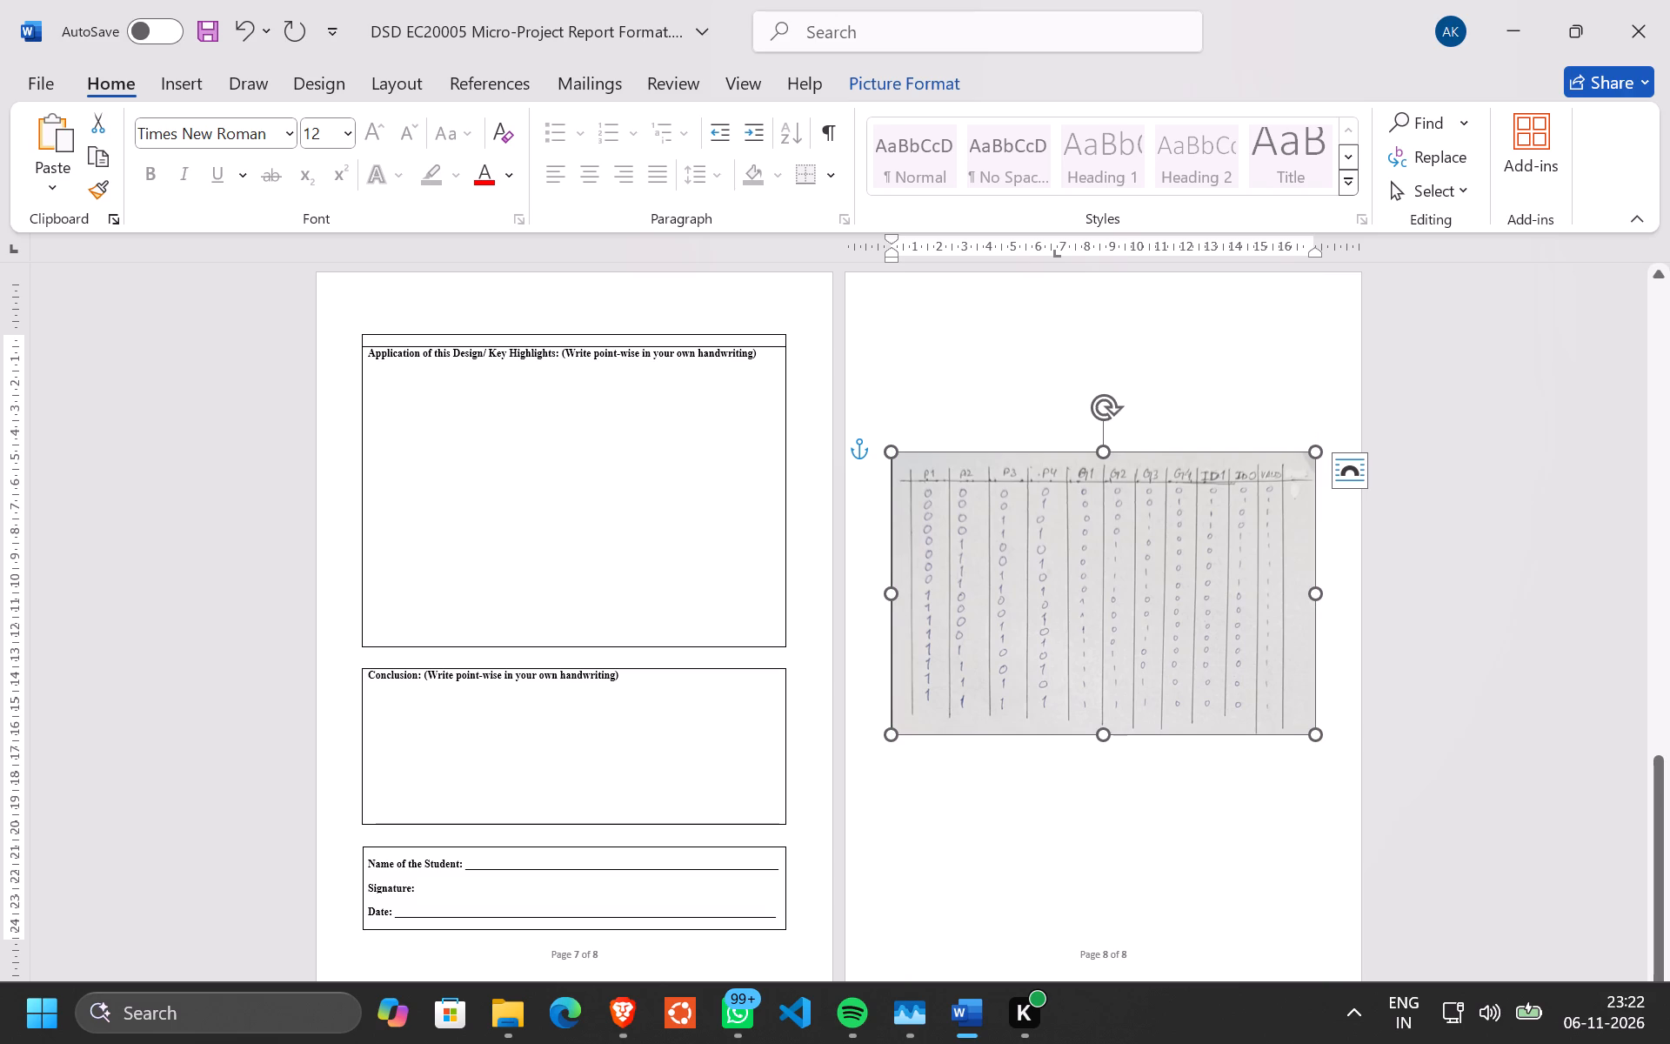
{"action": "left_click_drag", "start_coordinate": [1138, 579], "coordinate": [1092, 375]}
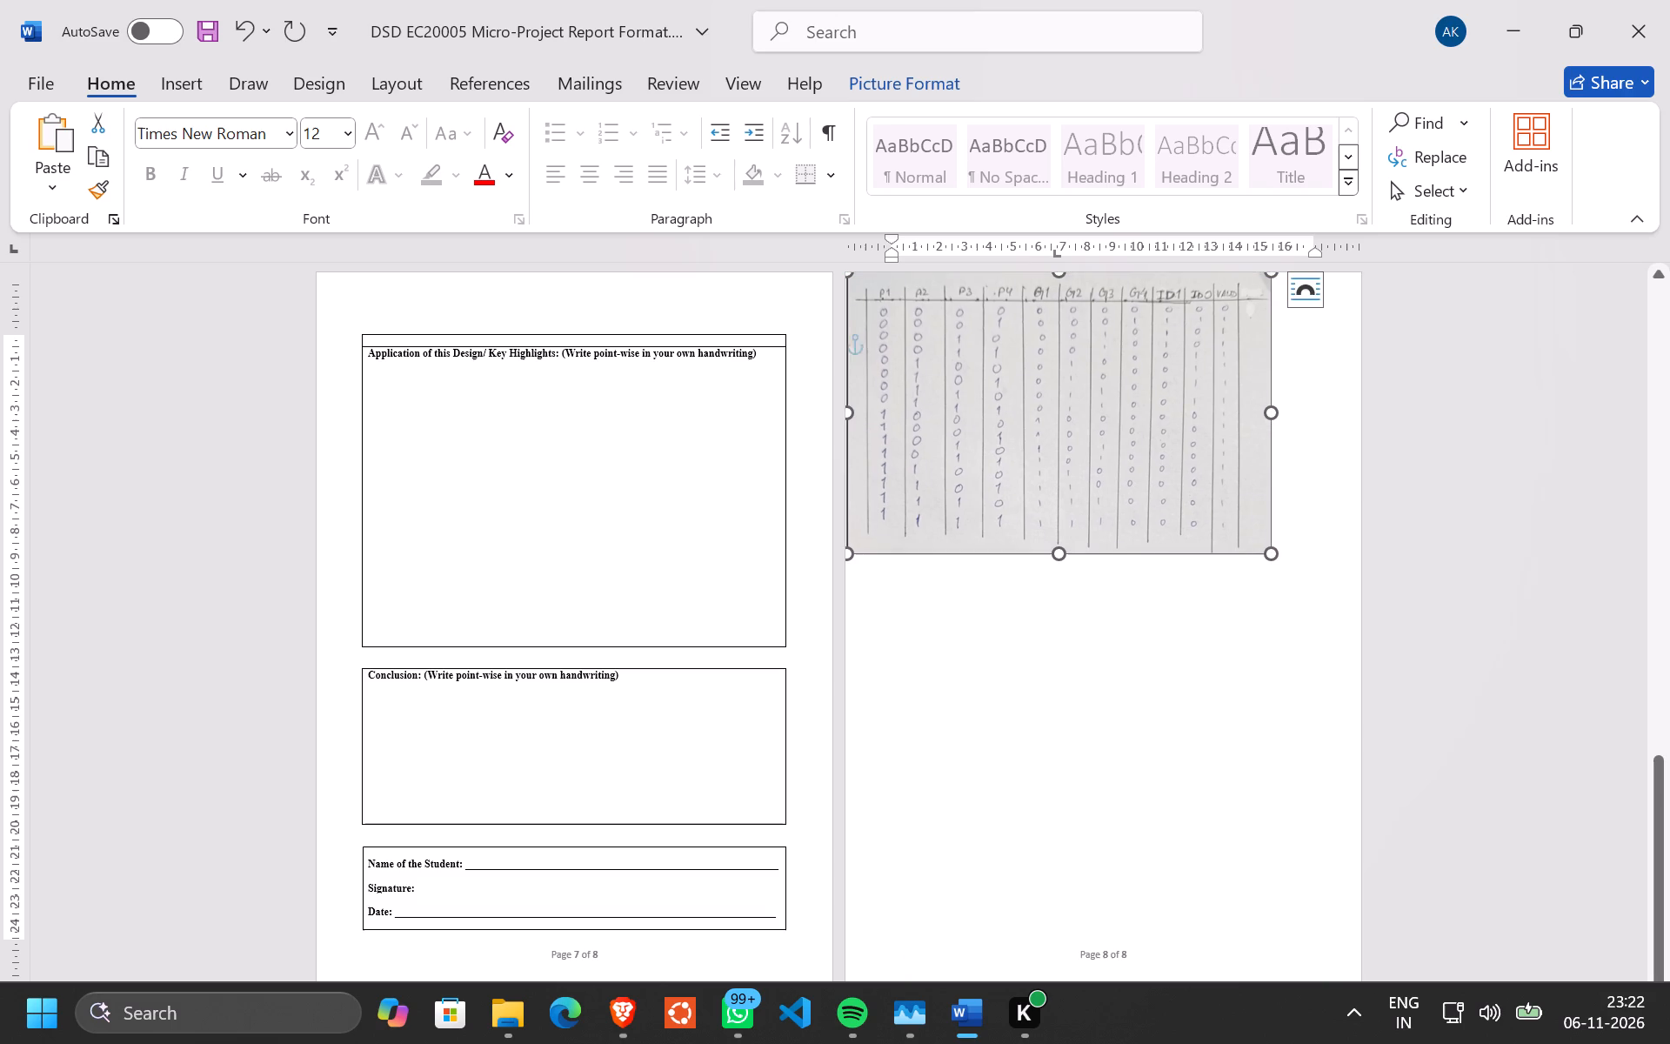
Move the handwritten truth table picture from page 8 into the Truth Table box on page 2, below its heading.
{"action": "scroll", "coordinate": [1566, 445], "scroll_direction": "up", "scroll_amount": 6}
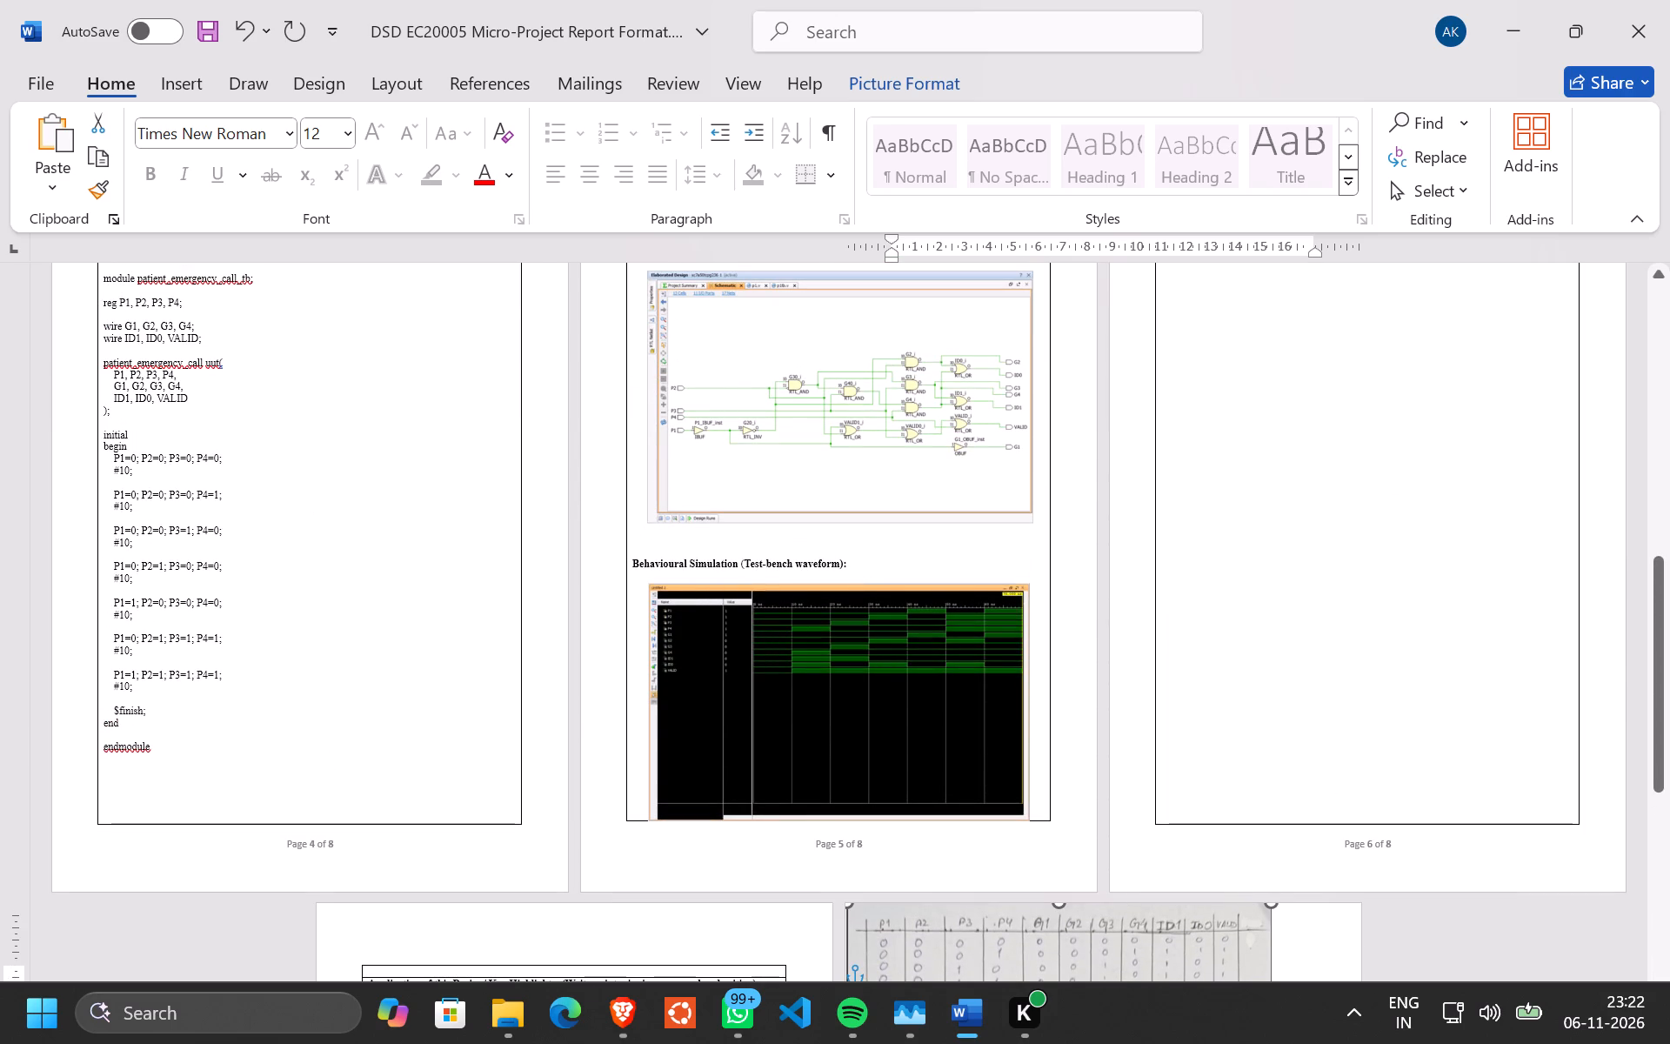
{"action": "left_click", "coordinate": [1107, 939]}
{"action": "left_click_drag", "start_coordinate": [1107, 939], "coordinate": [1369, 515]}
{"action": "scroll", "coordinate": [1526, 395], "scroll_direction": "up", "scroll_amount": 2}
{"action": "left_click_drag", "start_coordinate": [1278, 902], "coordinate": [866, 323]}
{"action": "scroll", "coordinate": [1226, 429], "scroll_direction": "up", "scroll_amount": 2}
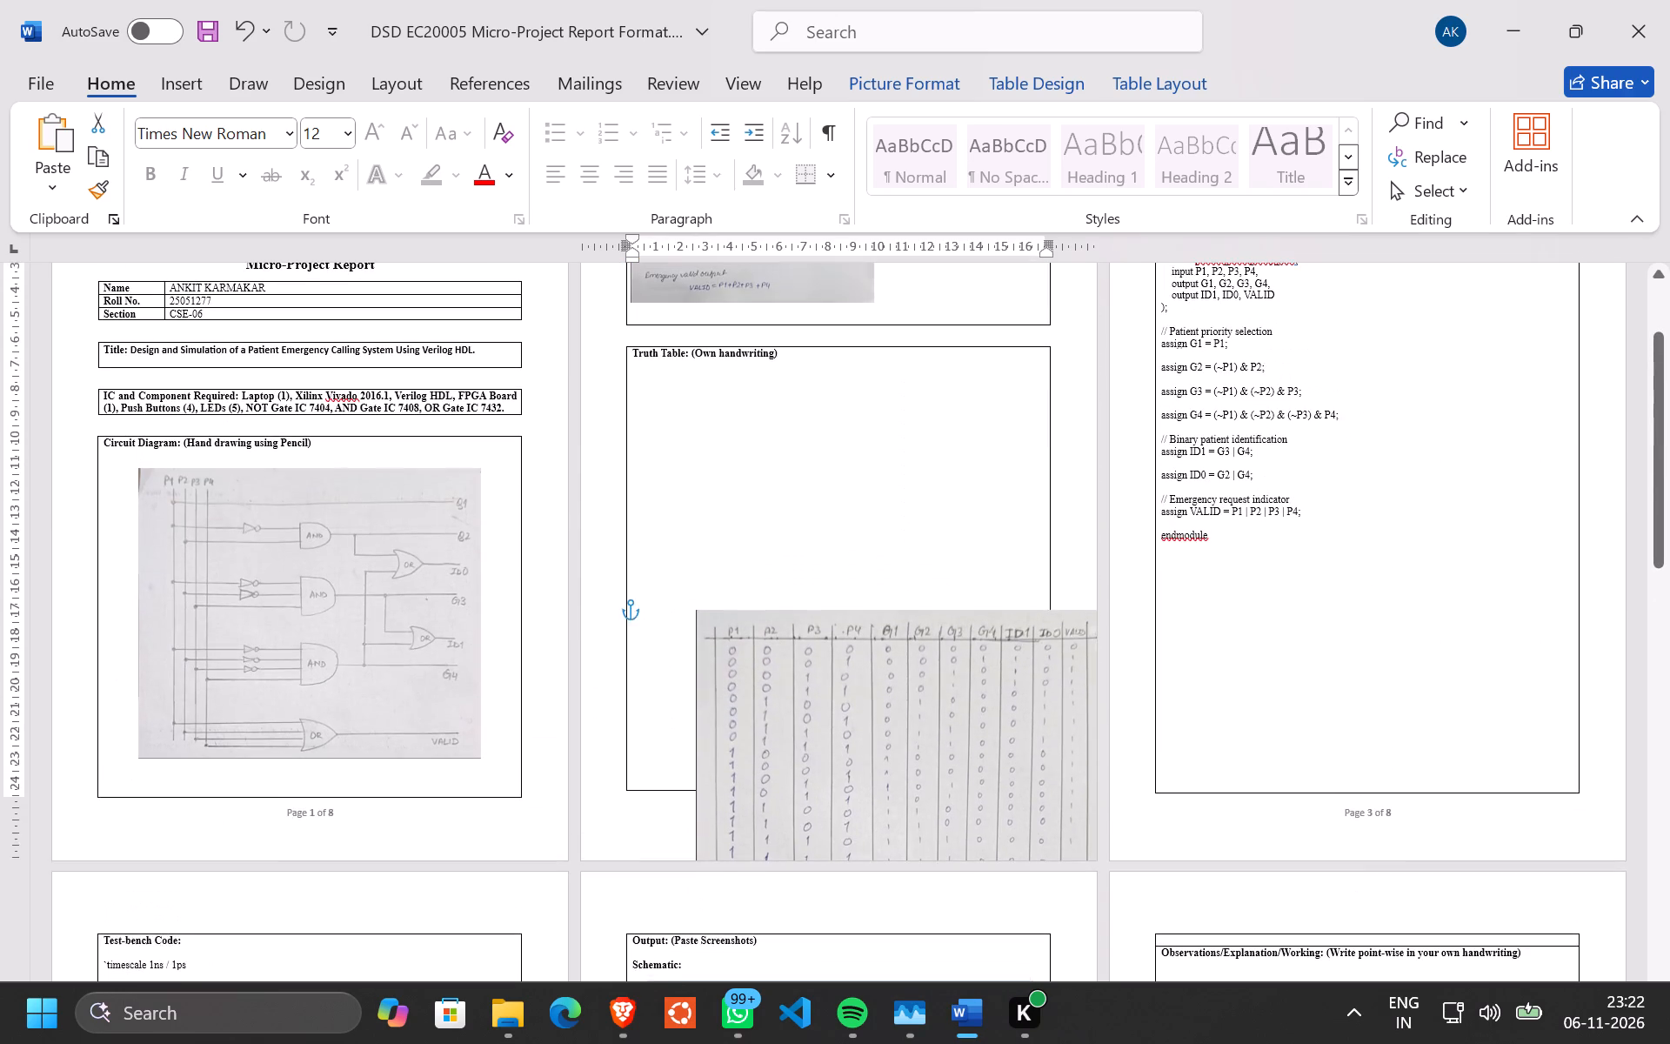
{"action": "scroll", "coordinate": [1226, 429], "scroll_direction": "up", "scroll_amount": 1}
{"action": "left_click_drag", "start_coordinate": [894, 734], "coordinate": [817, 512]}
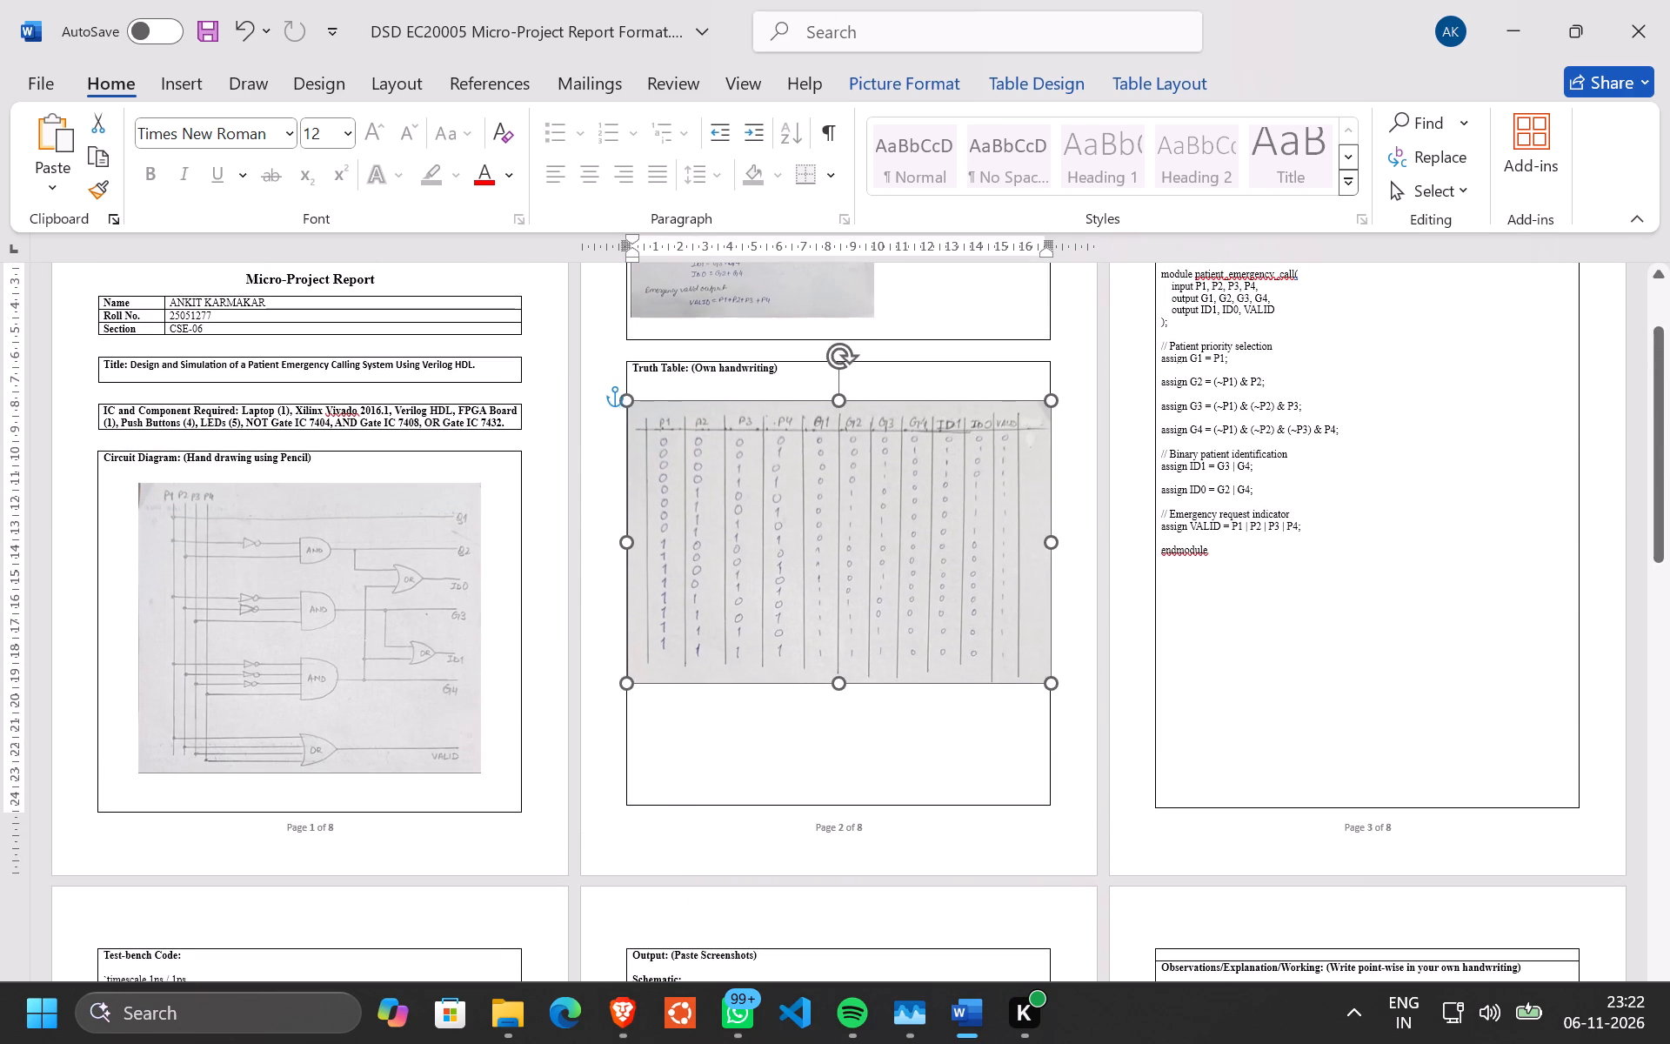
{"action": "left_click_drag", "start_coordinate": [817, 512], "coordinate": [804, 589]}
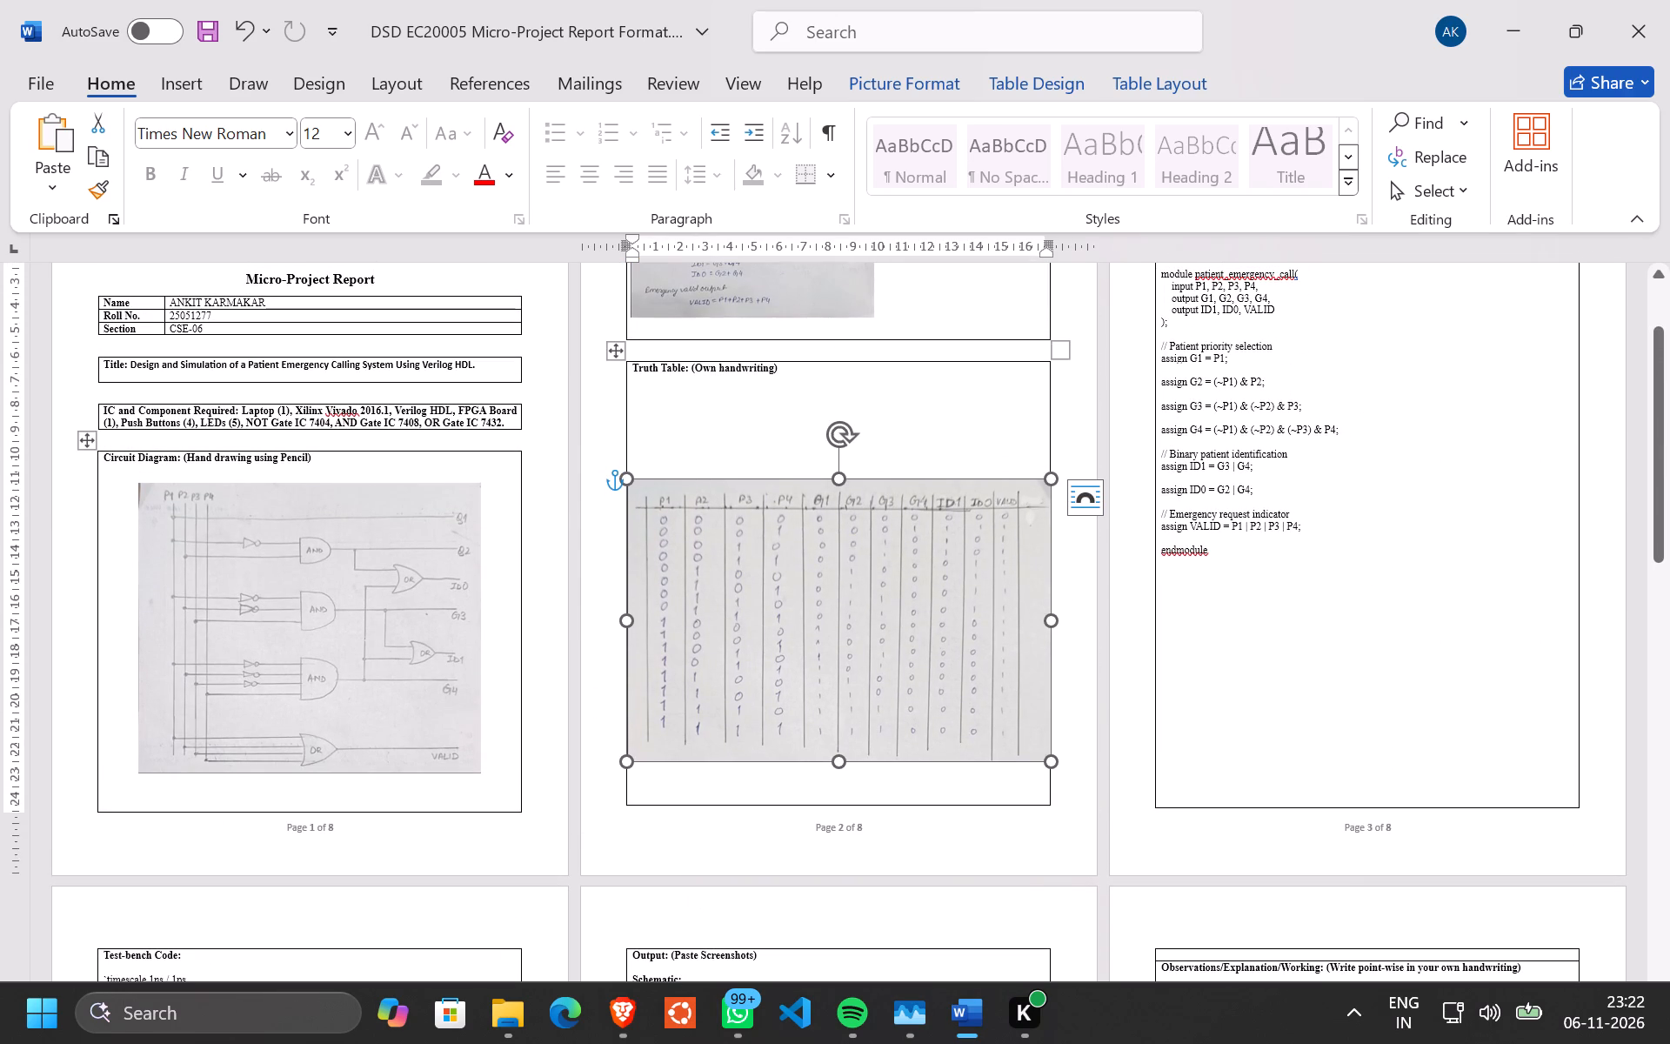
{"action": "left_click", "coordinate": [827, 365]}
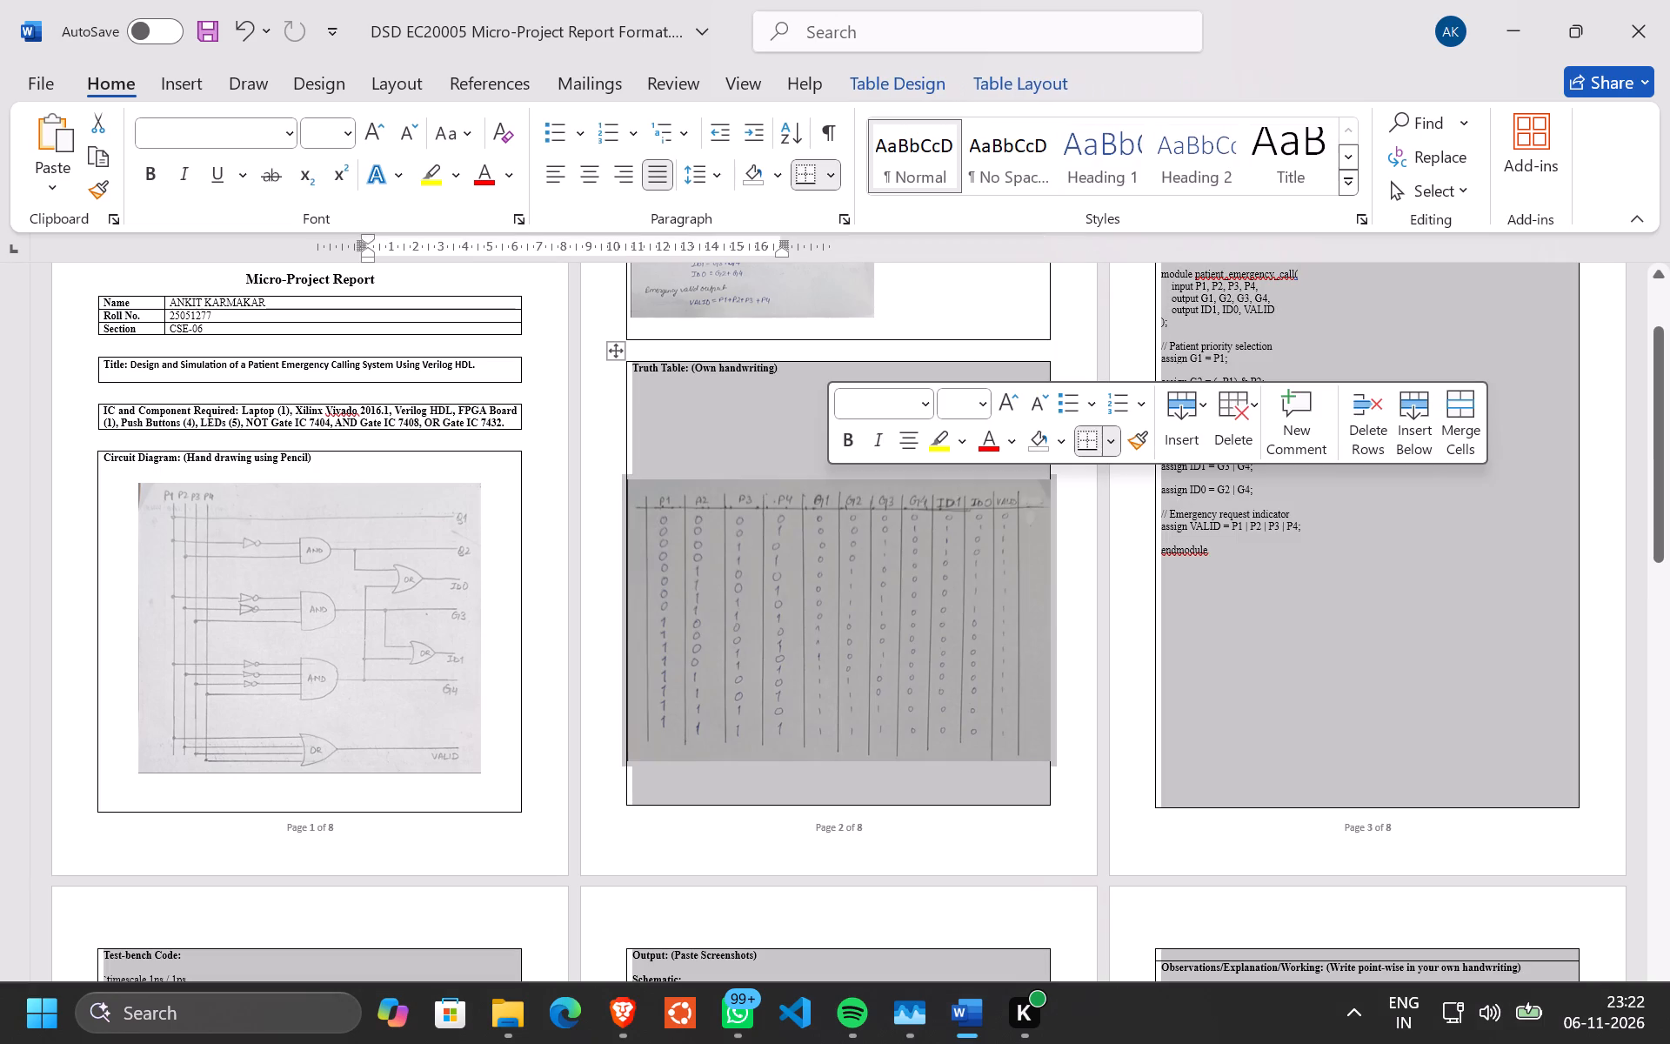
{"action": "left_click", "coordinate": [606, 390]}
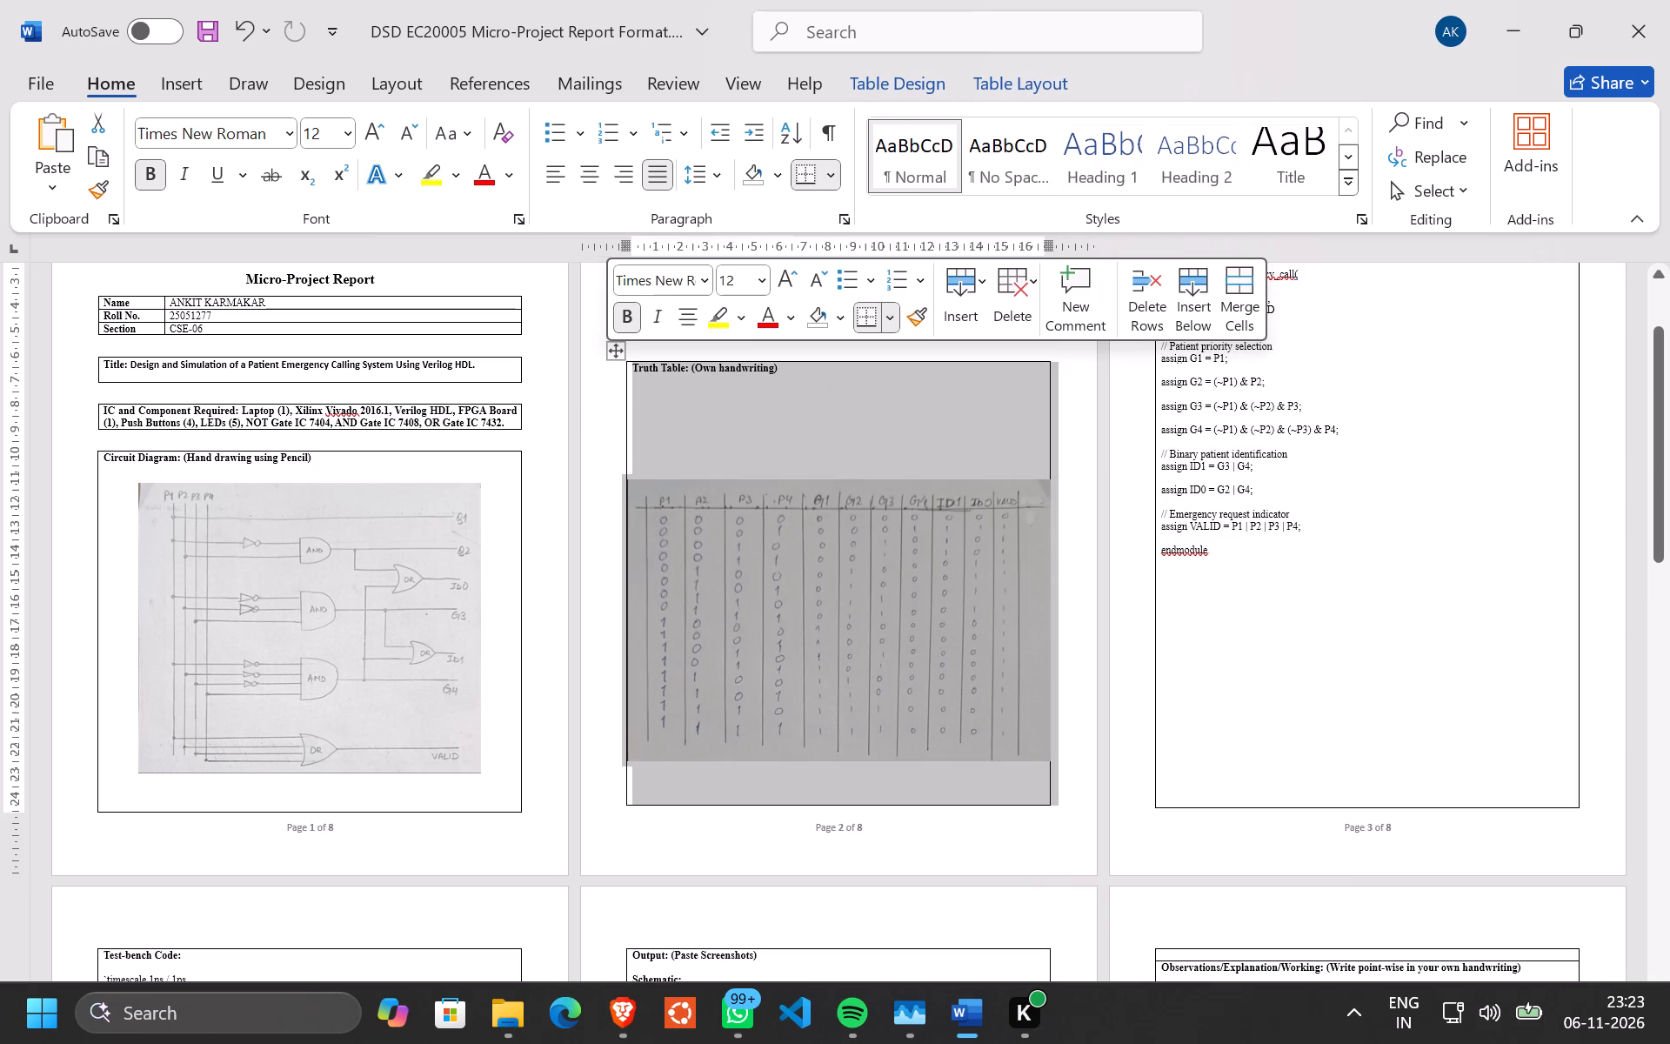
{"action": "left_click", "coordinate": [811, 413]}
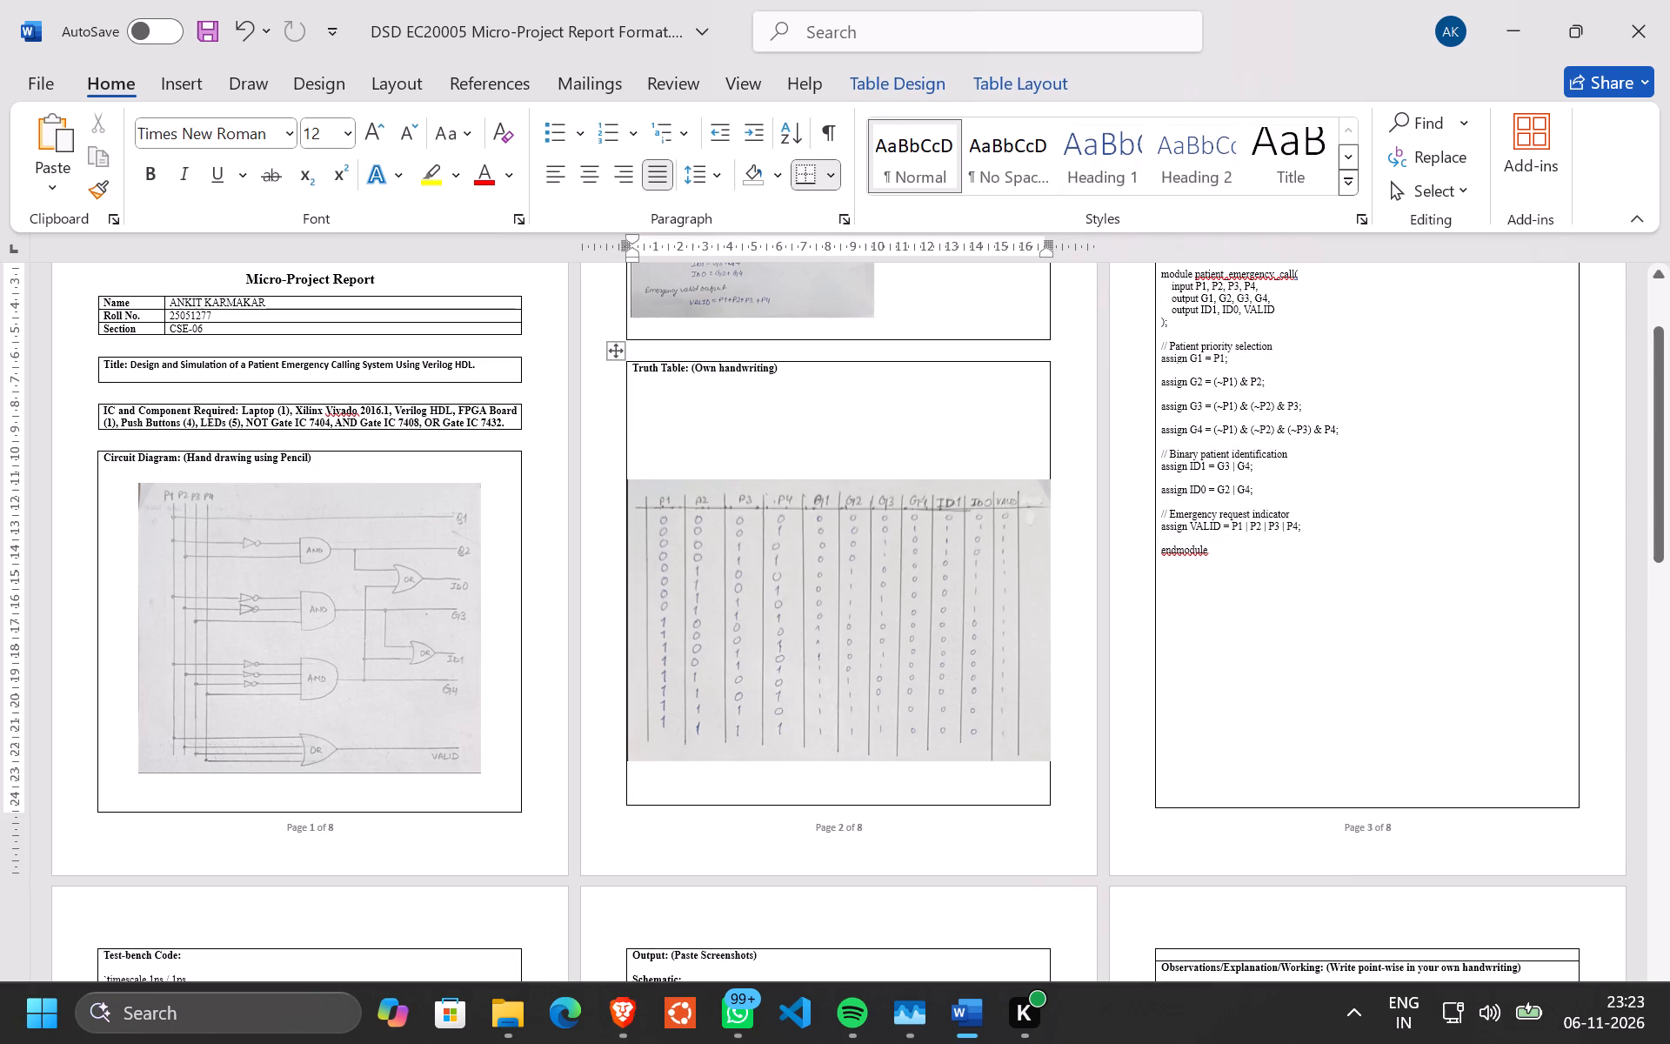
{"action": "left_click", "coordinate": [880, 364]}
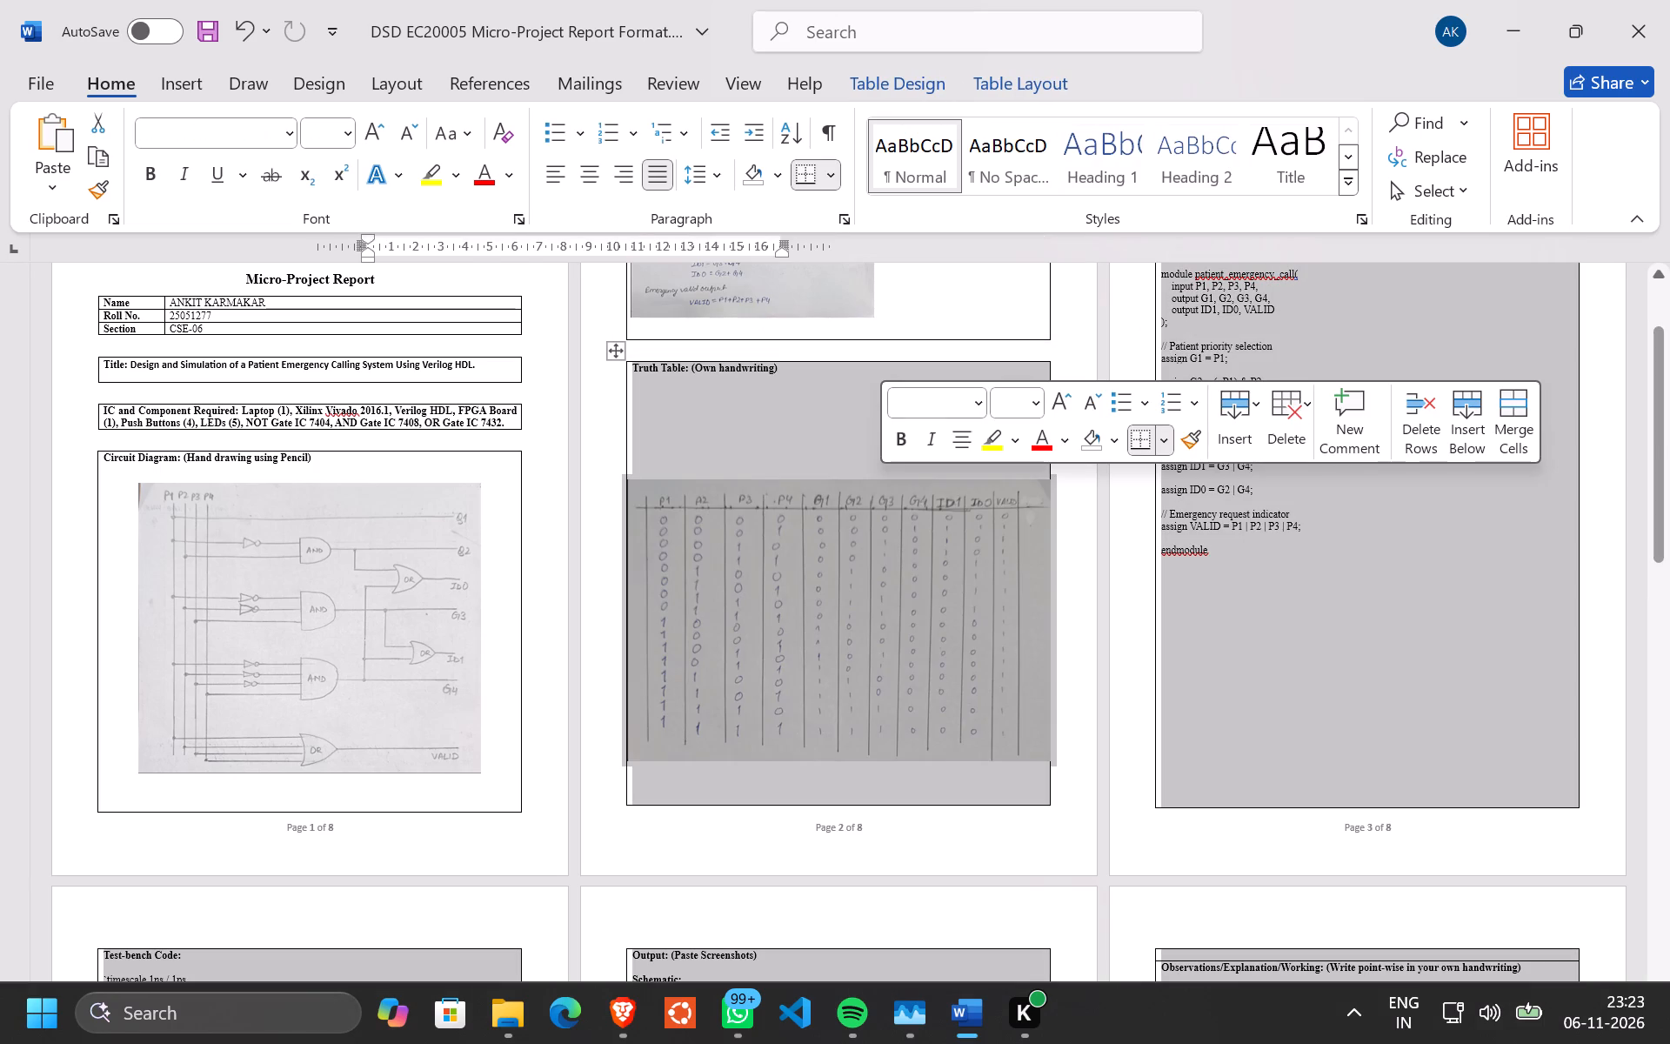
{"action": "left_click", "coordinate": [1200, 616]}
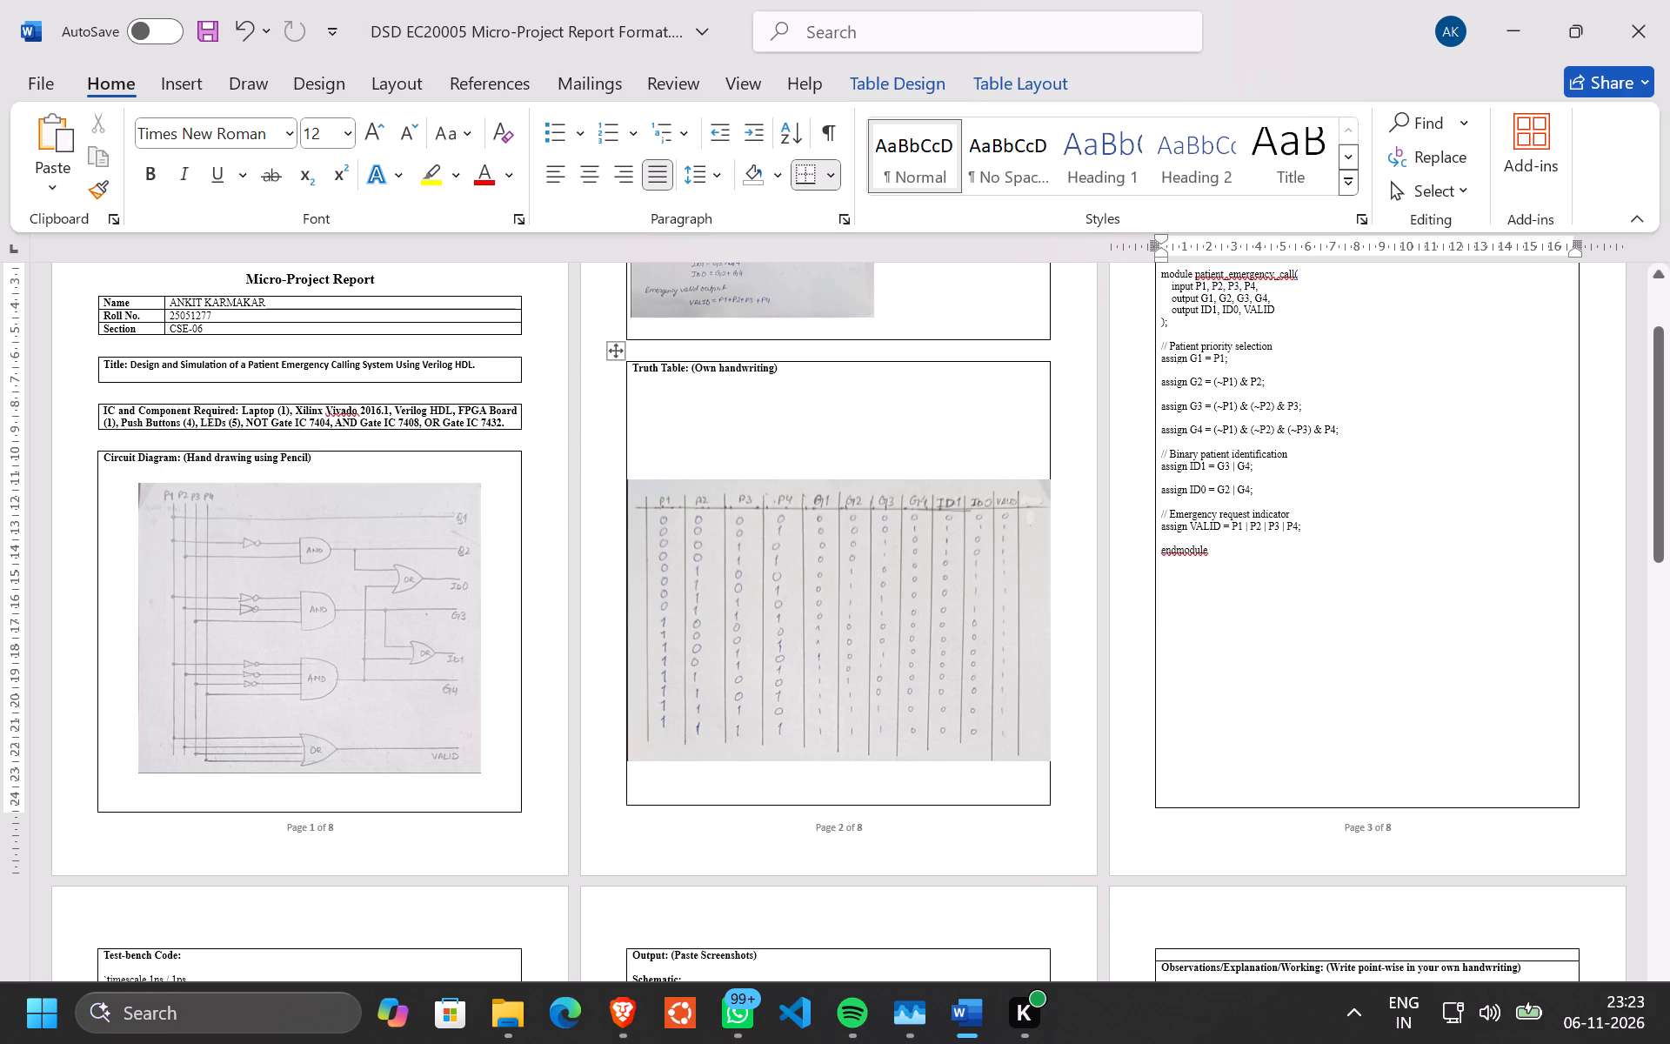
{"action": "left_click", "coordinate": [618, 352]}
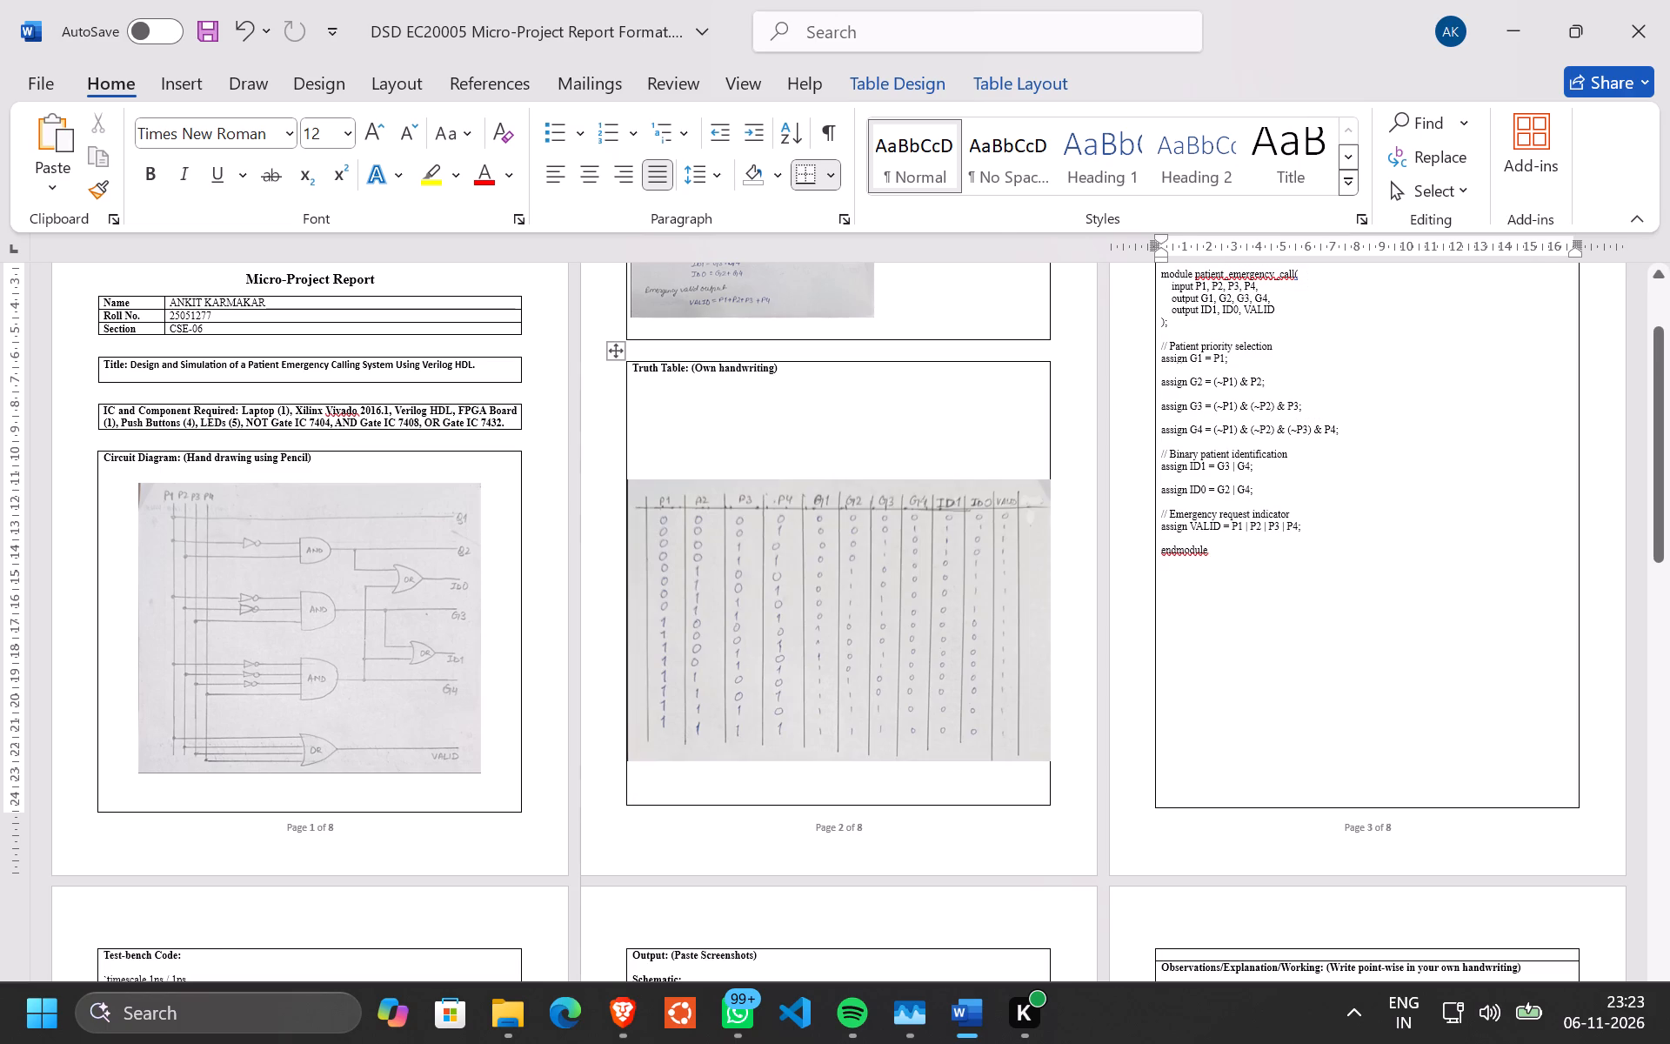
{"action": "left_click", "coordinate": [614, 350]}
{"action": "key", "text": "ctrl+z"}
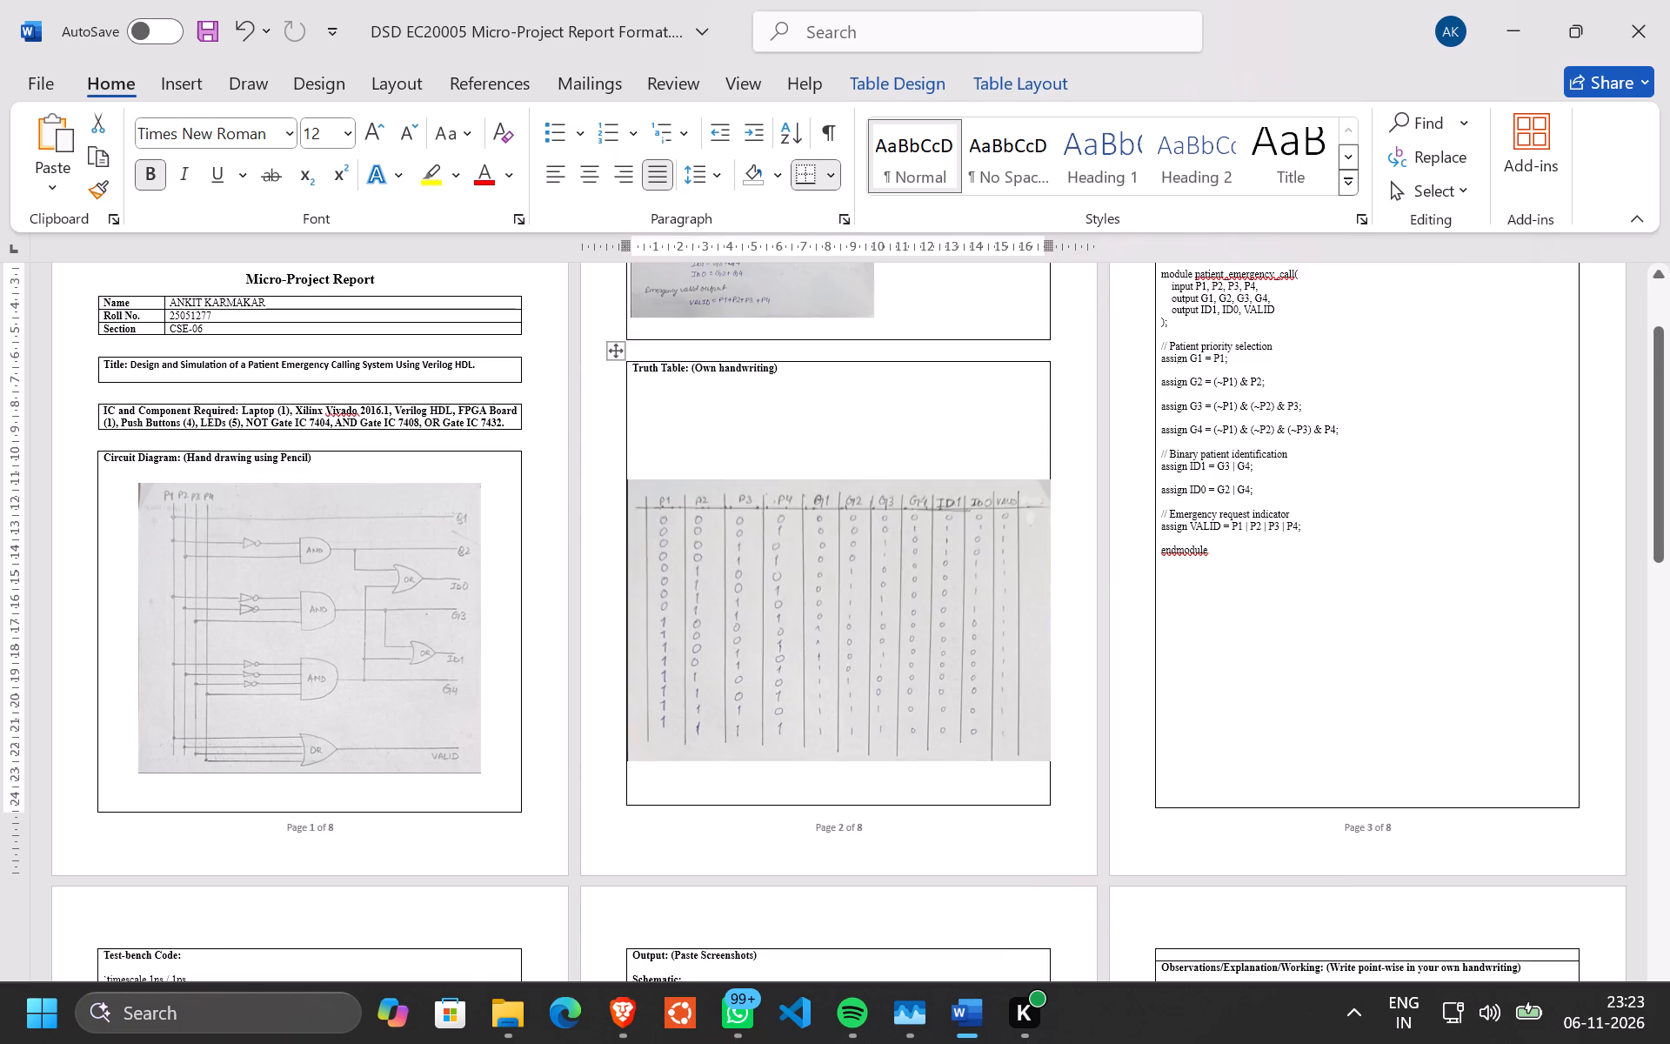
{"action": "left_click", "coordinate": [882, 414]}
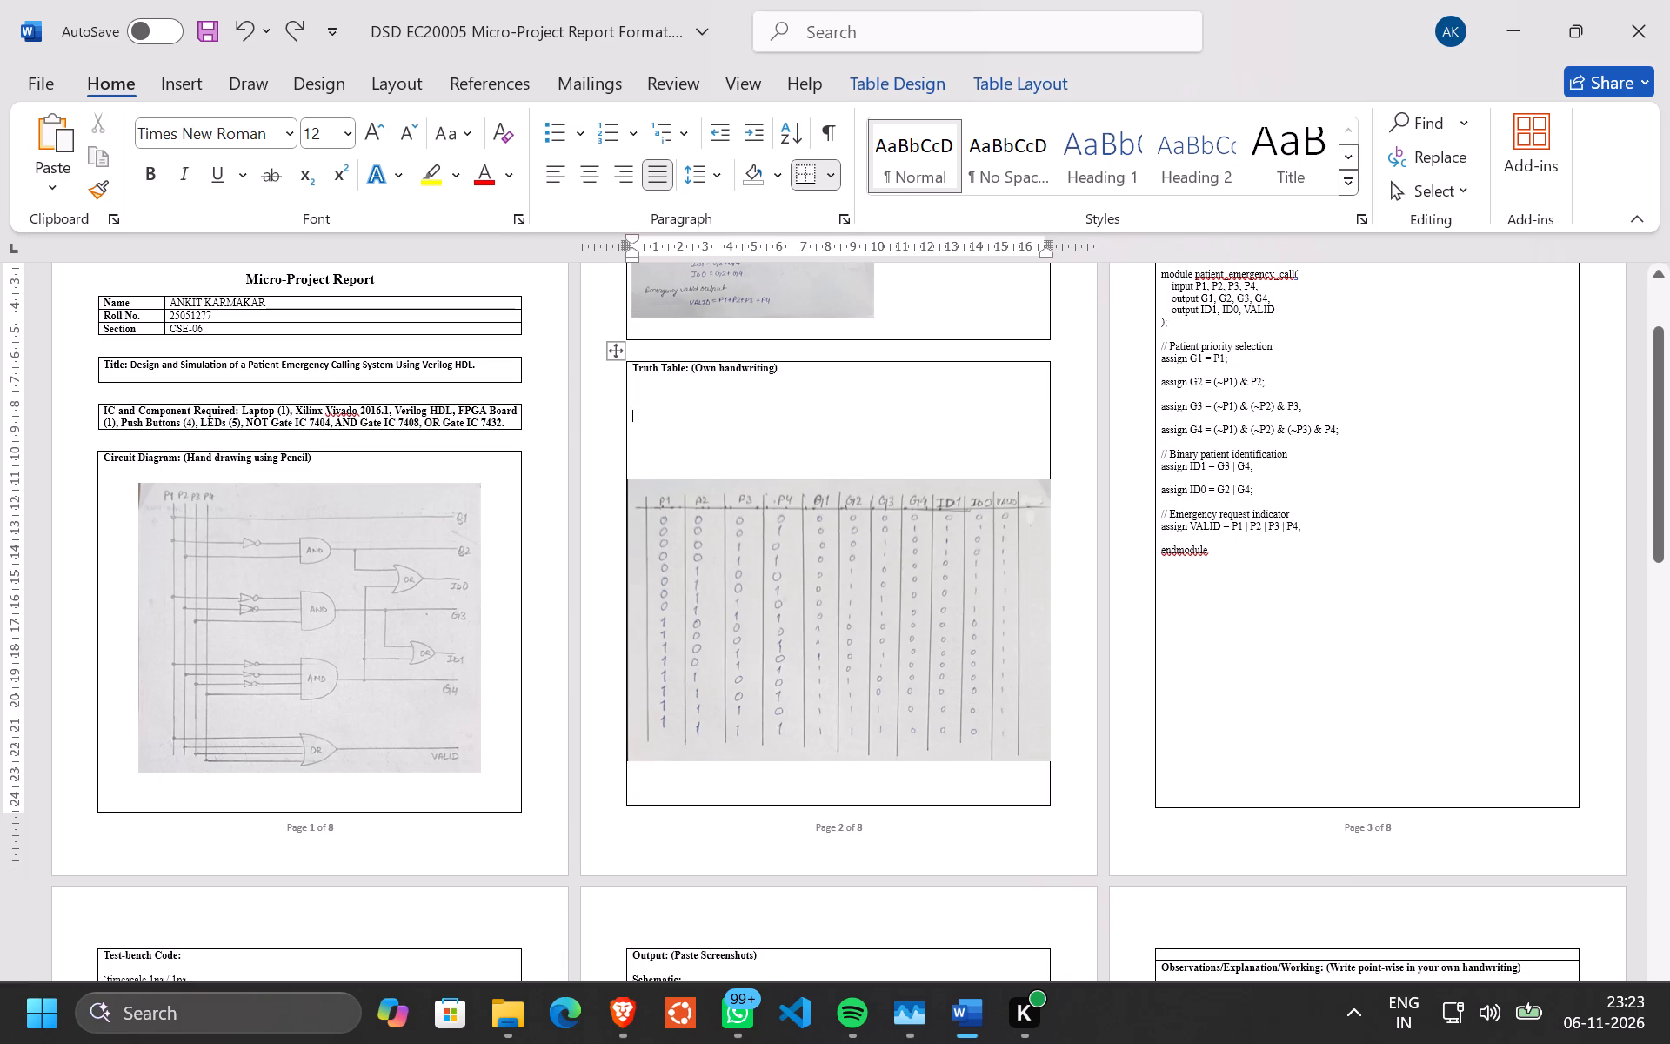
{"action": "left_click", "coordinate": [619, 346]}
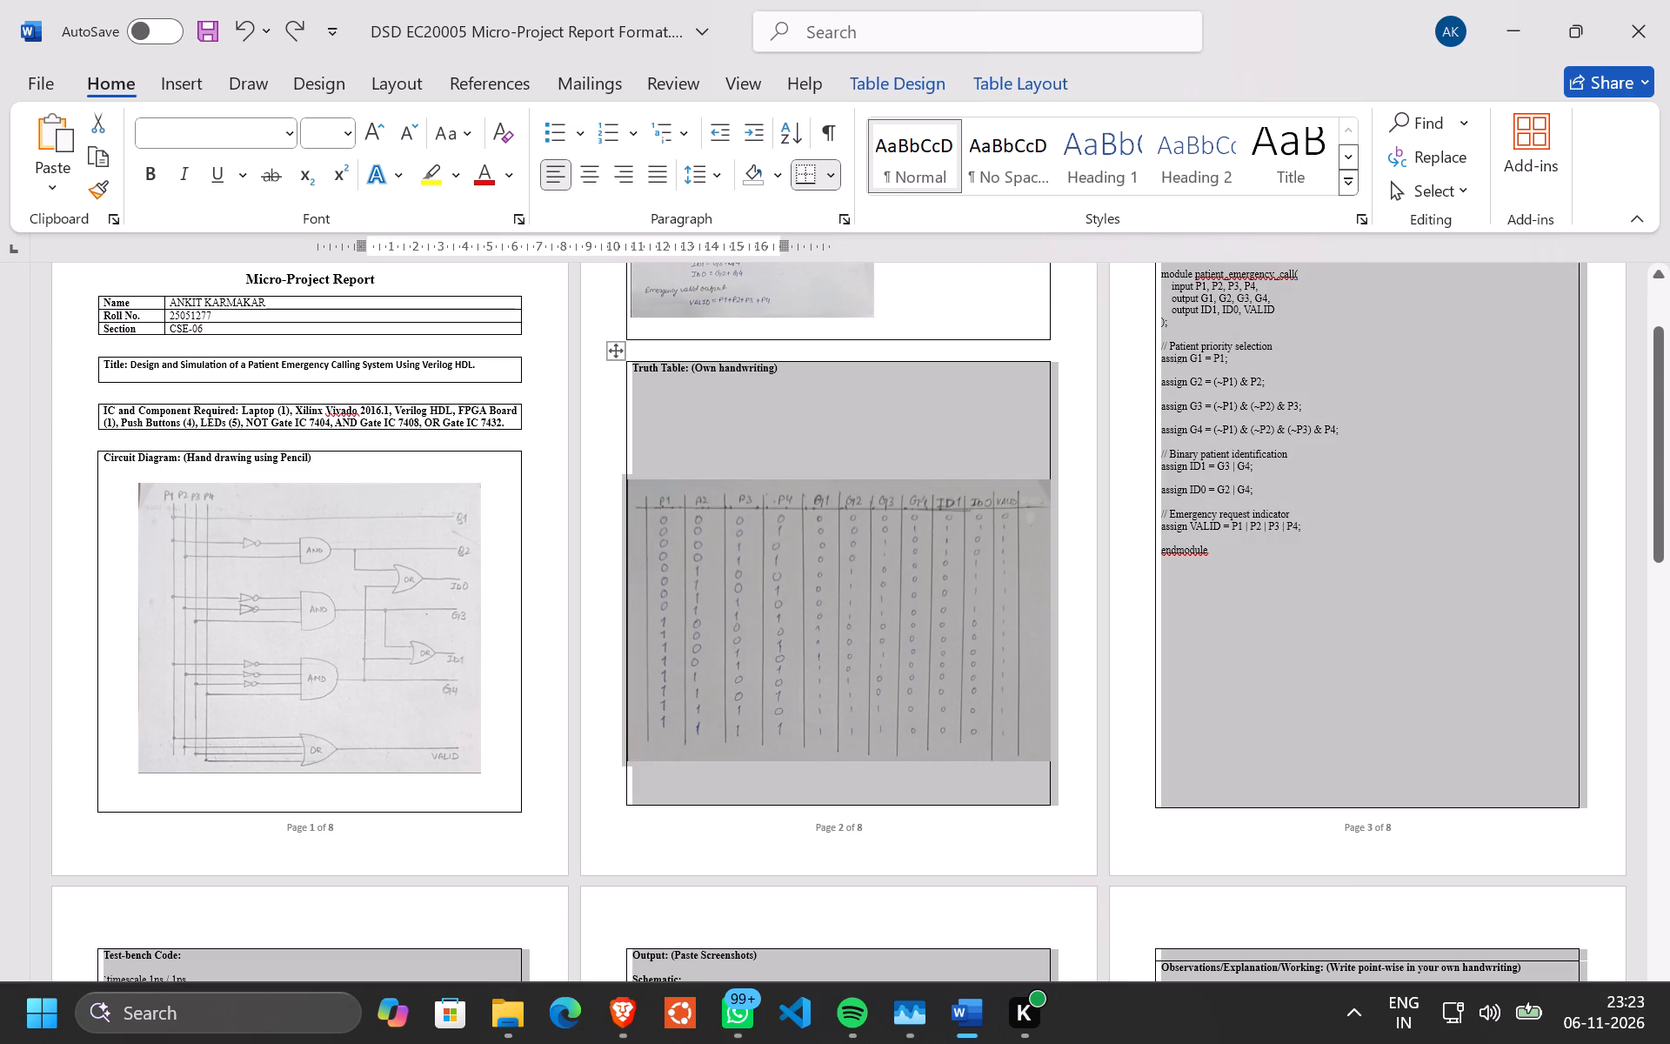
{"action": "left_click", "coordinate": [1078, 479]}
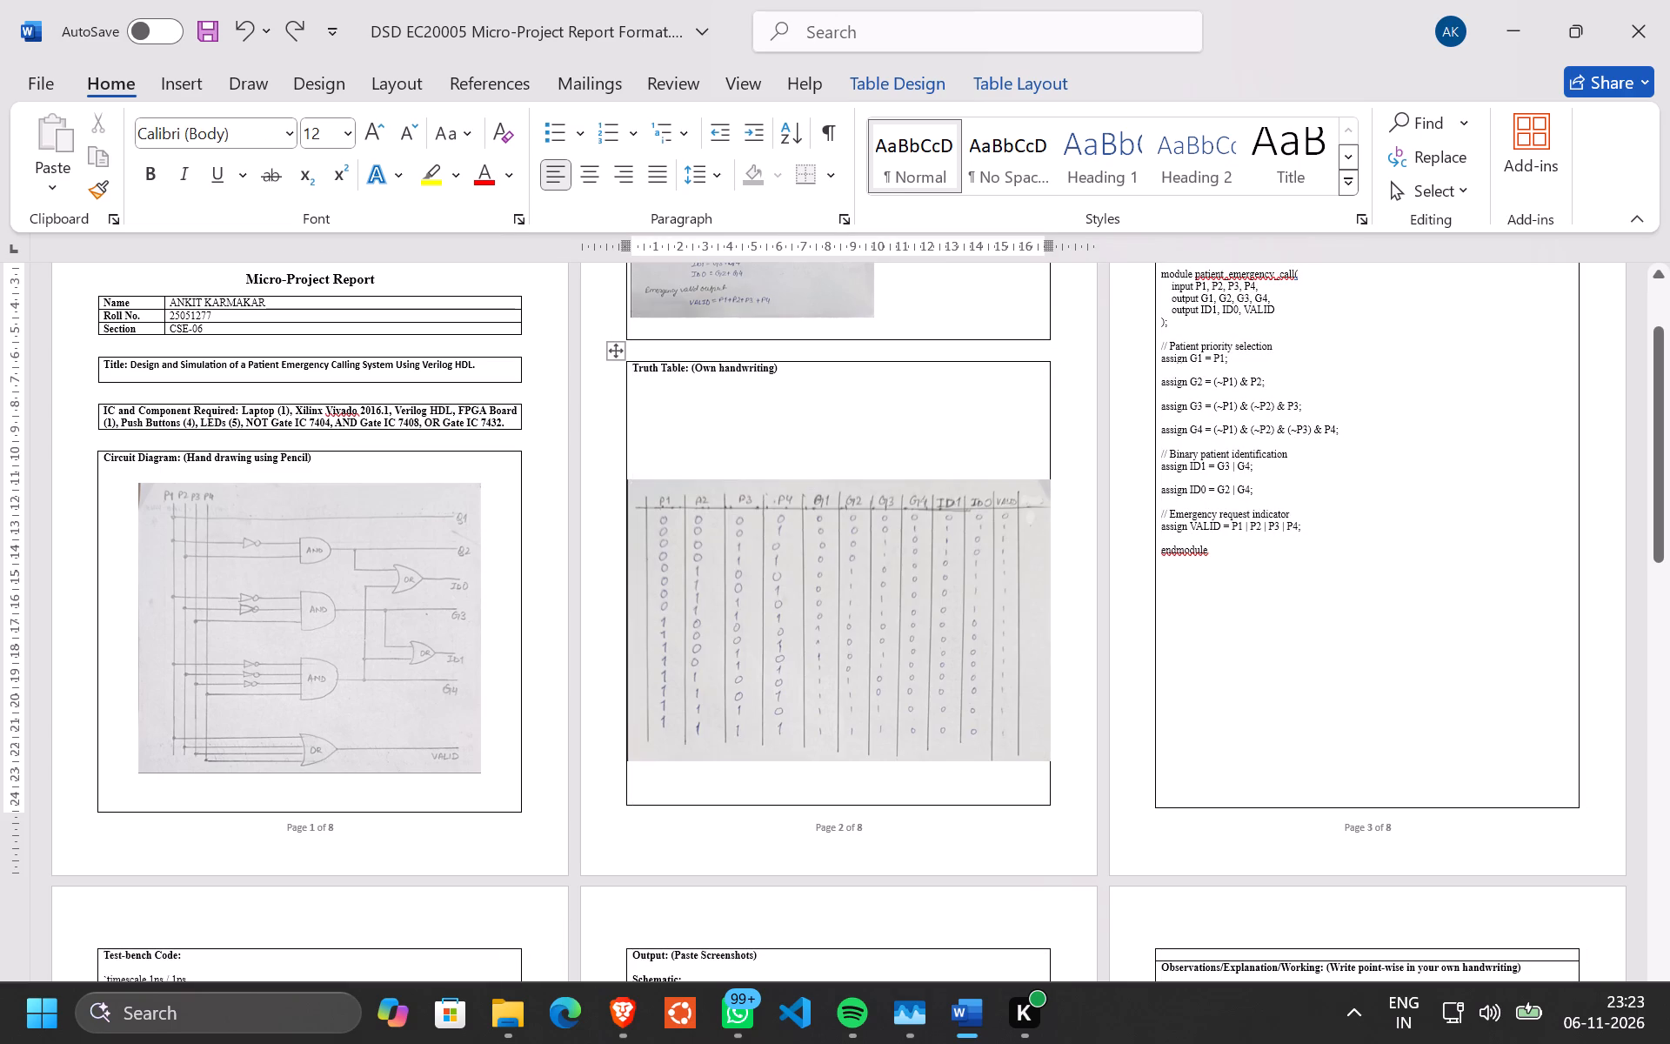
Delete the empty lines under the Truth Table heading on page 2 to pull the handwritten table picture up beneath it.
{"action": "scroll", "coordinate": [972, 421], "scroll_direction": "up", "scroll_amount": 3}
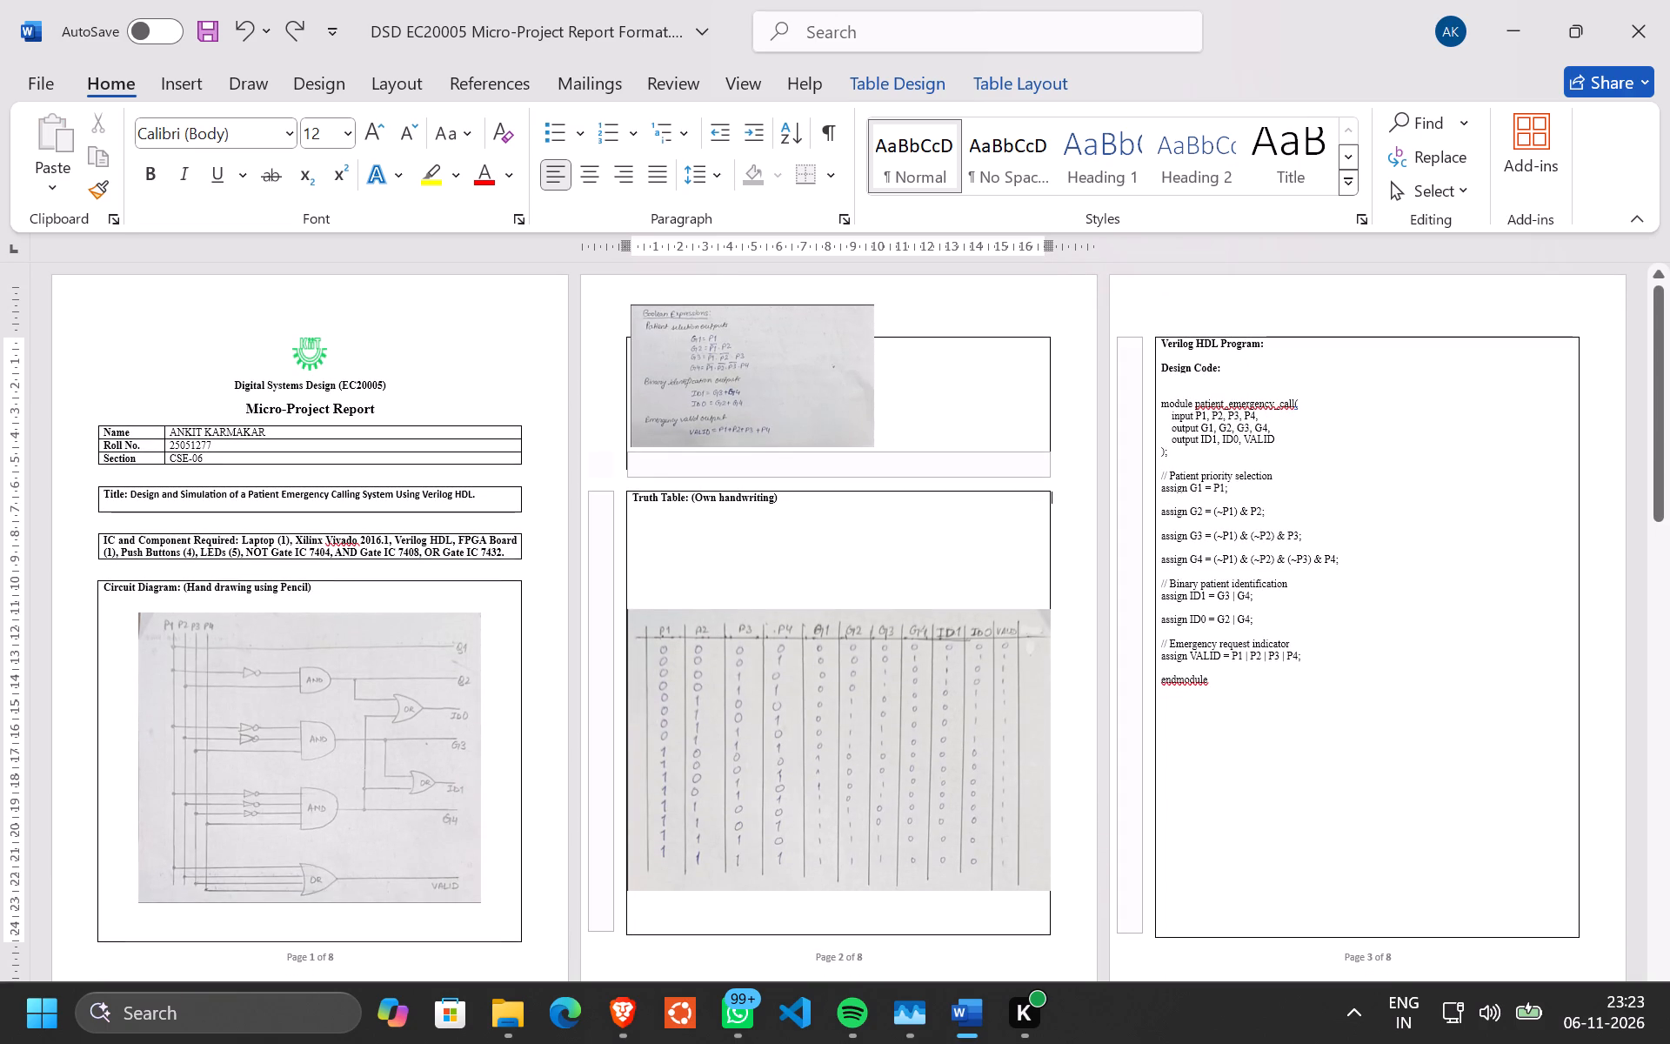
{"action": "left_click", "coordinate": [789, 578]}
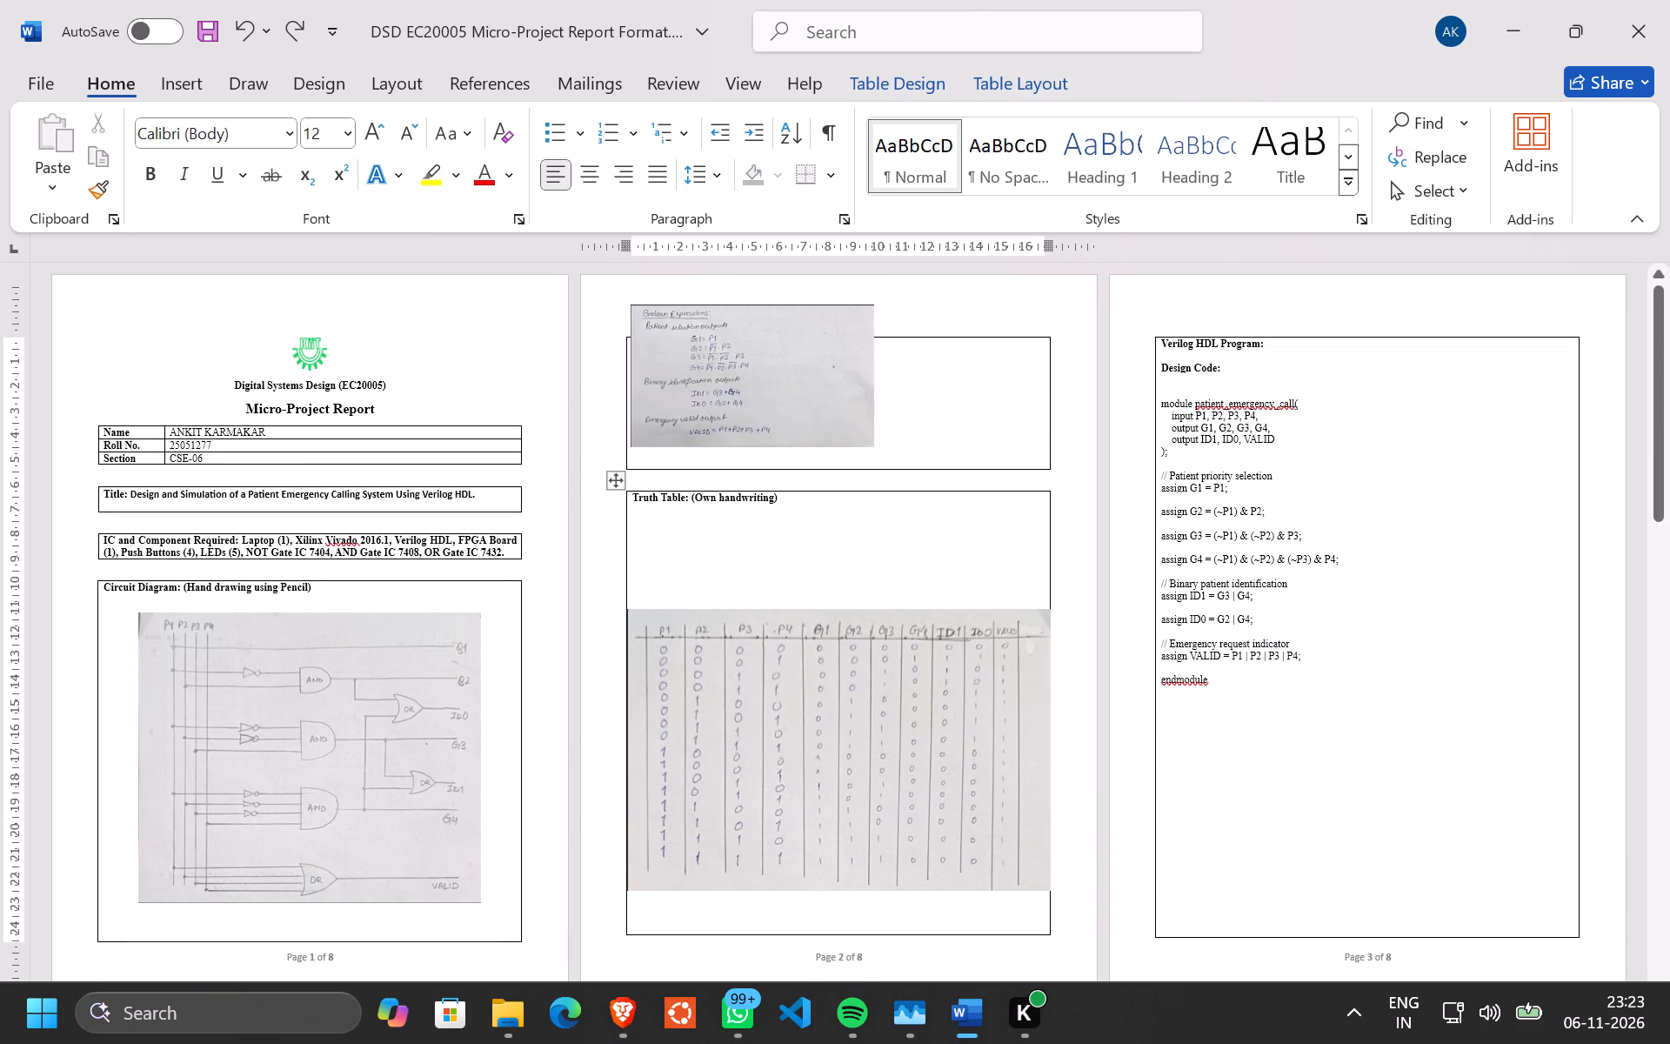
{"action": "key", "text": "BackSpace"}
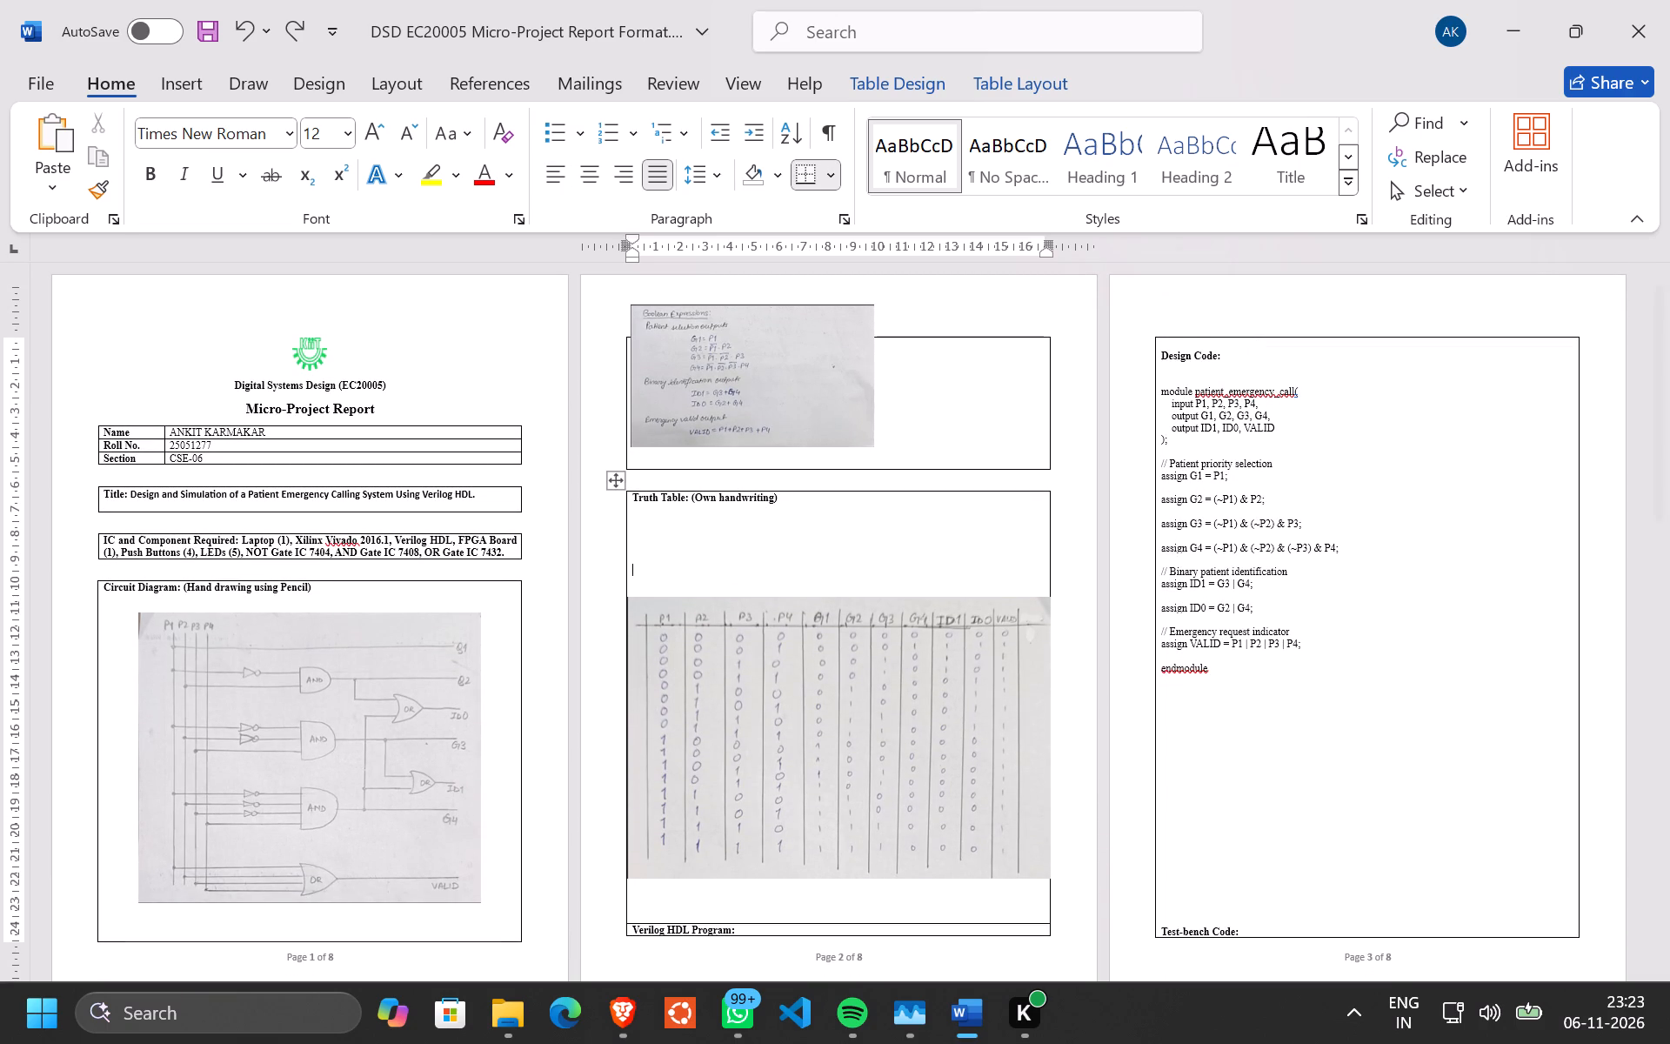
{"action": "key", "text": "BackSpace"}
{"action": "key", "text": "BackSpace"}
{"action": "key", "text": "BackSpace"}
{"action": "key", "text": "BackSpace"}
{"action": "key", "text": "BackSpace"}
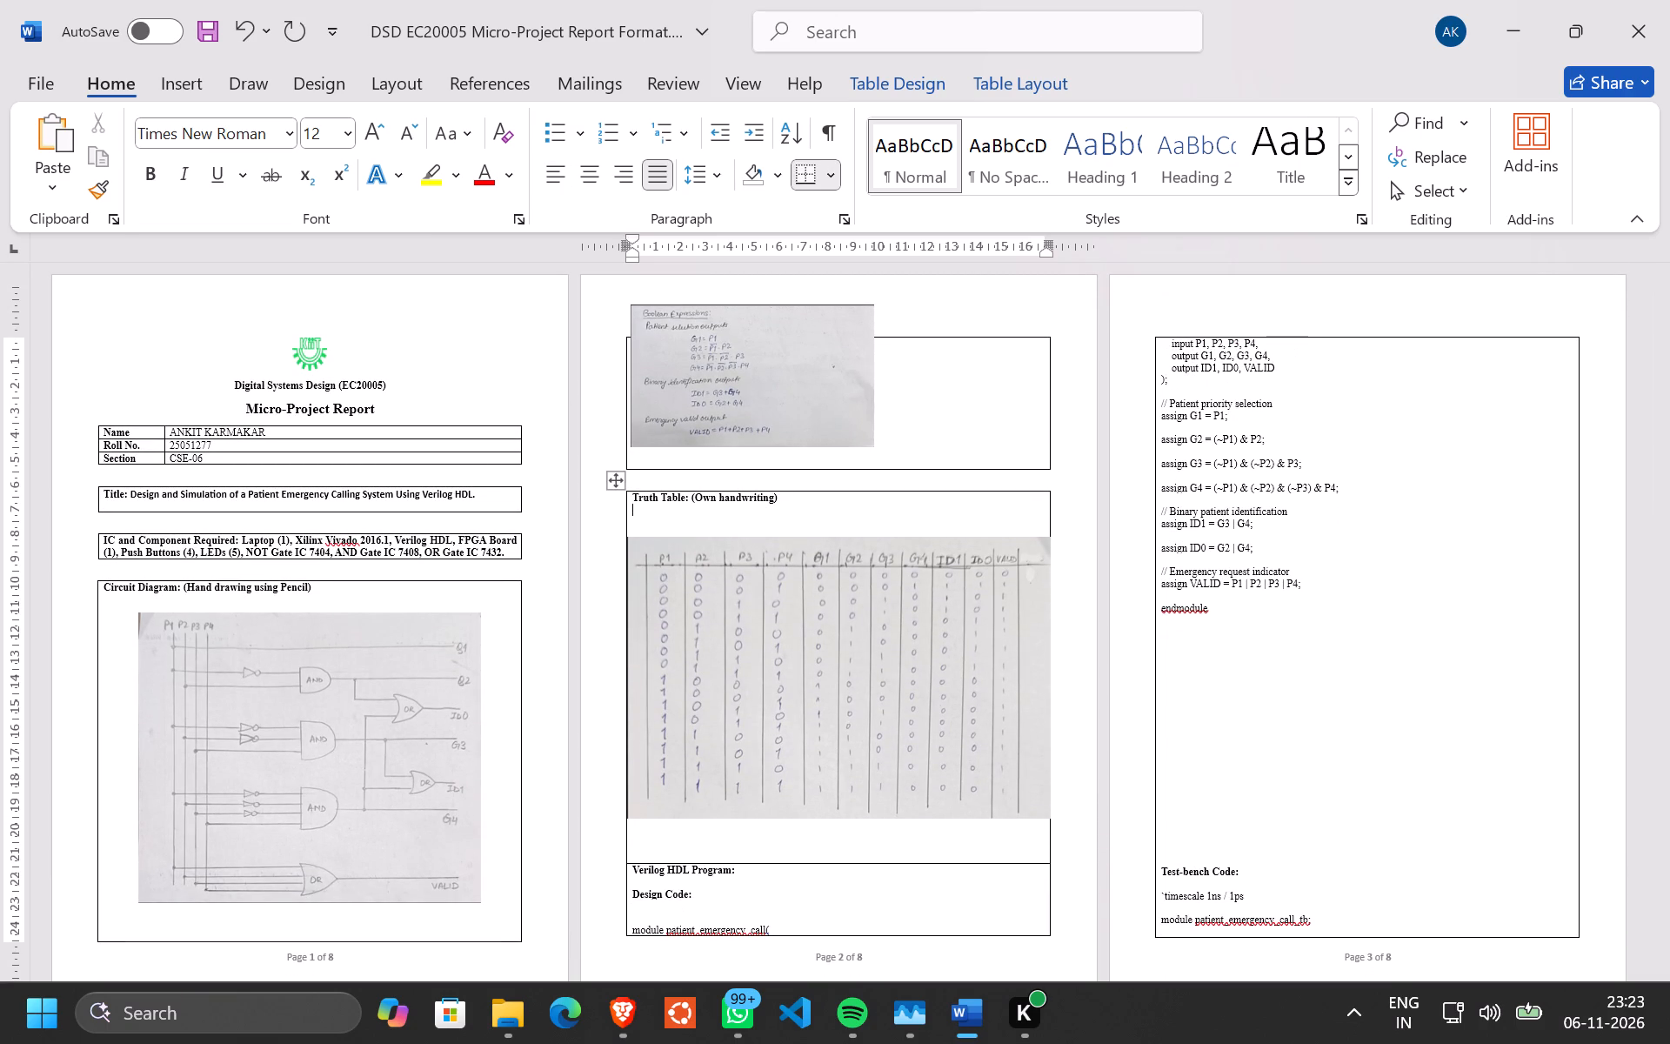
{"action": "key", "text": "BackSpace"}
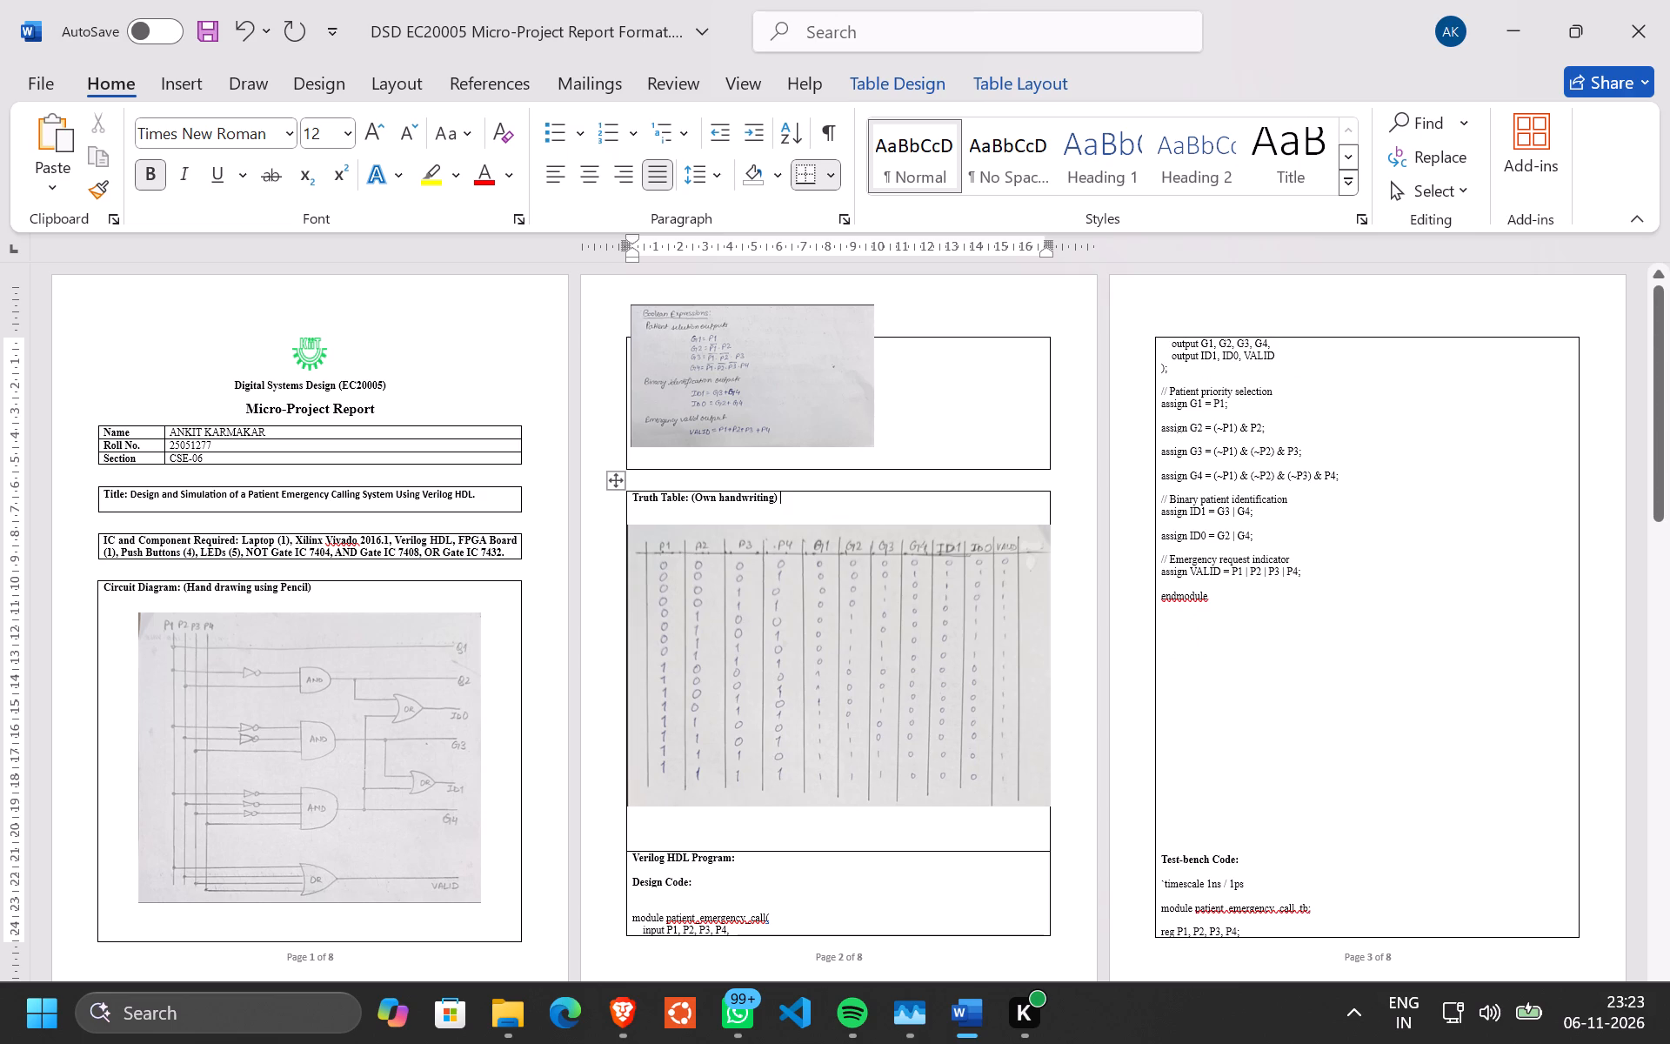
Add seven empty lines to the Boolean Expression box on page 2 to make room for the handwritten picture.
{"action": "left_click", "coordinate": [913, 445]}
{"action": "key", "text": "Return"}
{"action": "key", "text": "Return"}
{"action": "key", "text": "Return"}
{"action": "key", "text": "Return"}
{"action": "key", "text": "Return"}
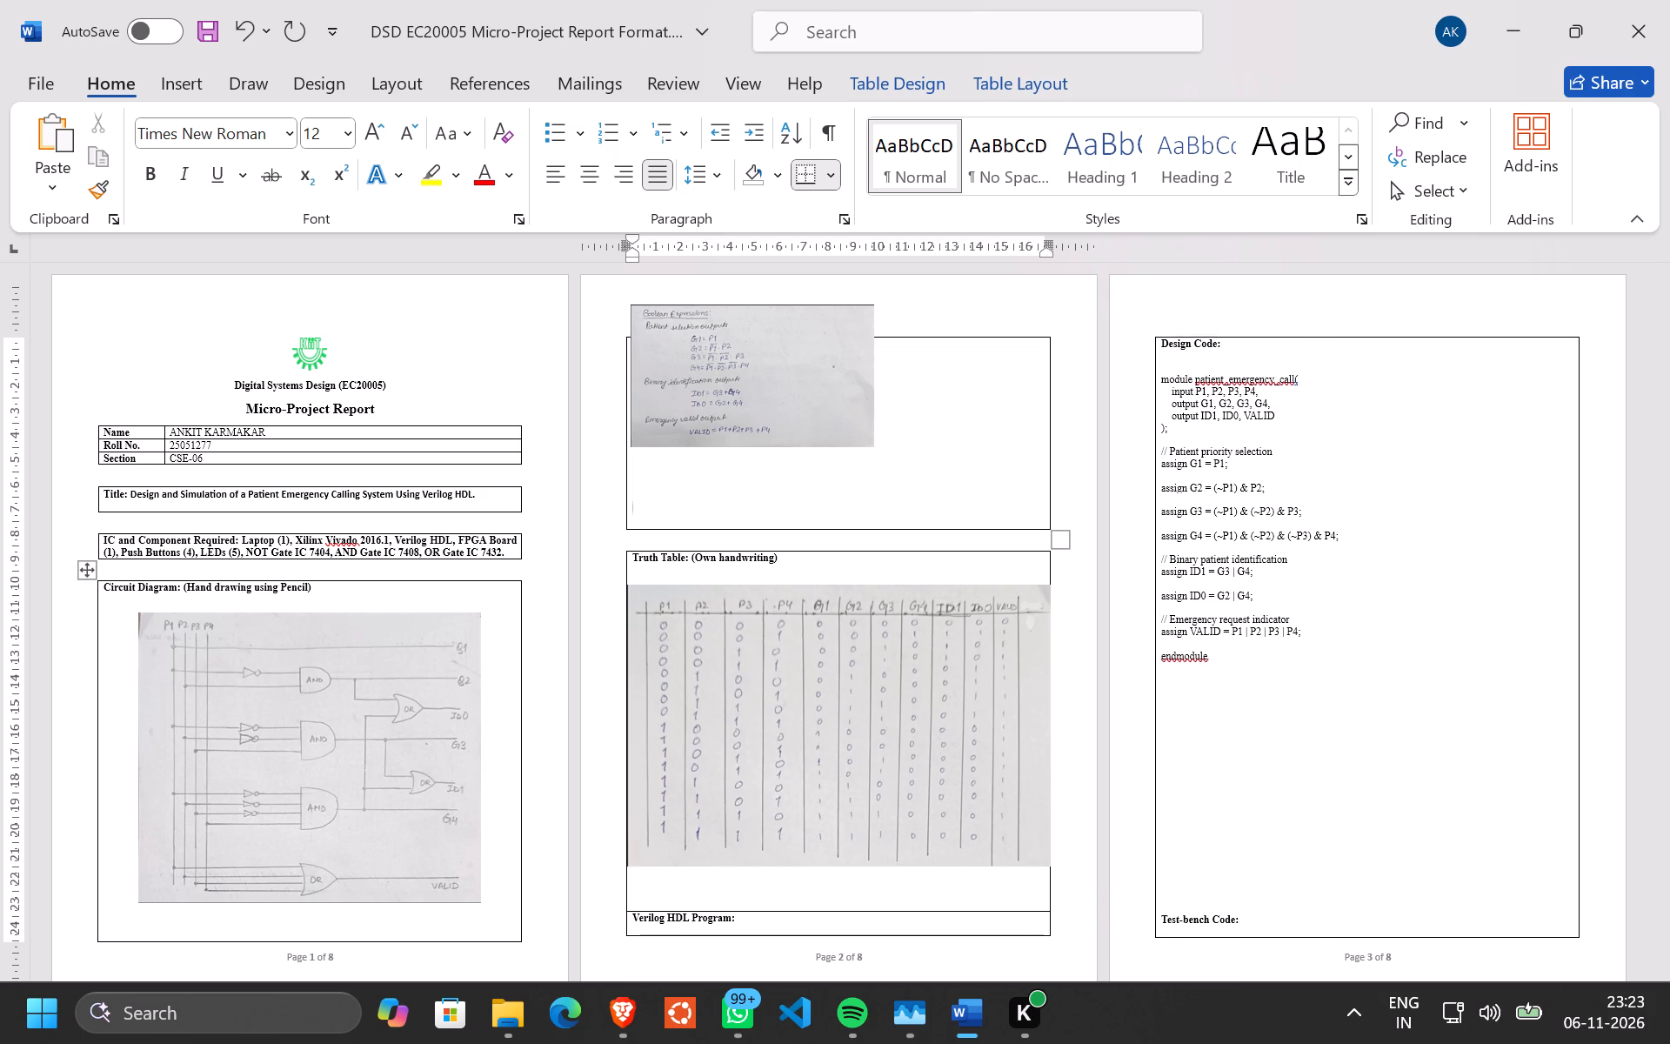
{"action": "key", "text": "Return"}
{"action": "key", "text": "Return"}
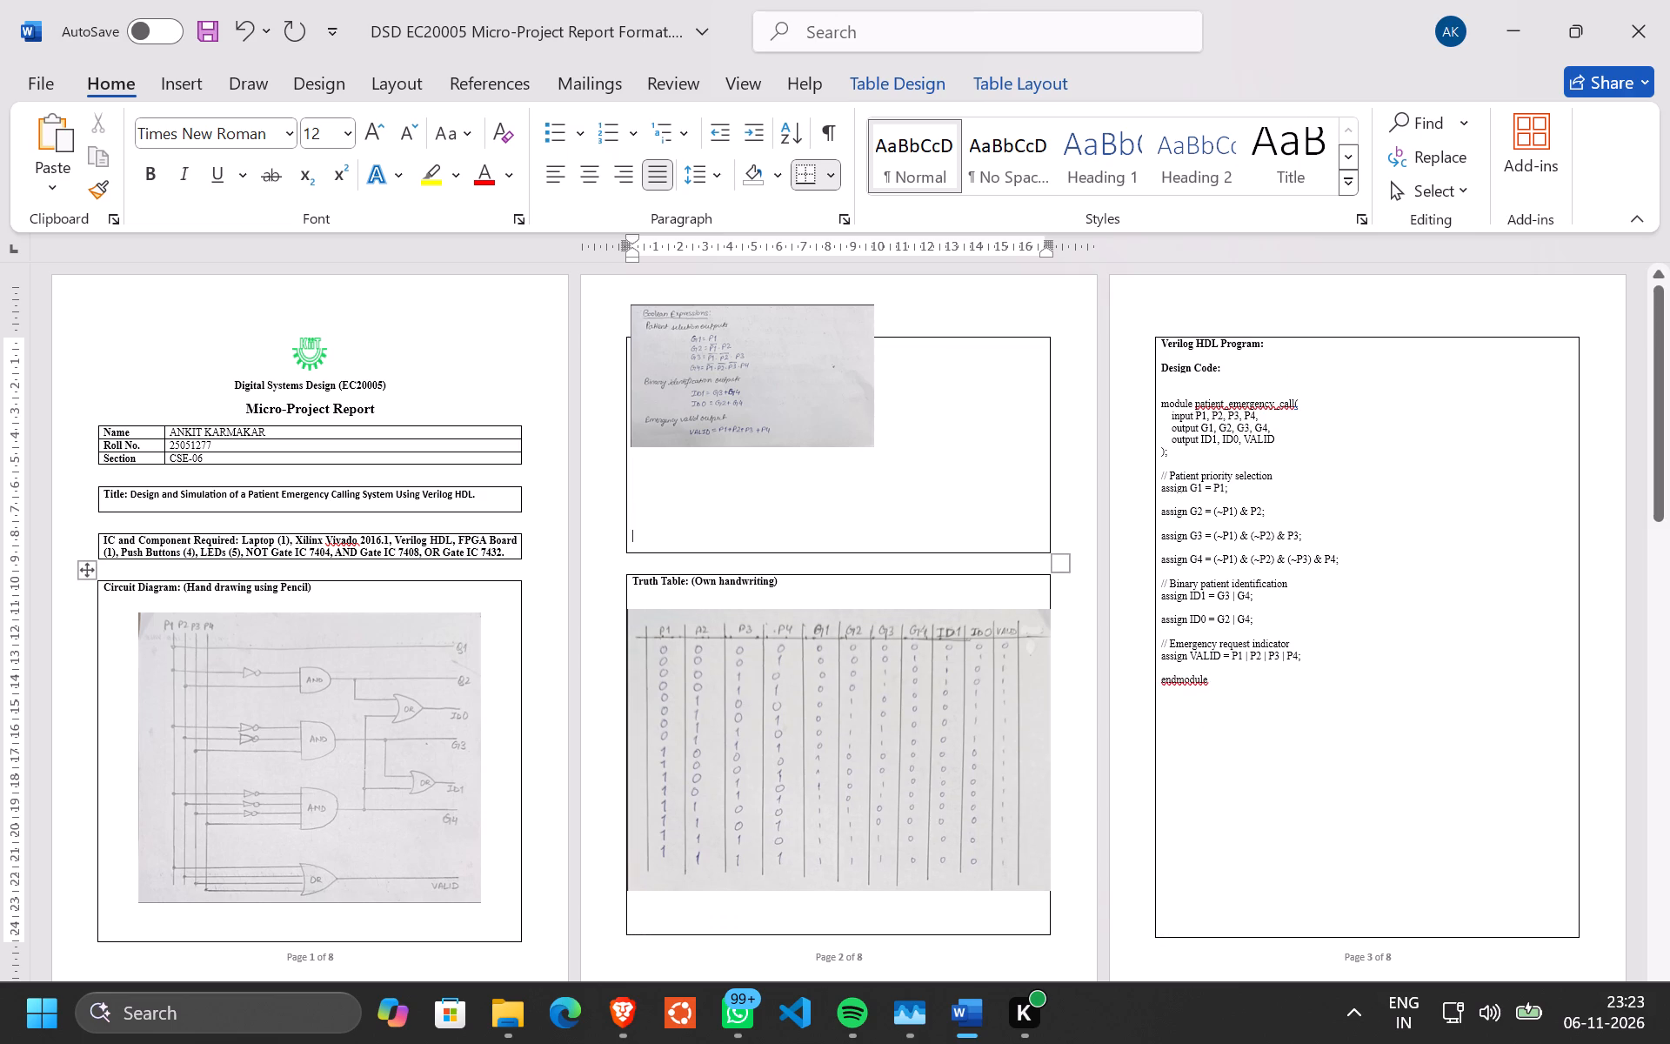
Place the handwritten Boolean Expressions picture below its heading in the page 2 box, enlarging and centring it to fill the space.
{"action": "left_click_drag", "start_coordinate": [764, 356], "coordinate": [793, 417]}
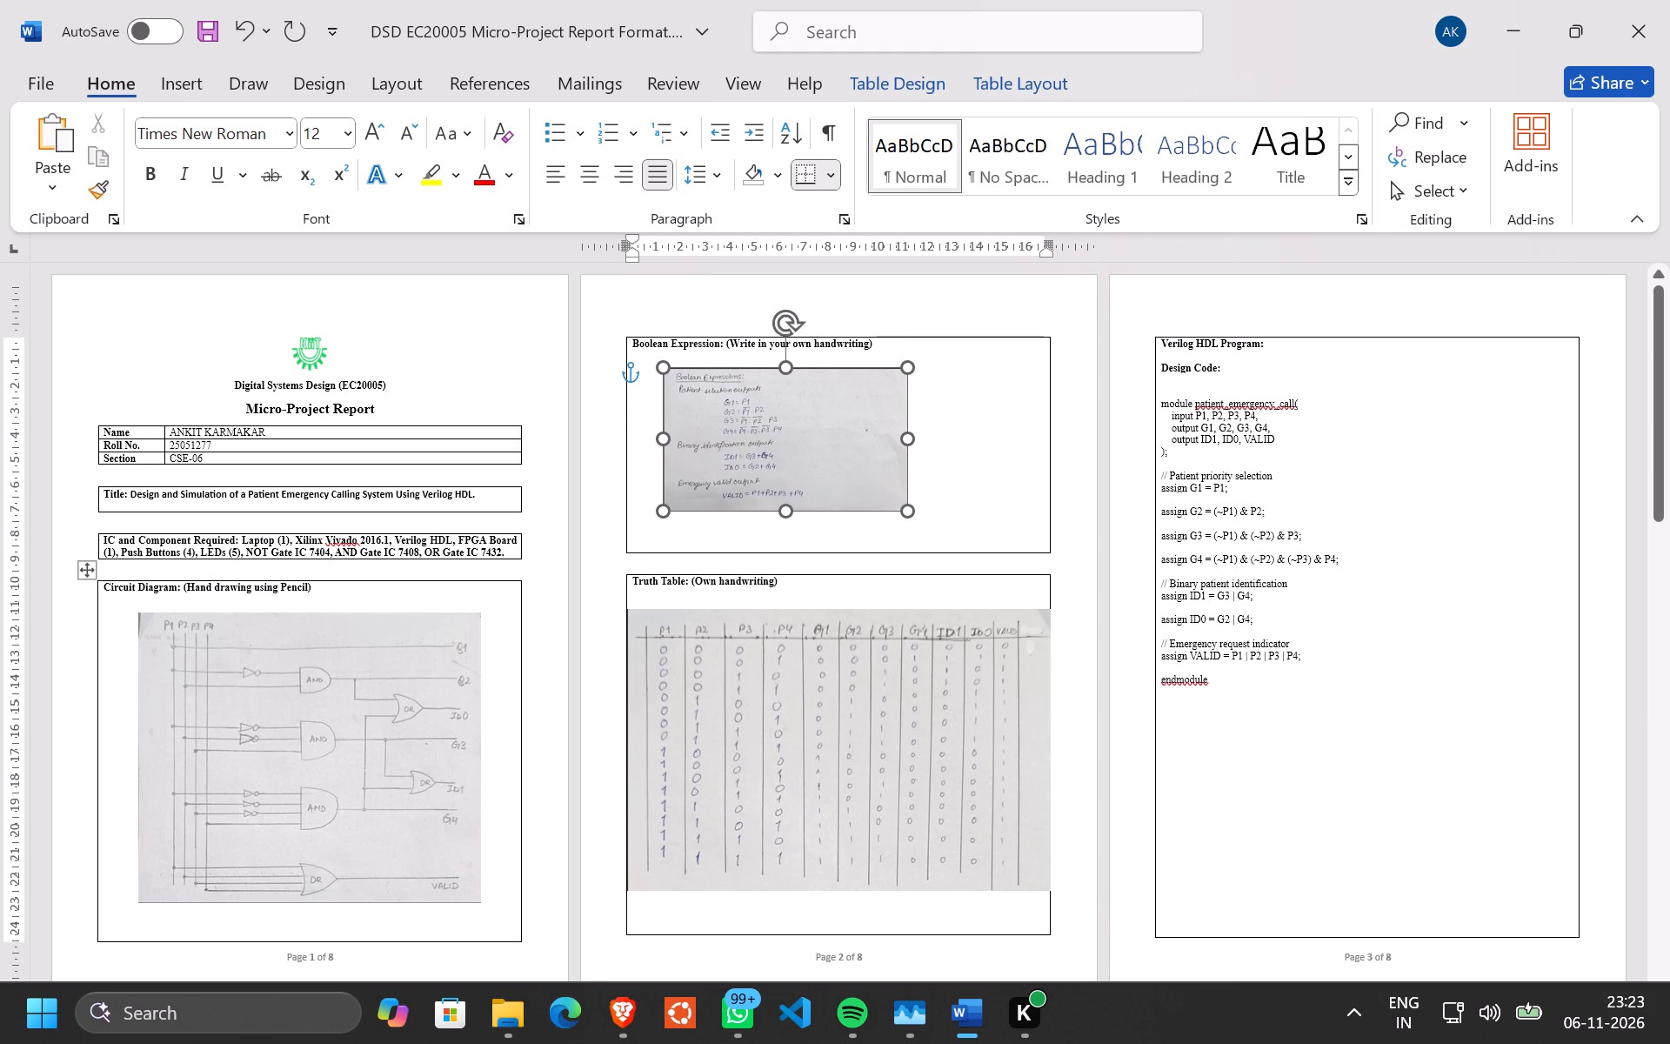
{"action": "left_click_drag", "start_coordinate": [793, 417], "coordinate": [788, 412]}
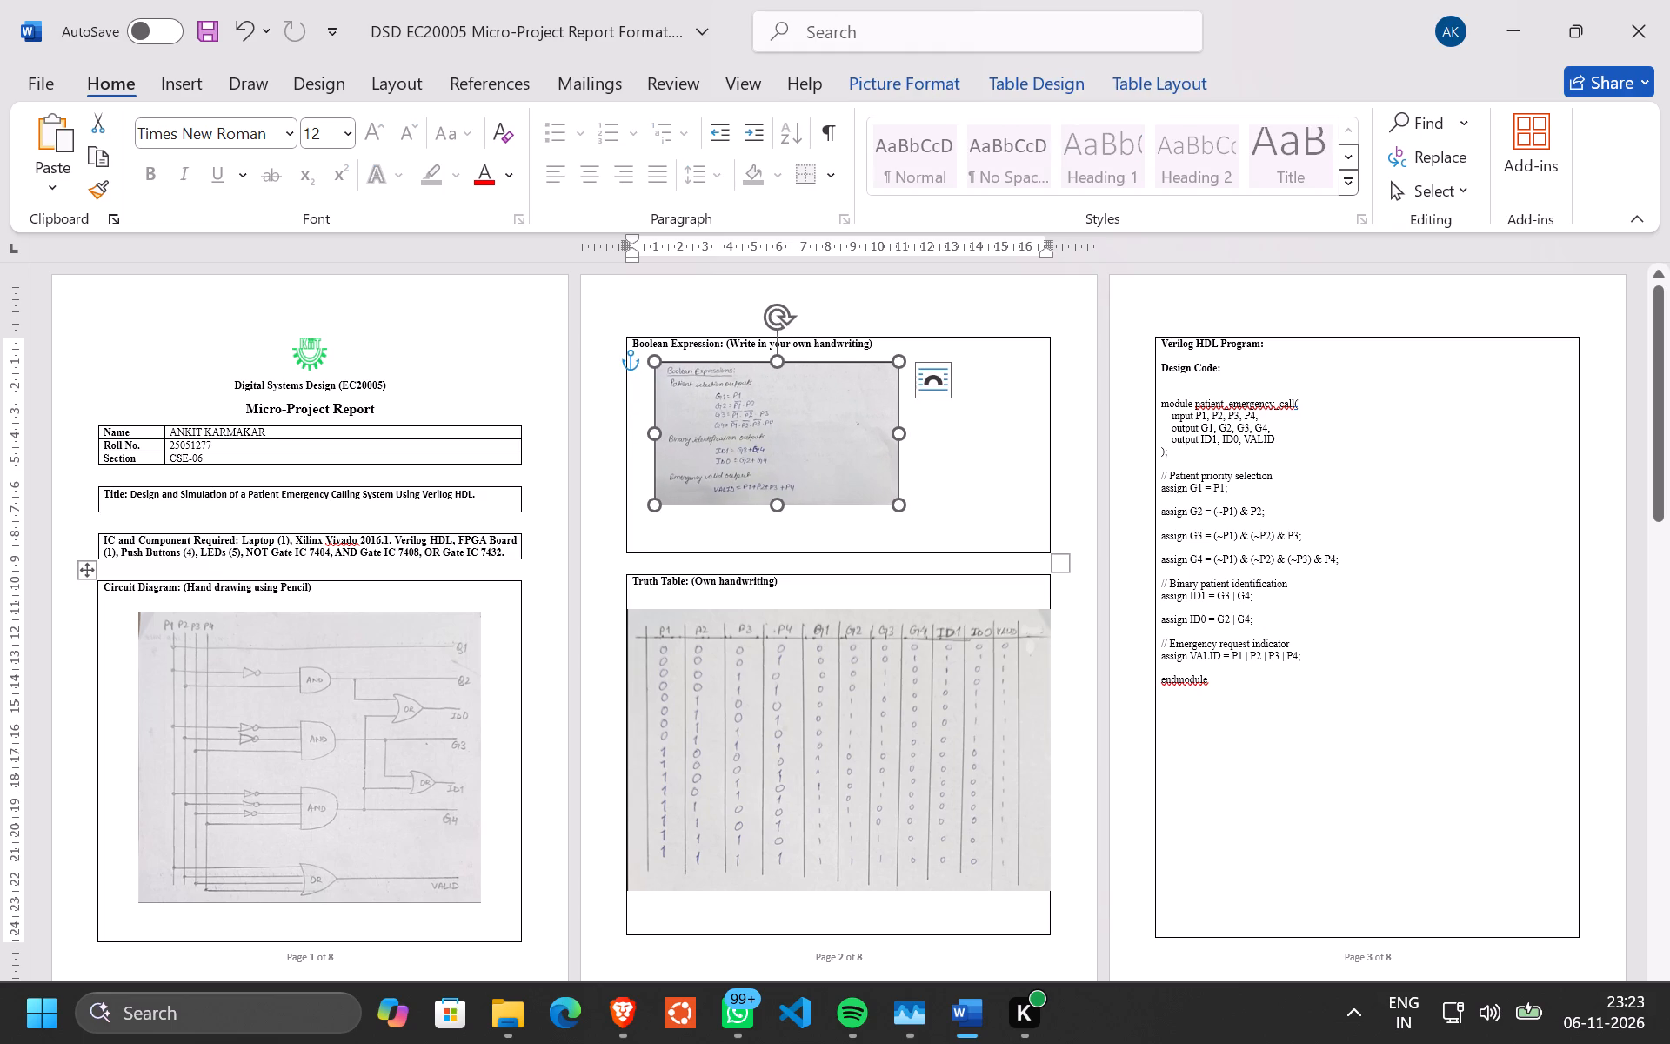
{"action": "left_click_drag", "start_coordinate": [896, 502], "coordinate": [969, 533]}
{"action": "left_click_drag", "start_coordinate": [831, 445], "coordinate": [874, 440]}
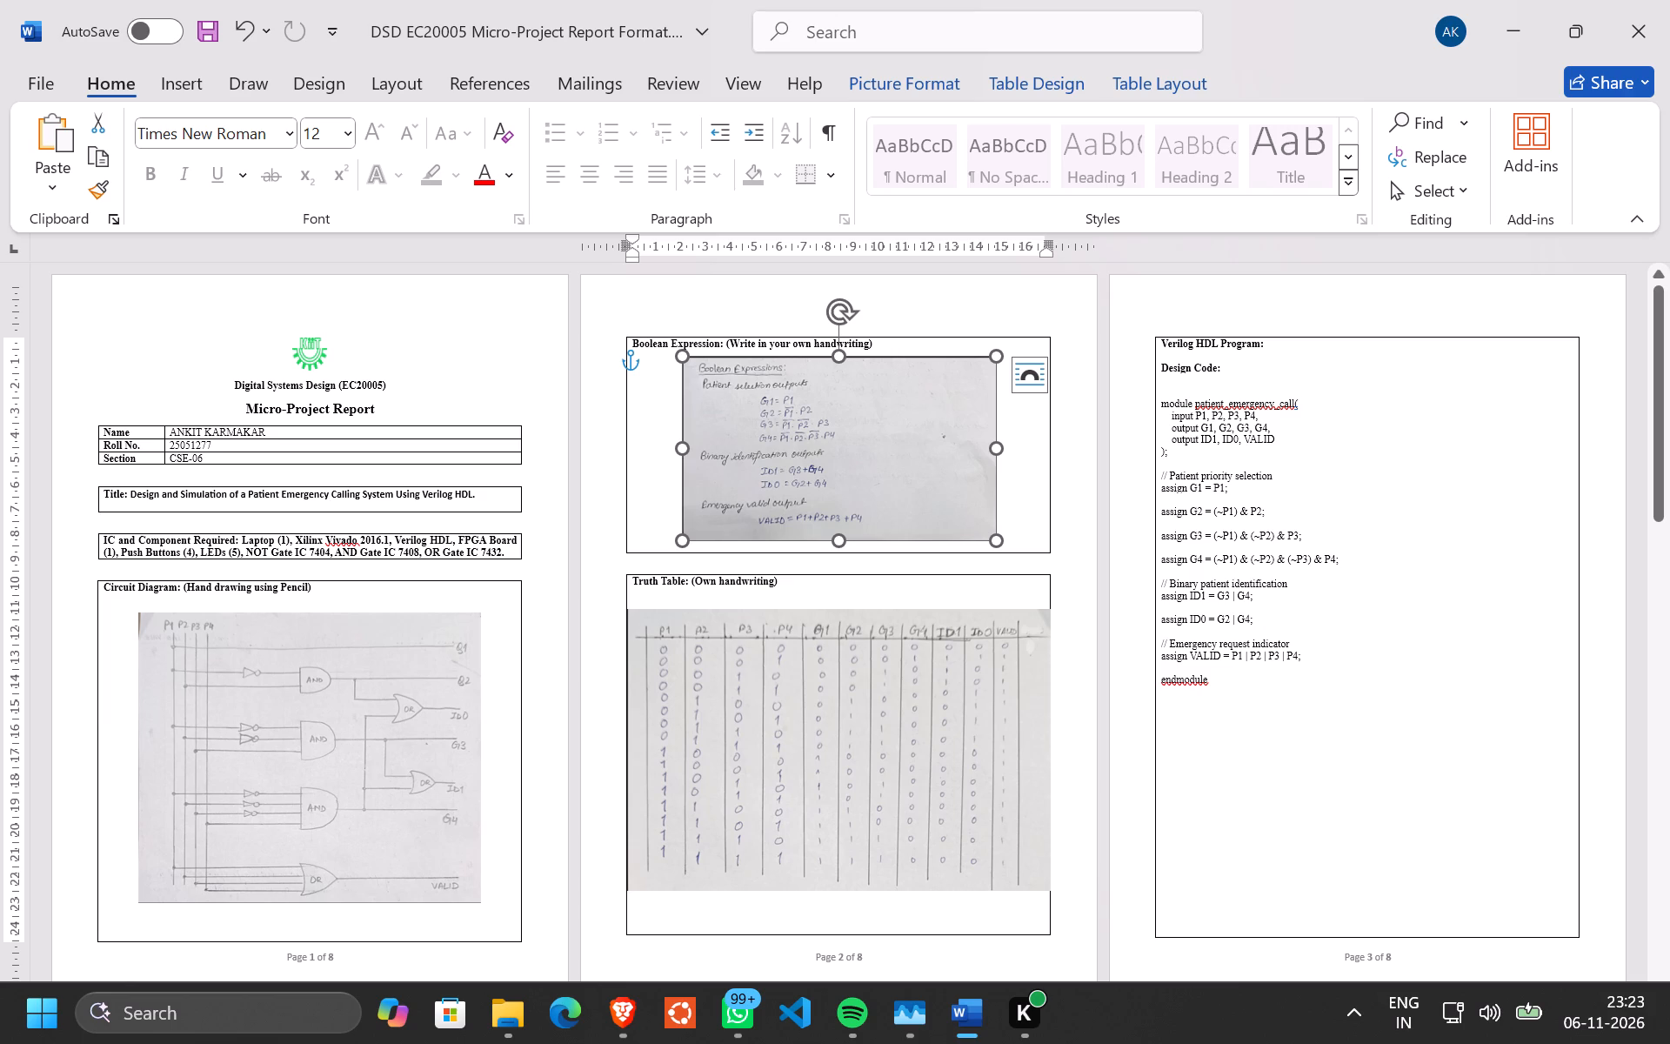
{"action": "left_click", "coordinate": [1065, 482]}
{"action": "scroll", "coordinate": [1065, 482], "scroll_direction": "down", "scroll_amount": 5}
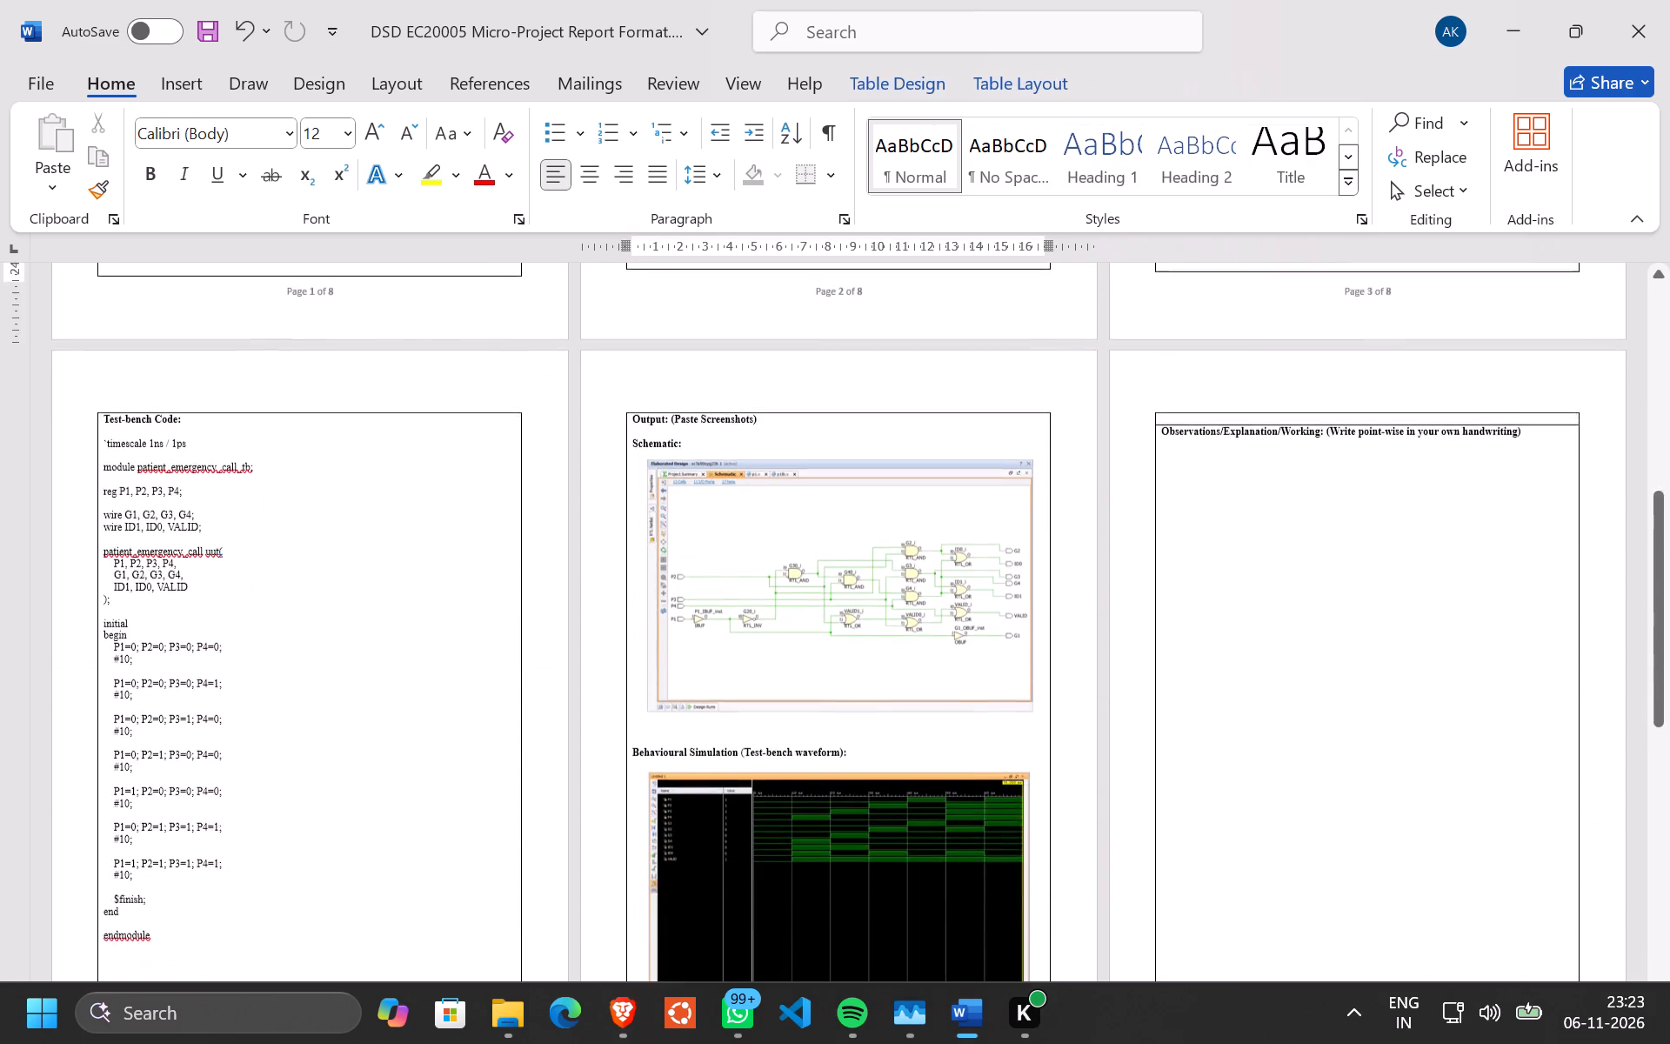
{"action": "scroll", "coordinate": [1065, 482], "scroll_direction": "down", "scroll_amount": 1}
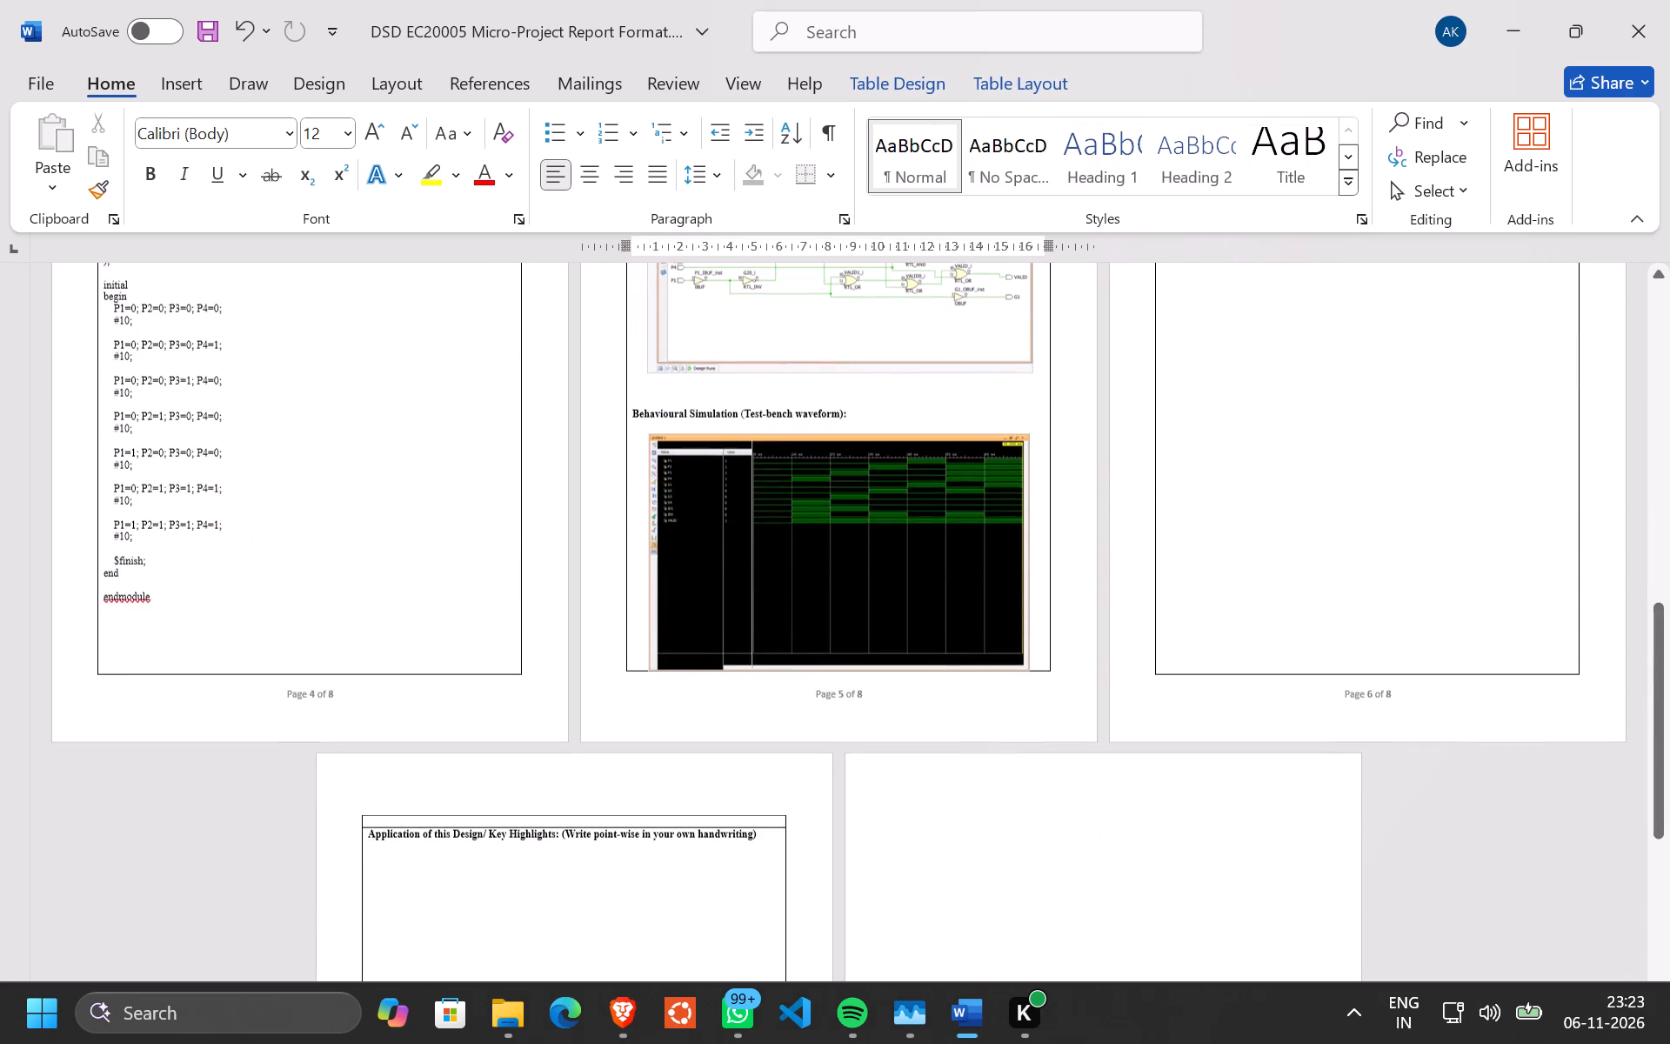
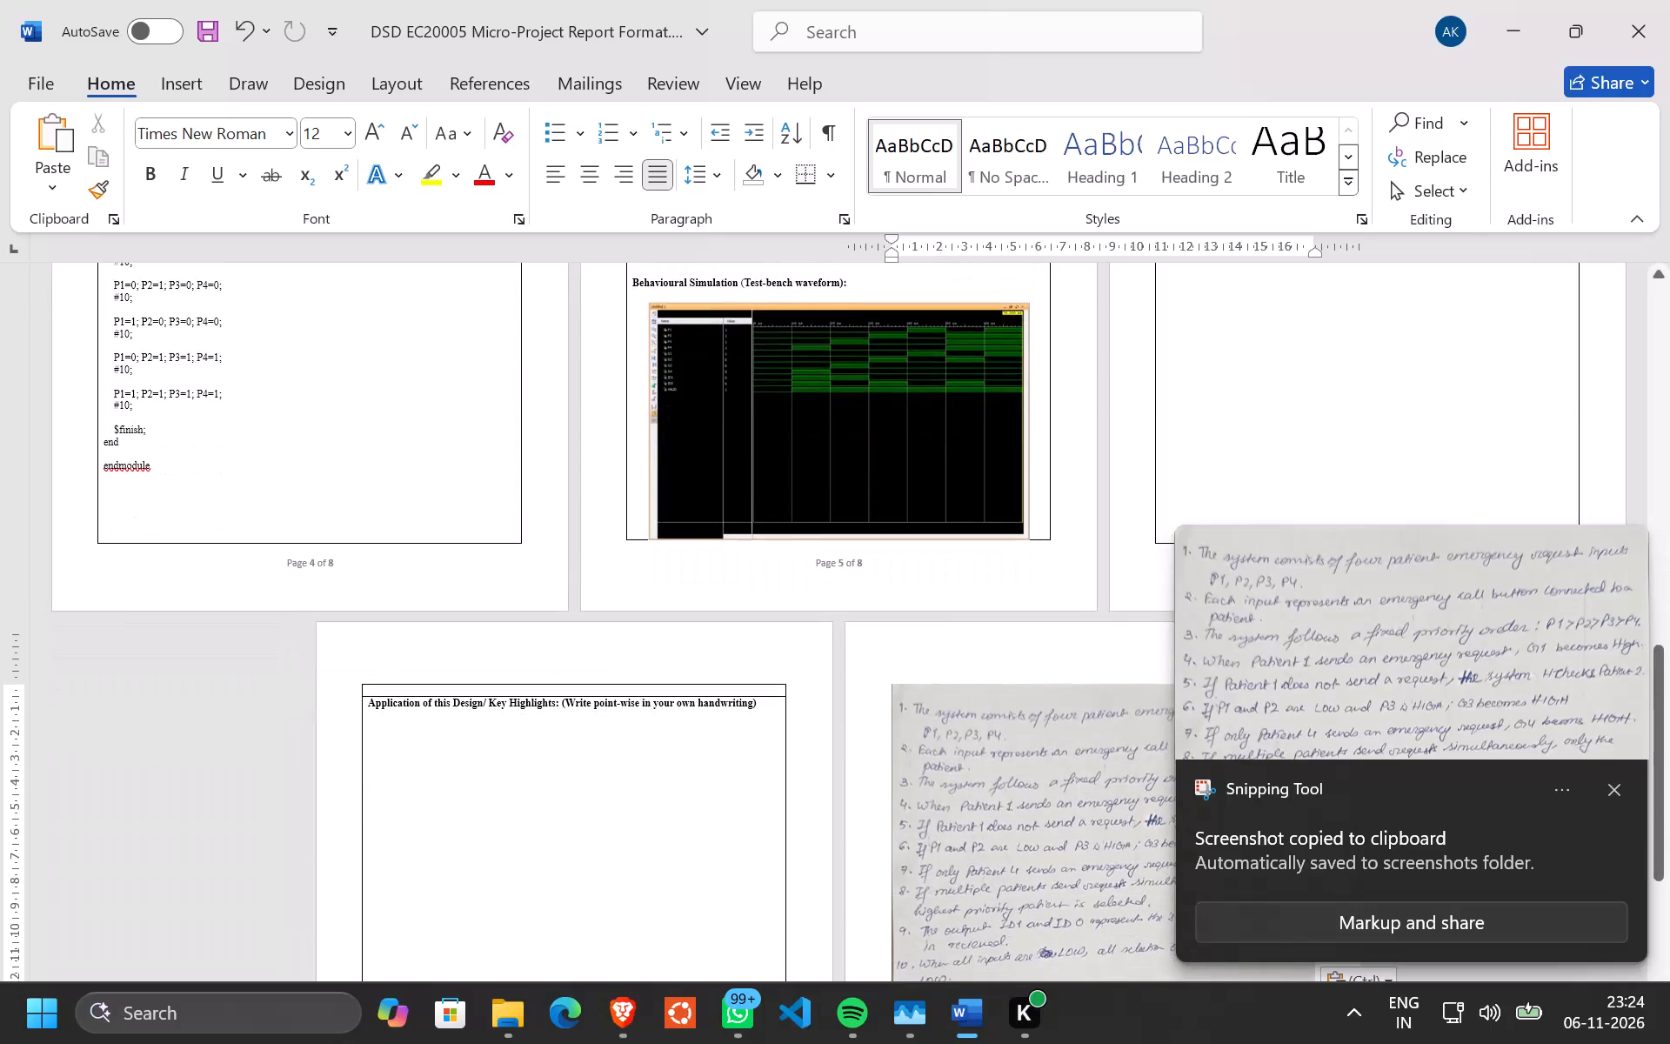
Set the text wrapping of the handwritten system-working points picture on page 8 to In Front of Text.
{"action": "left_click_drag", "start_coordinate": [1344, 696], "coordinate": [1647, 721]}
{"action": "left_click", "coordinate": [1239, 800]}
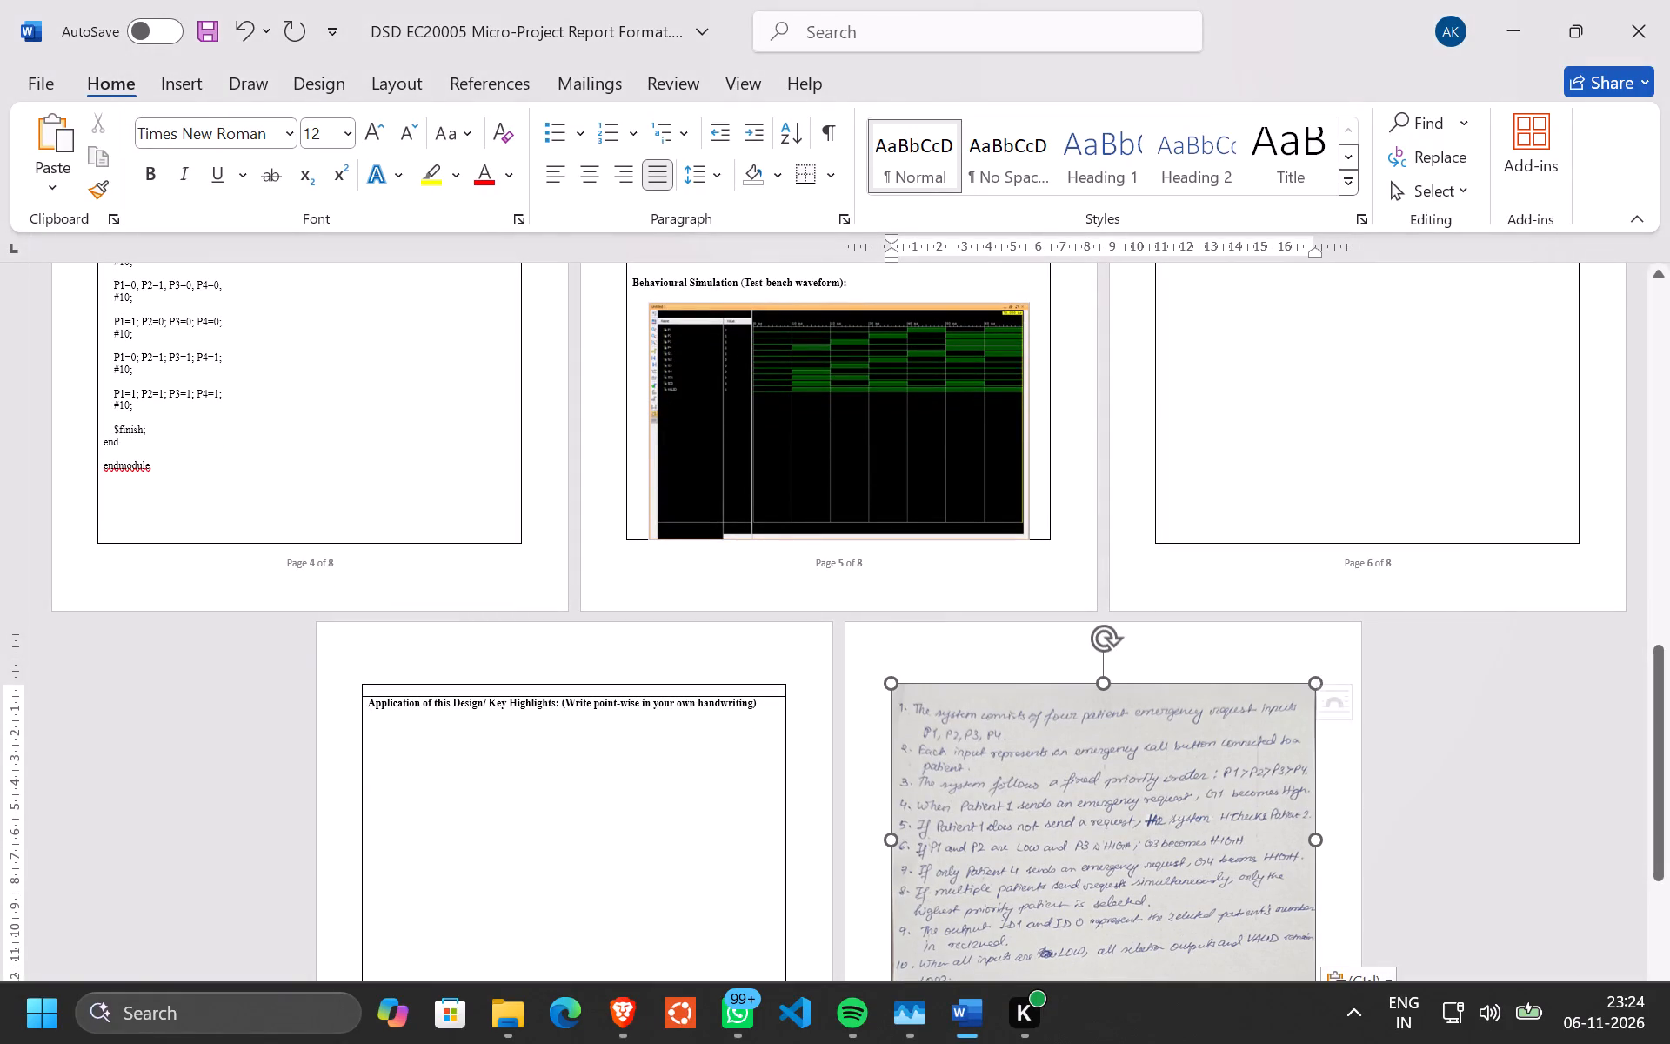
{"action": "left_click", "coordinate": [1344, 717]}
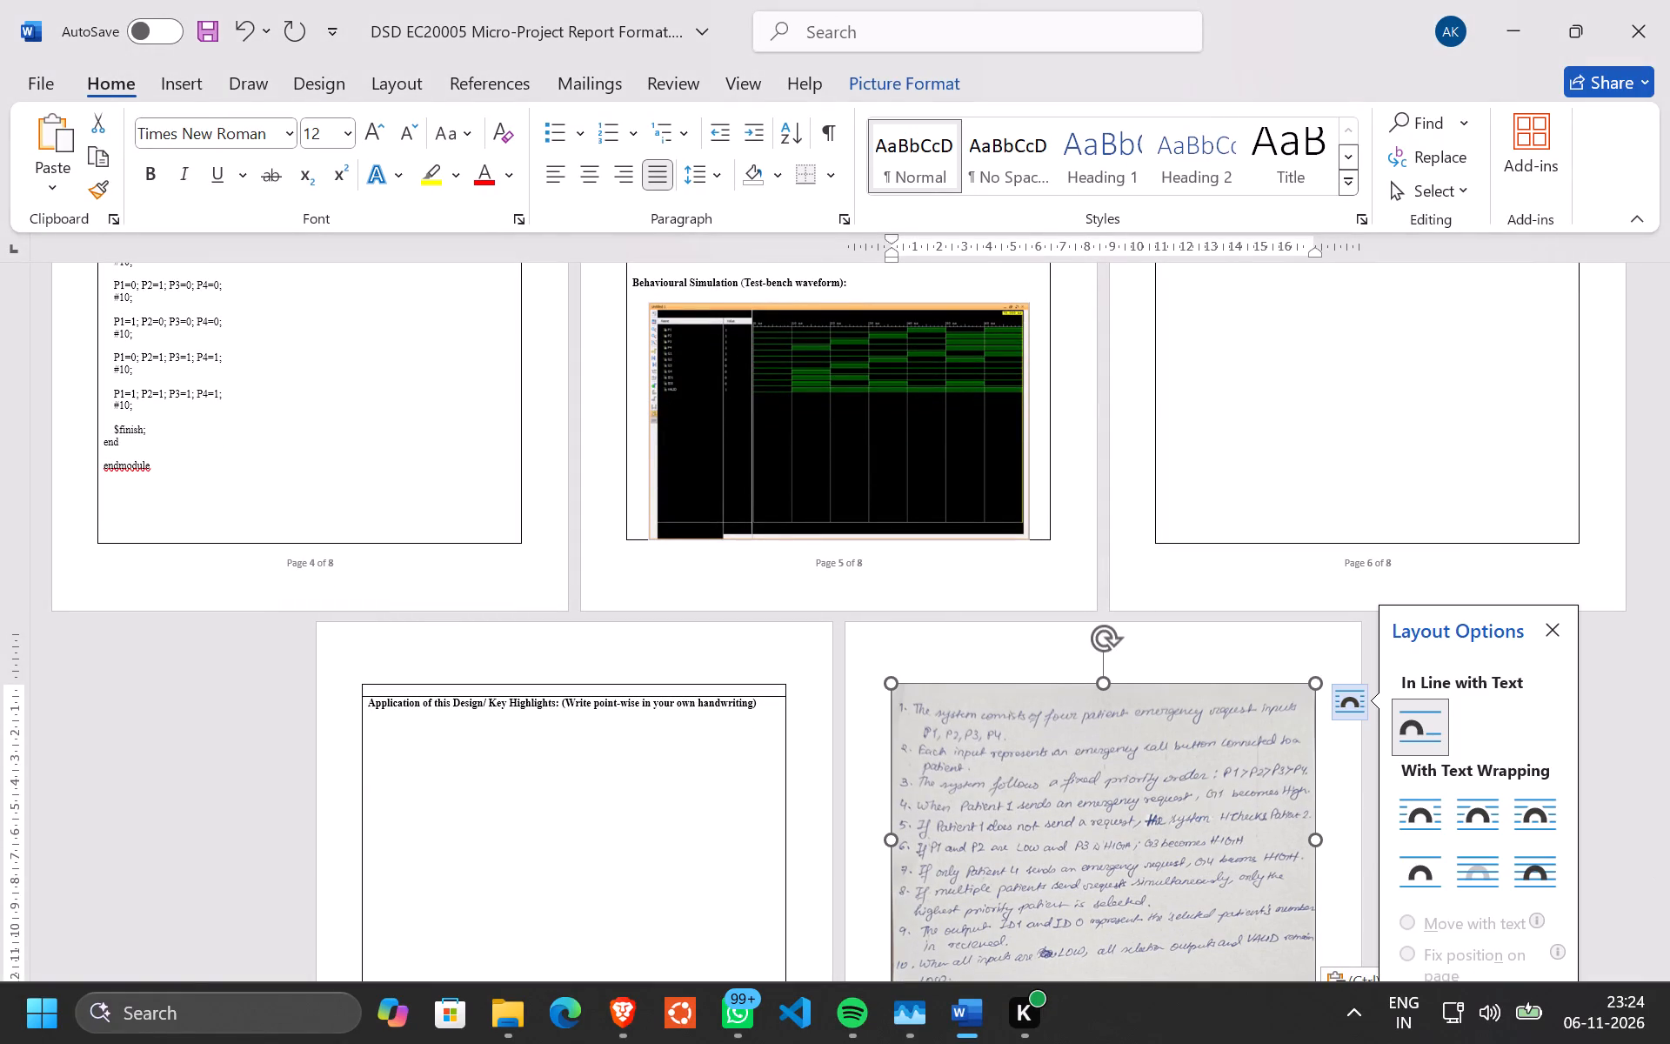
{"action": "left_click", "coordinate": [1522, 866]}
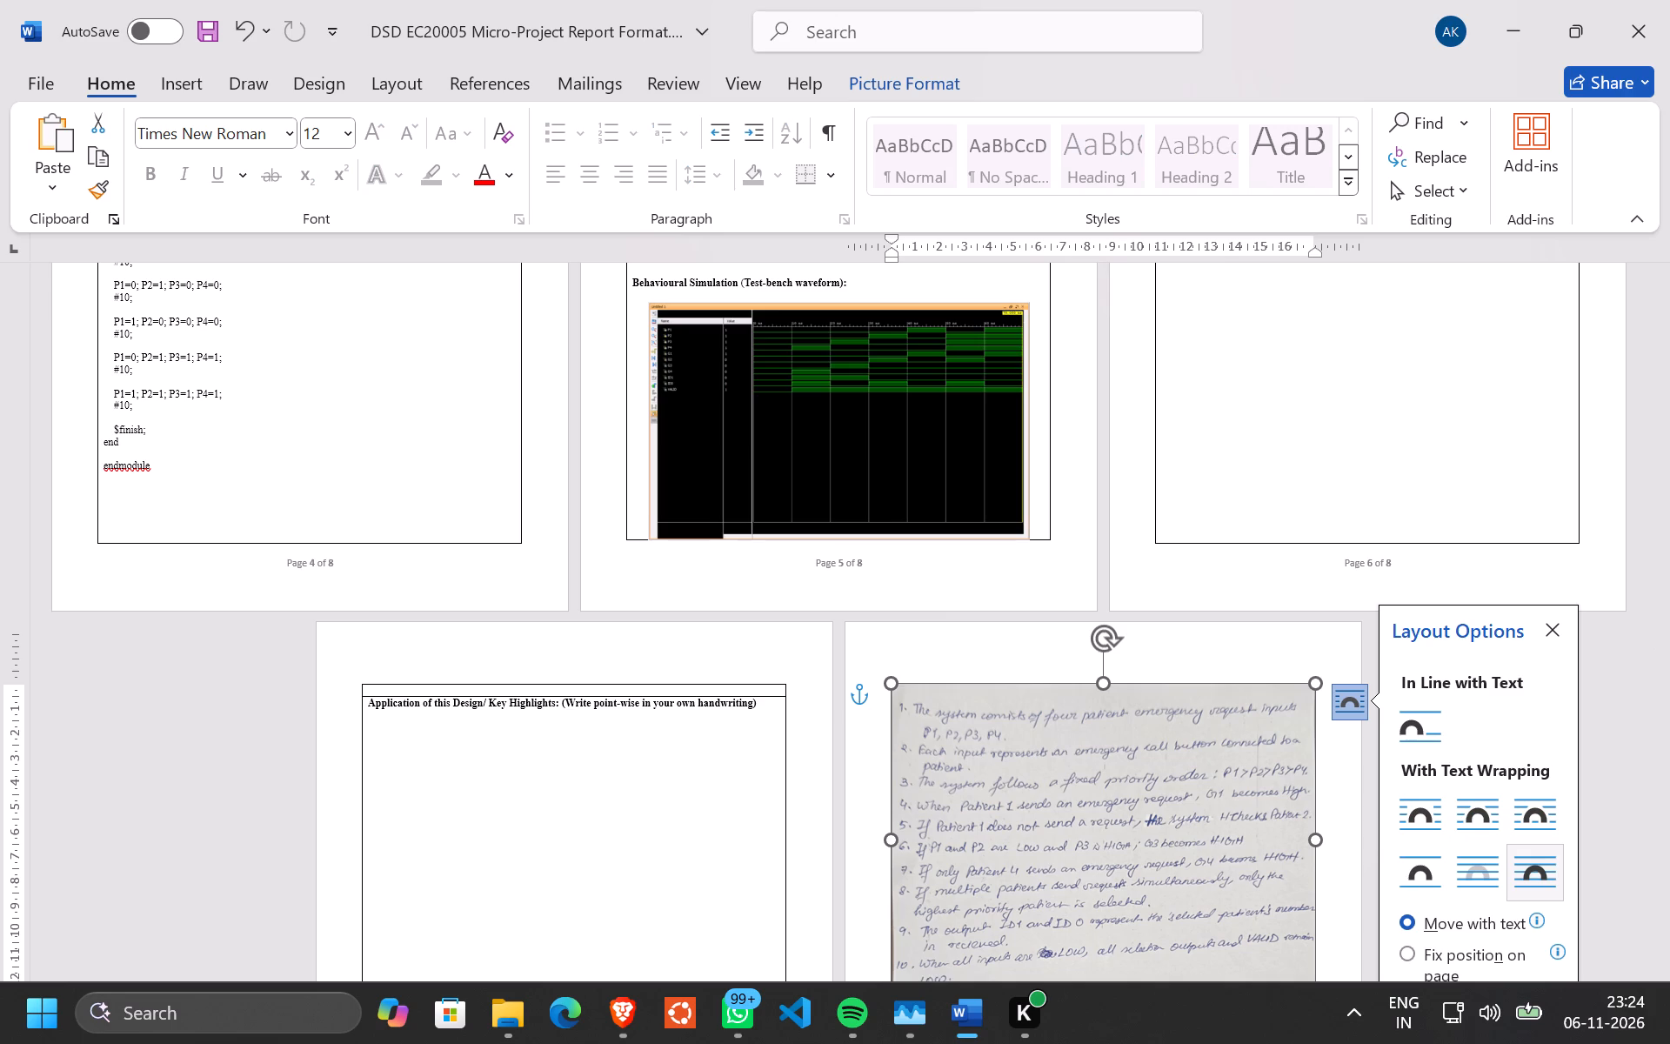
{"action": "left_click", "coordinate": [1620, 761]}
Move the handwritten system-working points picture from page 8 up into the empty box on page 6.
{"action": "left_click_drag", "start_coordinate": [1166, 855], "coordinate": [1351, 403]}
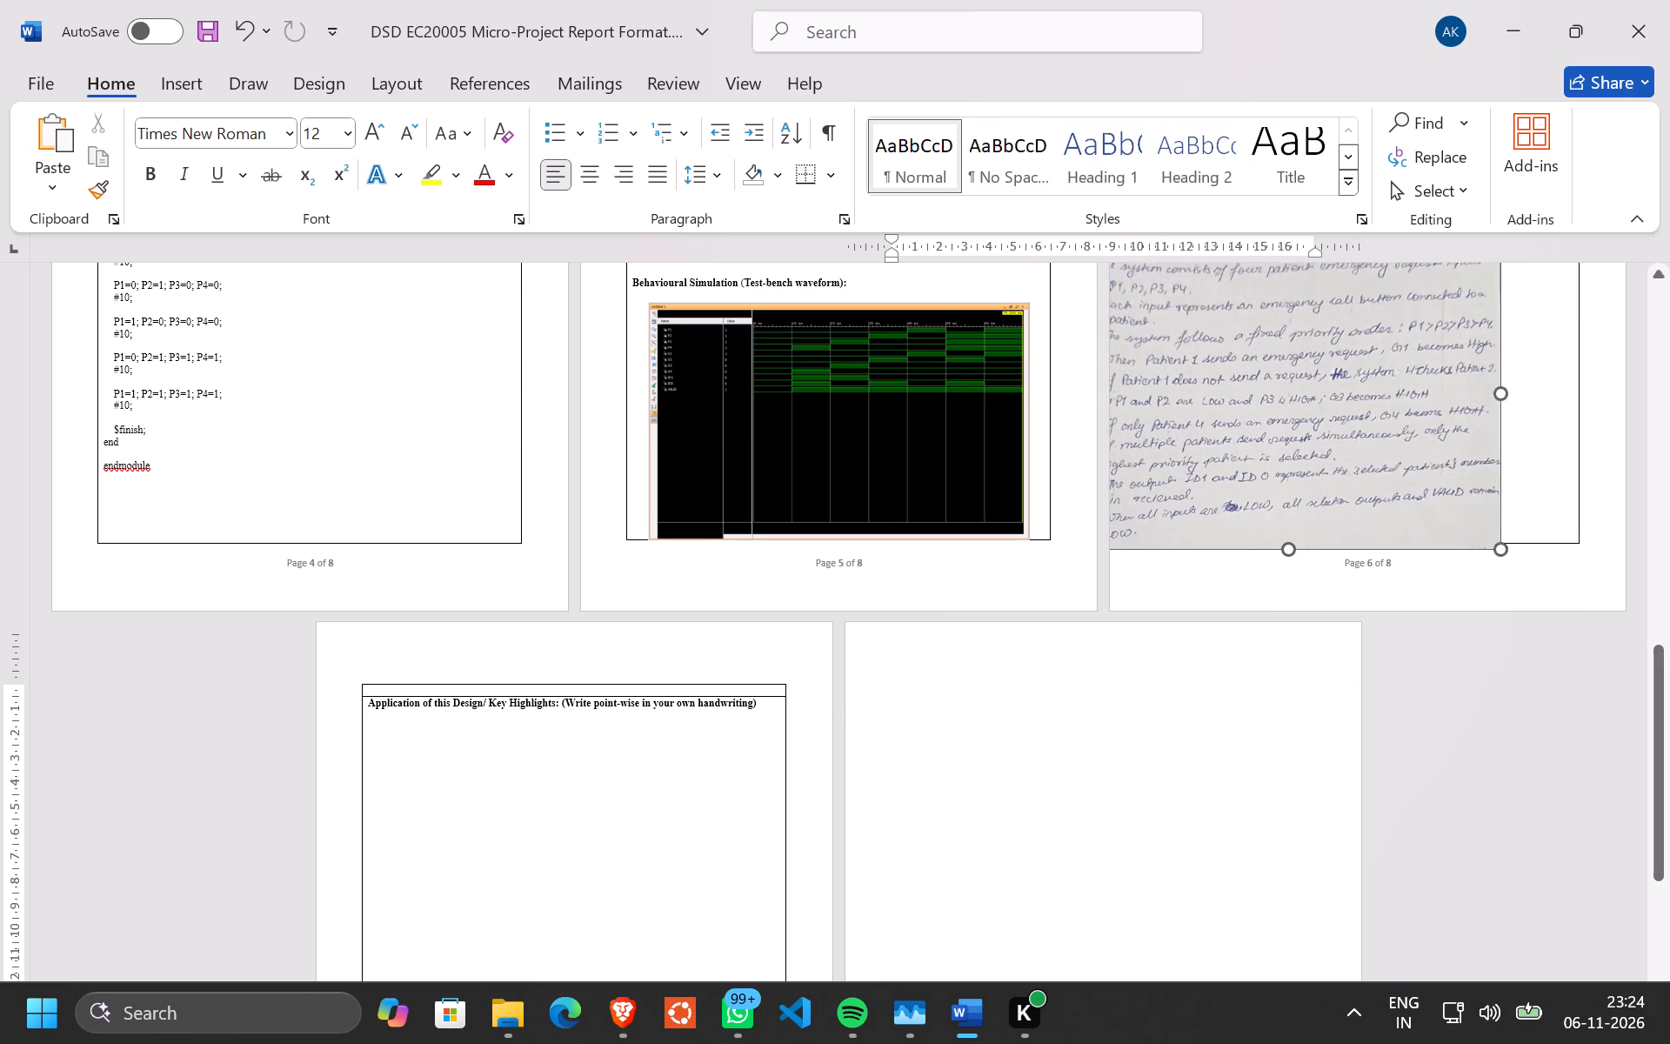
Move the handwritten observations picture on page 6 up and rightward toward the Observations/Explanation/Working box.
{"action": "left_click_drag", "start_coordinate": [1351, 403], "coordinate": [1406, 319]}
Delete an empty line between the schematic screenshot and the Behavioural Simulation heading on page 5.
{"action": "scroll", "coordinate": [1143, 739], "scroll_direction": "up", "scroll_amount": 2}
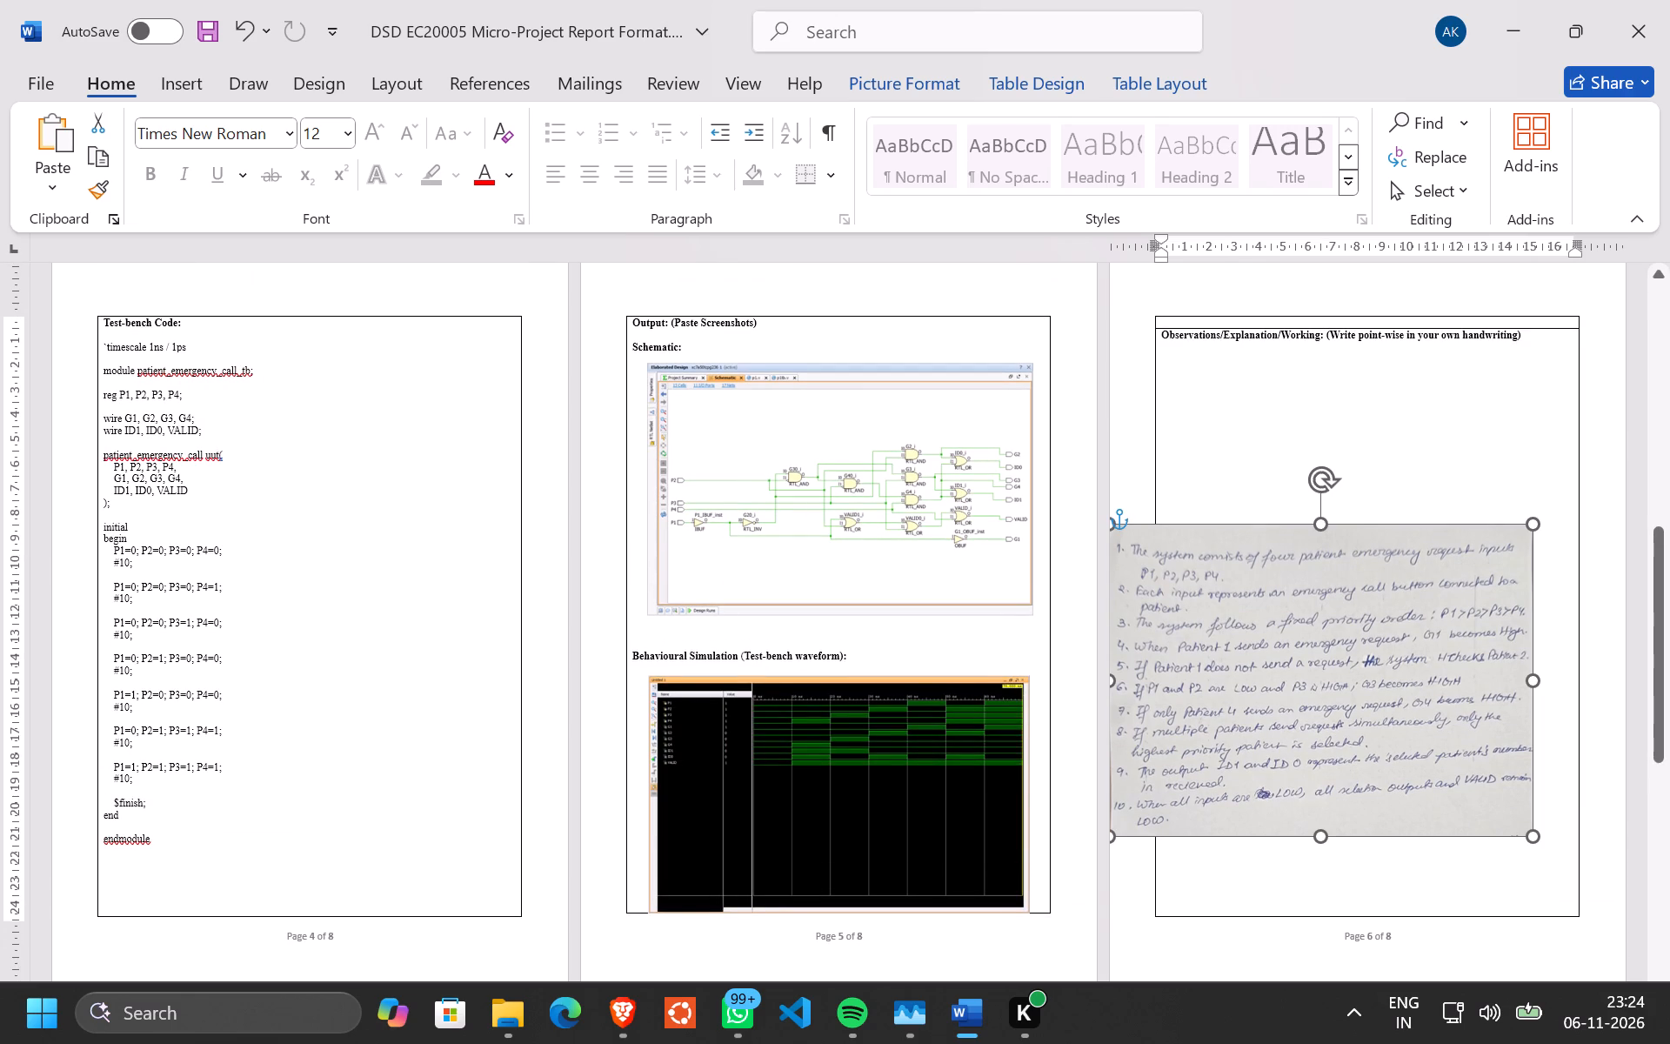
{"action": "left_click", "coordinate": [841, 631]}
{"action": "key", "text": "BackSpace"}
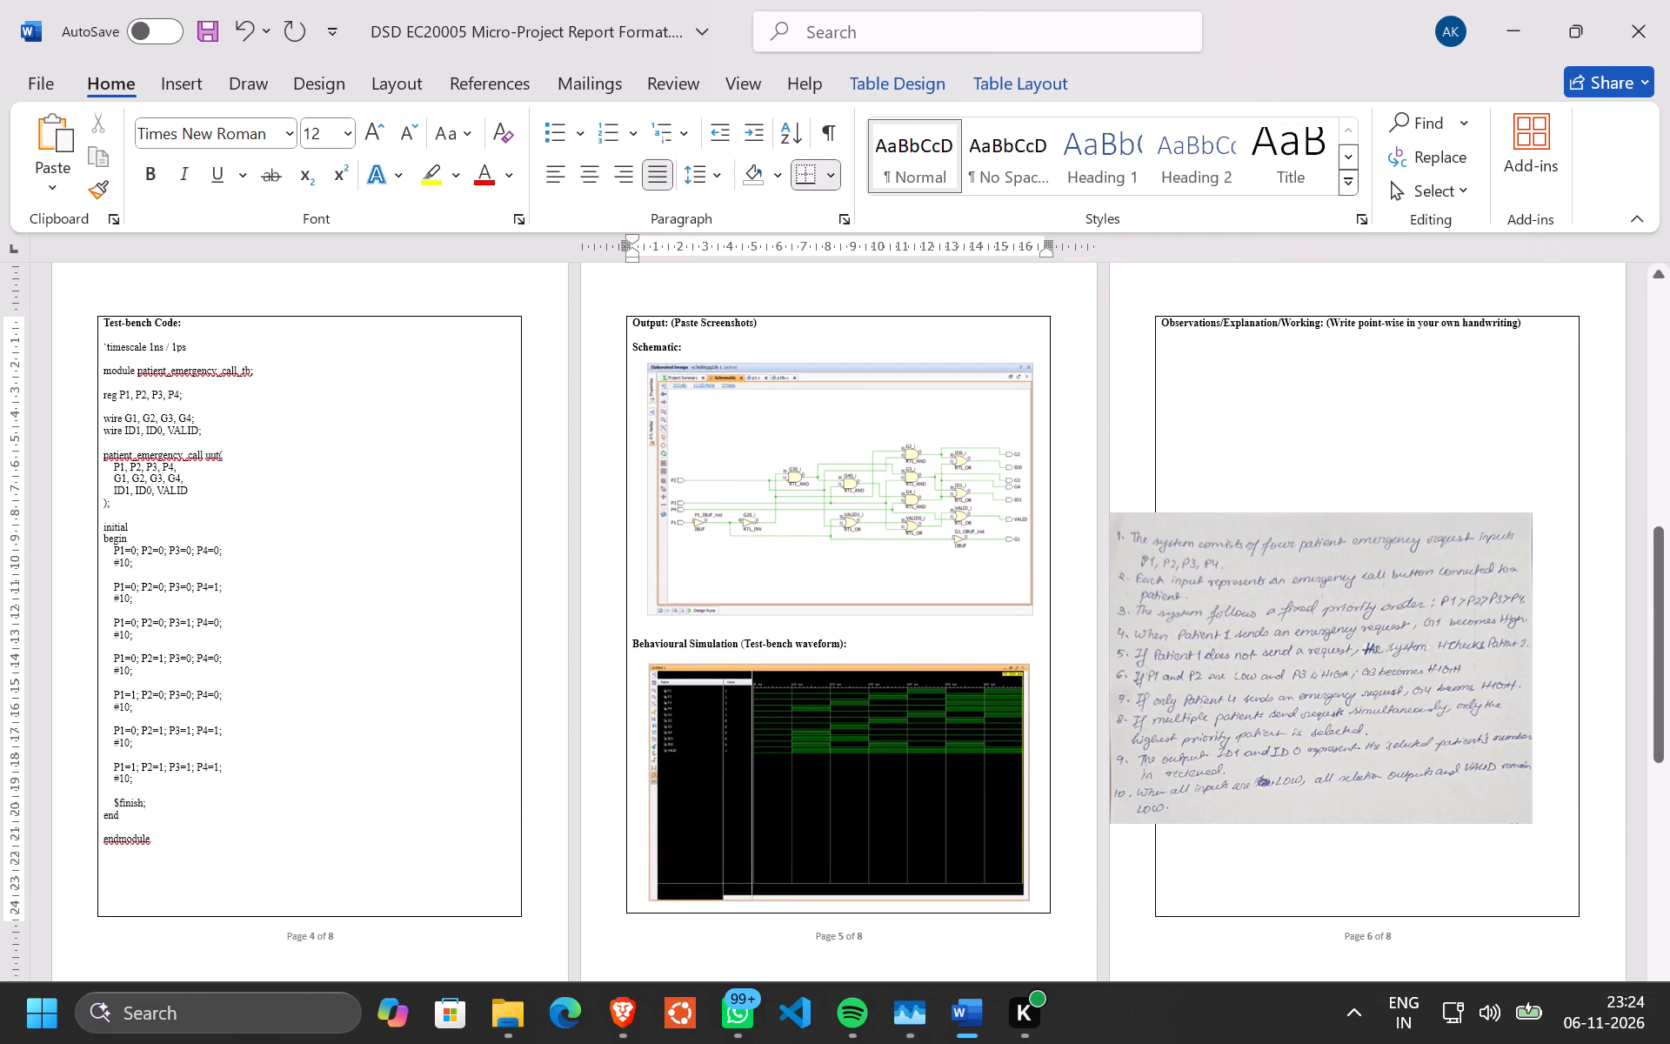
Move the handwritten observations picture on page 6 inside the Observations/Explanation/Working box, just below its heading and between the side borders.
{"action": "left_click", "coordinate": [1298, 632]}
{"action": "left_click_drag", "start_coordinate": [1298, 632], "coordinate": [1376, 529]}
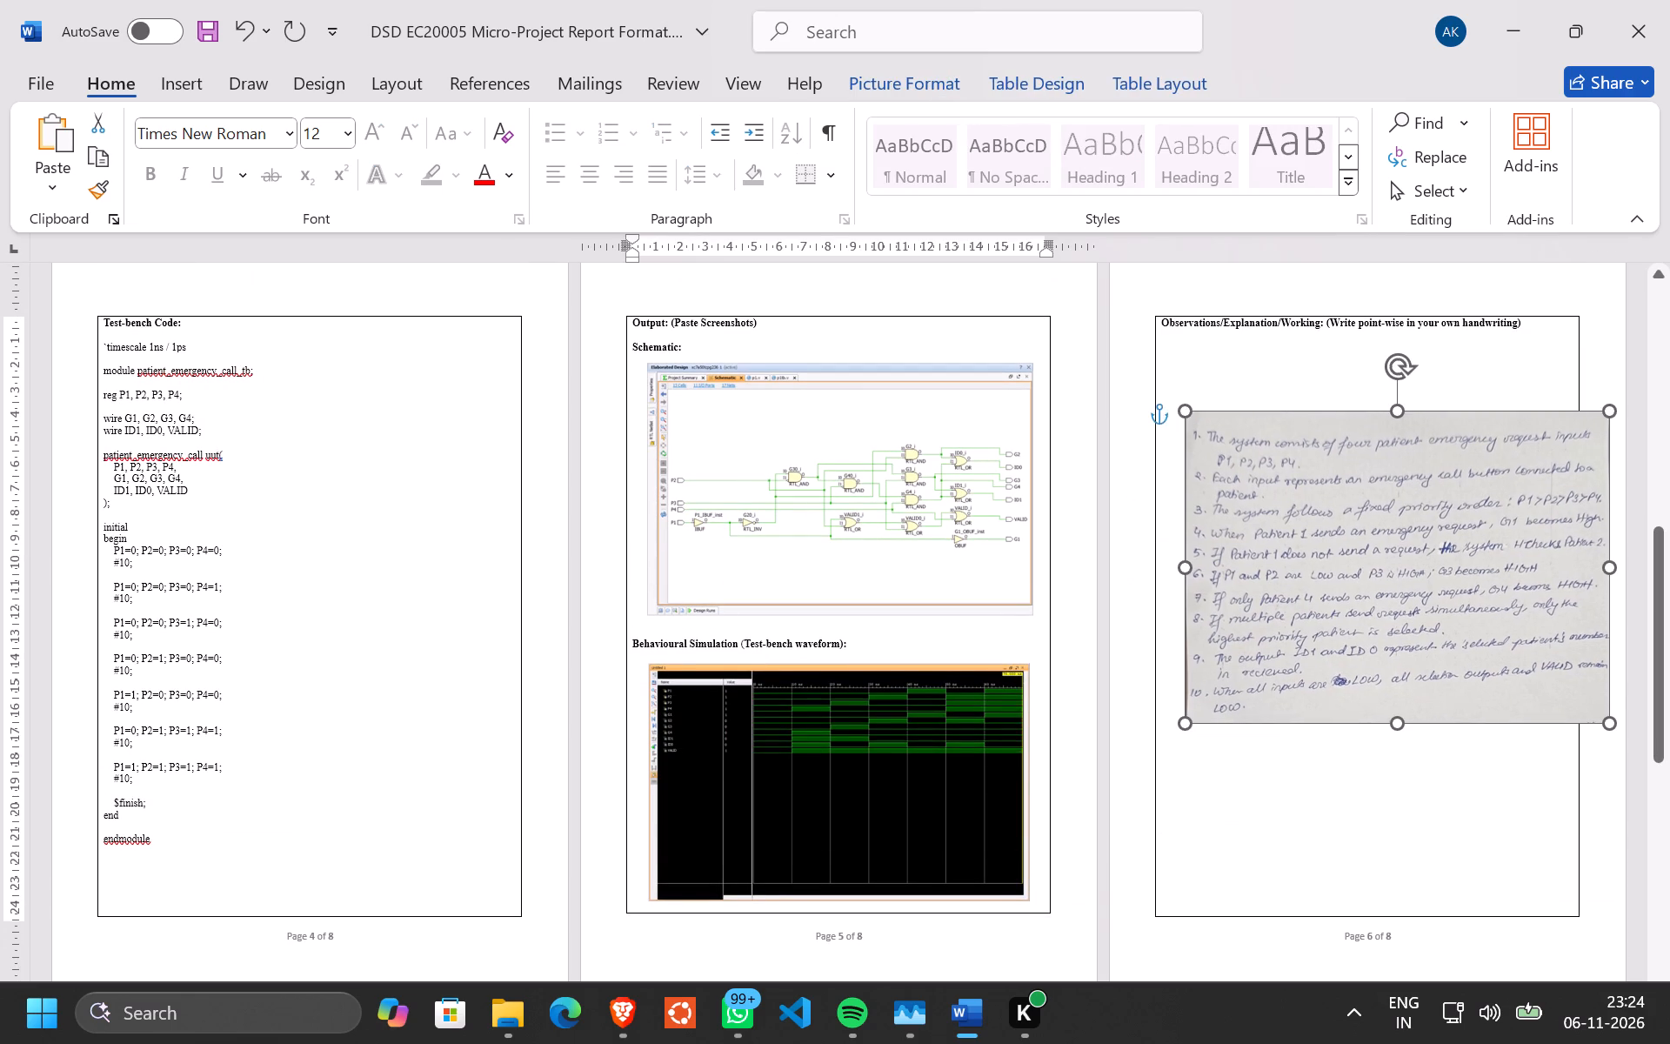
{"action": "left_click_drag", "start_coordinate": [1376, 529], "coordinate": [1349, 499]}
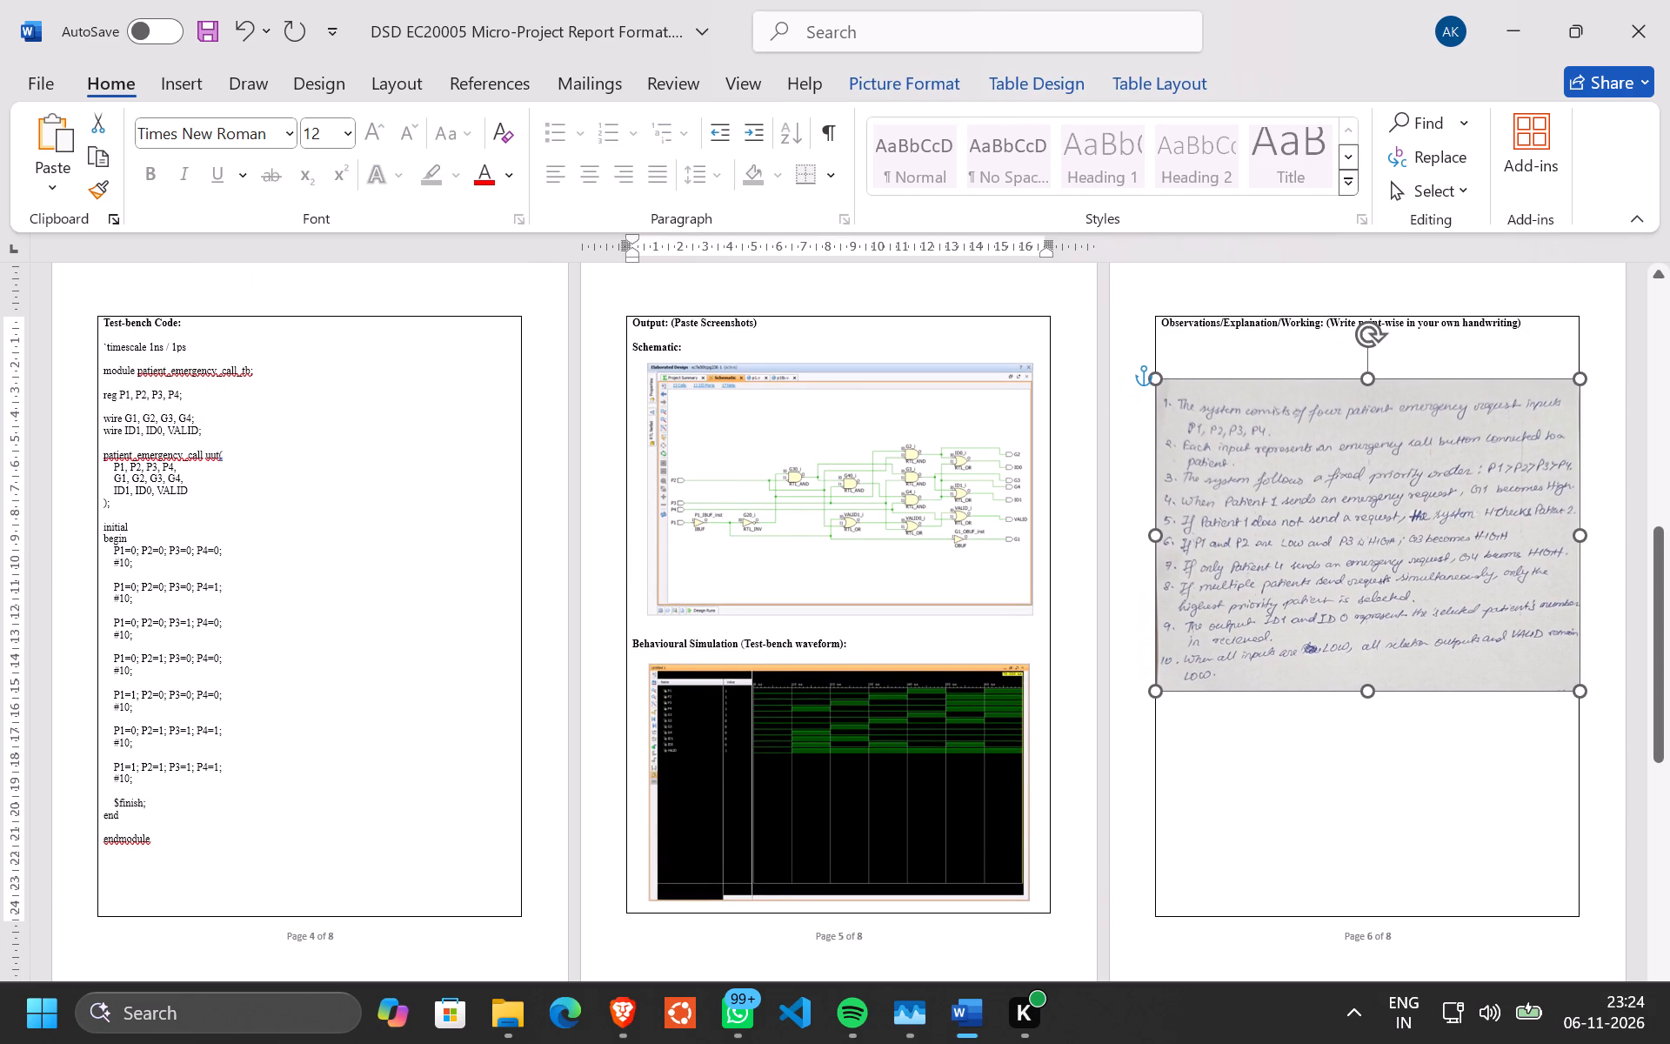
{"action": "left_click_drag", "start_coordinate": [1349, 499], "coordinate": [1348, 491]}
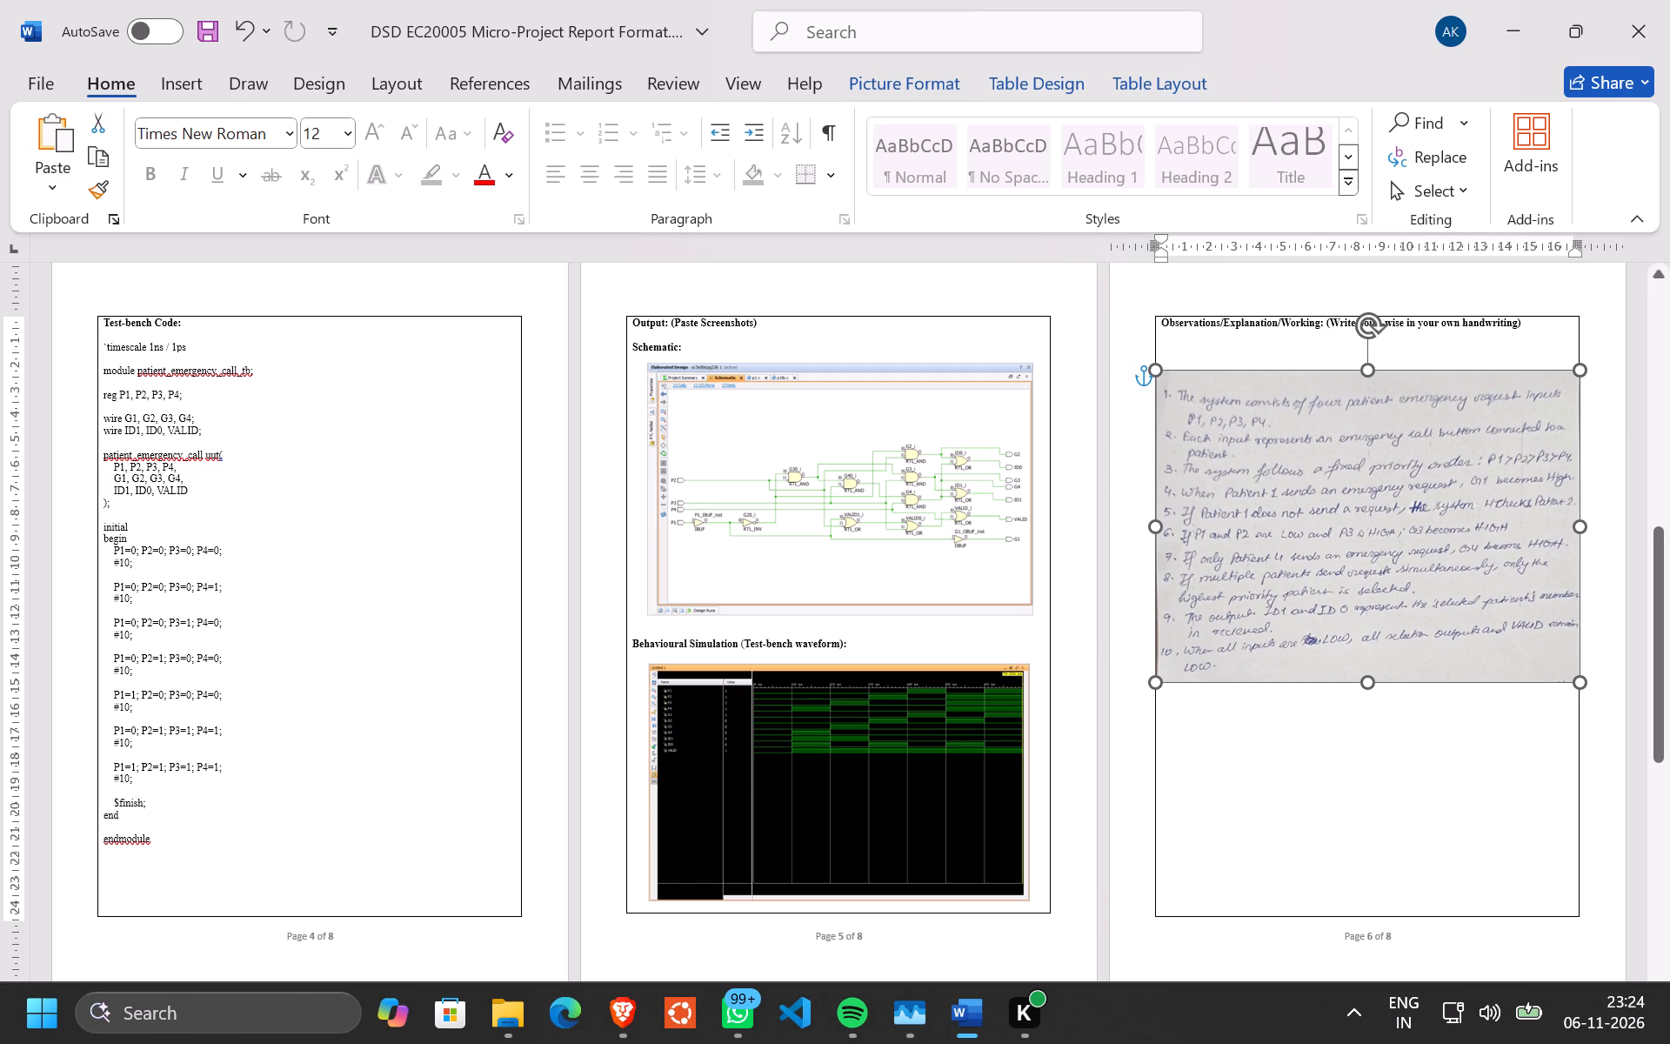
Shrink the handwritten observations picture slightly and centre it between the side borders of the Observations/Explanation/Working box on page 6.
{"action": "left_click_drag", "start_coordinate": [1579, 689], "coordinate": [1576, 686]}
{"action": "left_click_drag", "start_coordinate": [1576, 686], "coordinate": [1540, 648]}
{"action": "left_click_drag", "start_coordinate": [1396, 513], "coordinate": [1404, 509]}
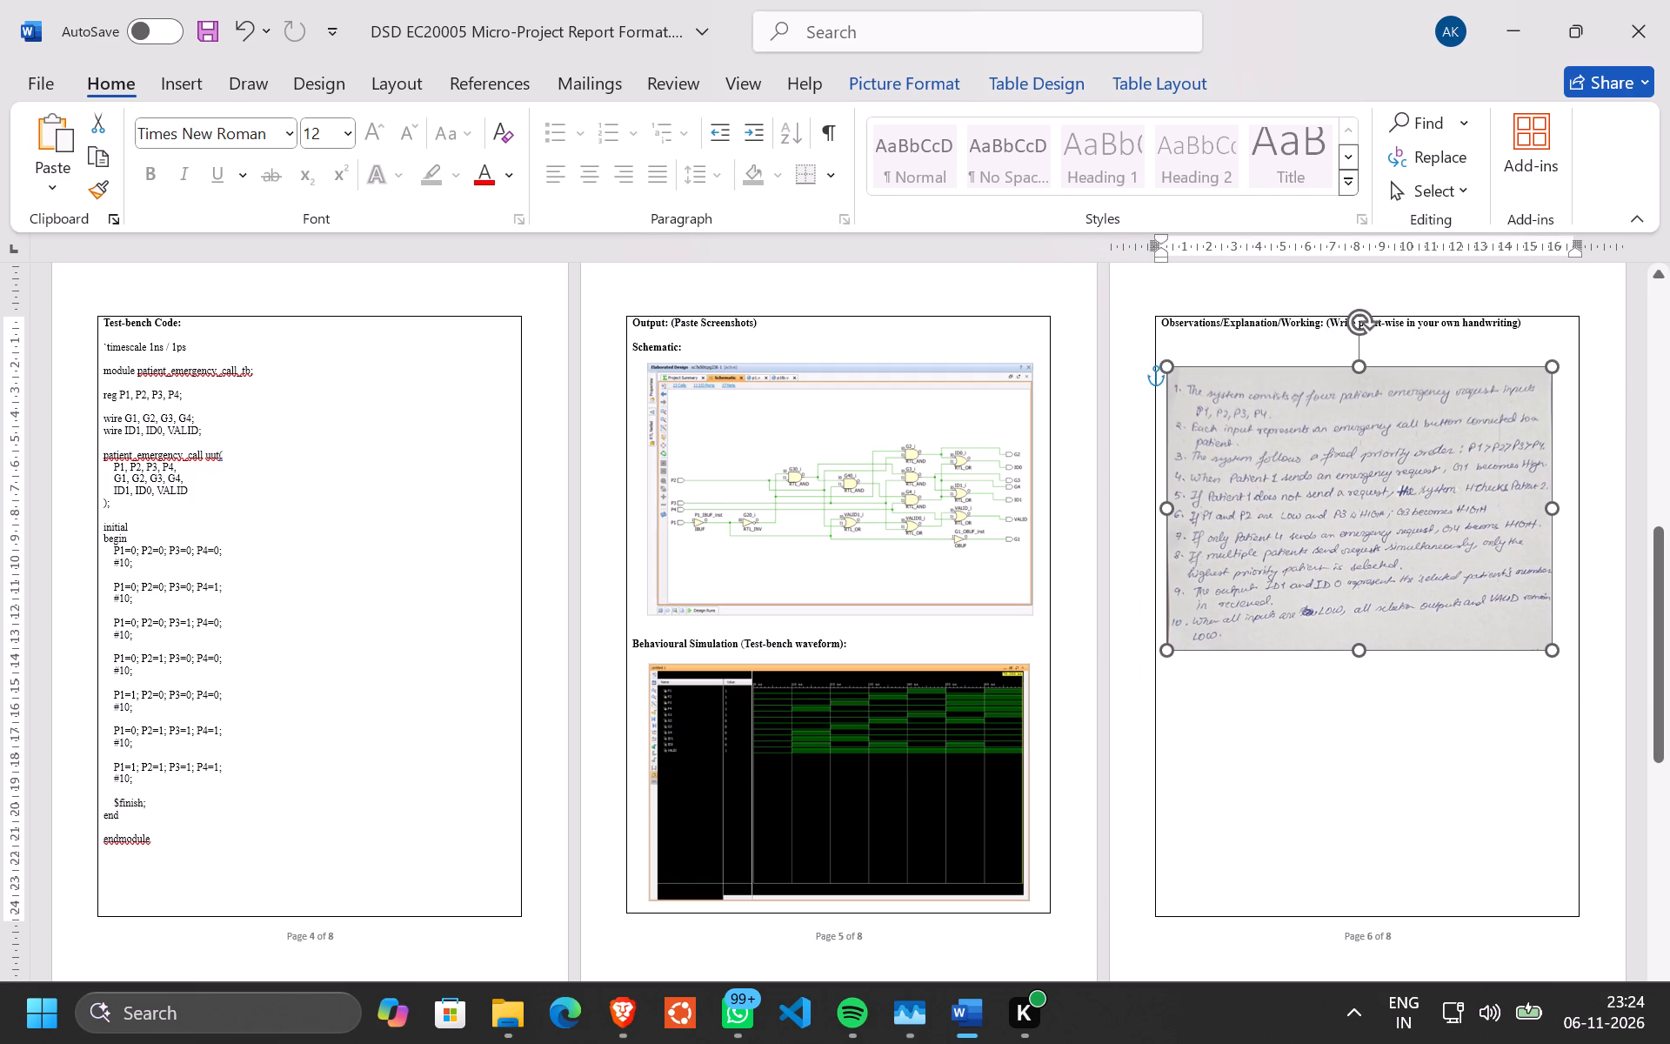
{"action": "left_click_drag", "start_coordinate": [1404, 509], "coordinate": [1413, 514]}
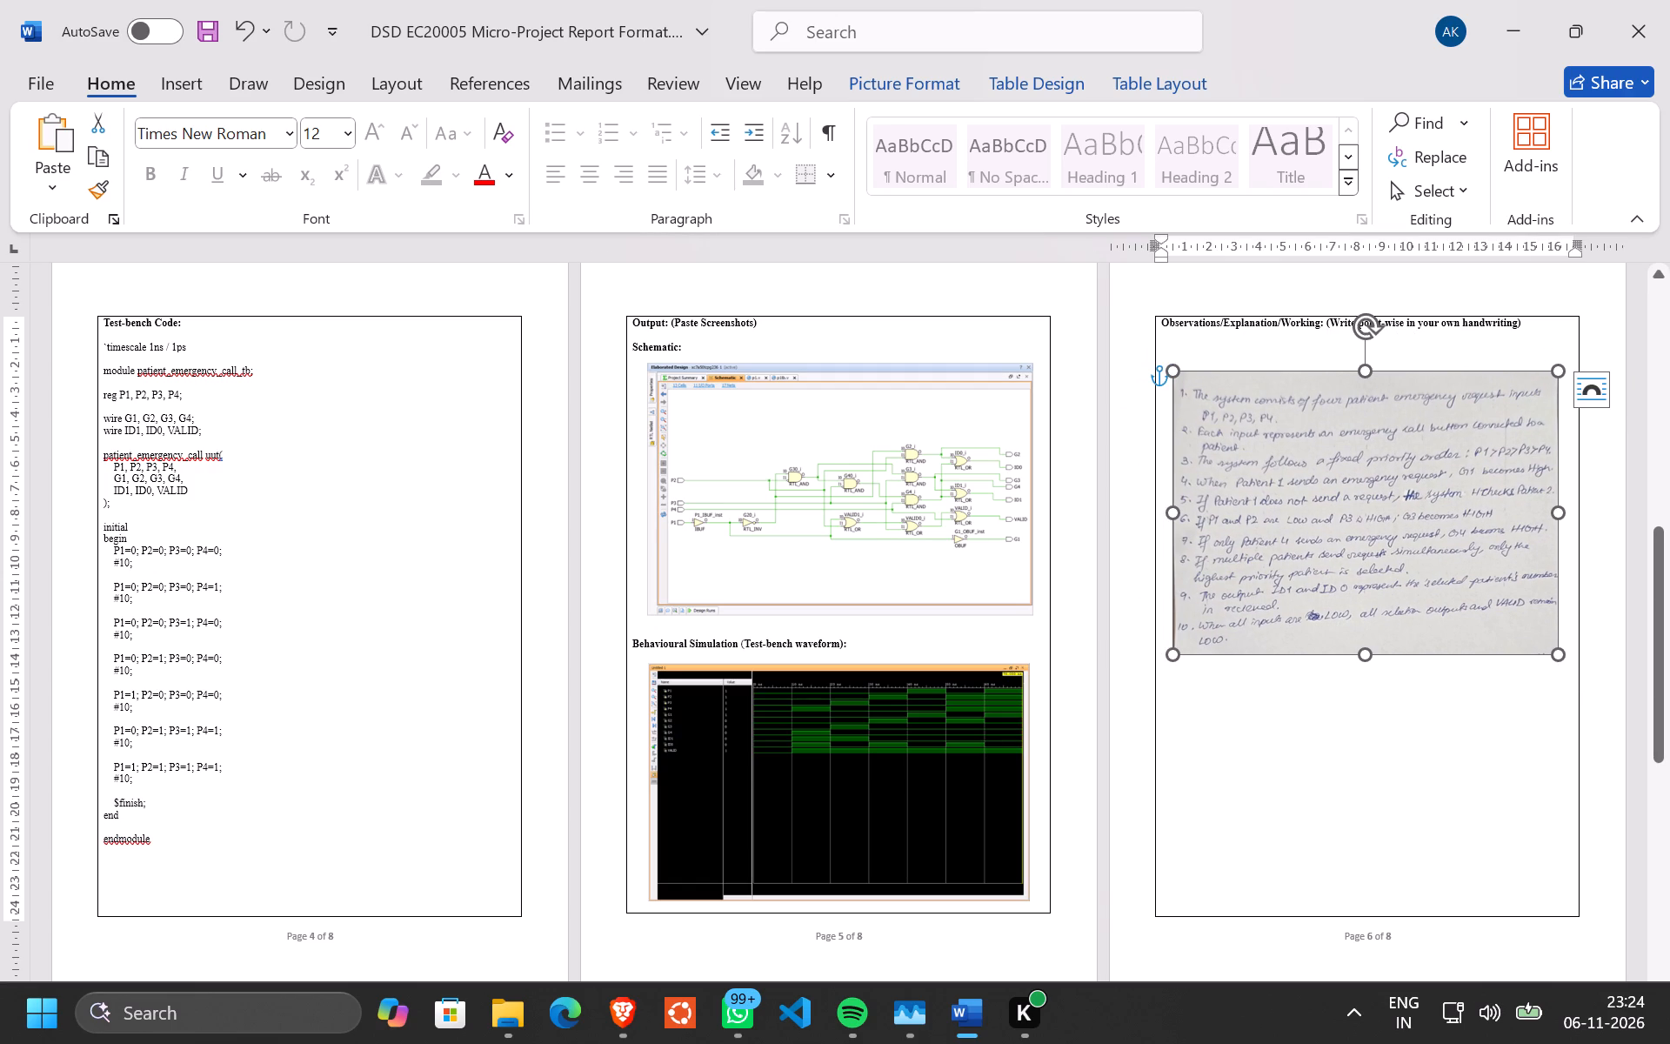
{"action": "left_click", "coordinate": [1599, 535]}
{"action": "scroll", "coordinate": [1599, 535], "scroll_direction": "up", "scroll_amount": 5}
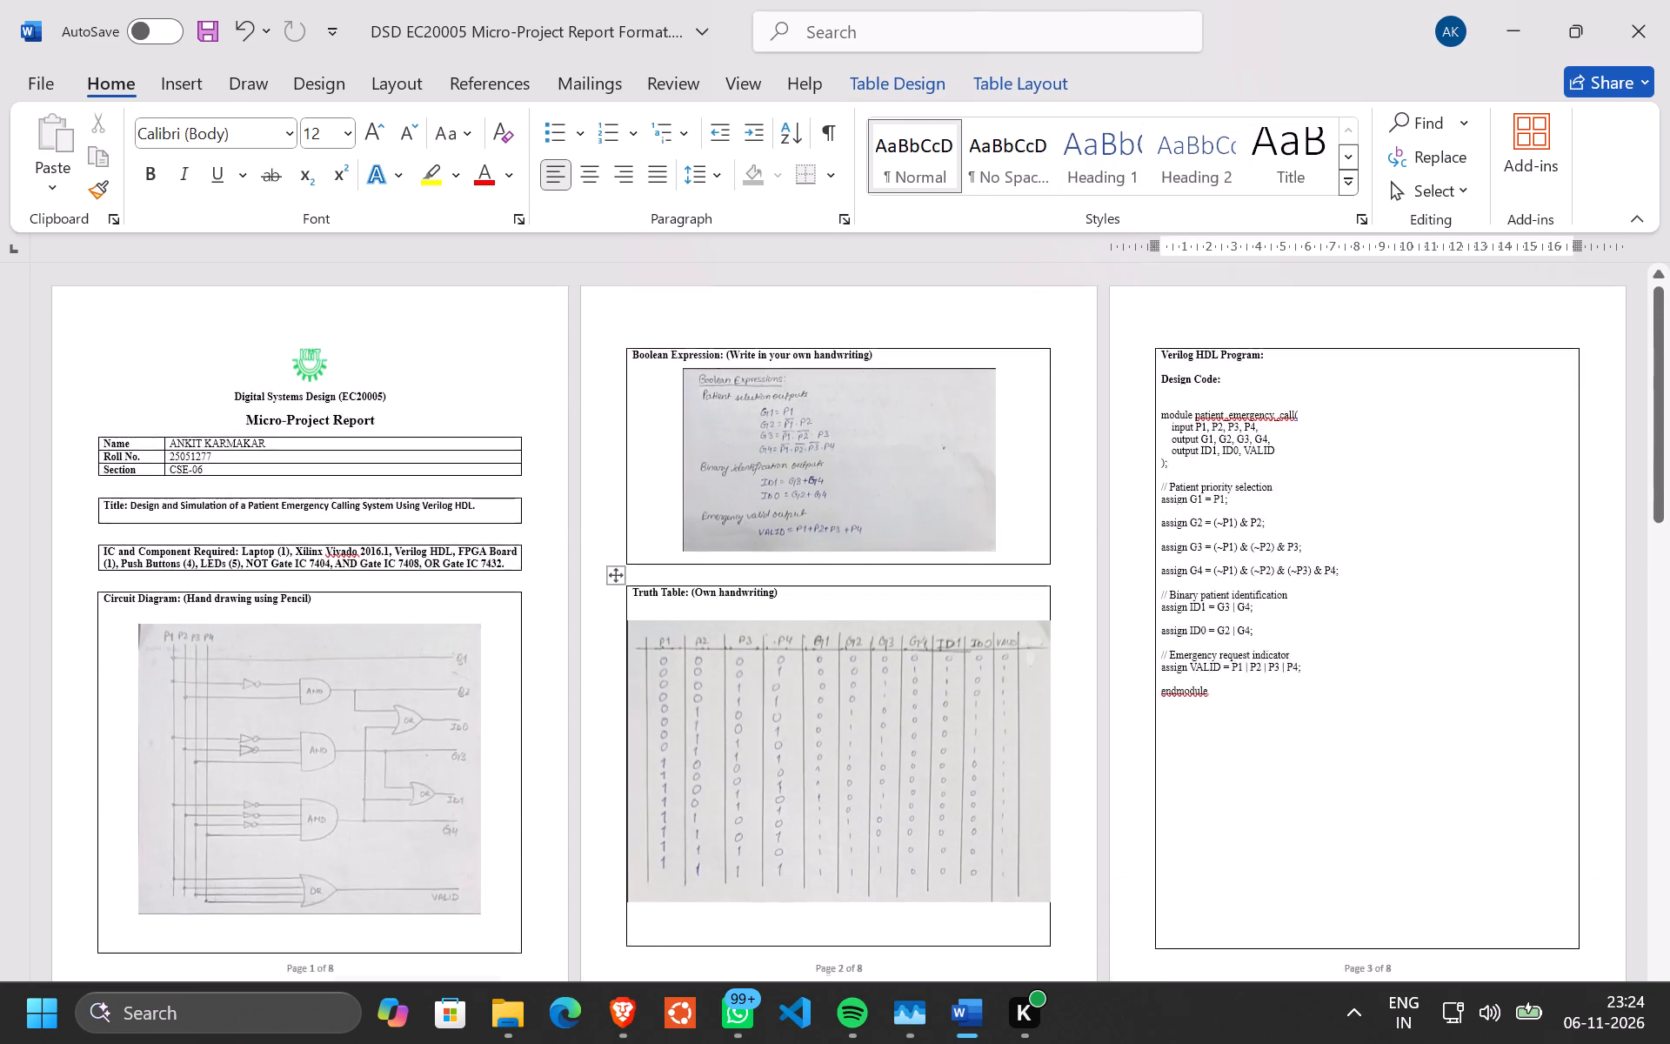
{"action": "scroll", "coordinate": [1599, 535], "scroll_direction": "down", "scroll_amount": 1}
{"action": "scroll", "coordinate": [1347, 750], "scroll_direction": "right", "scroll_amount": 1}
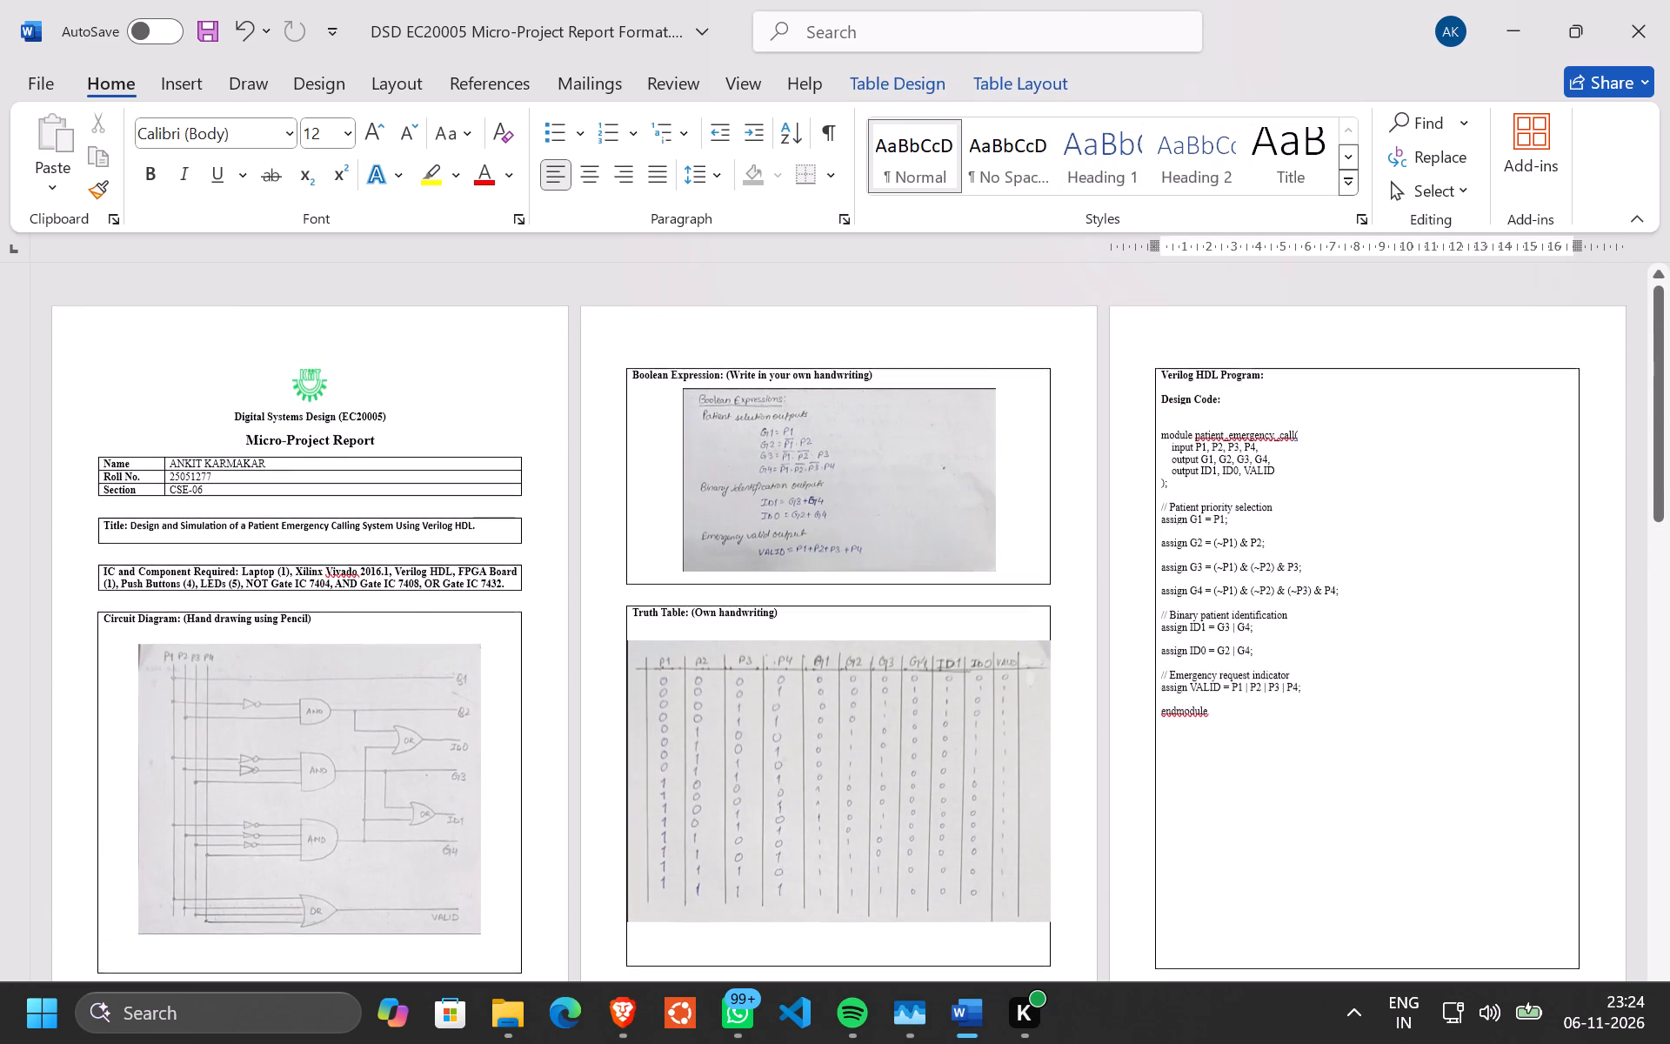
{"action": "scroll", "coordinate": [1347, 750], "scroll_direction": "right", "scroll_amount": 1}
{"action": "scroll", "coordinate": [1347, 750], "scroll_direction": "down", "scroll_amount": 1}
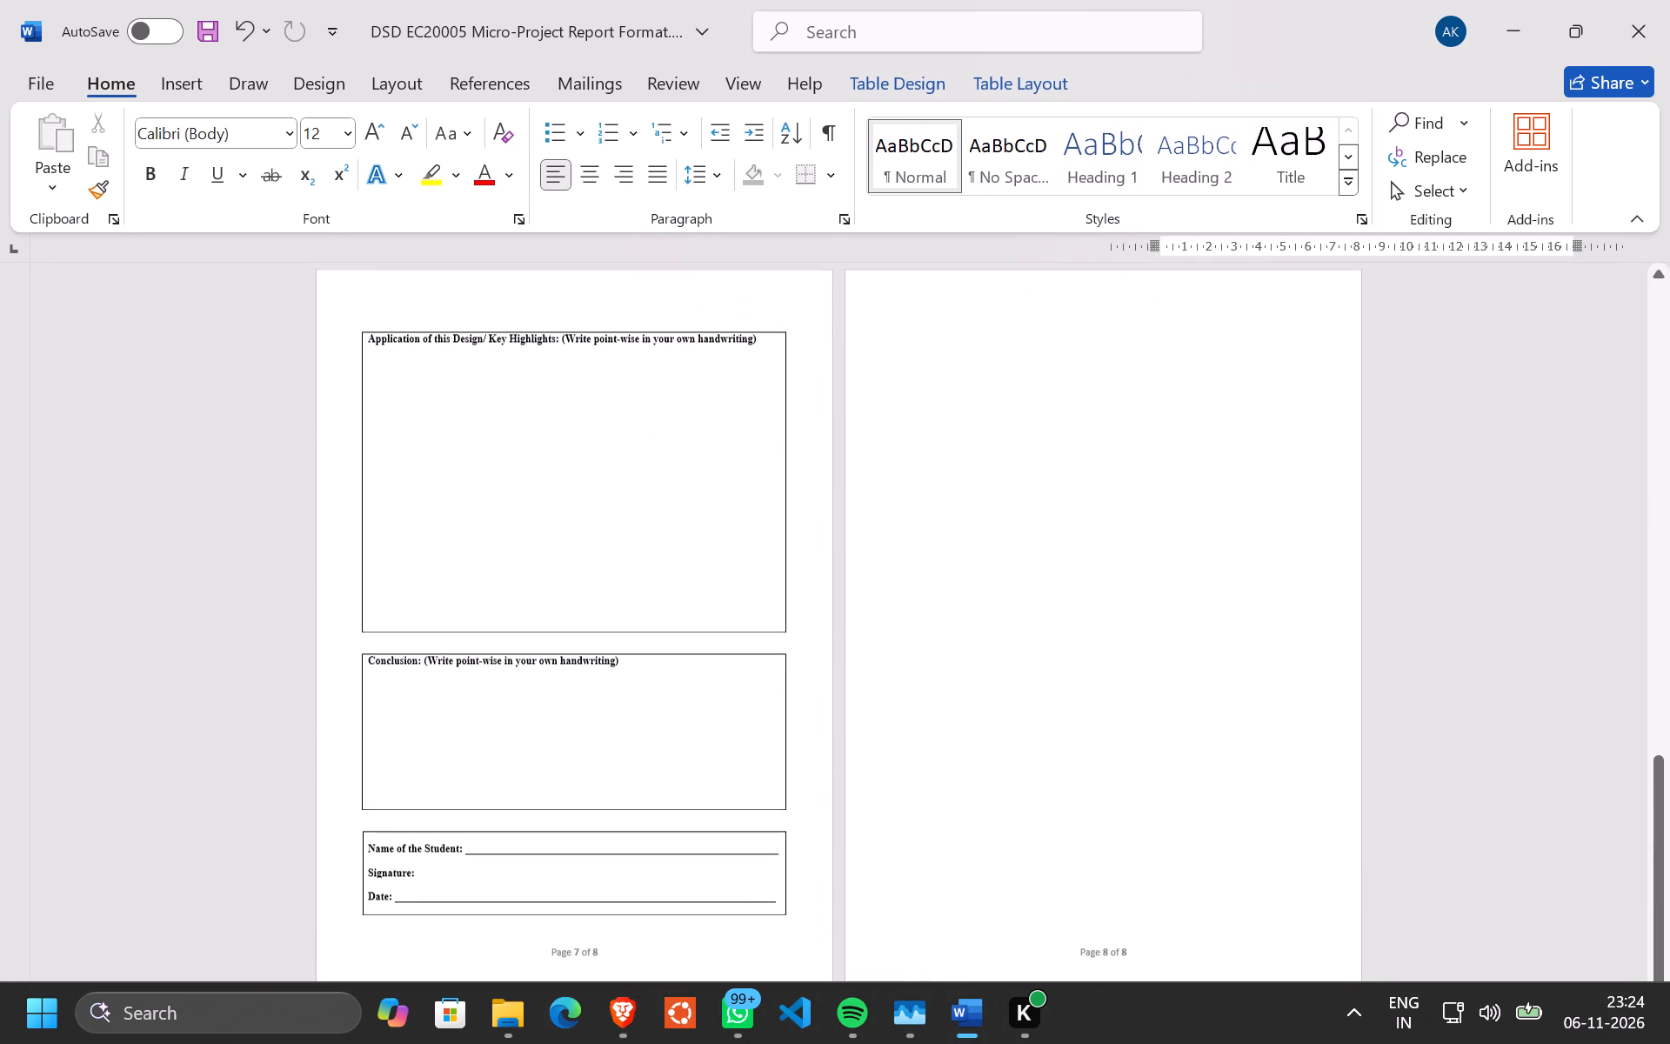
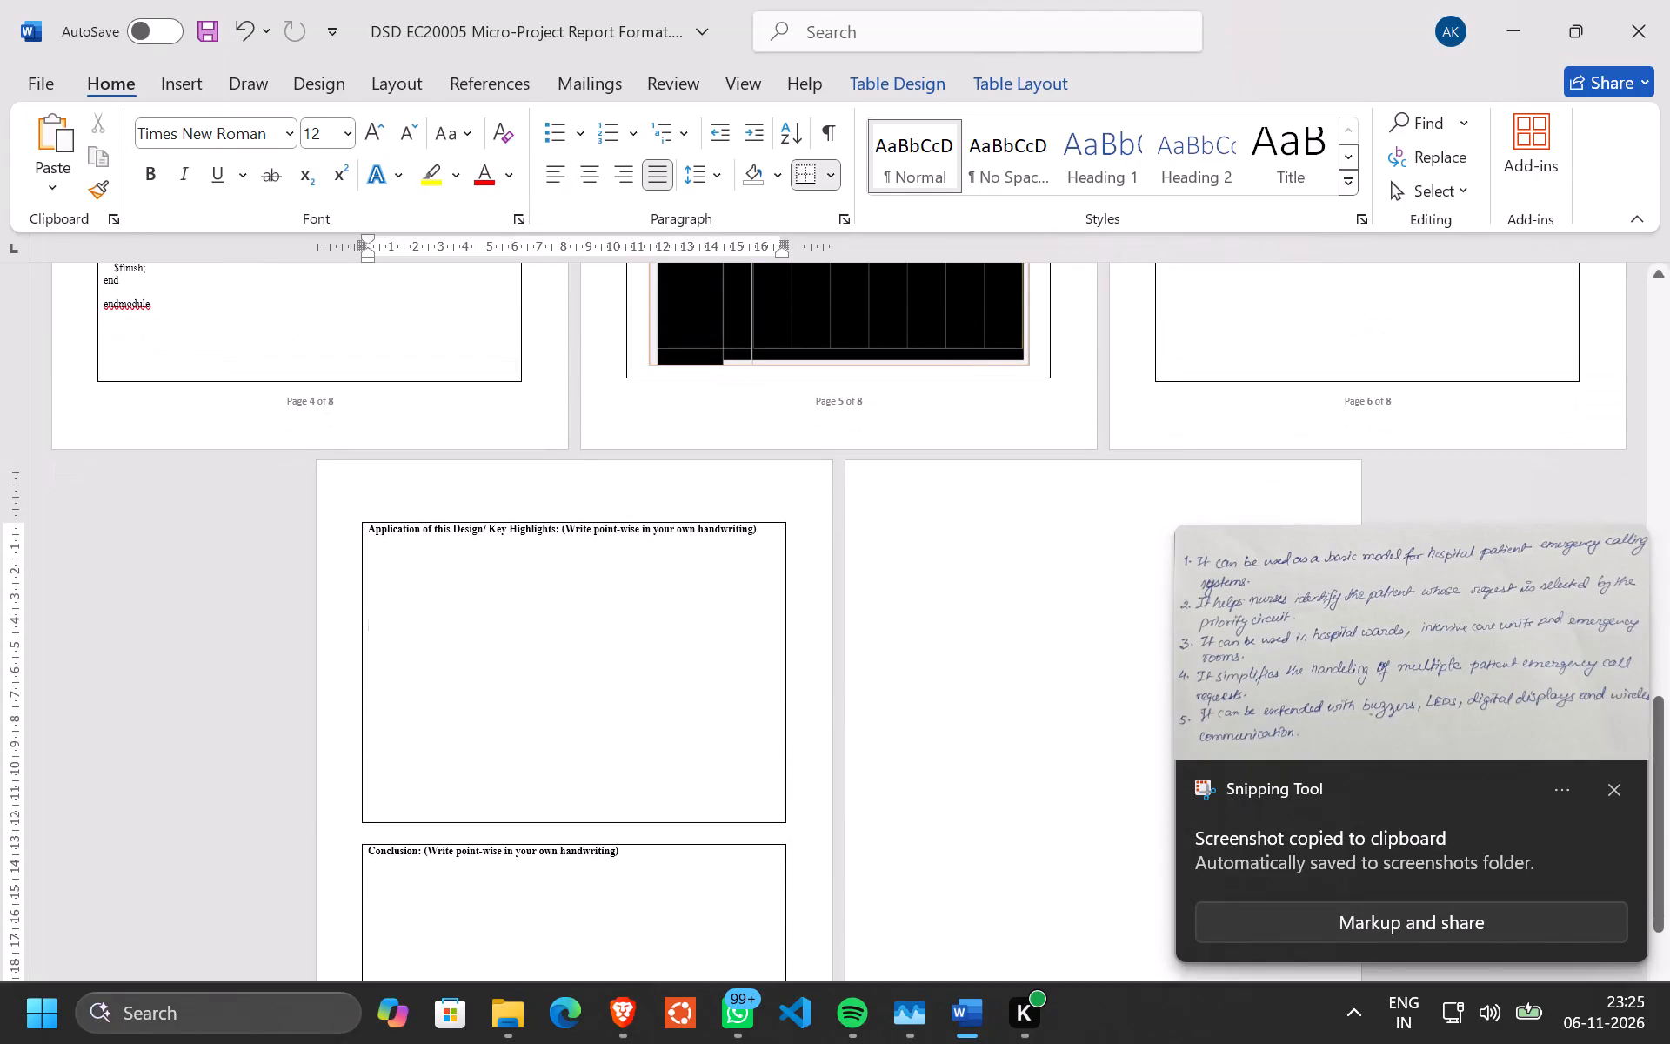
Paste the copied screenshot of the handwritten applications list on blank page 8 and set its text wrapping to In Front of Text.
{"action": "left_click", "coordinate": [901, 569]}
{"action": "key", "text": "ctrl+v"}
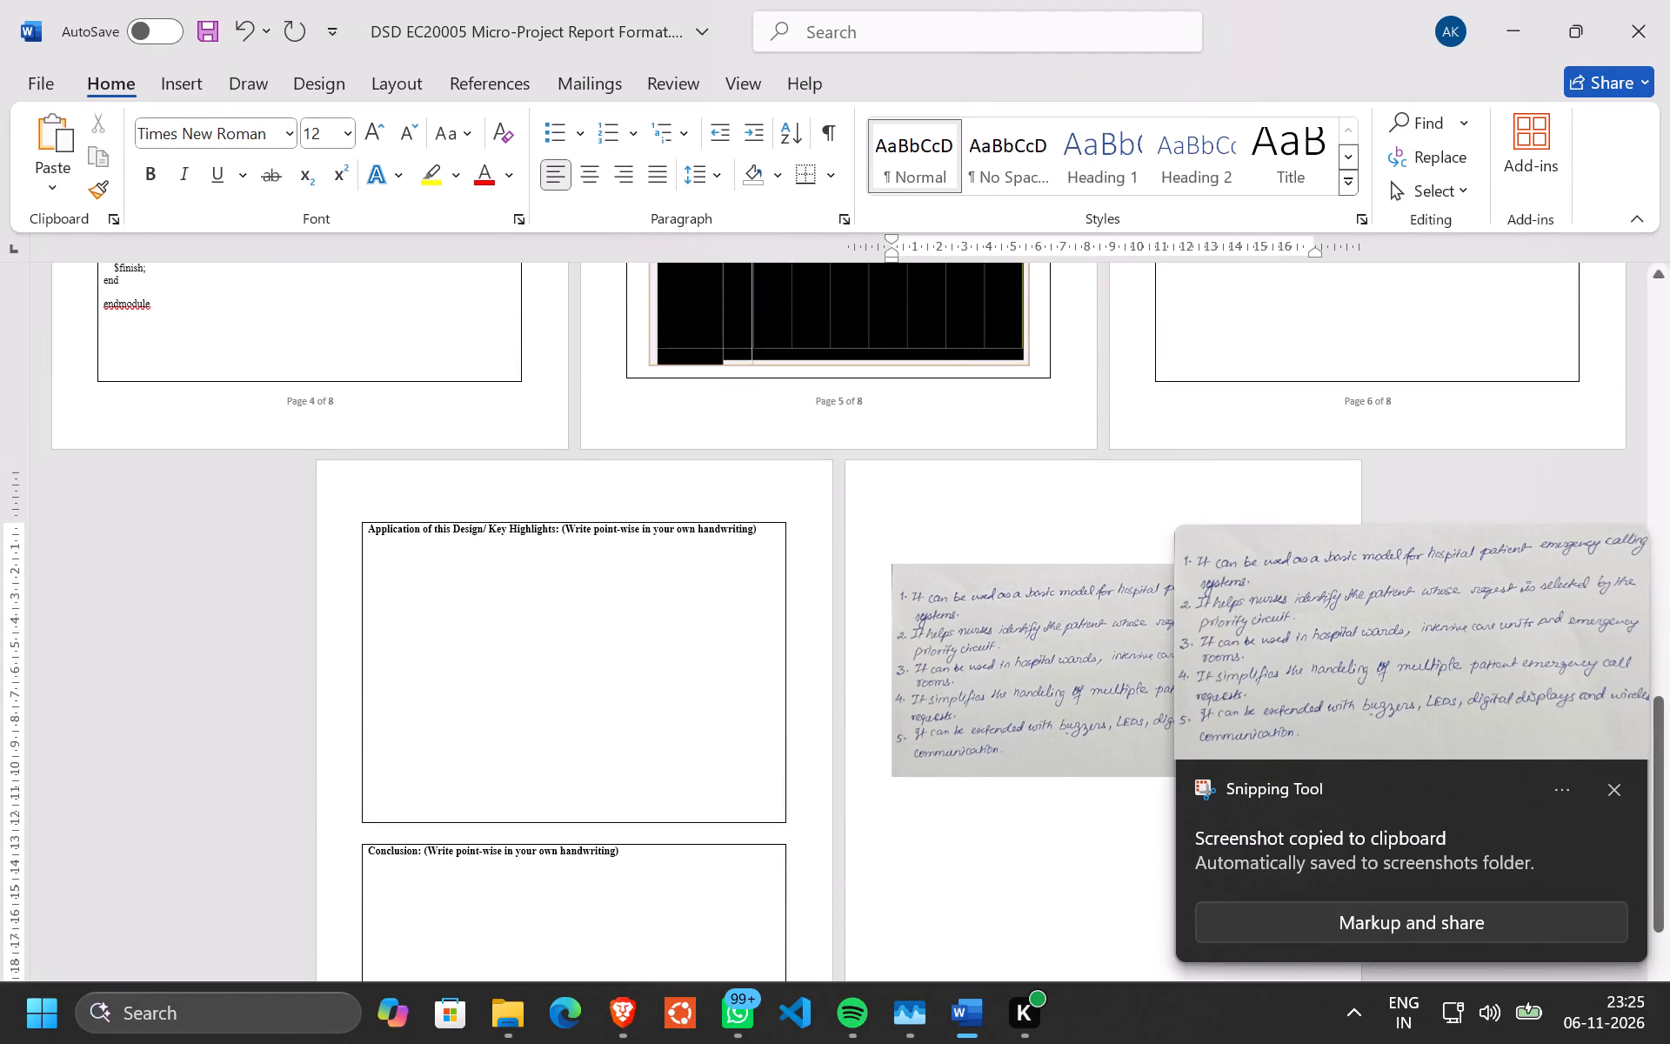
{"action": "left_click", "coordinate": [1223, 661]}
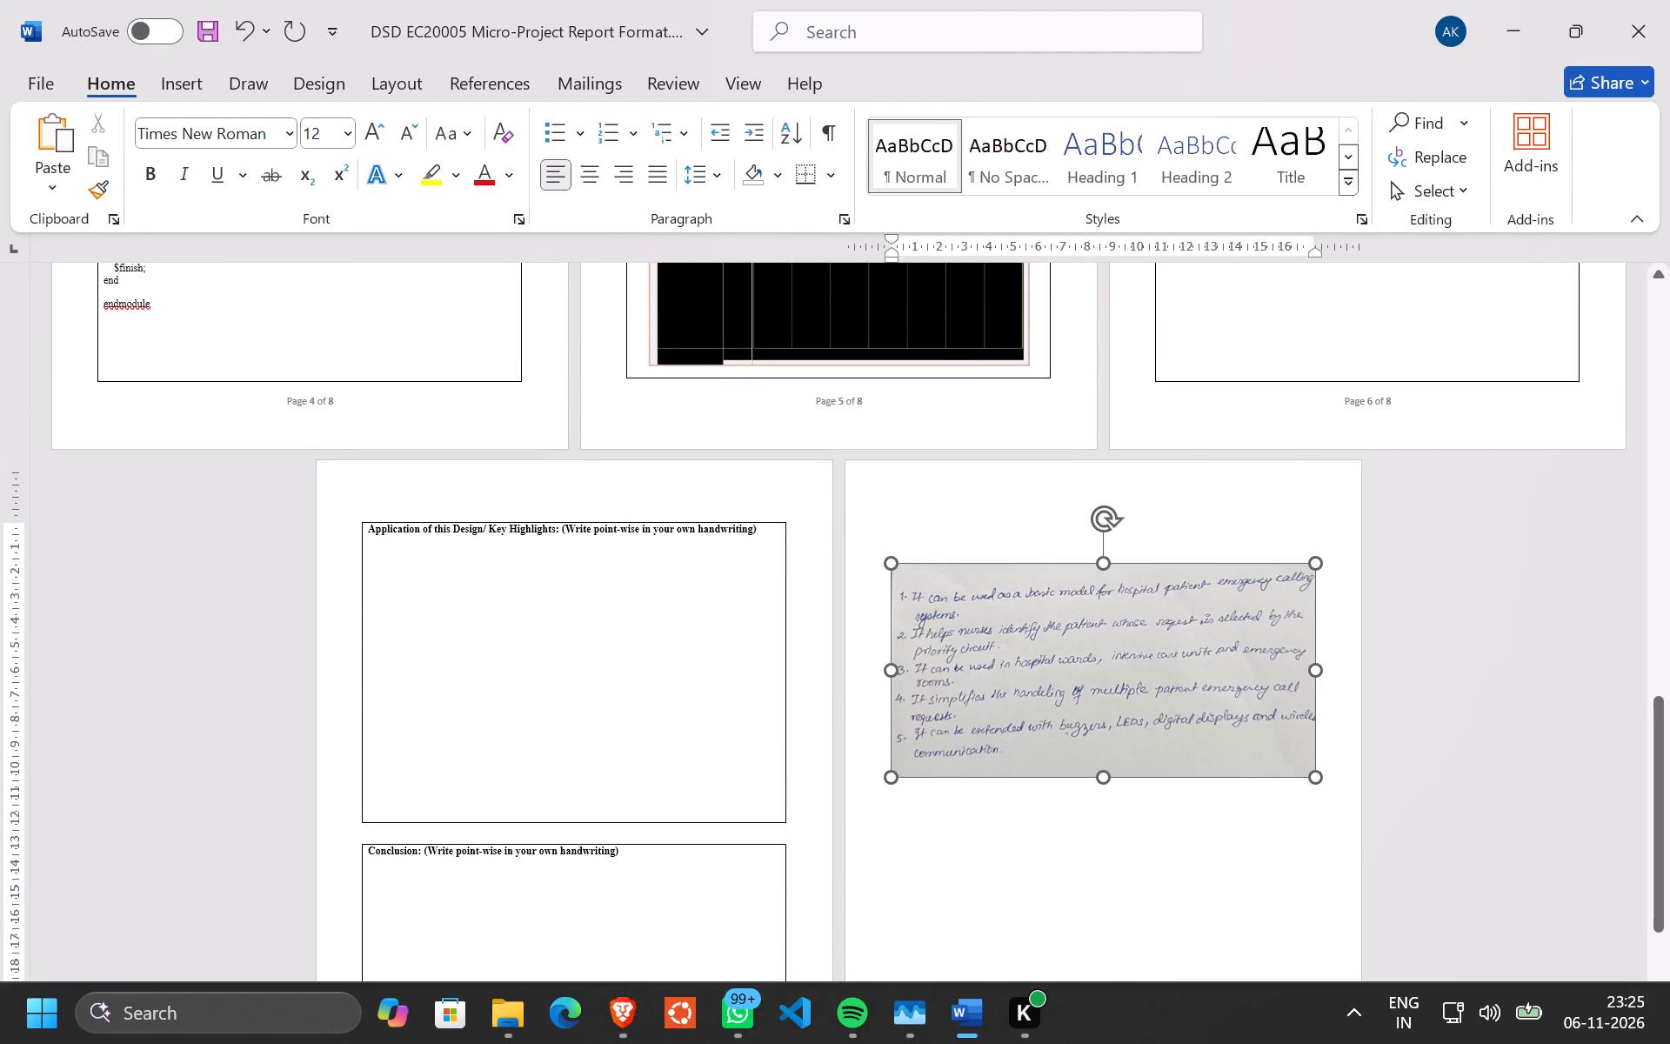
{"action": "left_click", "coordinate": [1350, 591]}
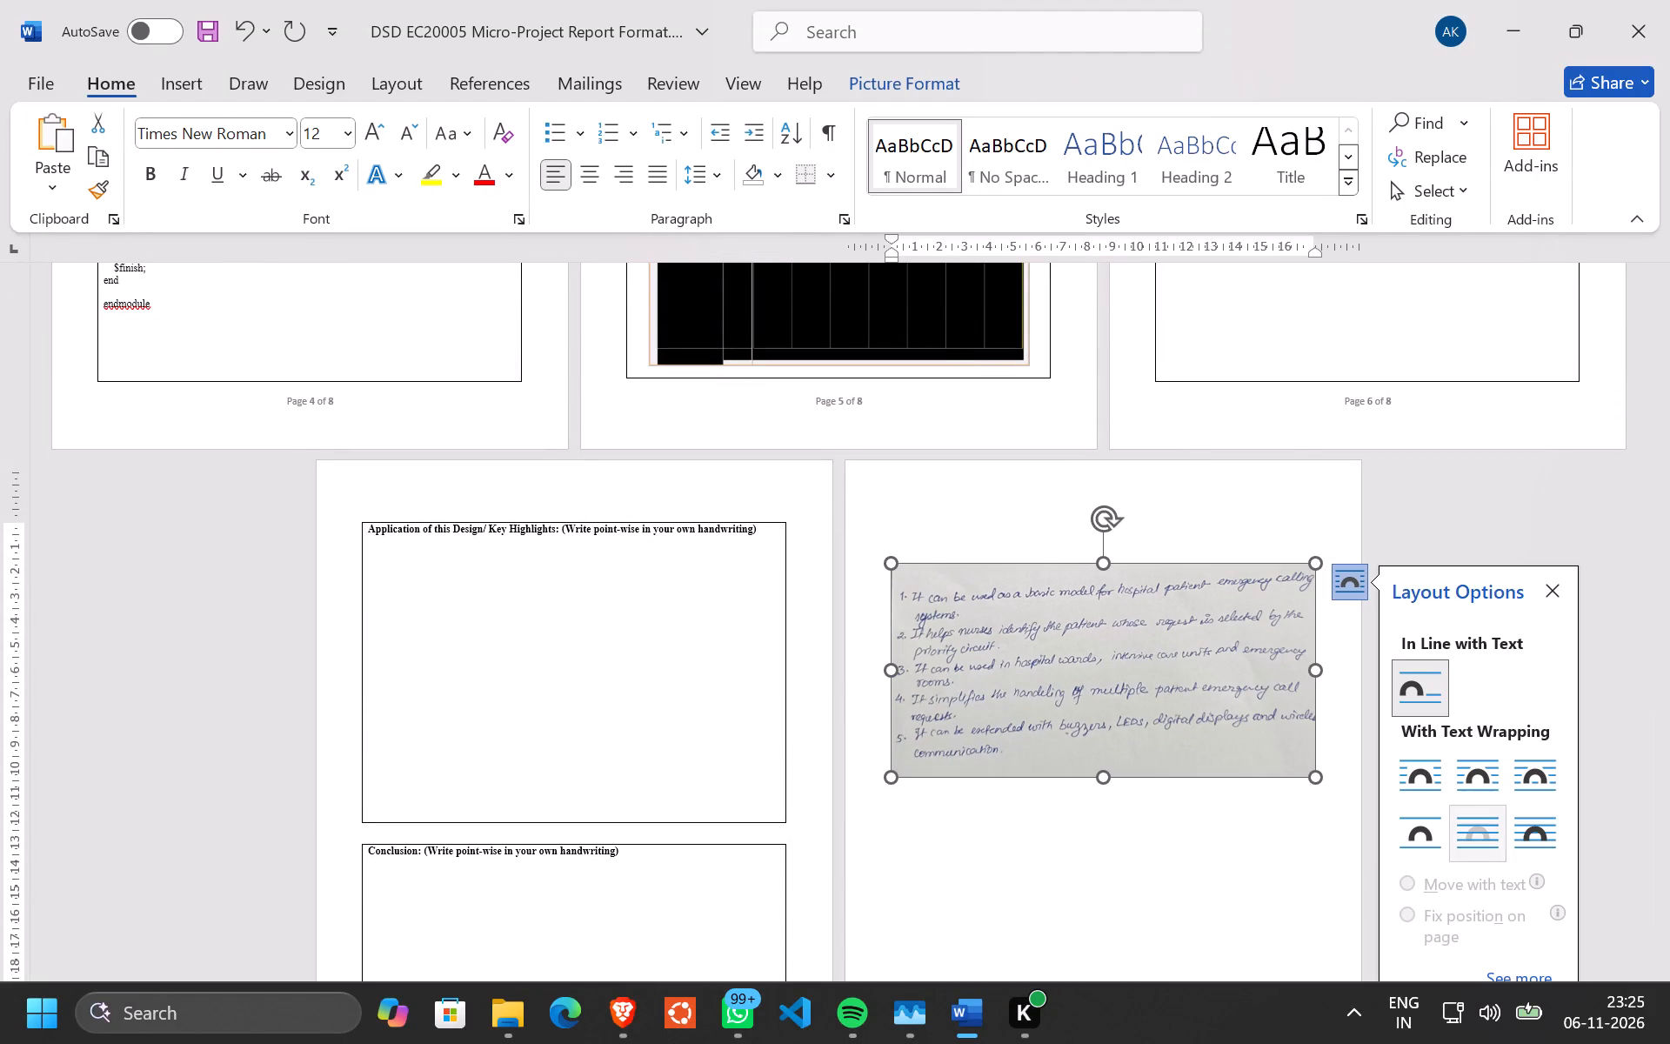
{"action": "left_click", "coordinate": [1520, 824]}
{"action": "left_click", "coordinate": [1124, 833]}
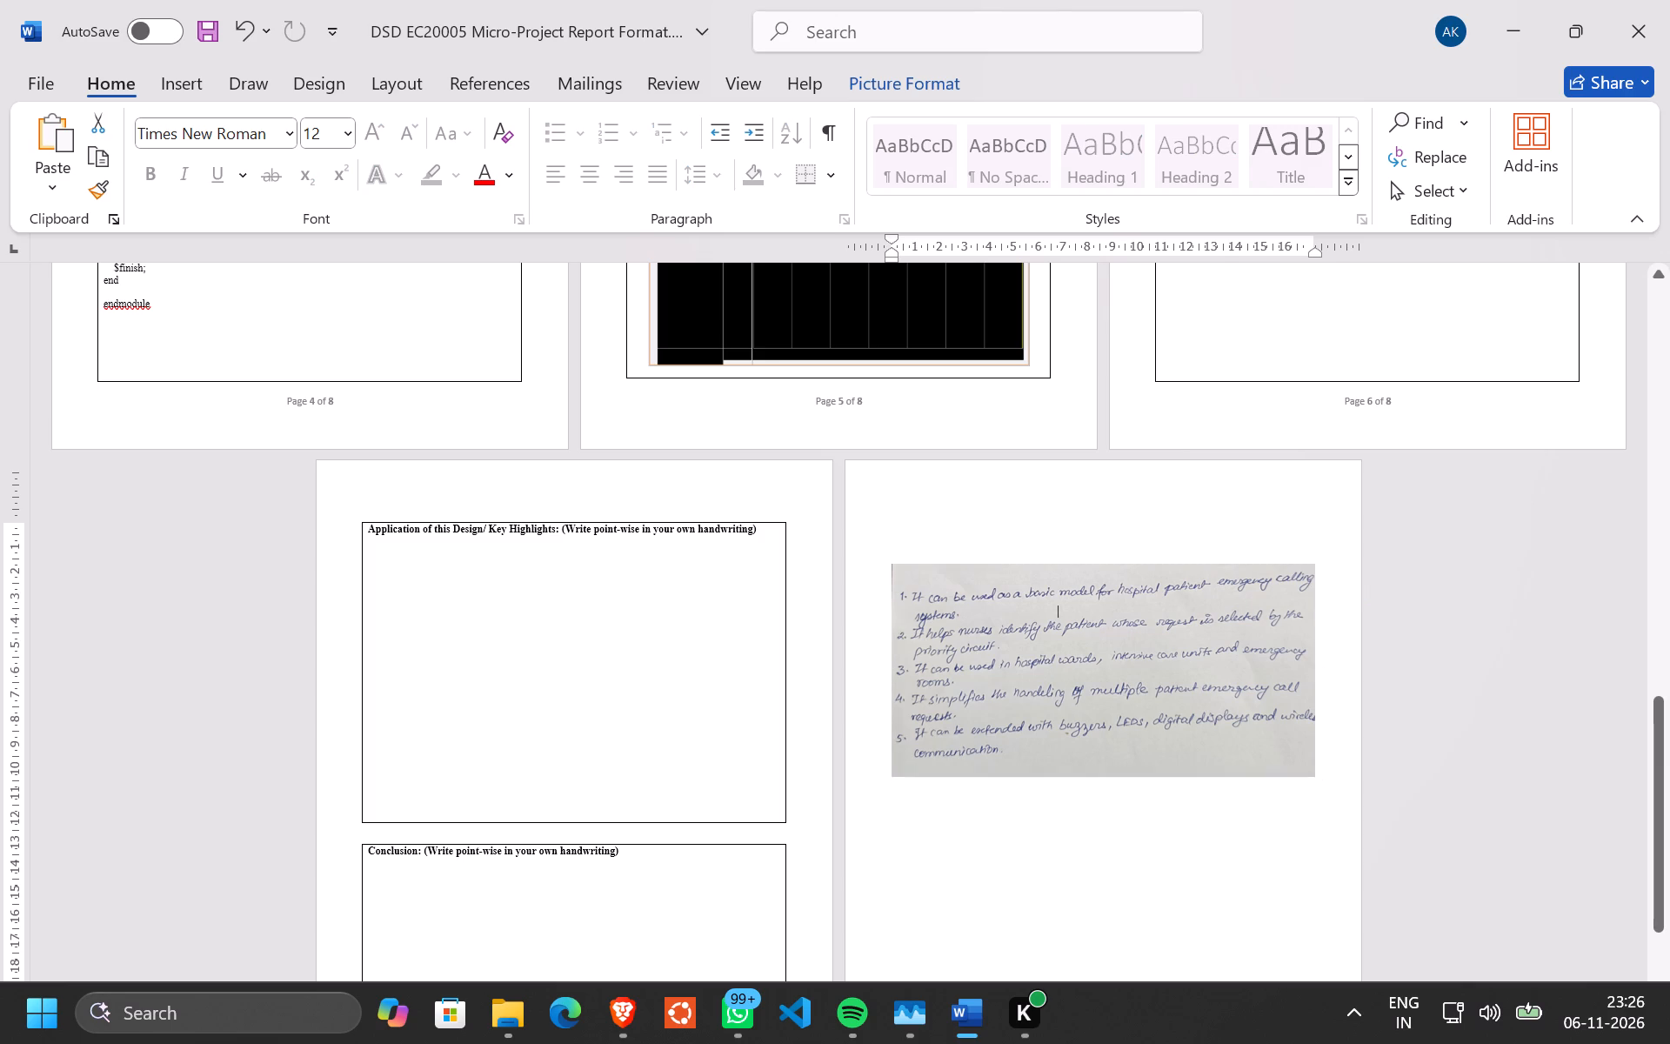
Move the handwritten applications picture into the Application of this Design/Key Highlights box on page 7, shrinking and centring it within the borders.
{"action": "left_click_drag", "start_coordinate": [1088, 673], "coordinate": [558, 689]}
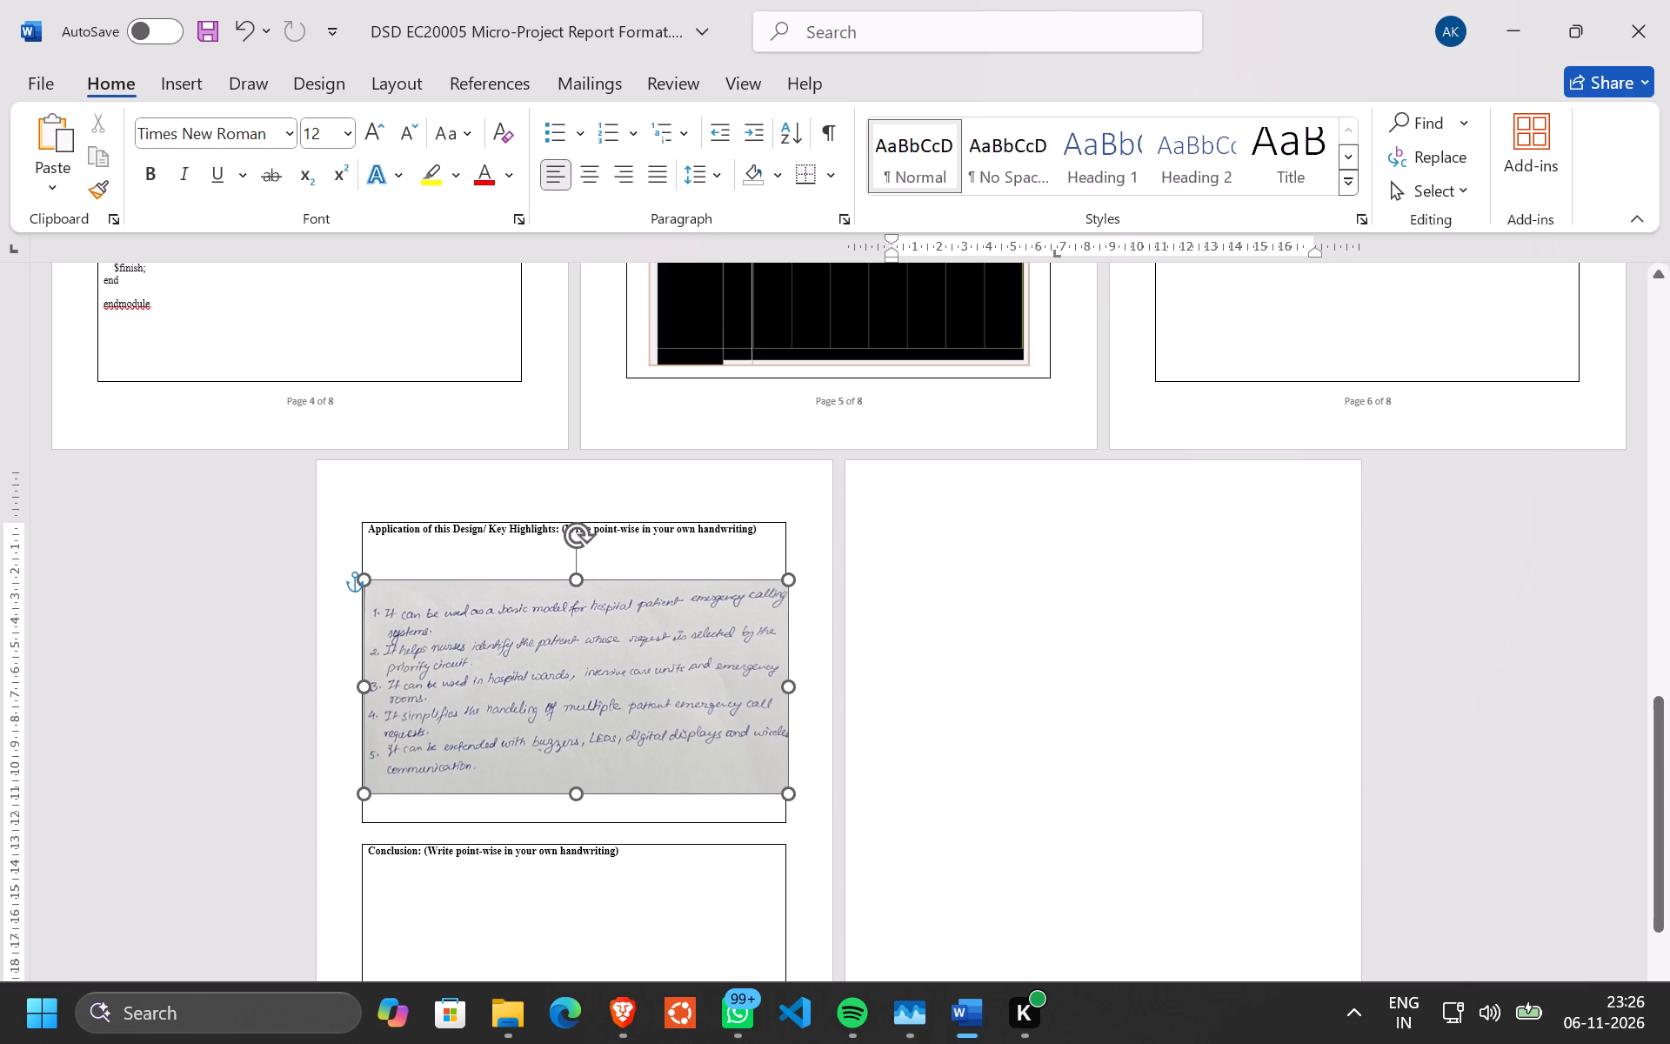
{"action": "left_click_drag", "start_coordinate": [558, 689], "coordinate": [536, 679]}
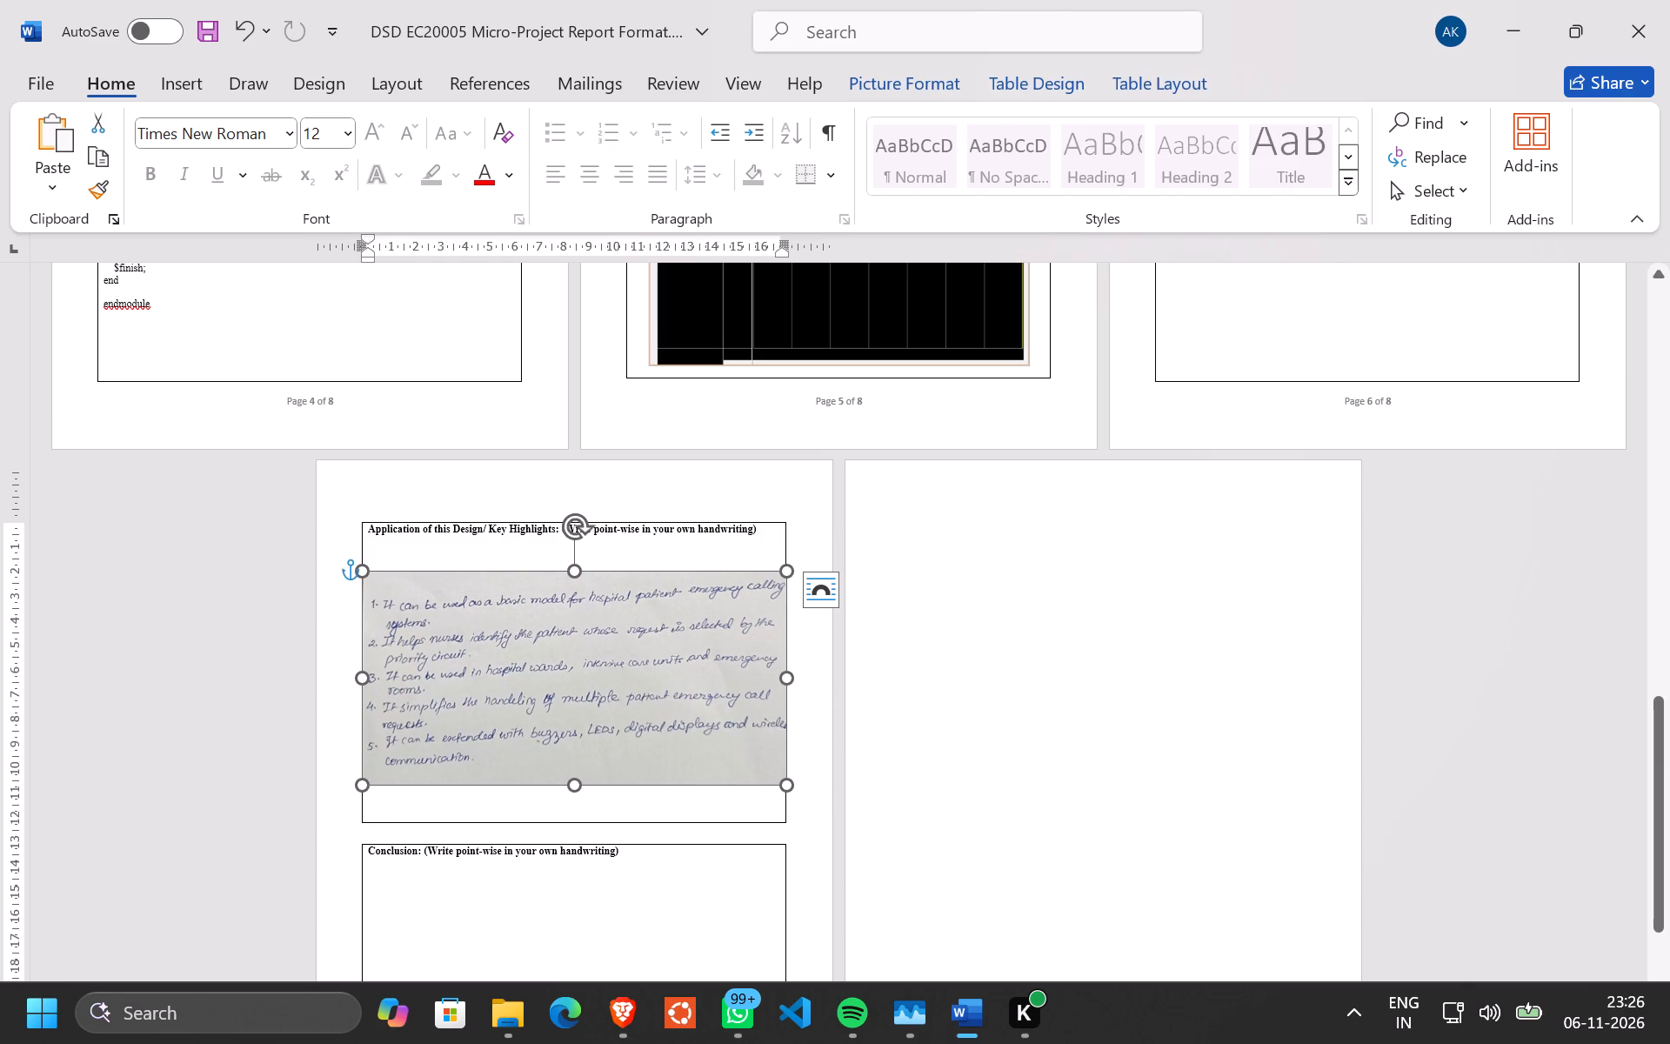
{"action": "left_click_drag", "start_coordinate": [782, 786], "coordinate": [727, 742]}
{"action": "left_click", "coordinate": [727, 742]}
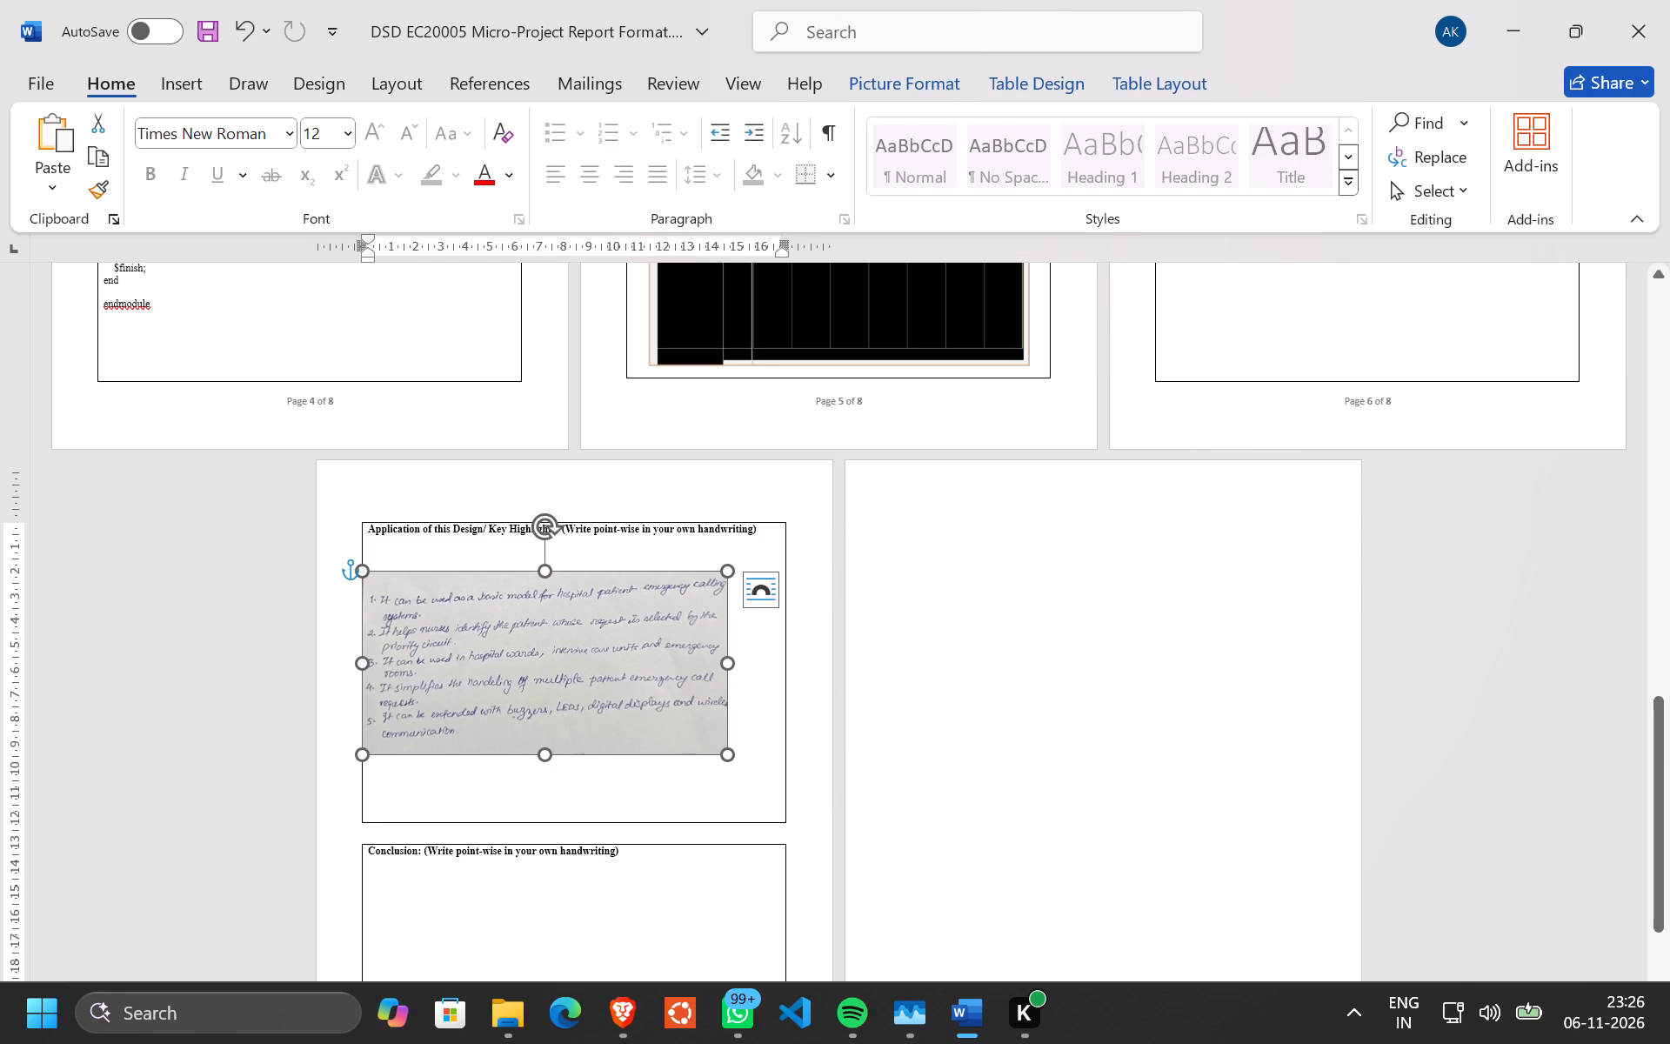
{"action": "left_click_drag", "start_coordinate": [720, 748], "coordinate": [741, 765]}
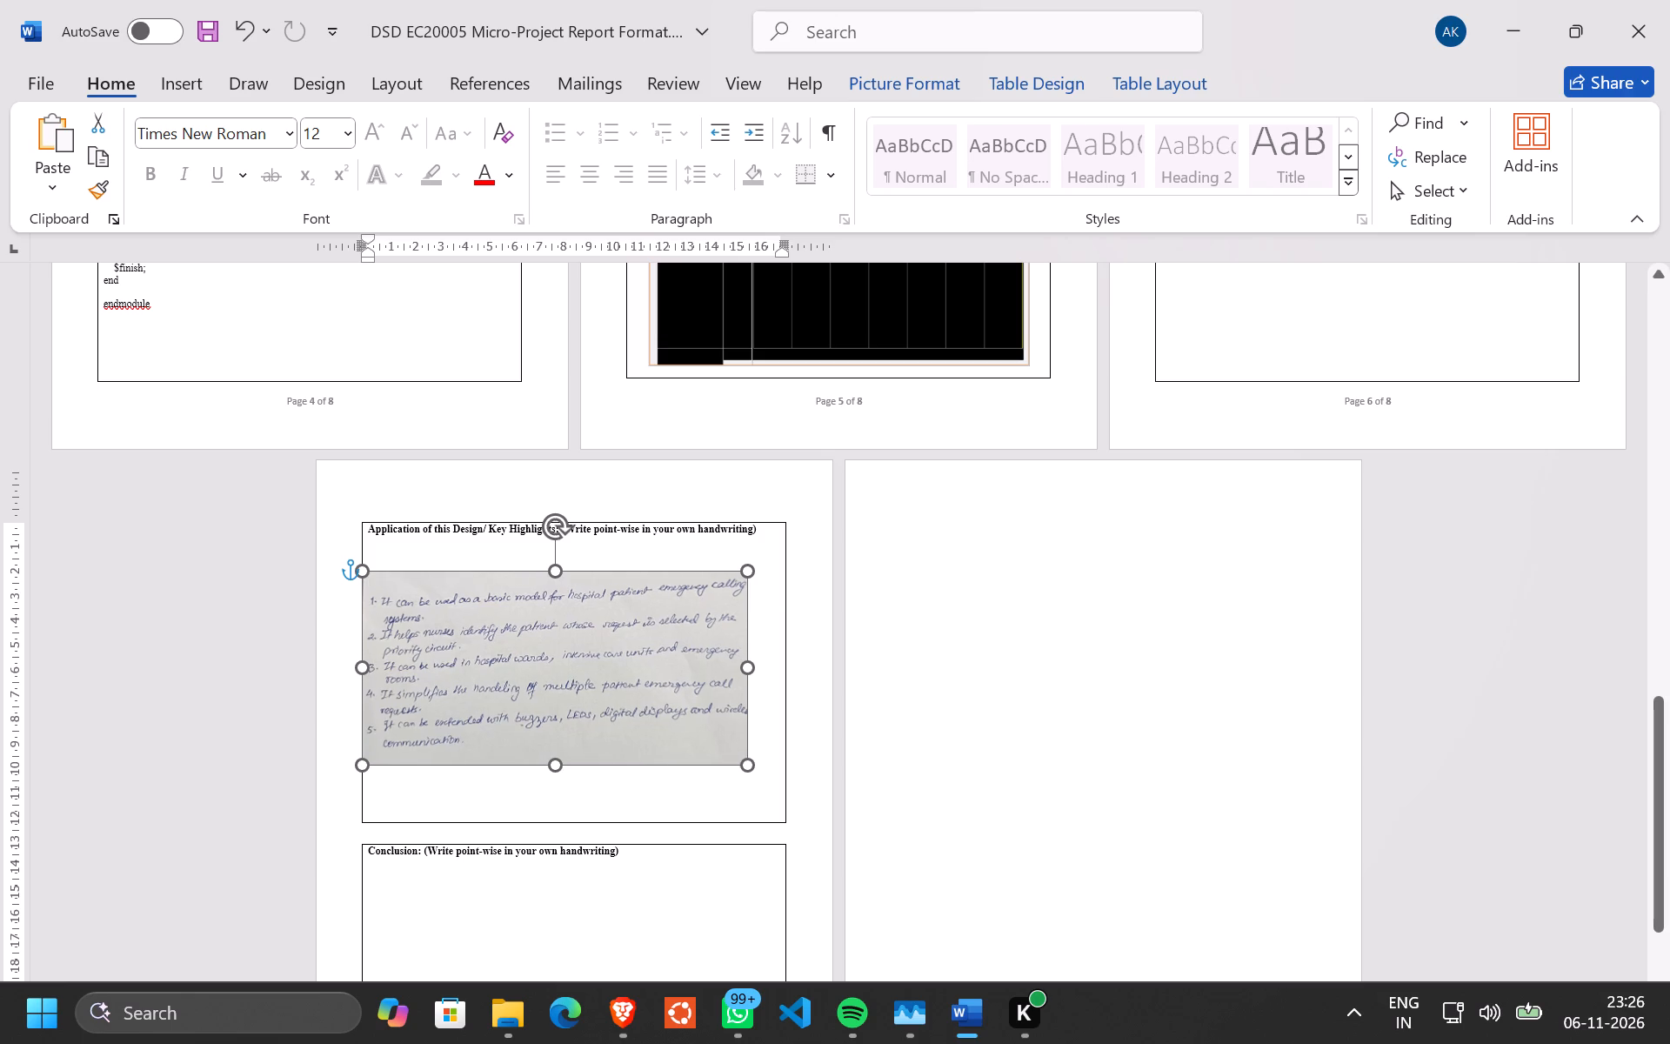
{"action": "left_click_drag", "start_coordinate": [741, 765], "coordinate": [754, 771]}
{"action": "left_click_drag", "start_coordinate": [683, 723], "coordinate": [707, 725]}
{"action": "left_click", "coordinate": [1082, 810]}
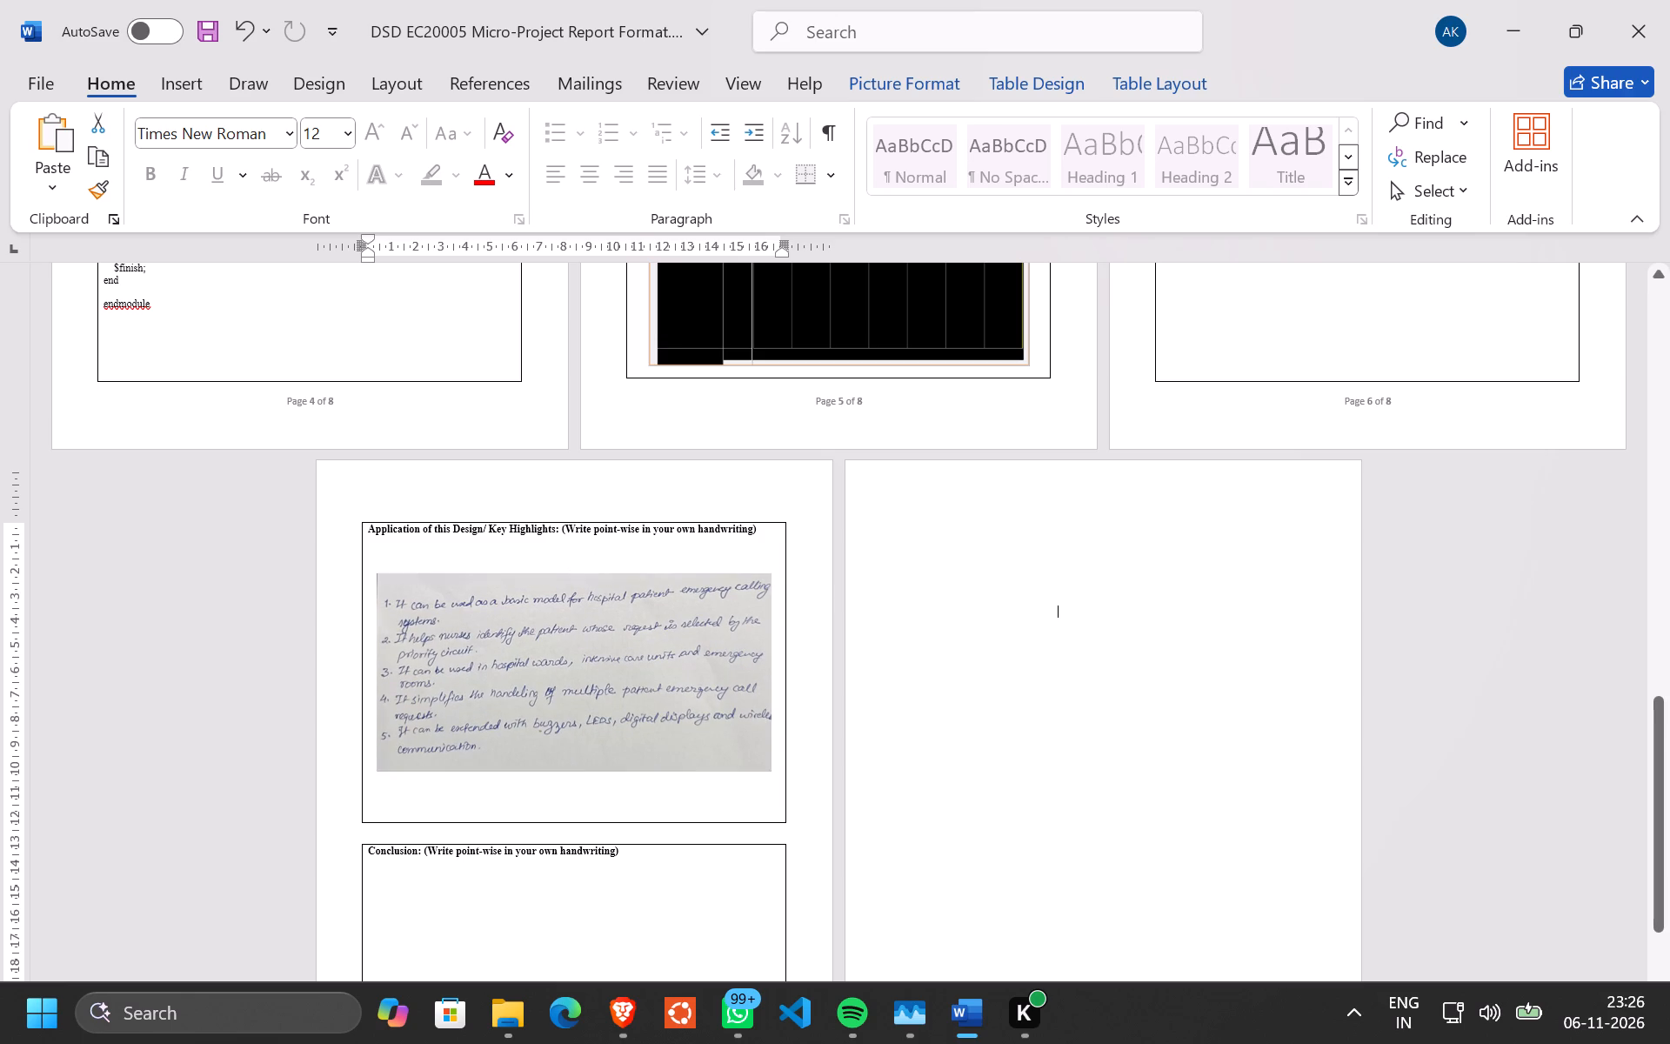
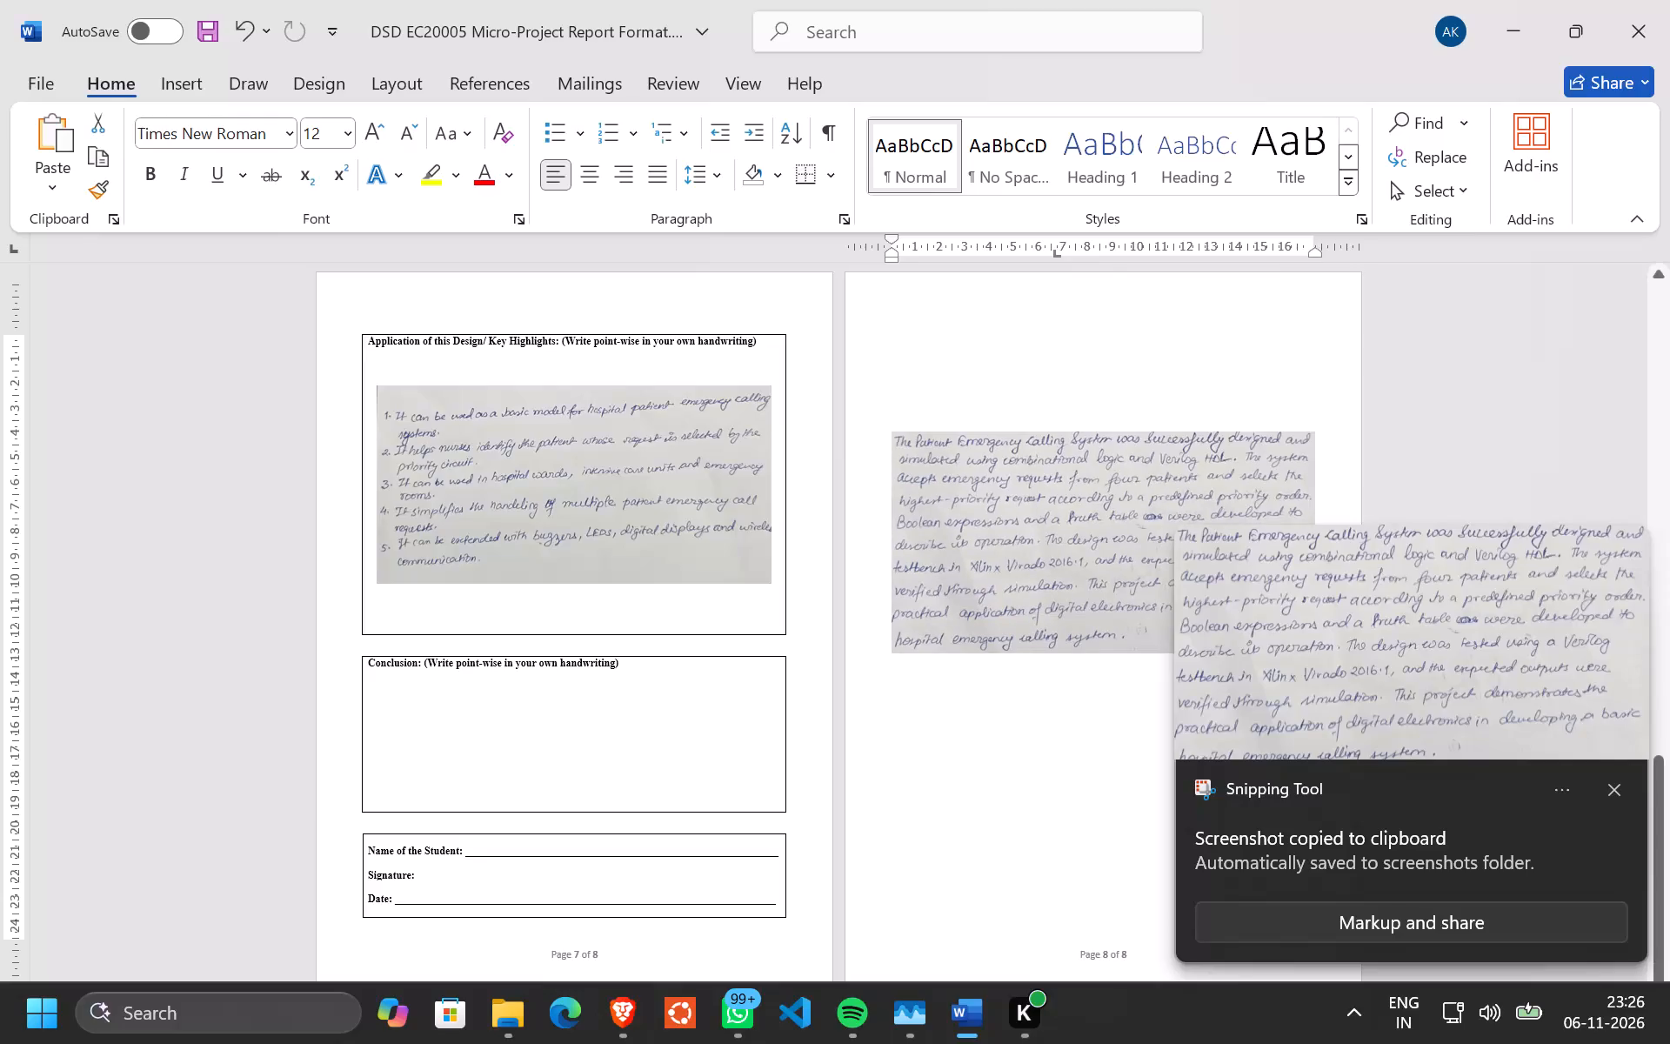
Set the handwritten conclusion picture on page 8 to the In Front of Text wrapping layout.
{"action": "left_click_drag", "start_coordinate": [1311, 649], "coordinate": [1669, 589]}
{"action": "left_click", "coordinate": [1271, 467]}
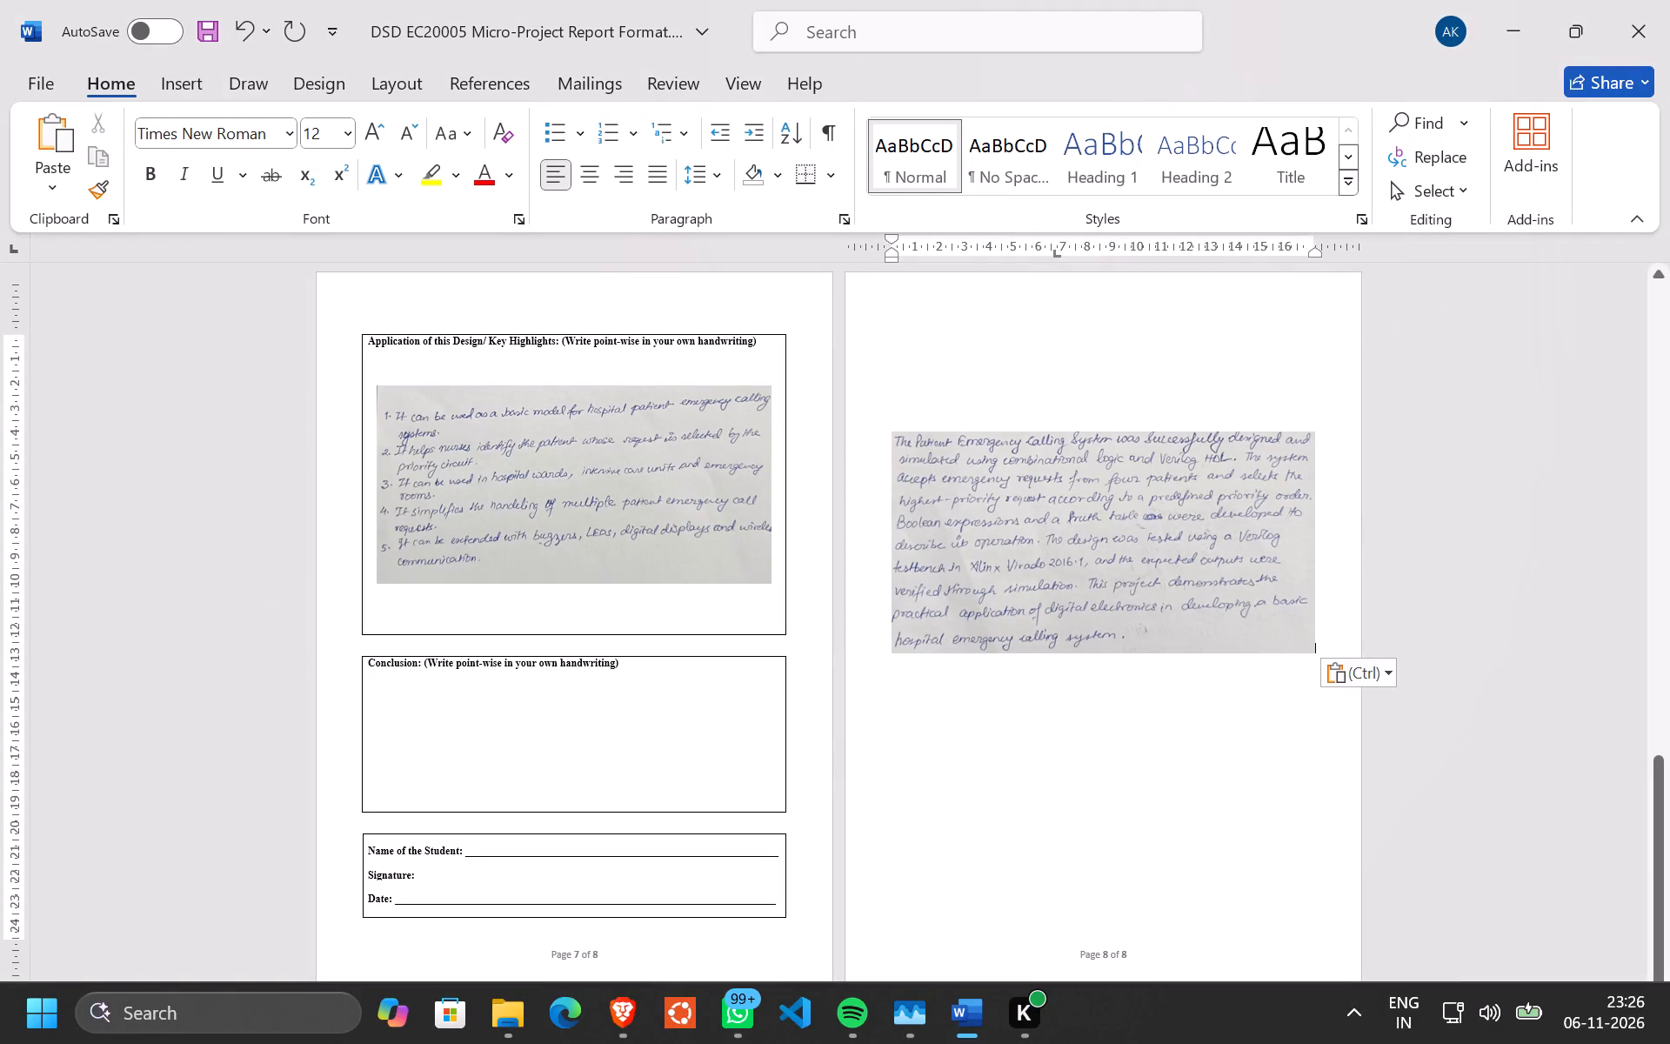
{"action": "left_click", "coordinate": [1355, 452]}
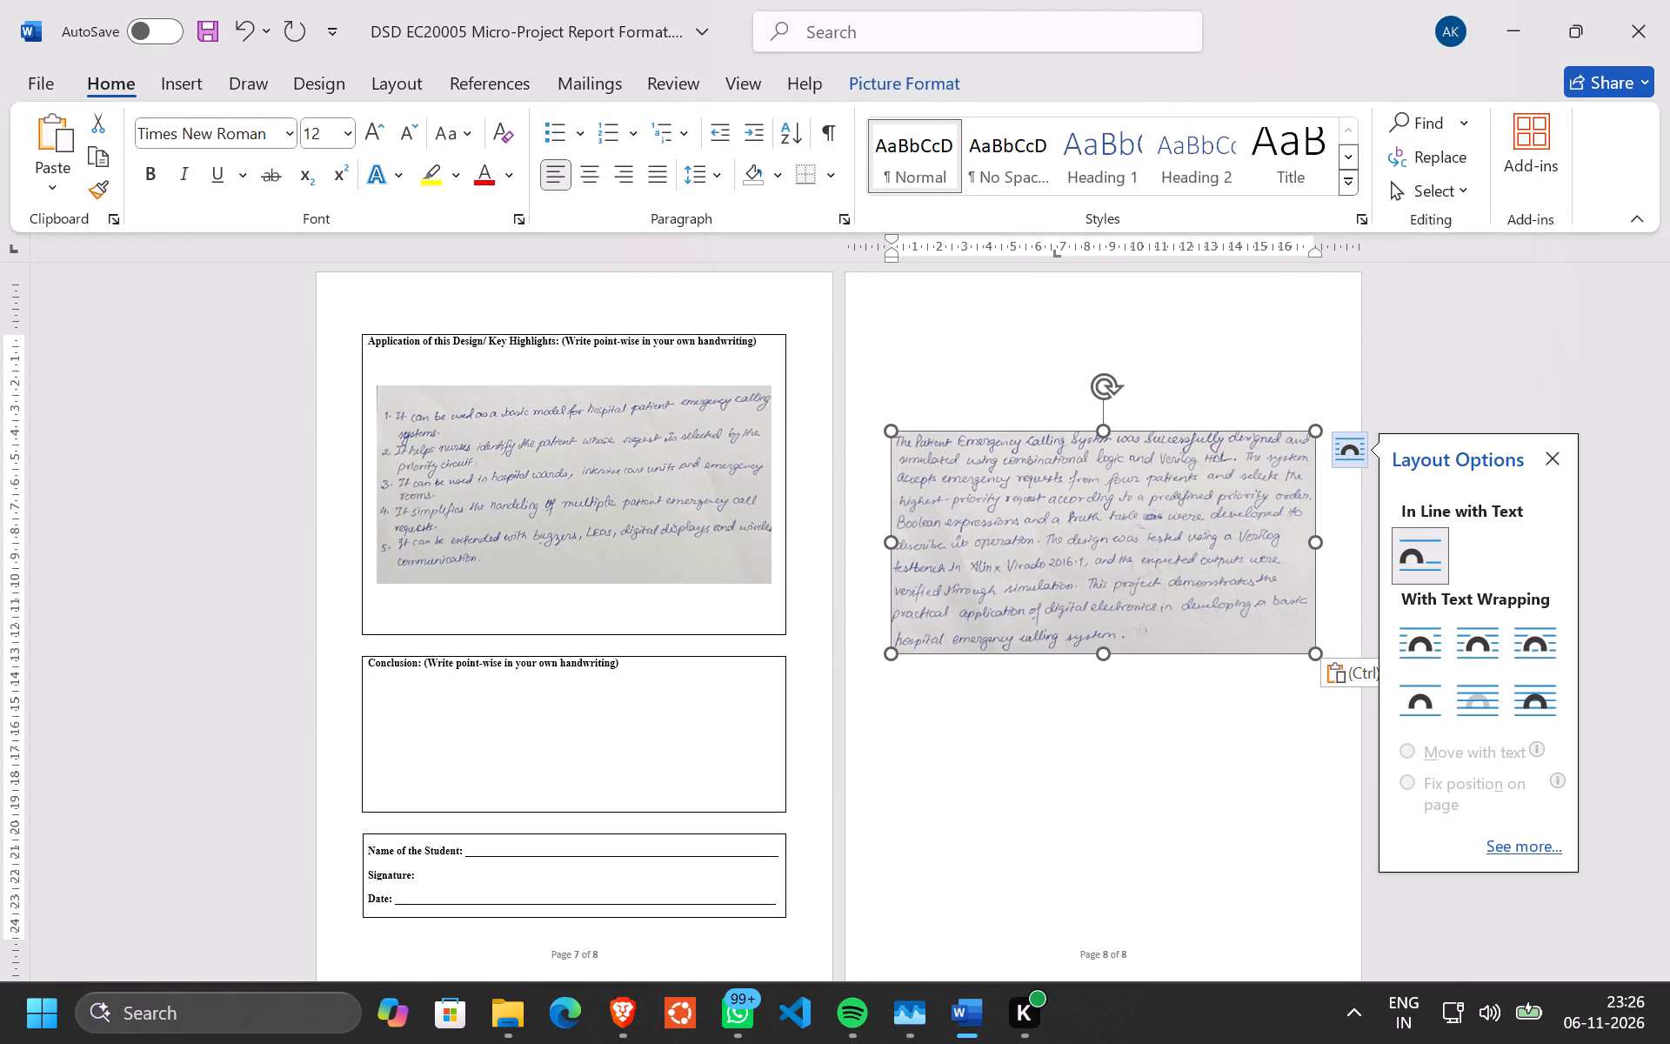
{"action": "left_click", "coordinate": [1521, 690]}
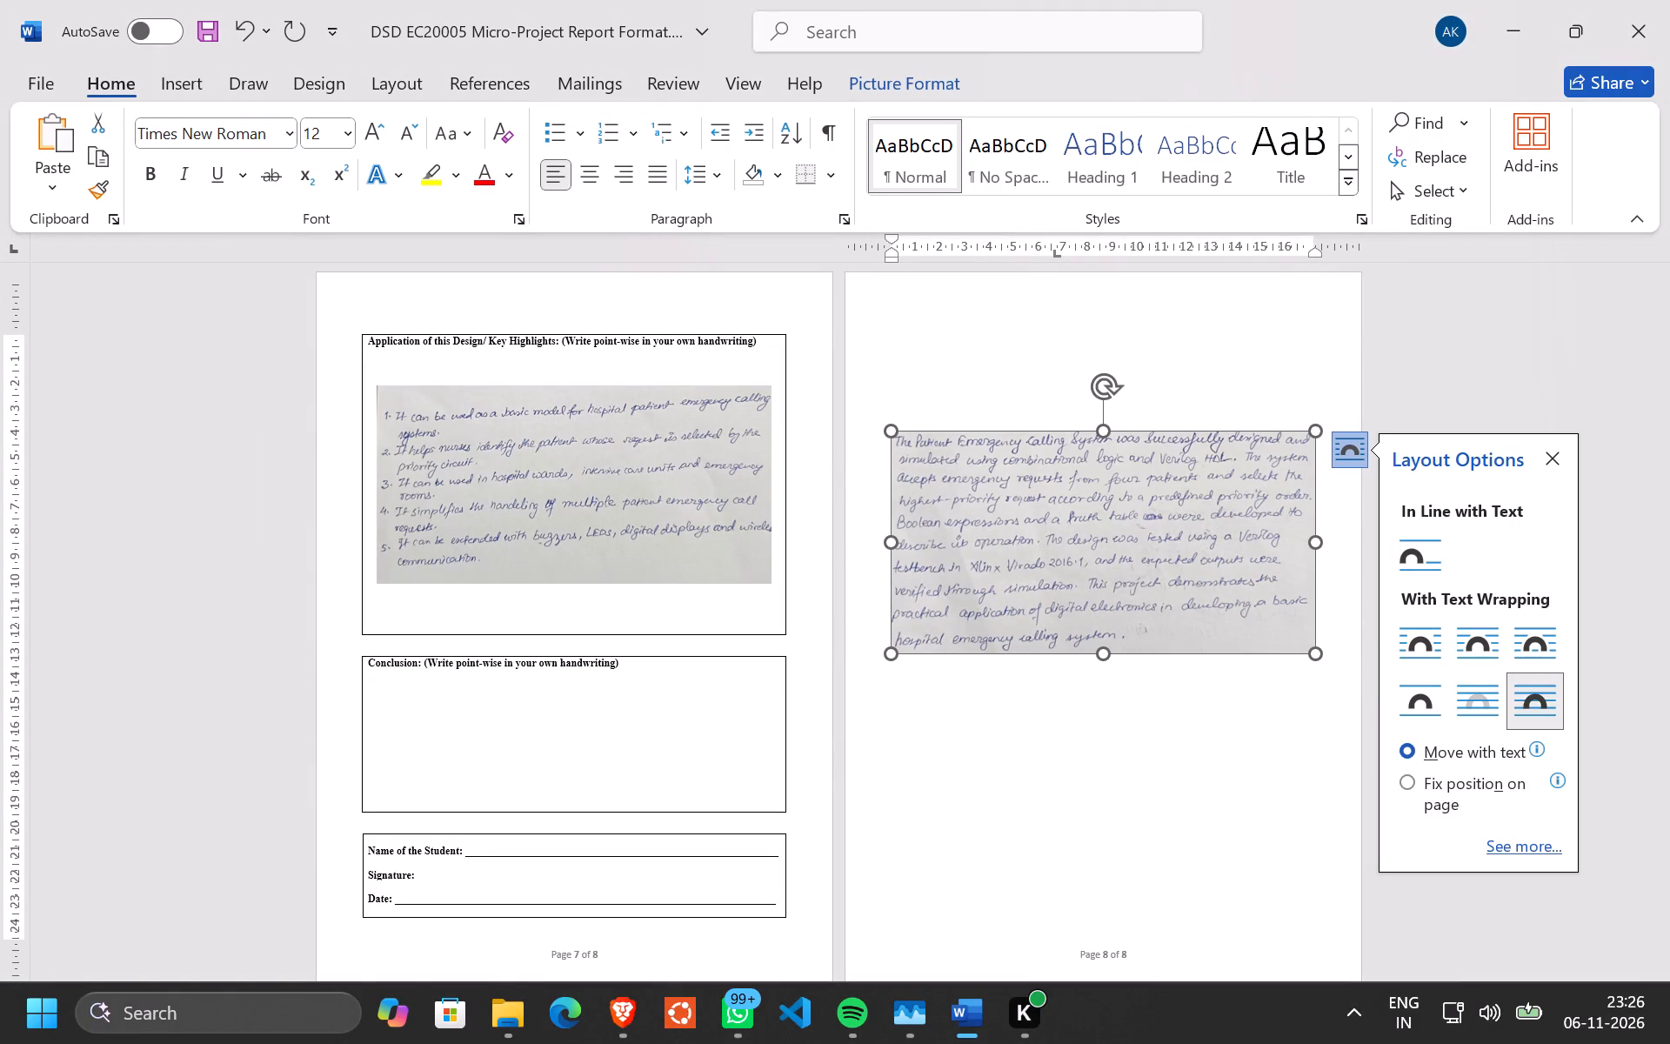
{"action": "left_click", "coordinate": [1259, 749]}
{"action": "left_click", "coordinate": [1214, 545]}
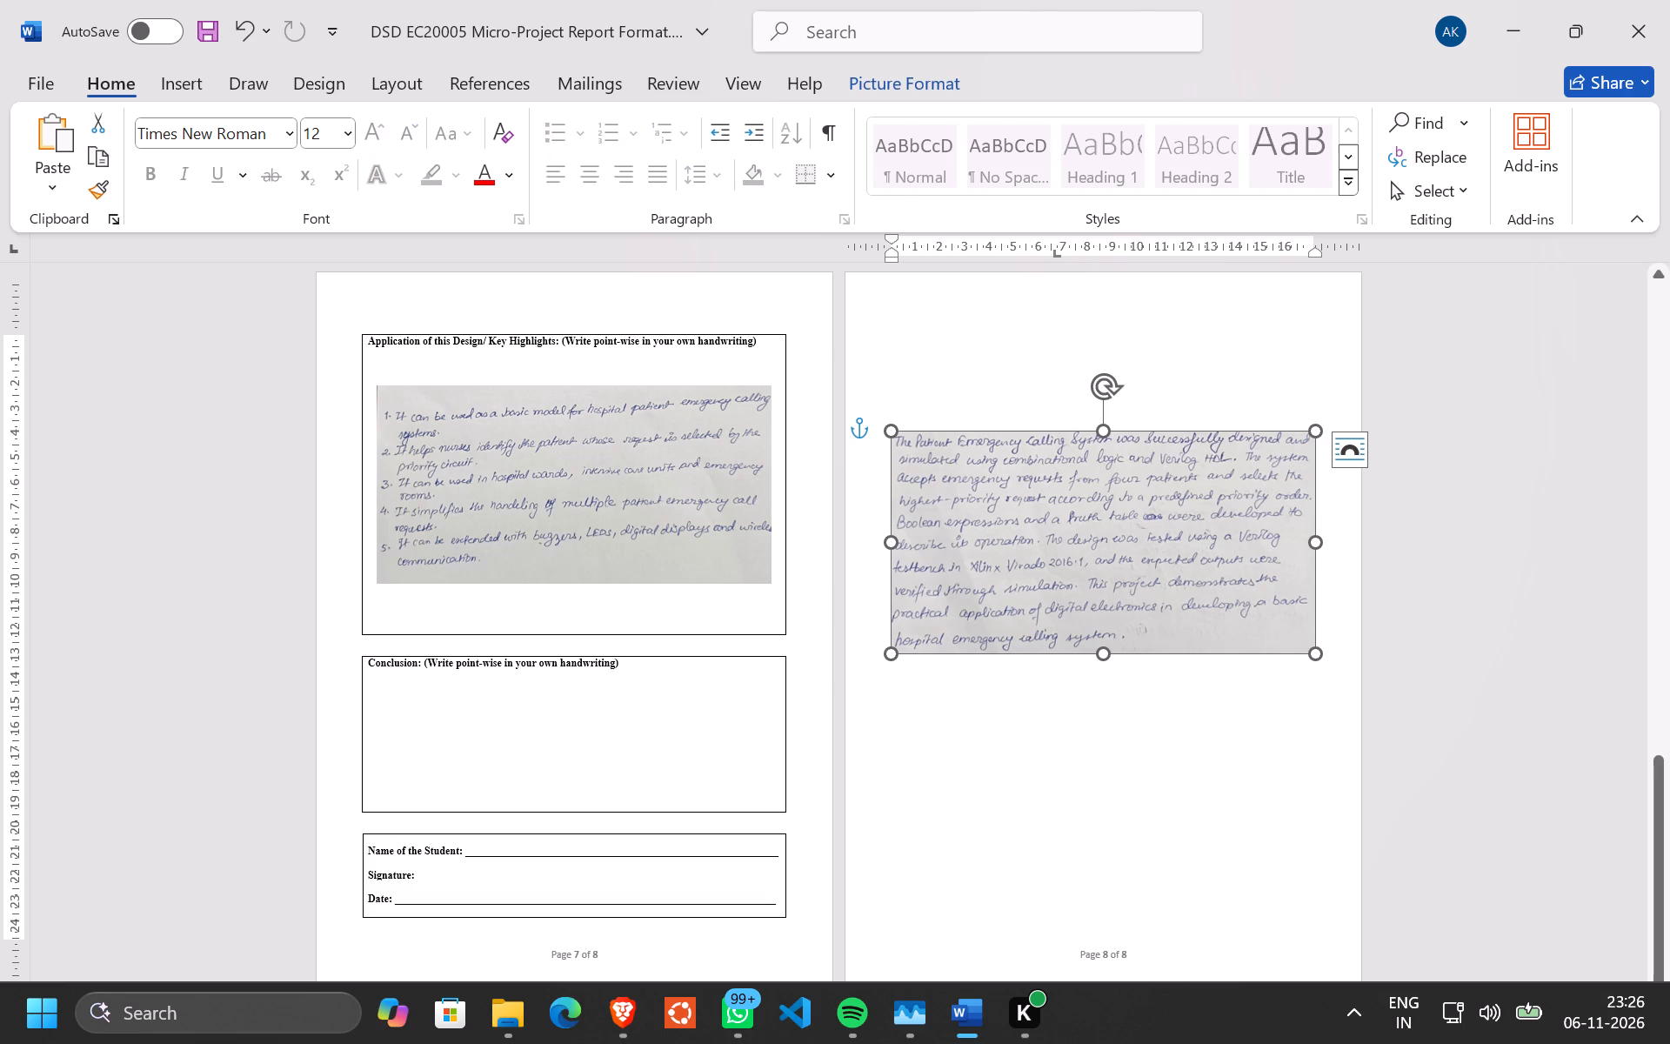
Place the text cursor below the handwritten points in the Application of this Design/Key Highlights box on page 7.
{"action": "left_click", "coordinate": [670, 606]}
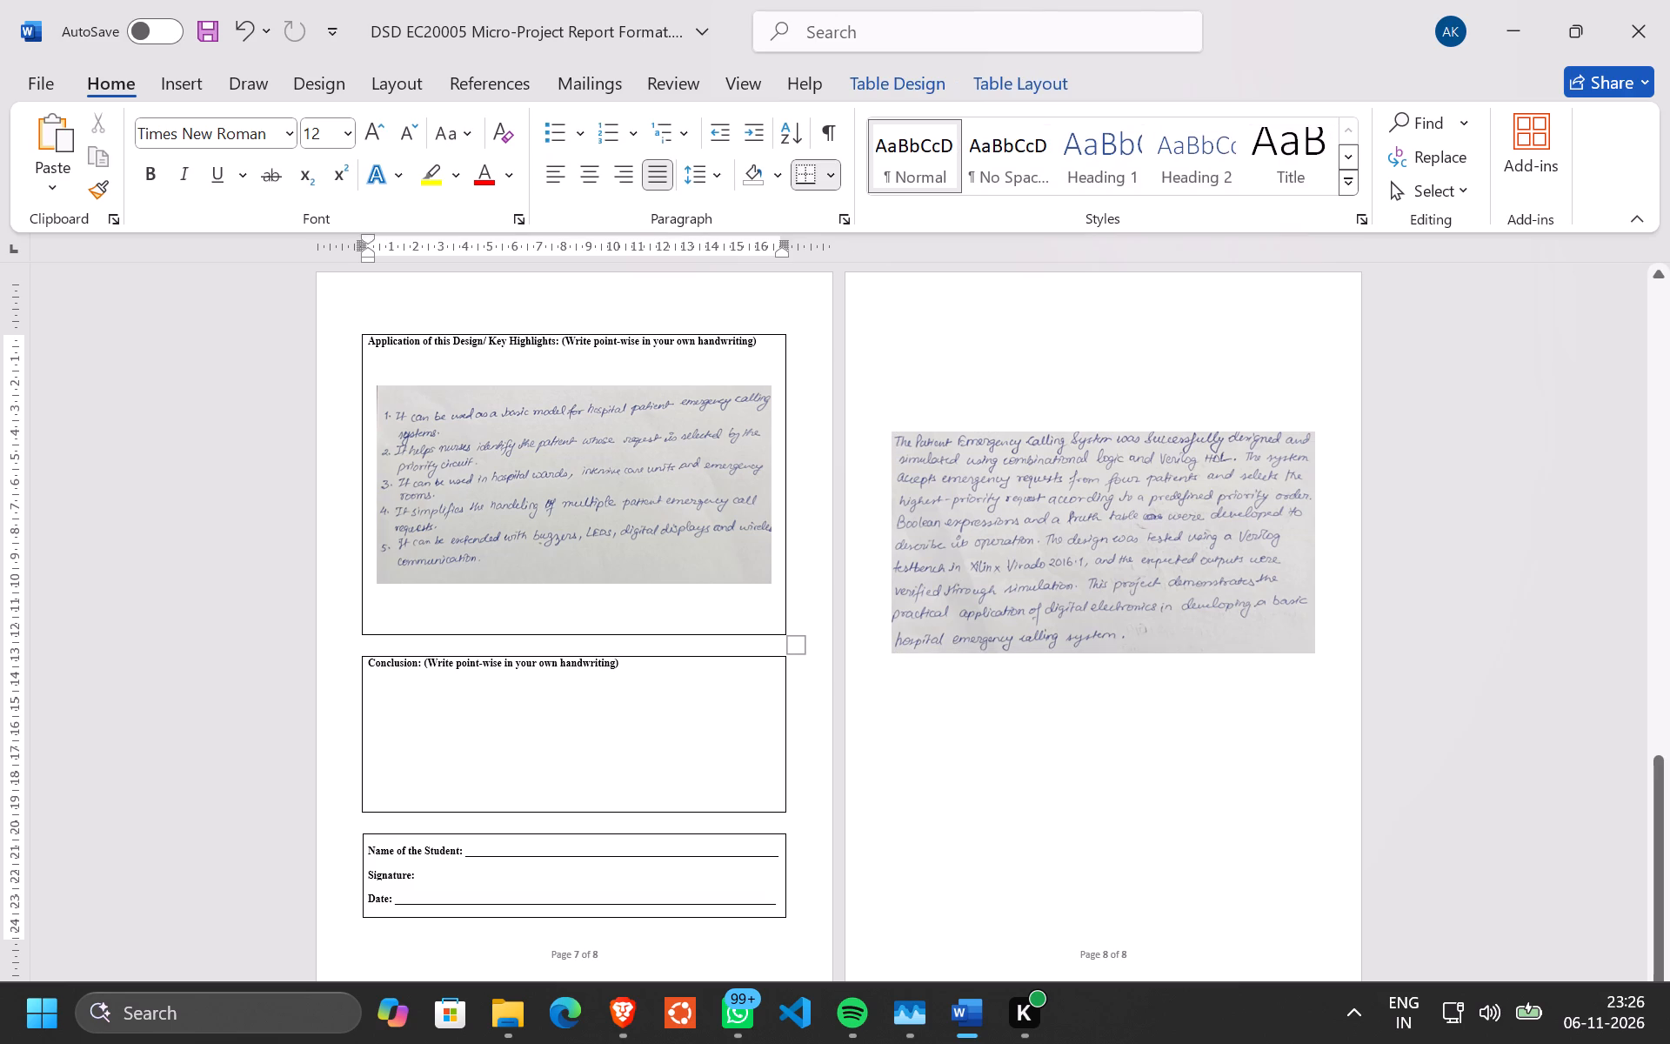
Delete two empty lines at the bottom of the Application of this Design/Key Highlights box on page 7.
{"action": "key", "text": "BackSpace"}
{"action": "key", "text": "BackSpace"}
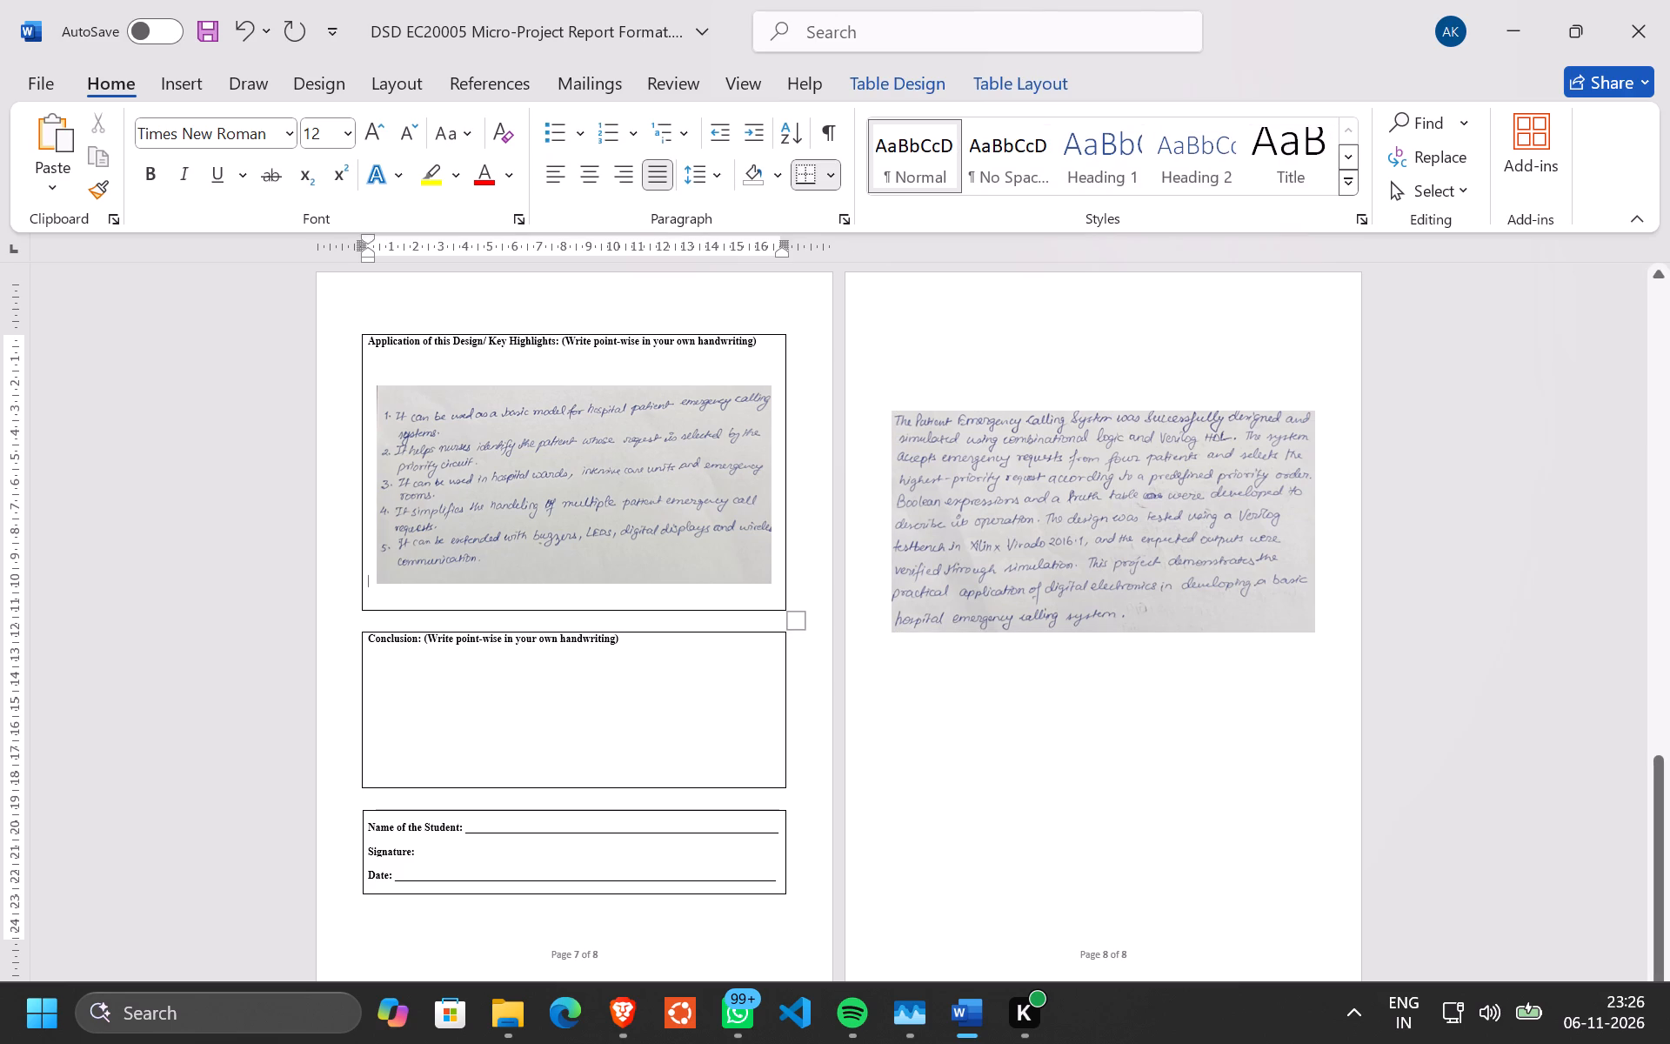
Enlarge the Conclusion box on page 7 by adding four empty lines inside it.
{"action": "left_click", "coordinate": [511, 726]}
{"action": "key", "text": "Return"}
{"action": "key", "text": "Return"}
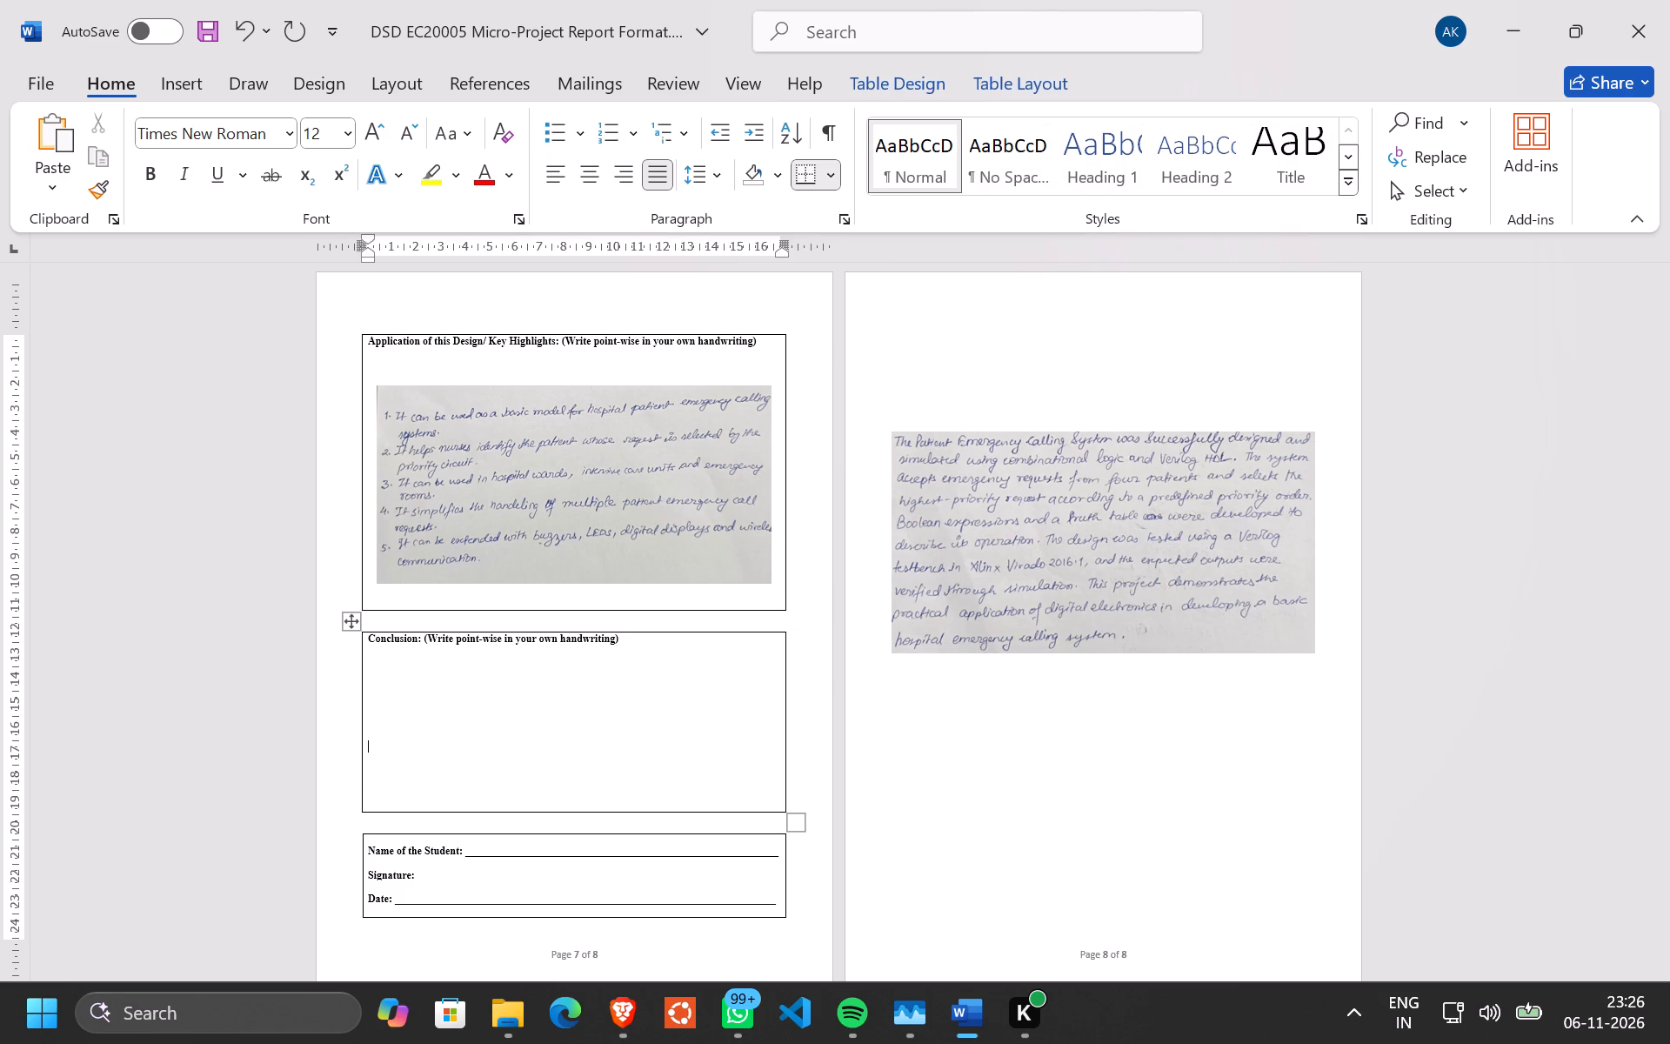
{"action": "key", "text": "Return"}
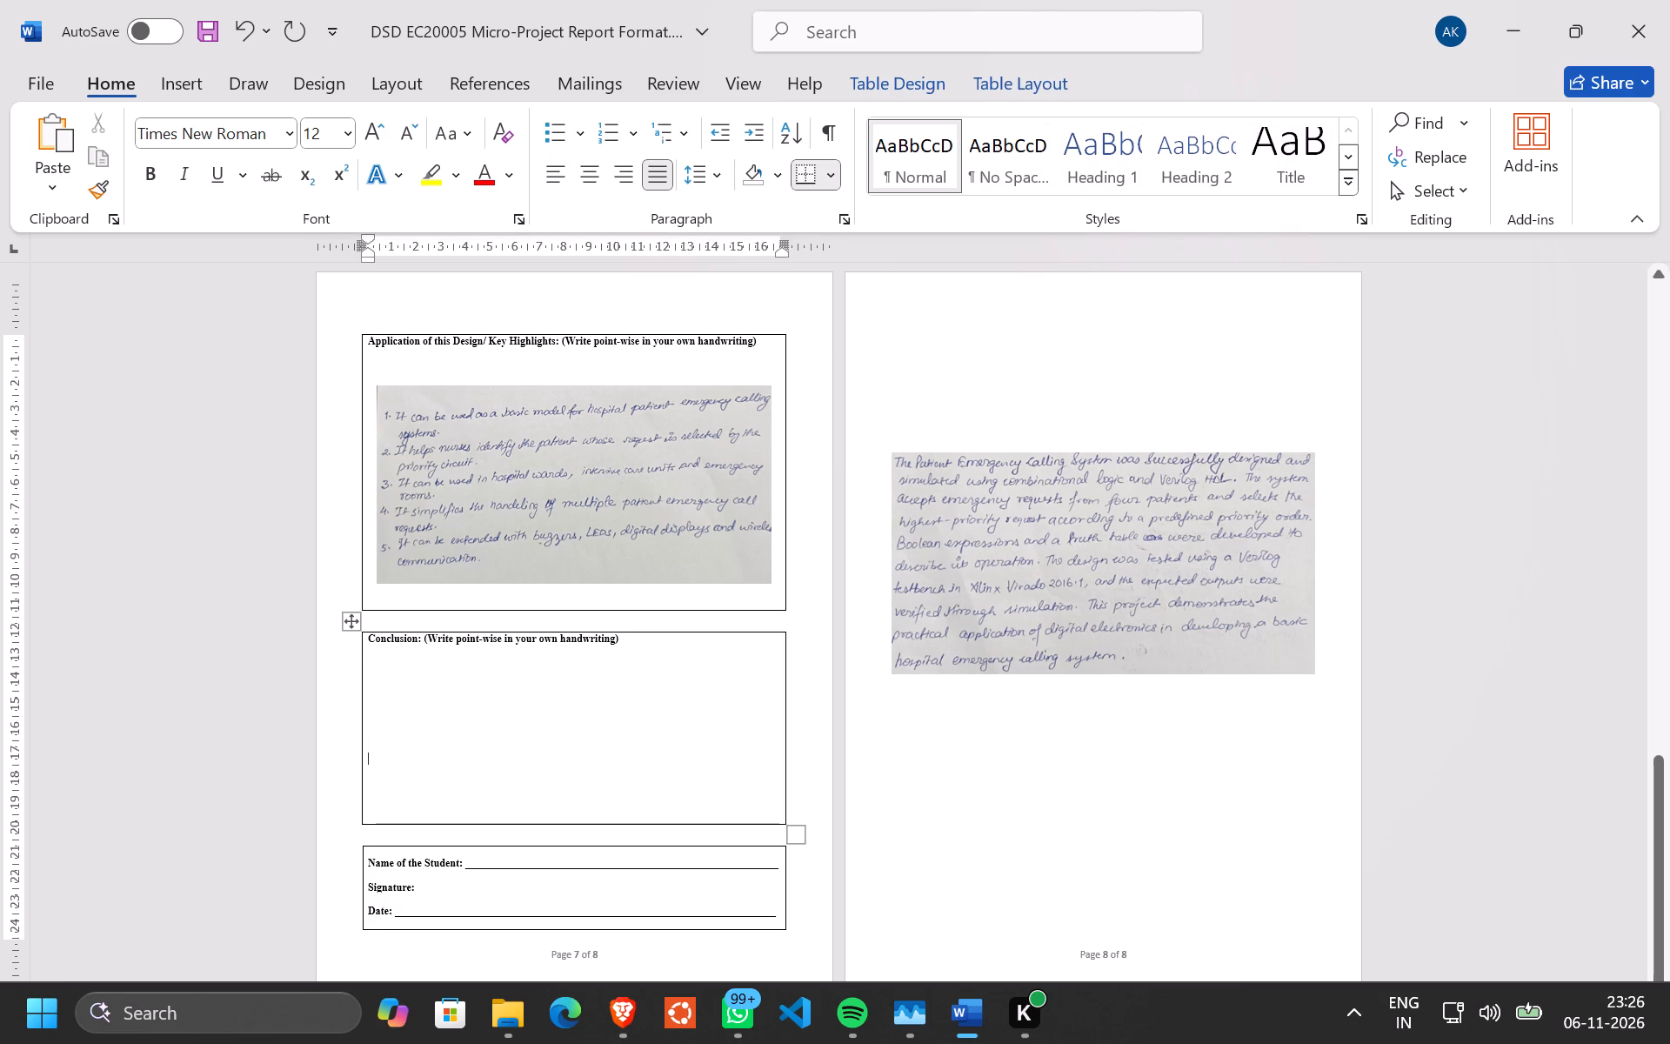
{"action": "left_click", "coordinate": [674, 700]}
{"action": "key", "text": "Return"}
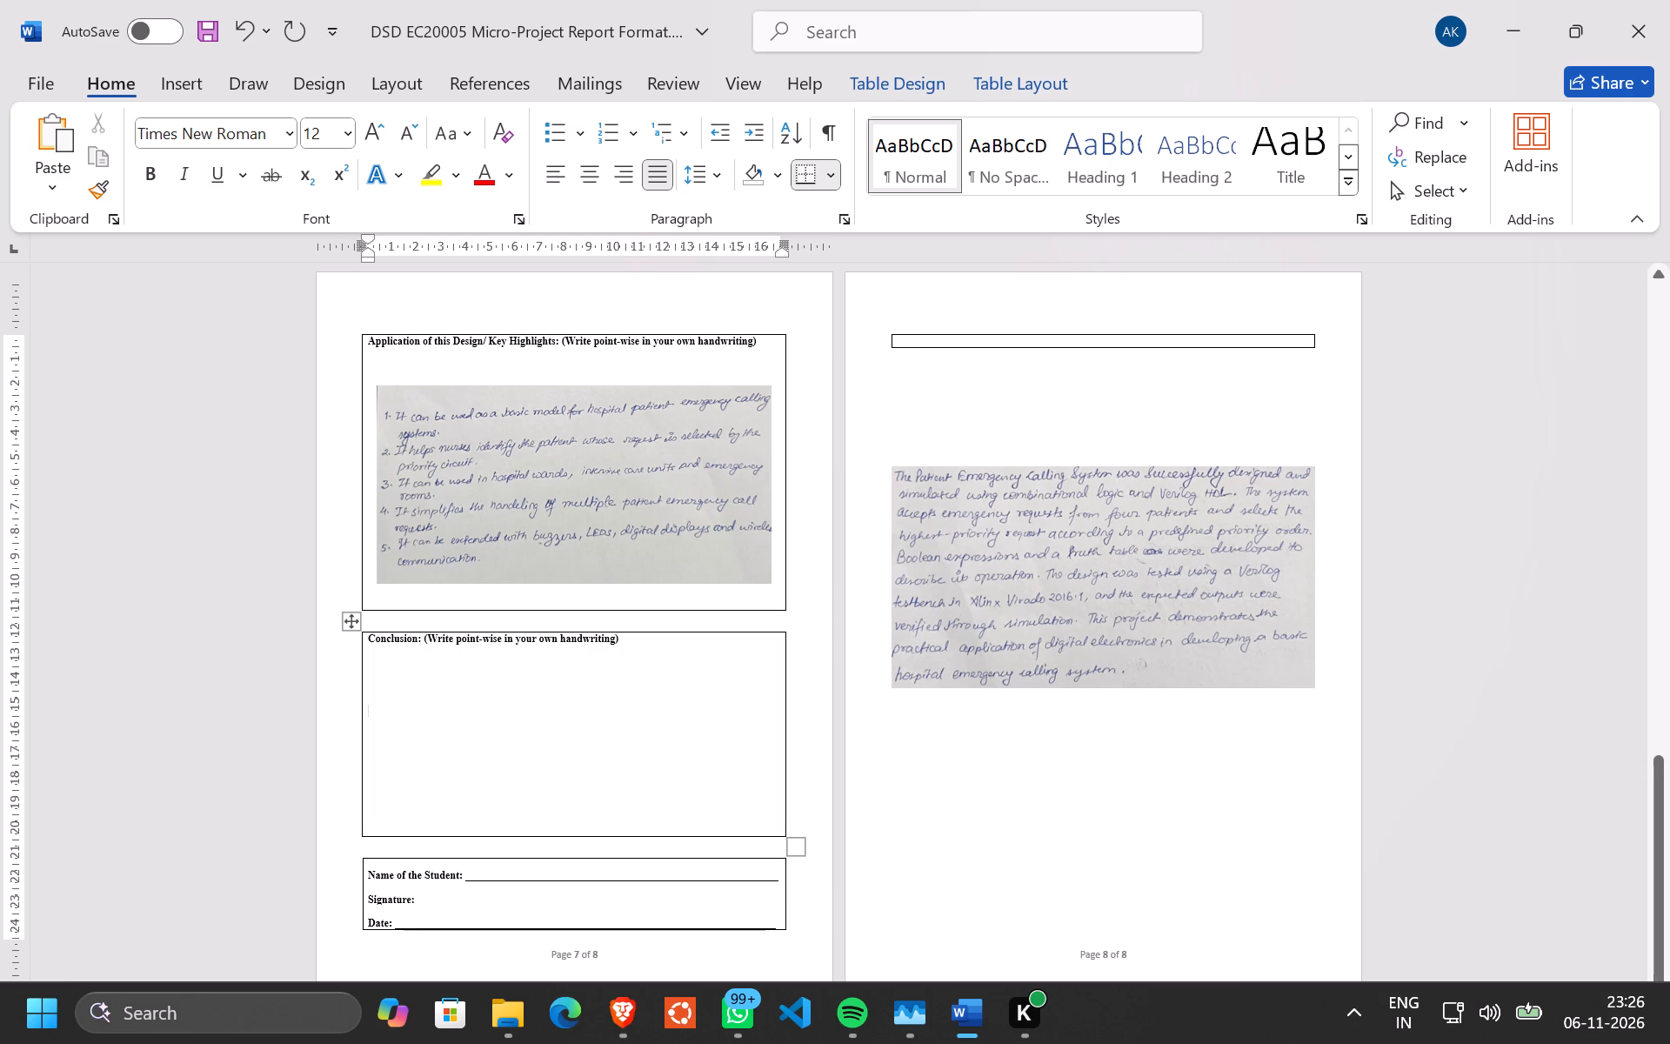
Shrink the handwritten conclusion picture on page 8 and move it into the Conclusion box on page 7, below its heading.
{"action": "left_click", "coordinate": [1020, 543]}
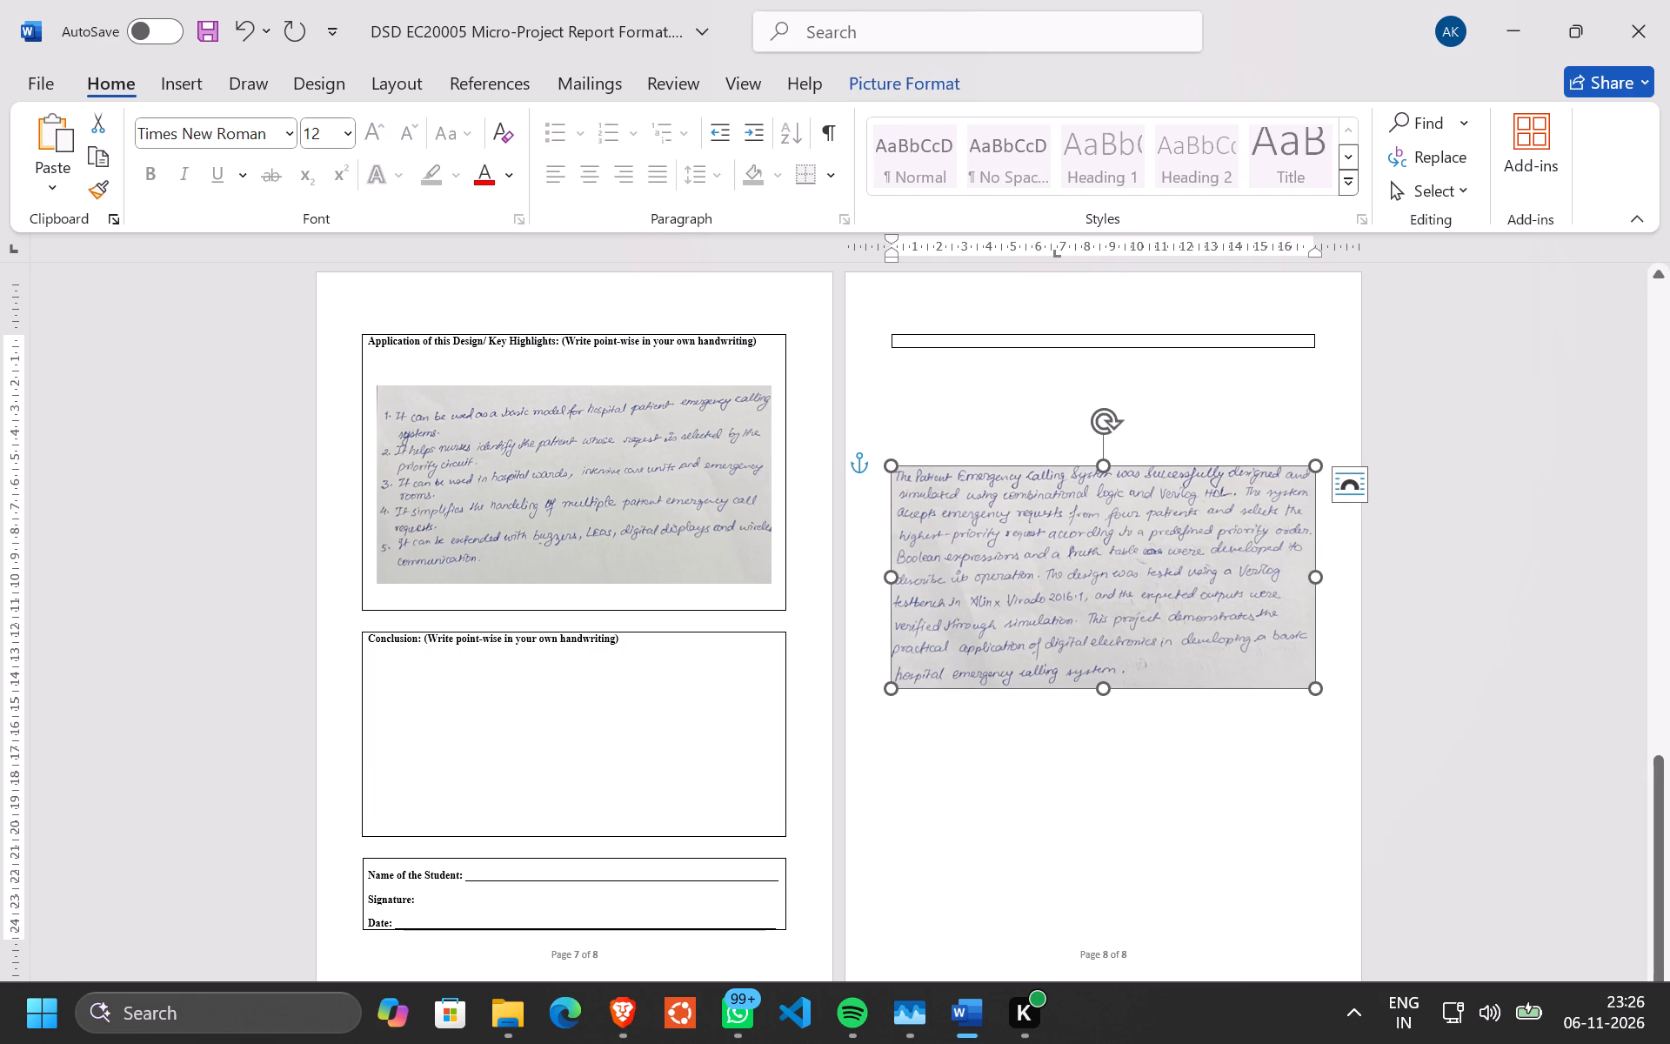
{"action": "left_click_drag", "start_coordinate": [1314, 681], "coordinate": [1282, 653]}
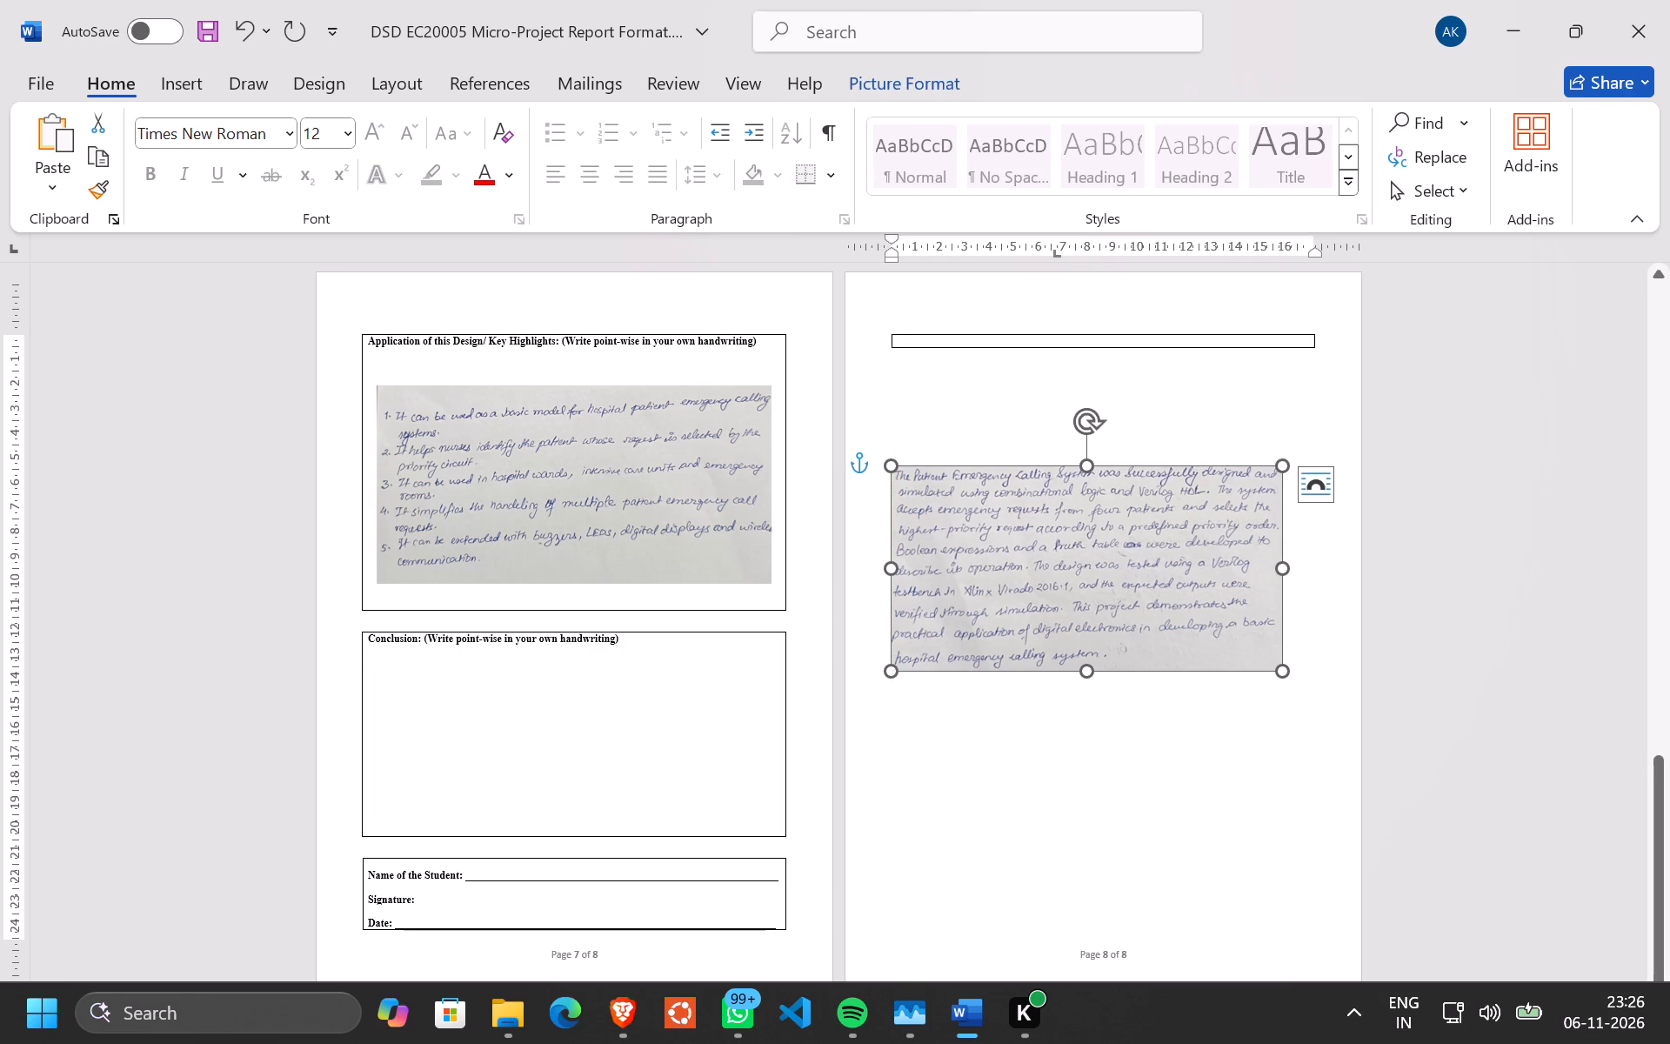
{"action": "left_click_drag", "start_coordinate": [1078, 570], "coordinate": [571, 745]}
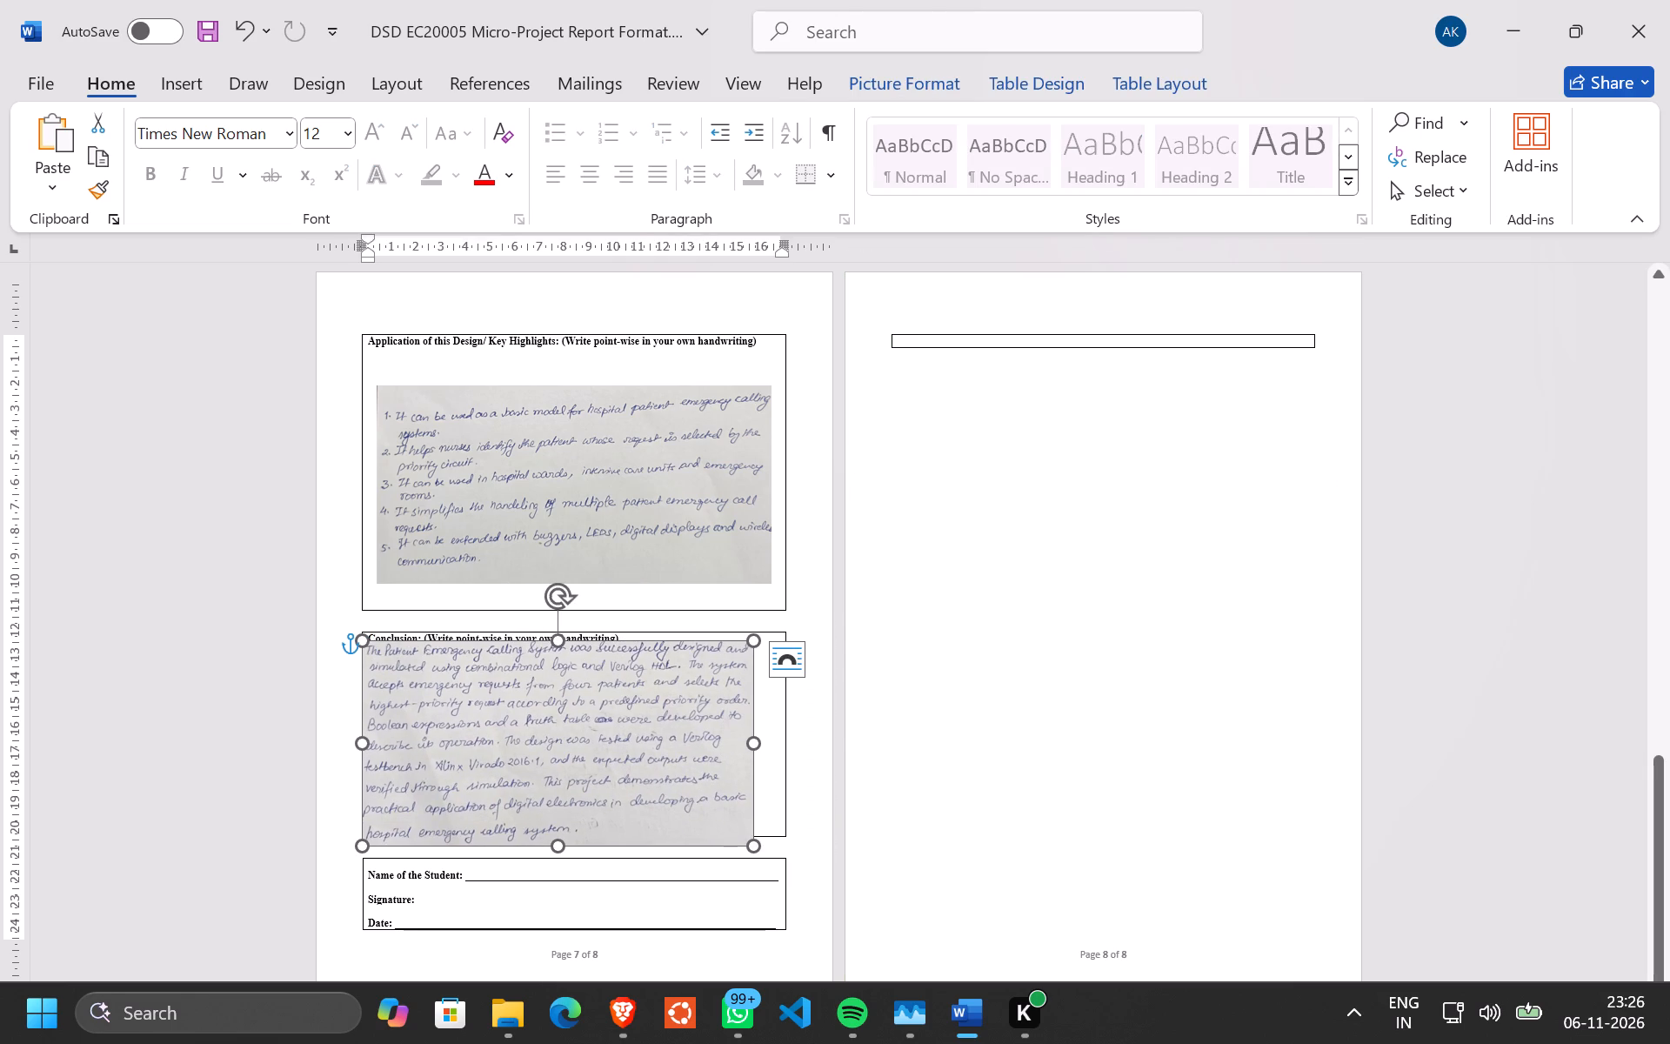
{"action": "left_click_drag", "start_coordinate": [758, 847], "coordinate": [715, 828]}
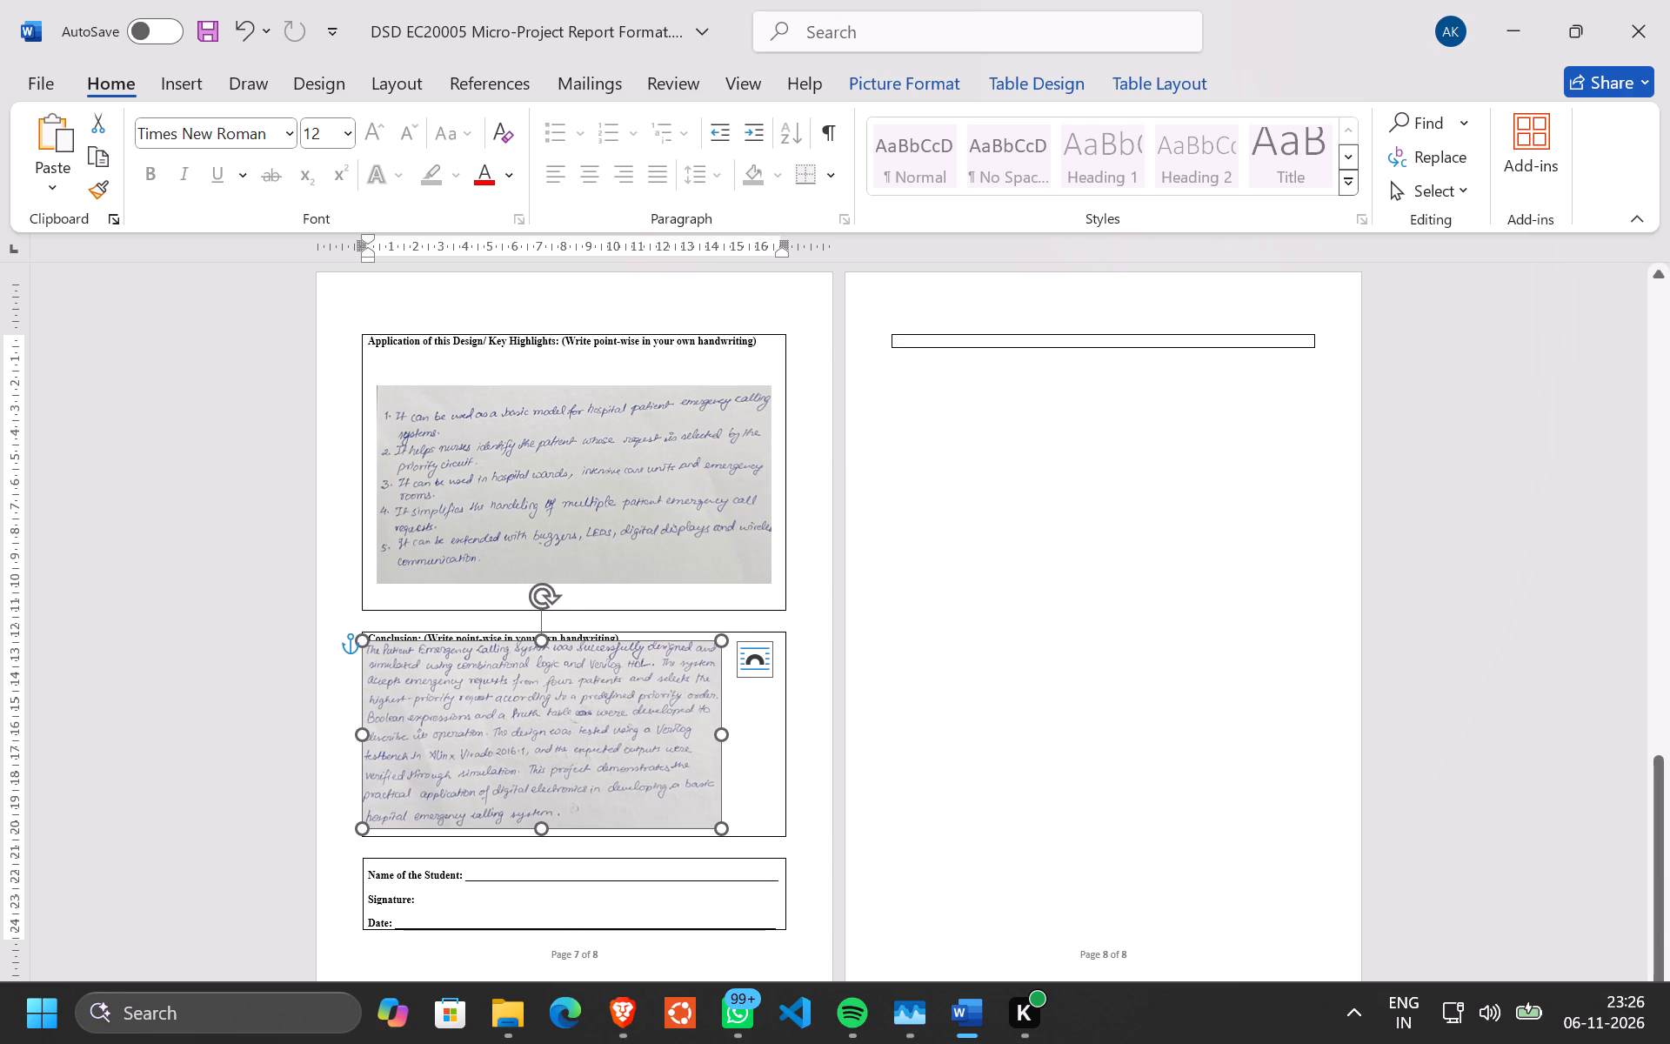
{"action": "left_click_drag", "start_coordinate": [587, 757], "coordinate": [598, 766]}
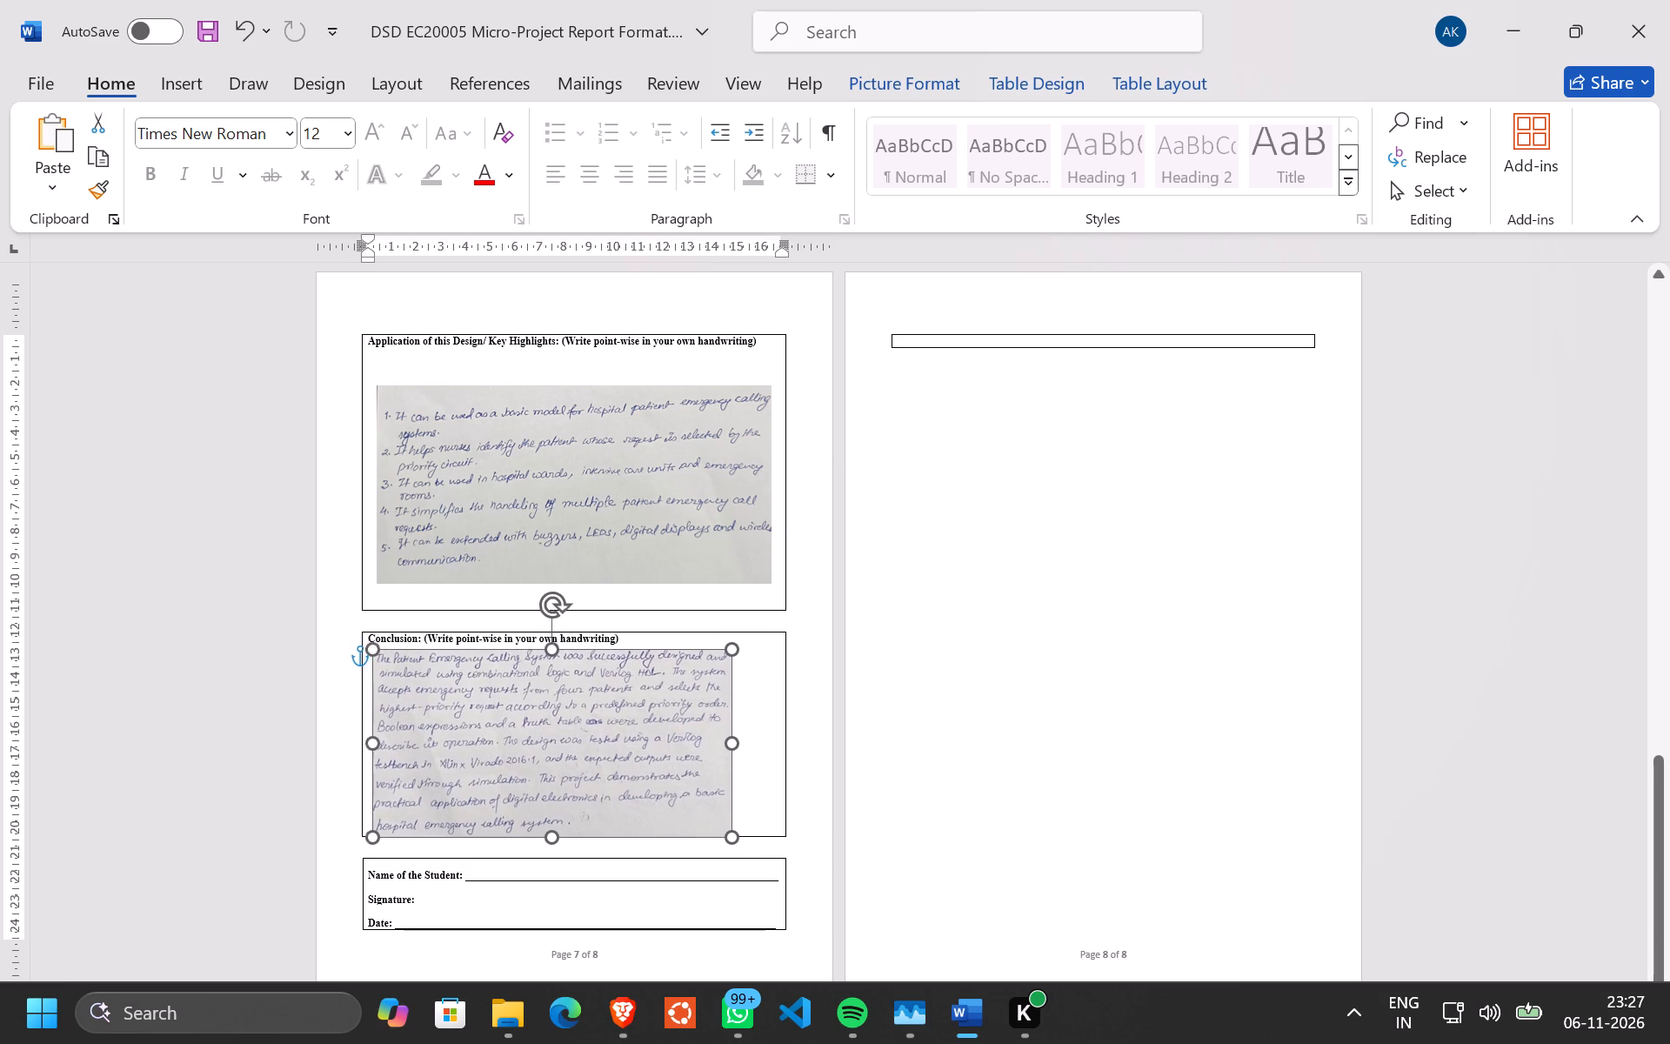
{"action": "left_click_drag", "start_coordinate": [598, 766], "coordinate": [625, 764]}
{"action": "left_click", "coordinate": [927, 689]}
Shorten the Signature underline in the student details box by three underscores.
{"action": "scroll", "coordinate": [927, 689], "scroll_direction": "down", "scroll_amount": 3}
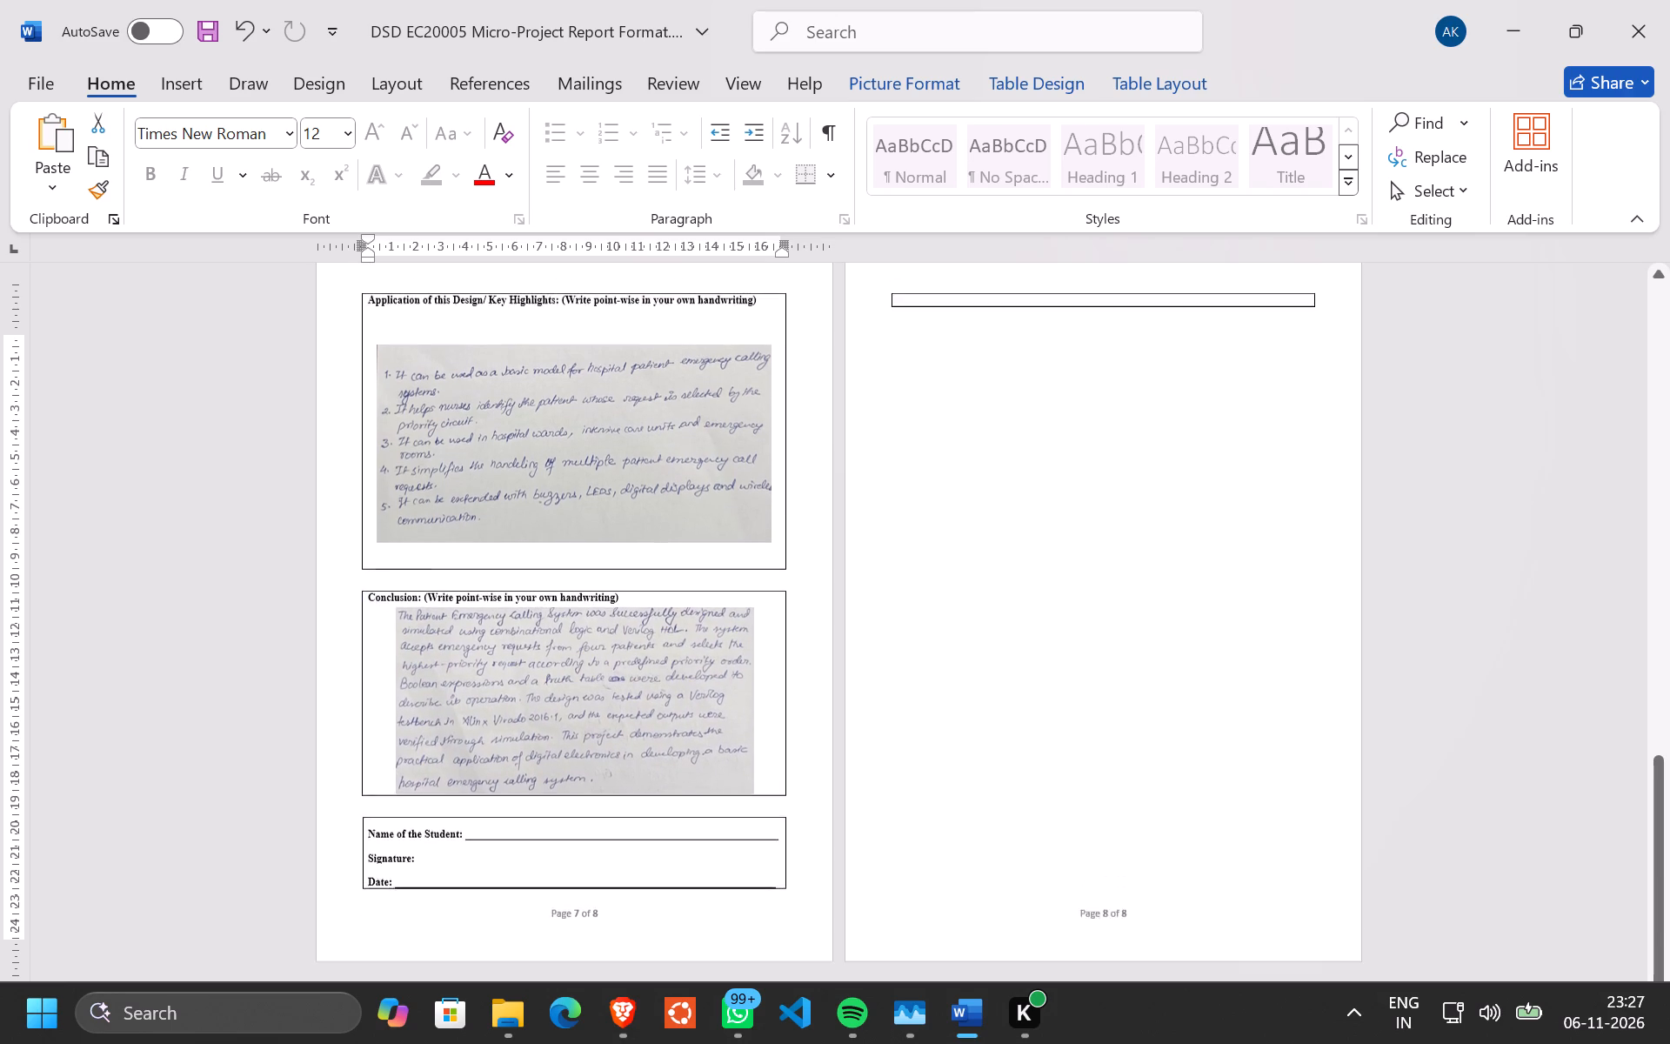
{"action": "scroll", "coordinate": [581, 870], "scroll_direction": "up", "scroll_amount": 1, "text": "ctrl"}
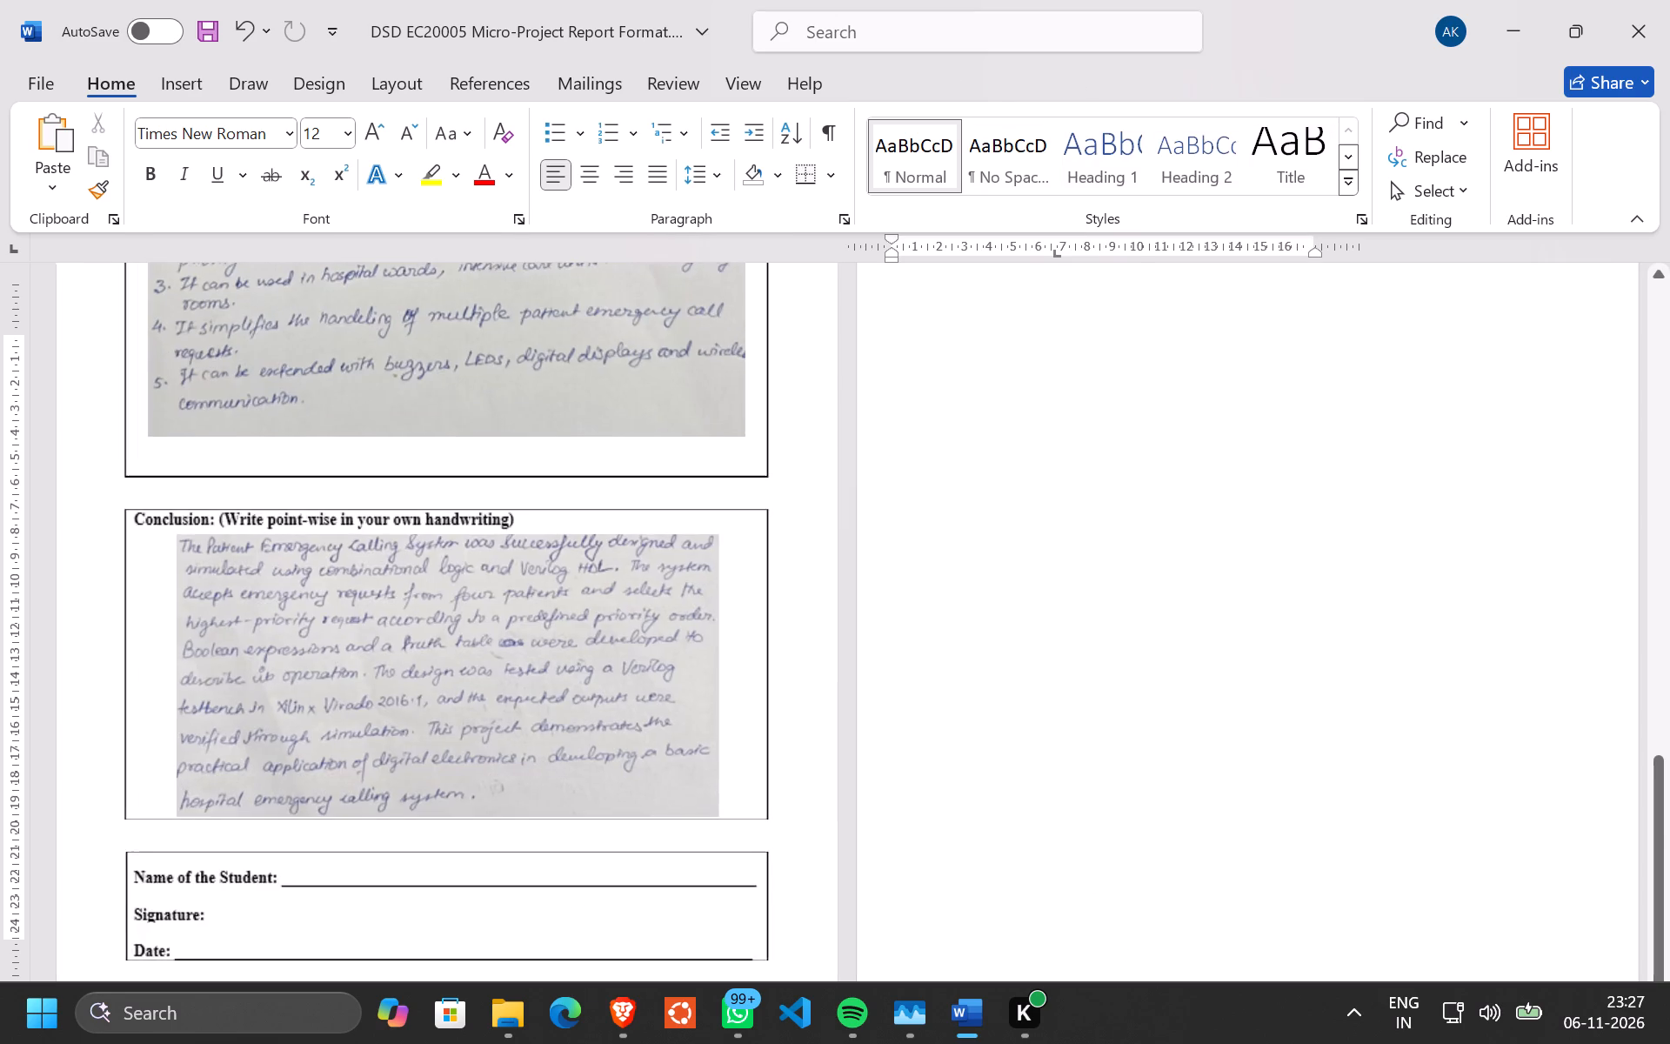
{"action": "left_click", "coordinate": [768, 873]}
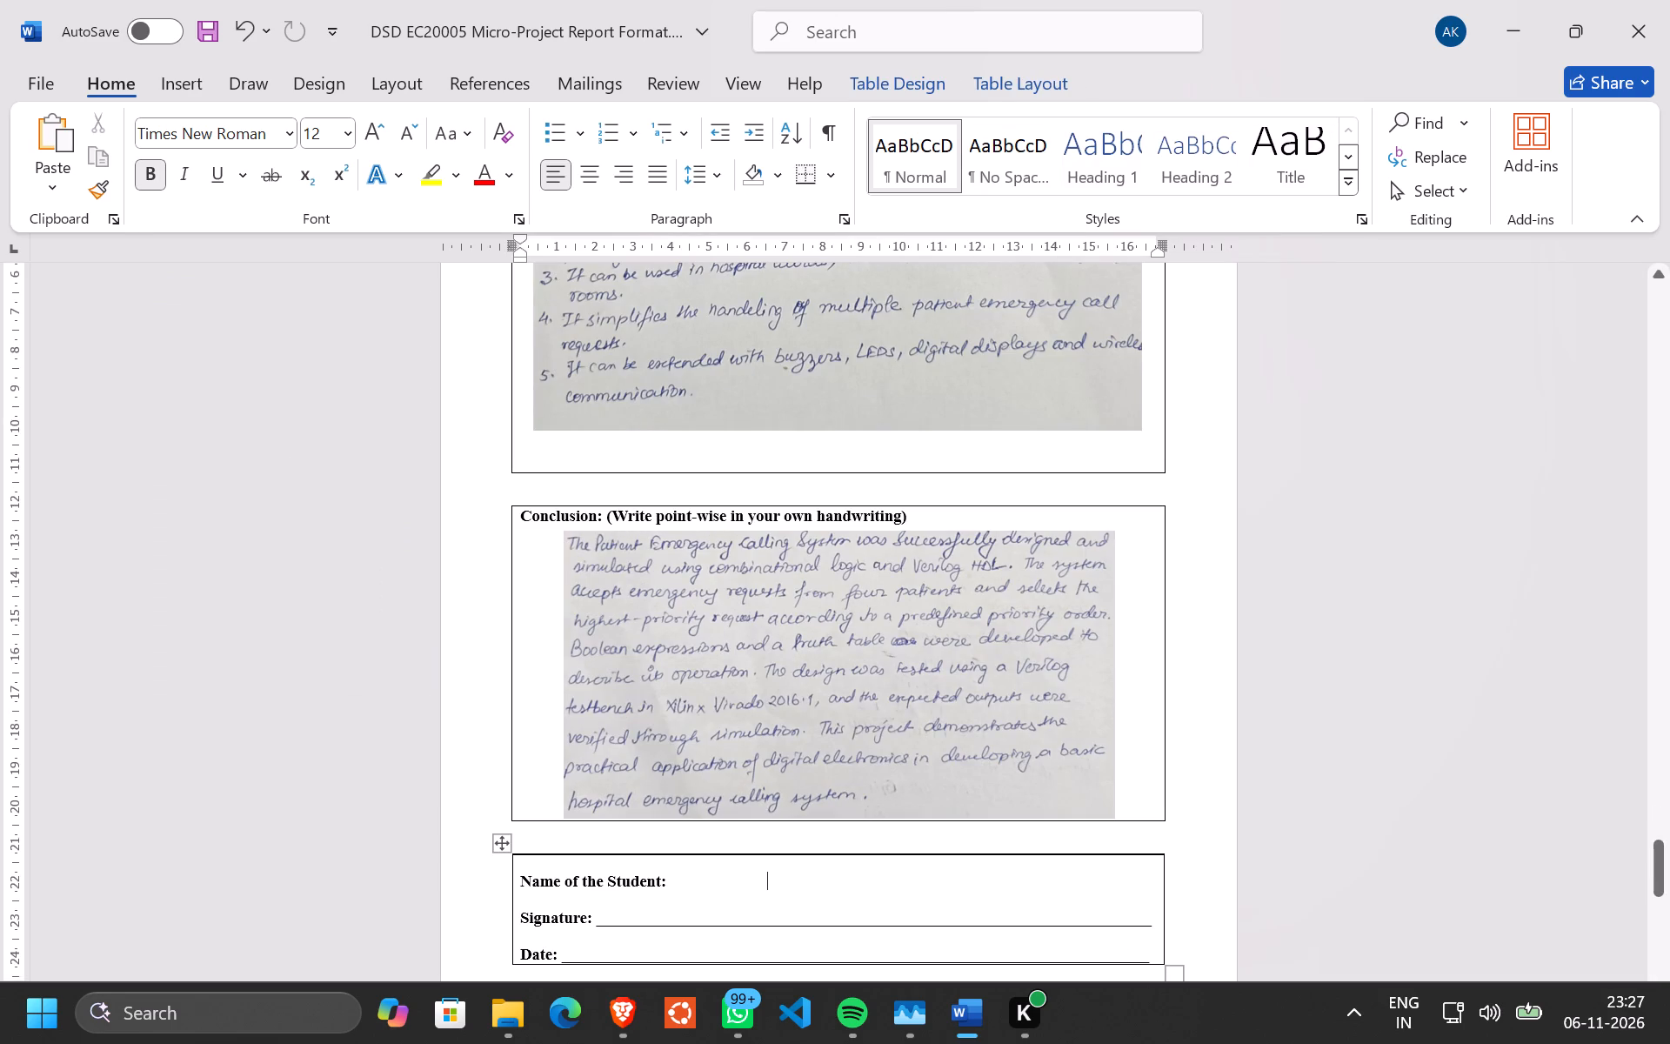
{"action": "left_click", "coordinate": [839, 888]}
{"action": "left_click", "coordinate": [843, 918]}
{"action": "scroll", "coordinate": [898, 937], "scroll_direction": "down", "scroll_amount": 1}
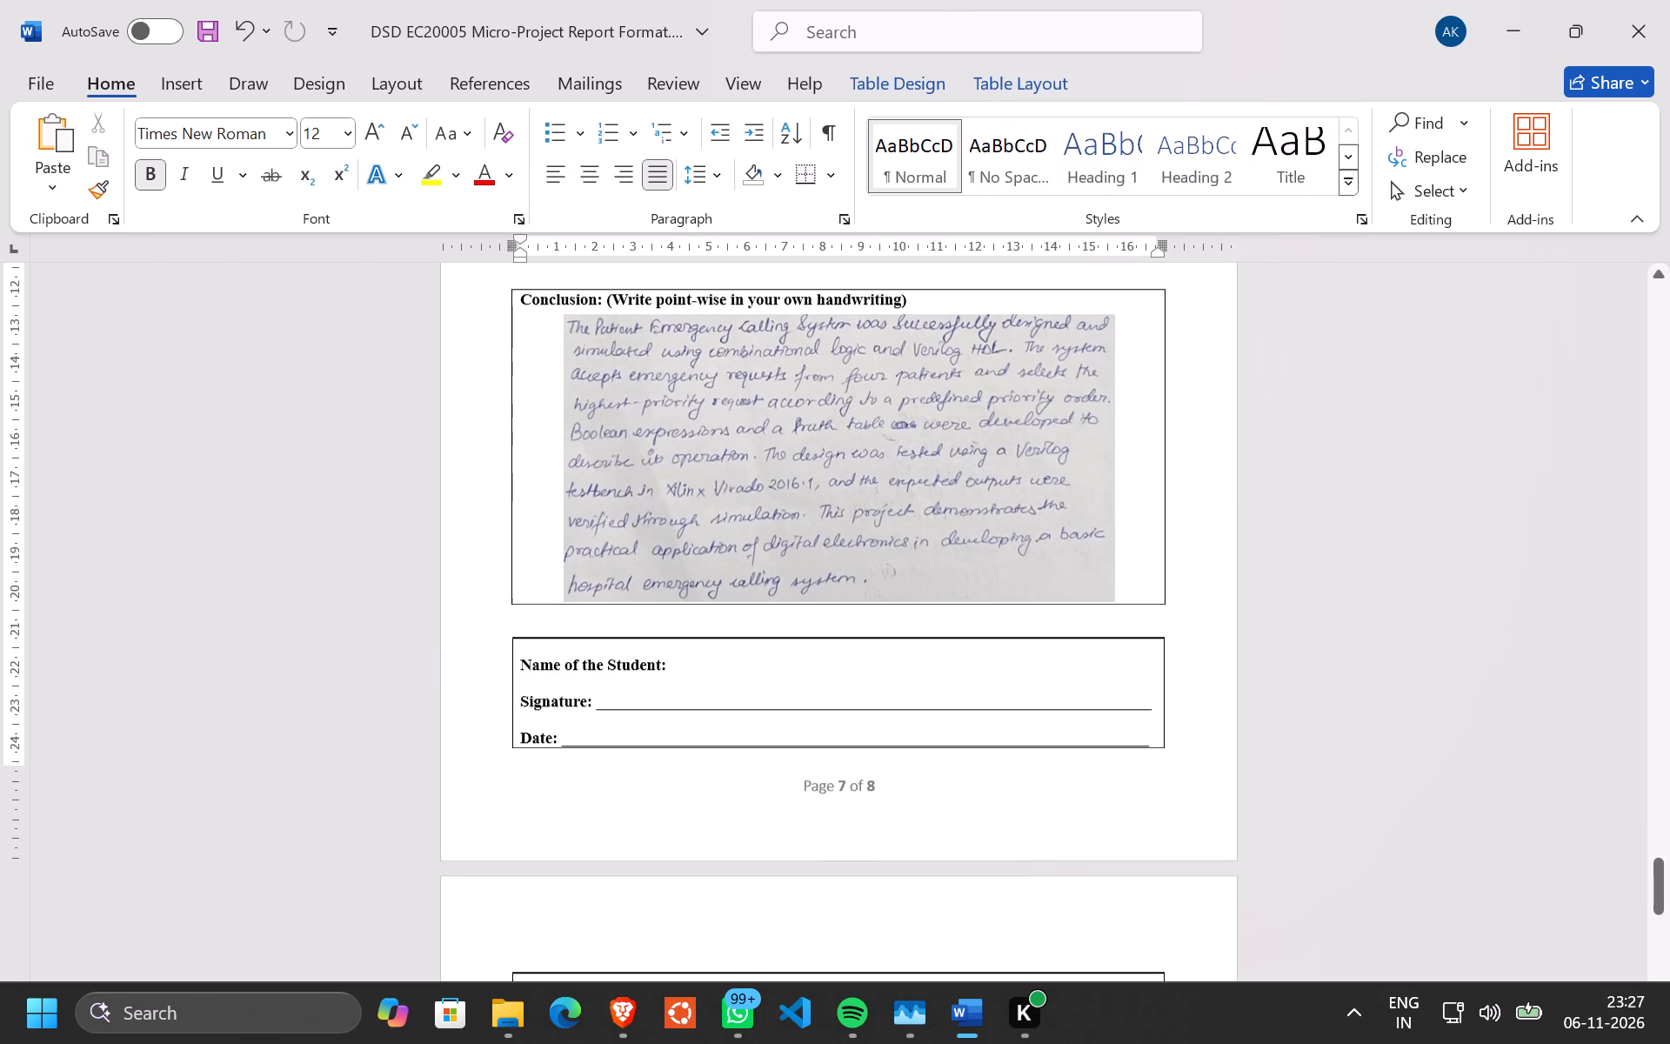
{"action": "scroll", "coordinate": [898, 937], "scroll_direction": "down", "scroll_amount": 1}
{"action": "scroll", "coordinate": [925, 727], "scroll_direction": "down", "scroll_amount": 2}
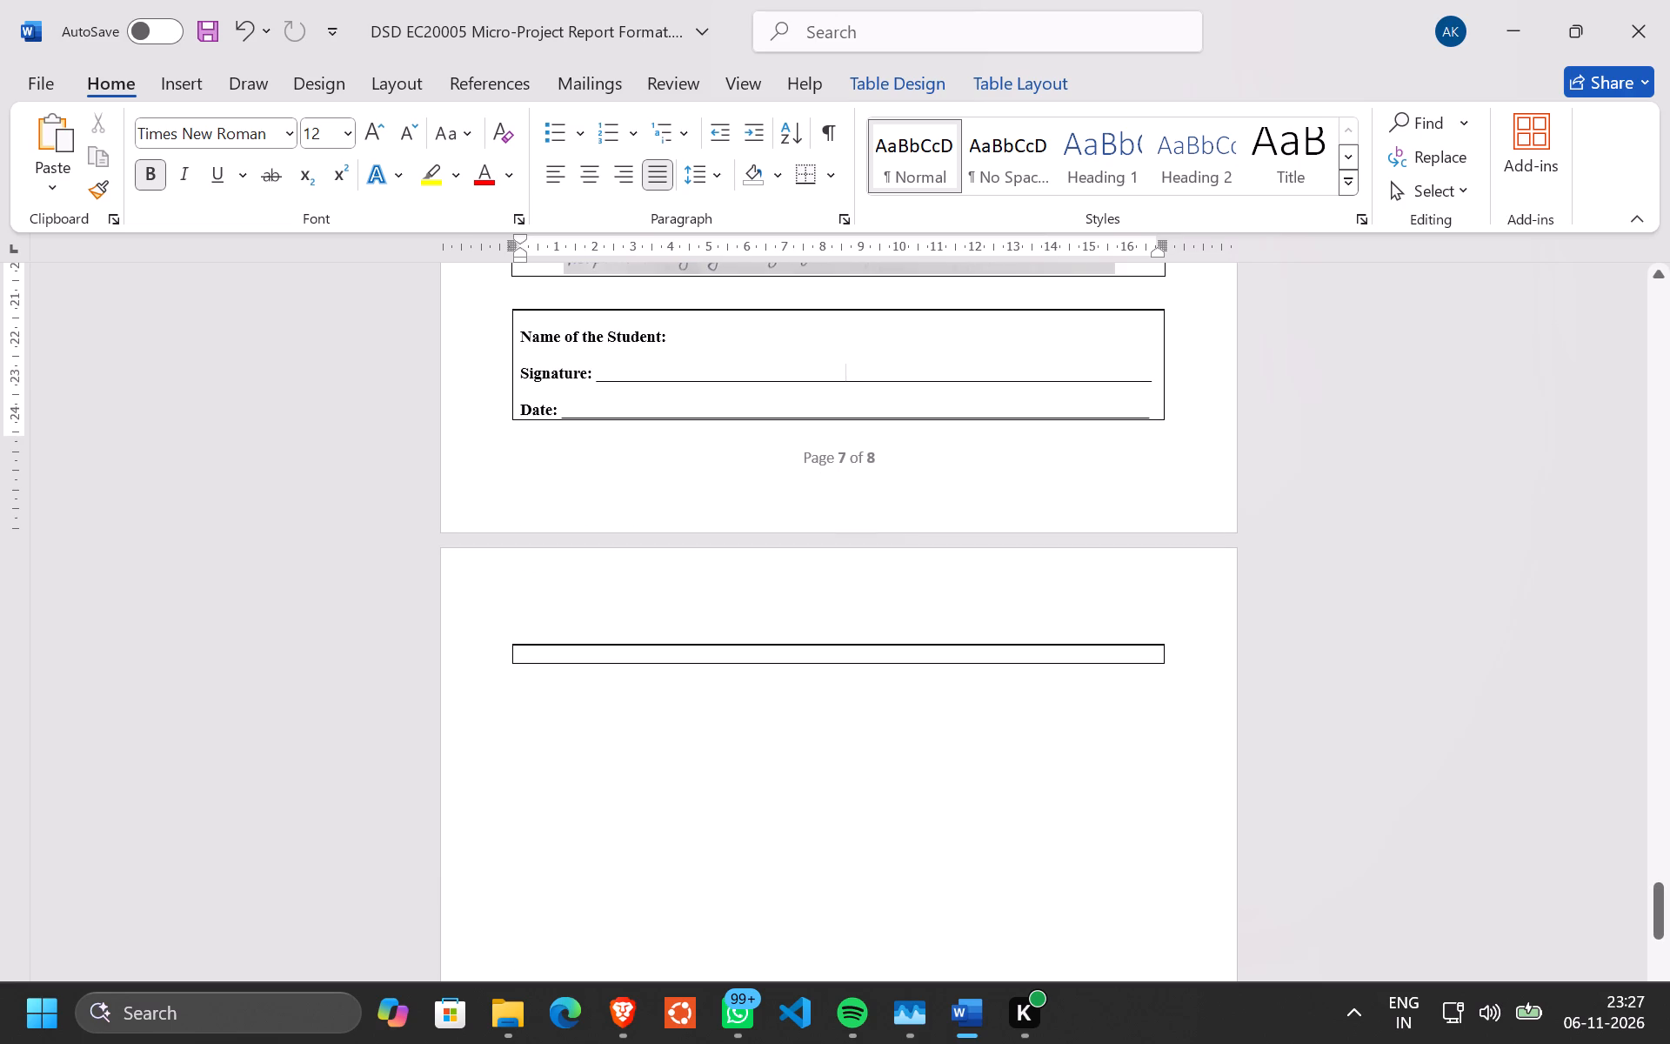
{"action": "scroll", "coordinate": [825, 331], "scroll_direction": "up", "scroll_amount": 2}
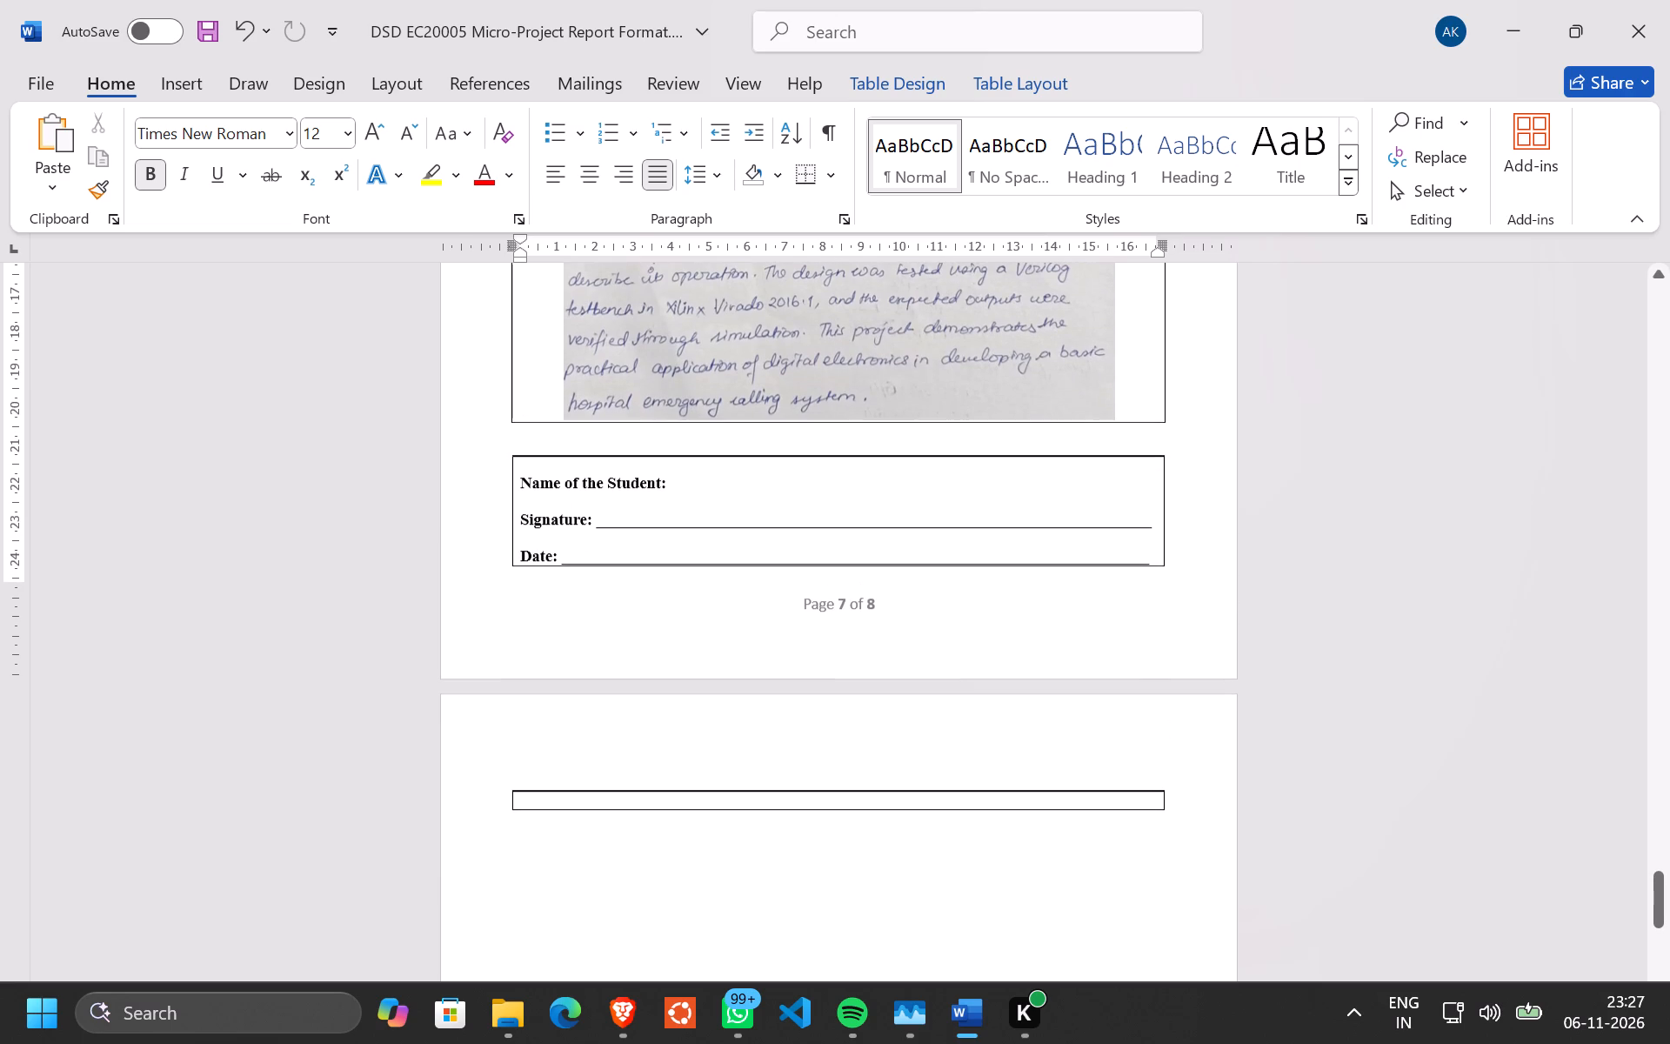
{"action": "key", "text": "BackSpace"}
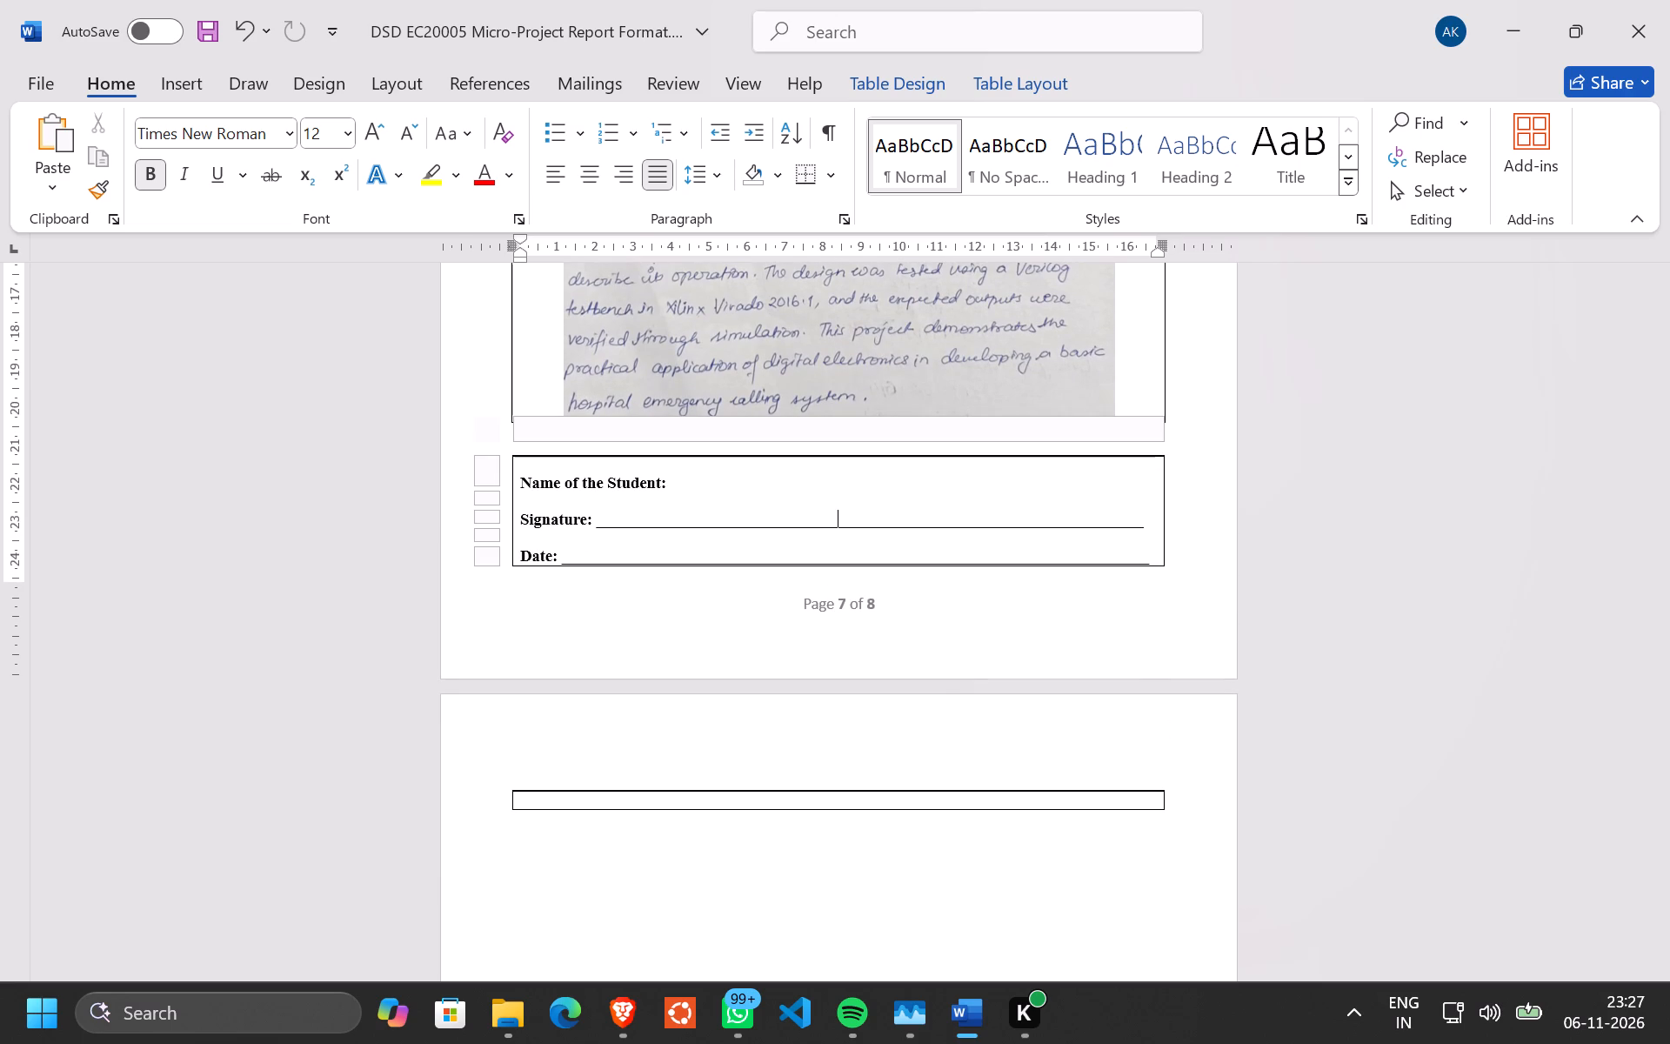
{"action": "key", "text": "BackSpace"}
{"action": "key", "text": "BackSpace"}
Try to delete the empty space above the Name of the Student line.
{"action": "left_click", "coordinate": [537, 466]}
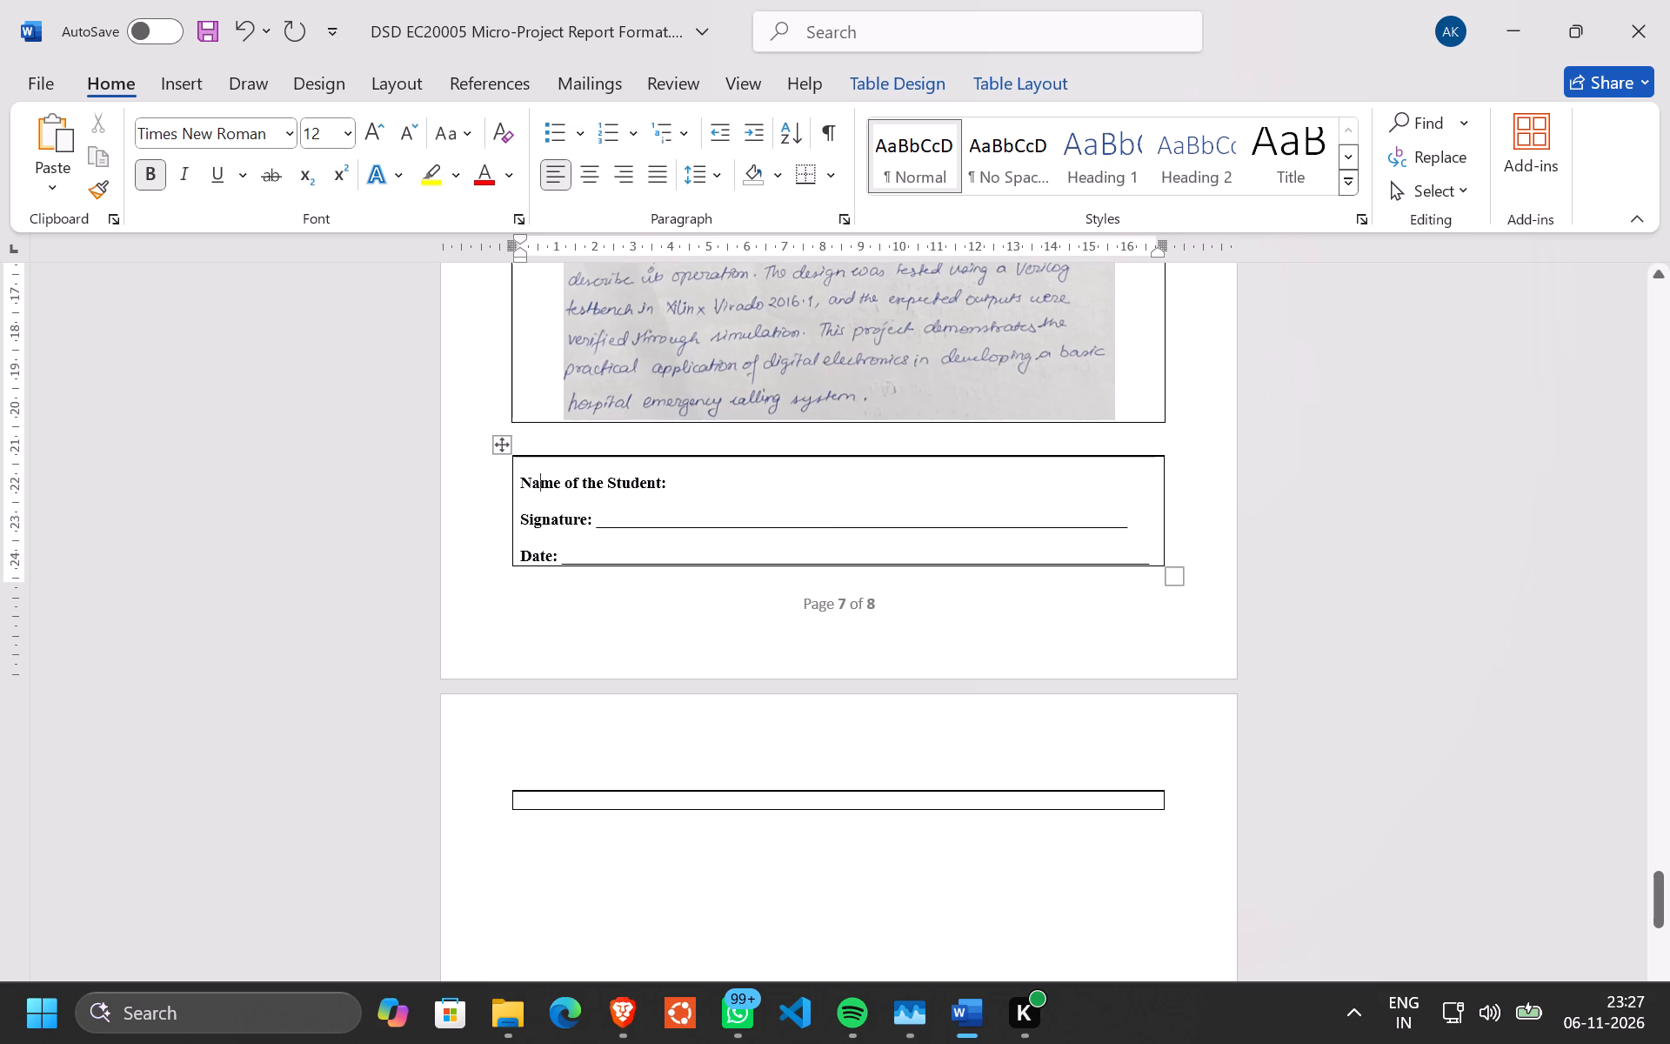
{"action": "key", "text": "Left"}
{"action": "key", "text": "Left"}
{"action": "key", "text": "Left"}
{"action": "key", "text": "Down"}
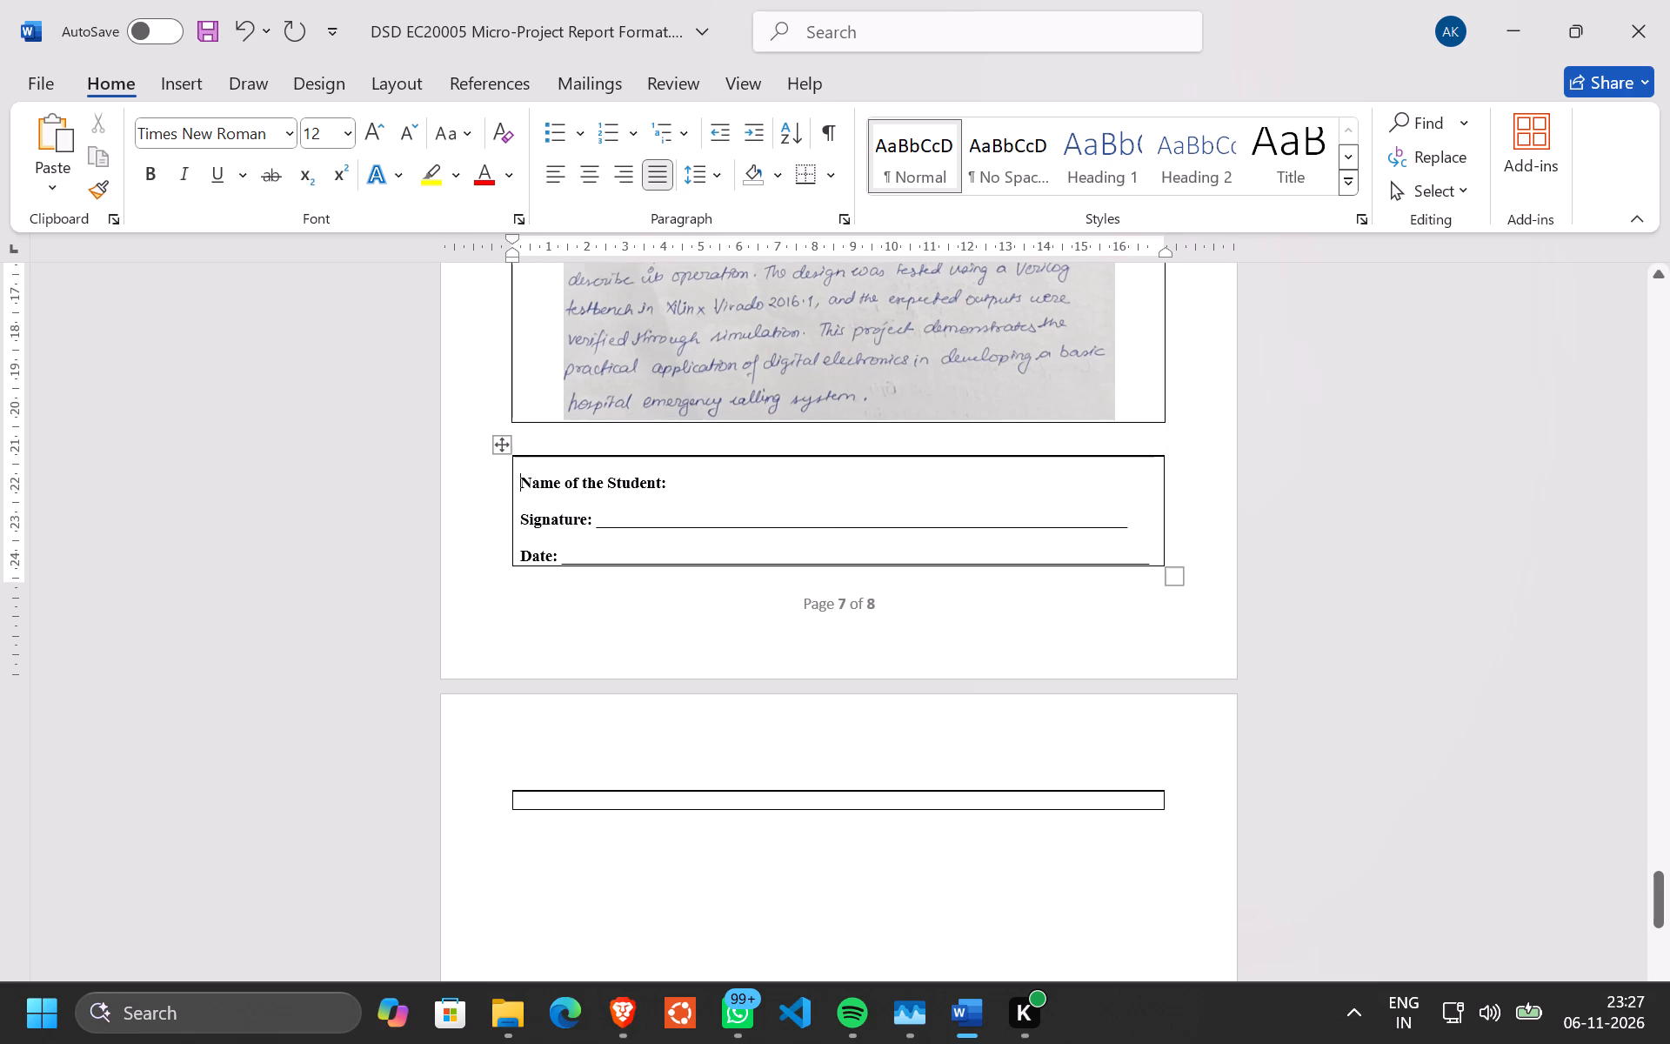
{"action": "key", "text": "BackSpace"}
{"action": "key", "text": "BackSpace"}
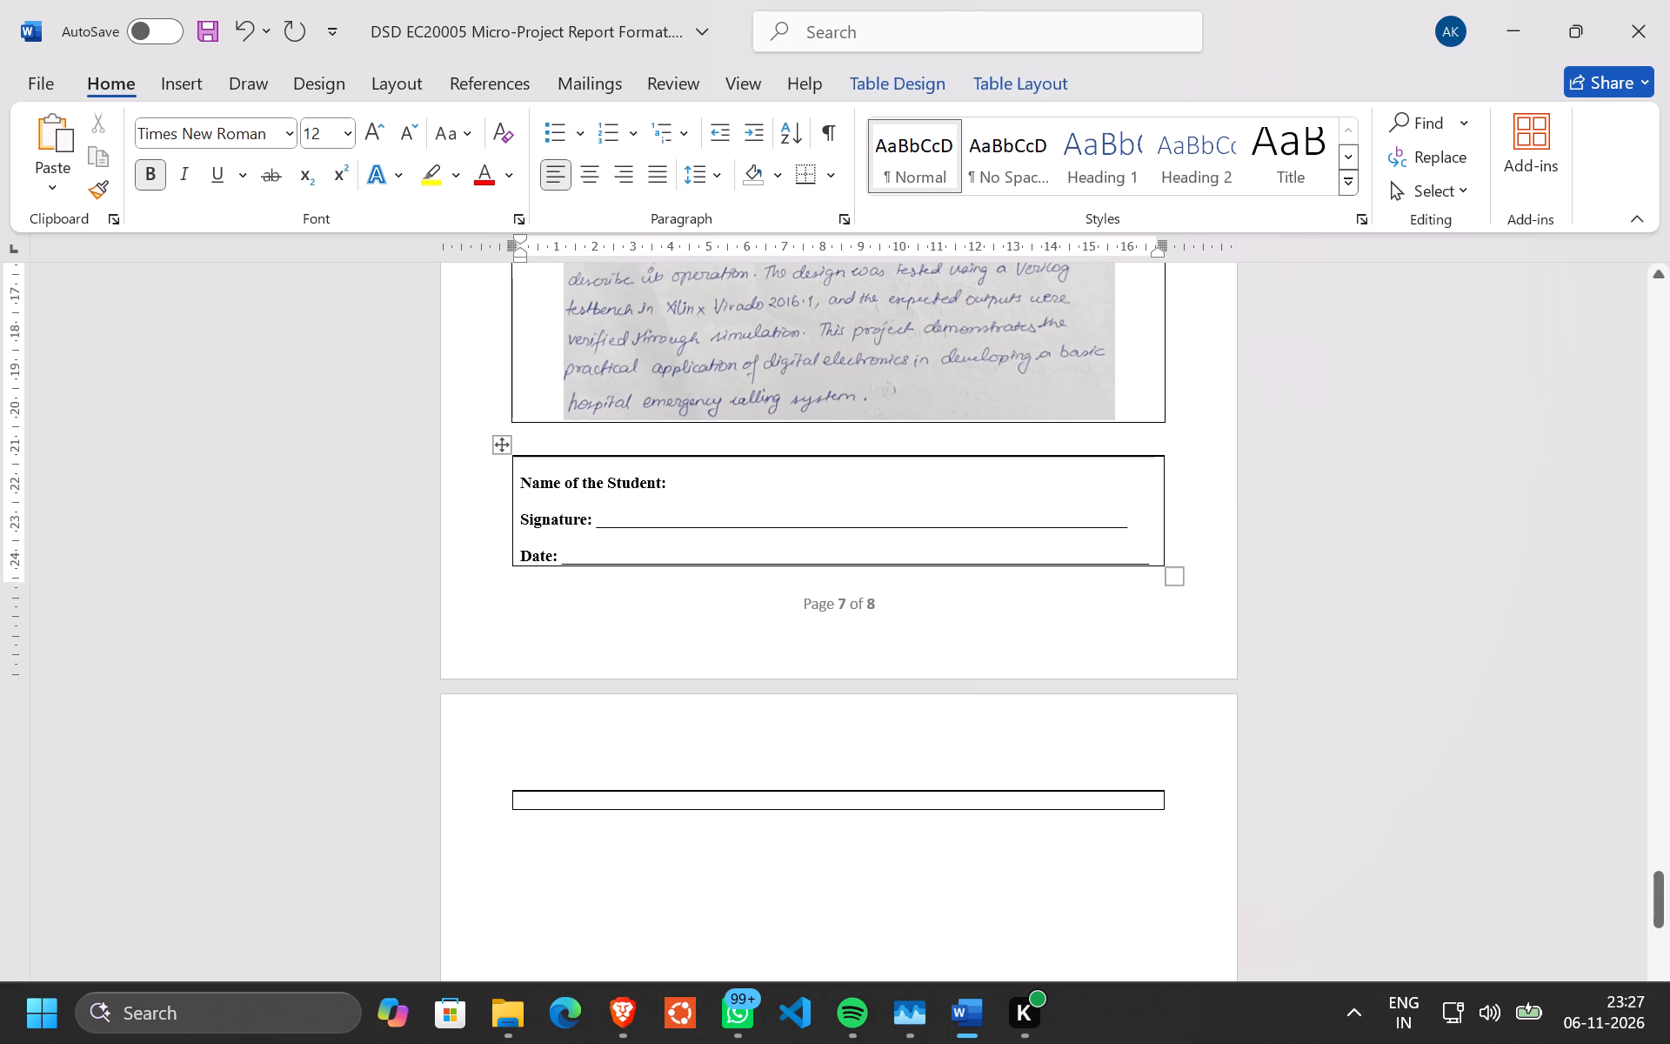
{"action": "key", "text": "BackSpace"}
Reduce the Conclusion box by one empty line to fit the whole student details box on page 7.
{"action": "left_click", "coordinate": [547, 395]}
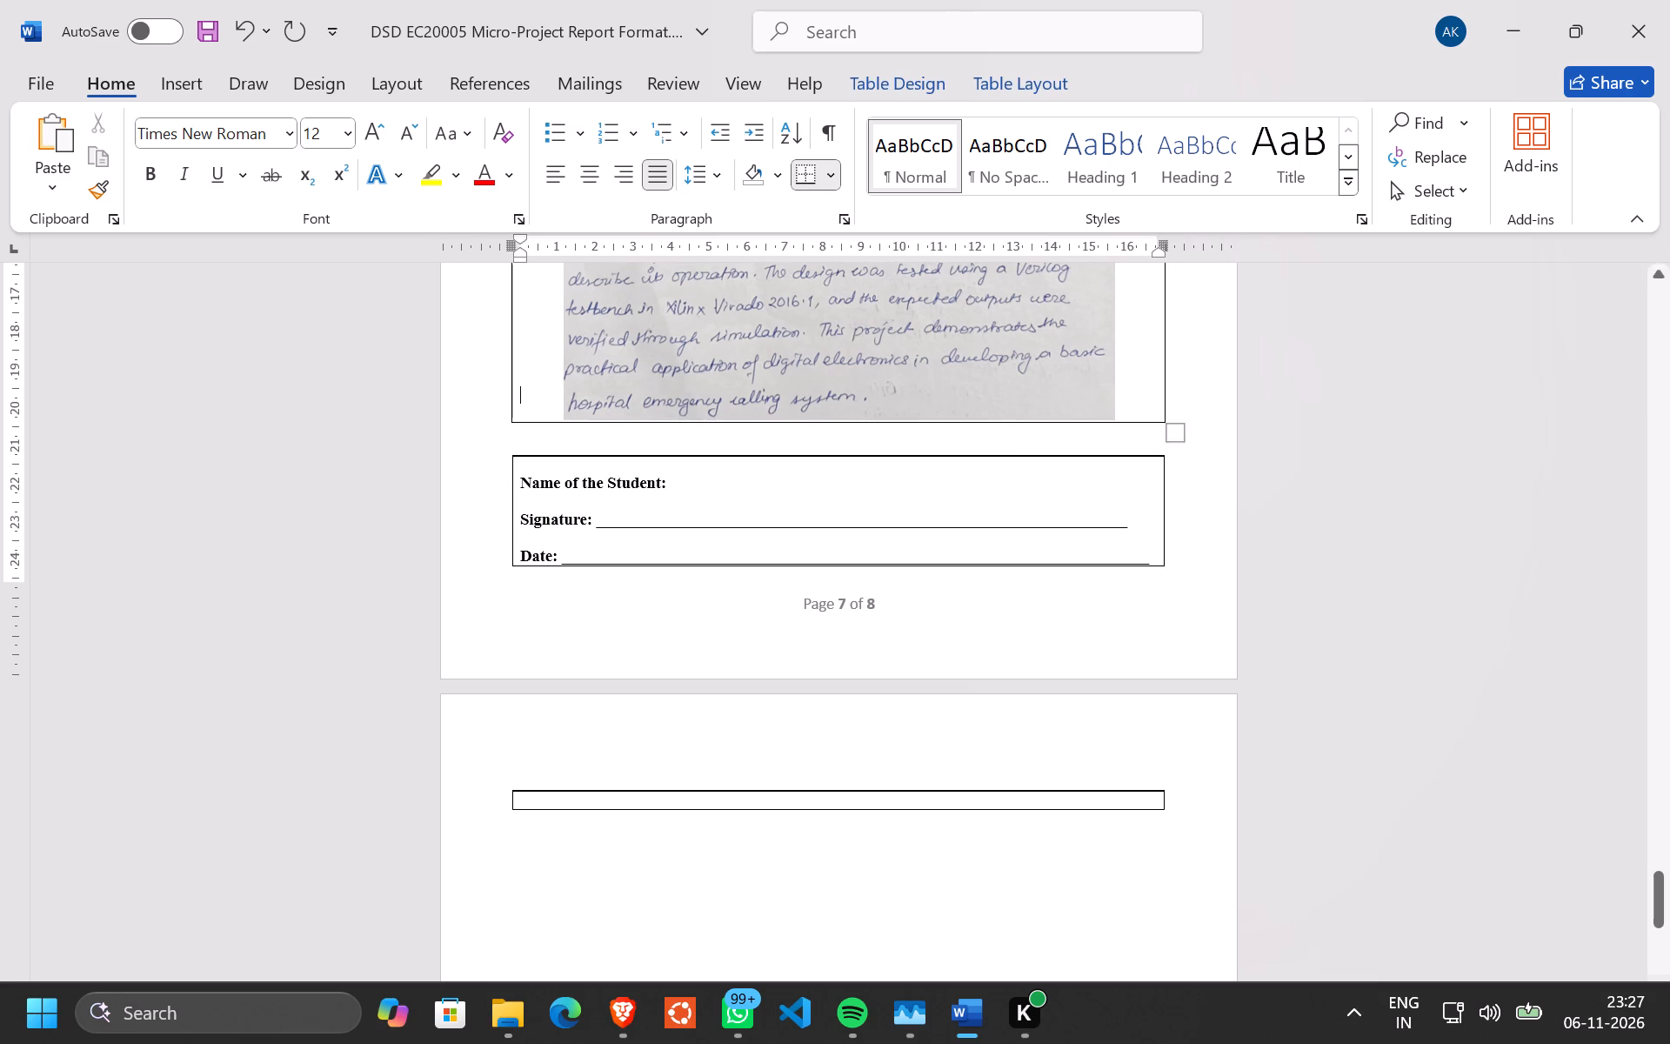
{"action": "key", "text": "BackSpace"}
{"action": "key", "text": "BackSpace"}
{"action": "key", "text": "BackSpace"}
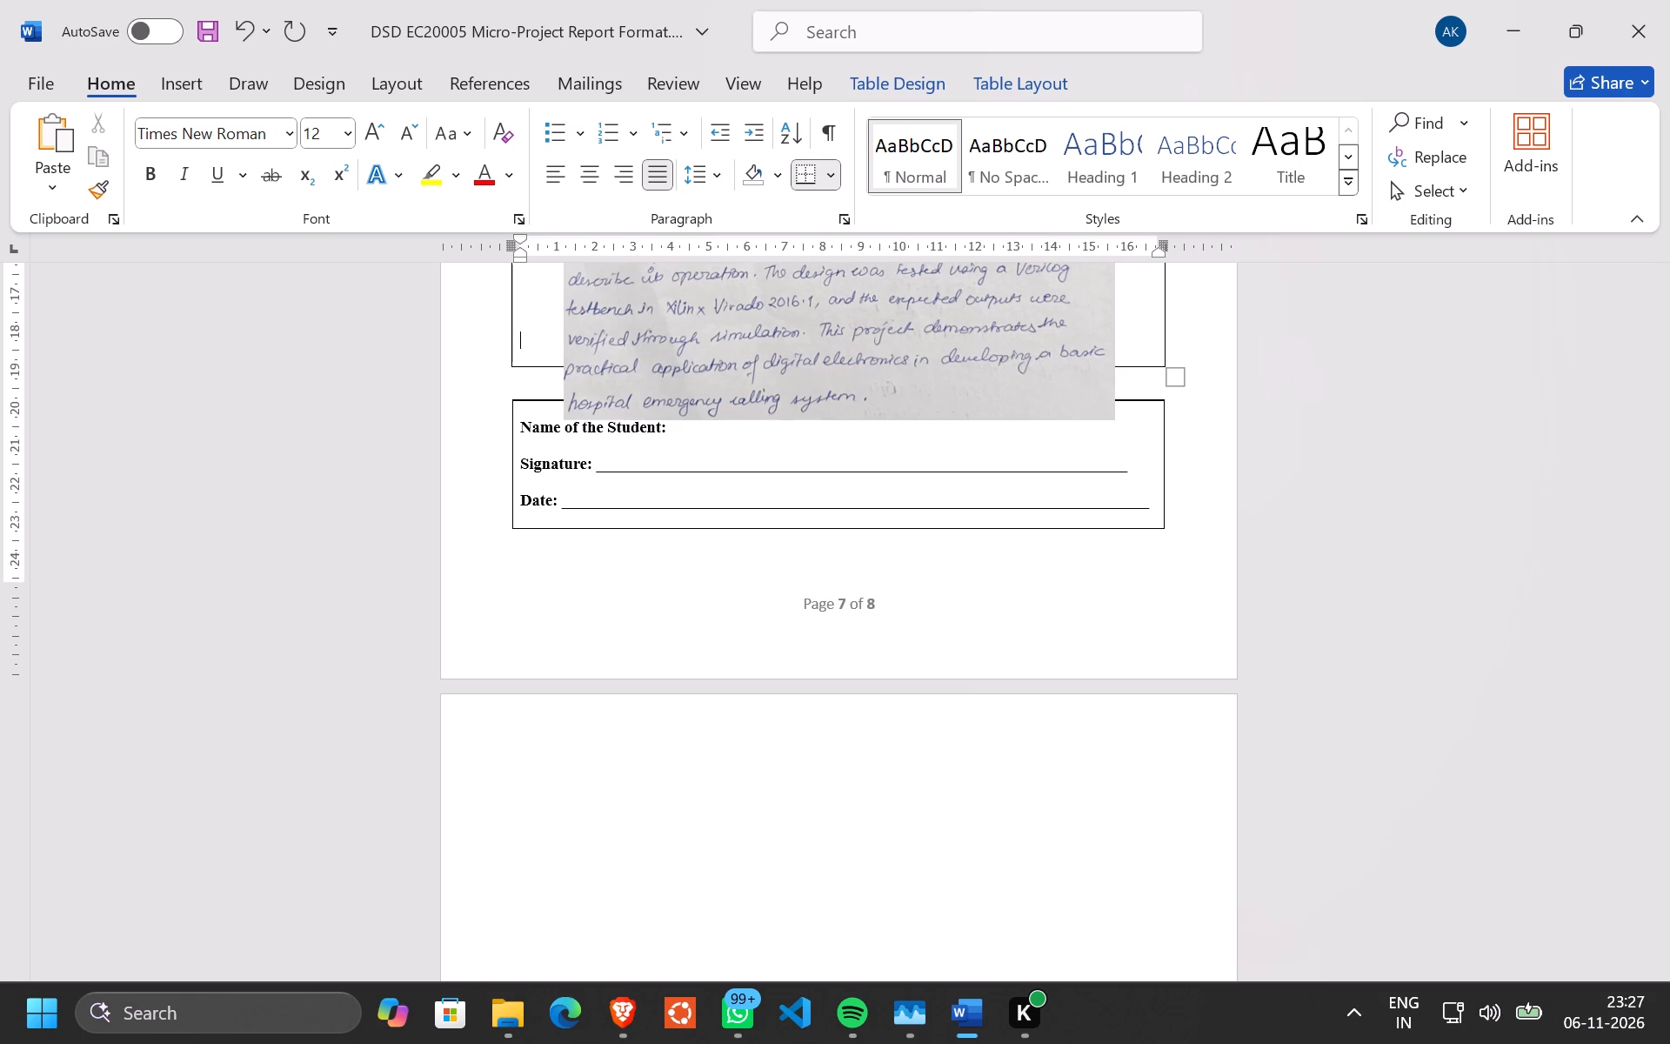
{"action": "key", "text": "Return"}
{"action": "key", "text": "Return"}
{"action": "key", "text": "Return"}
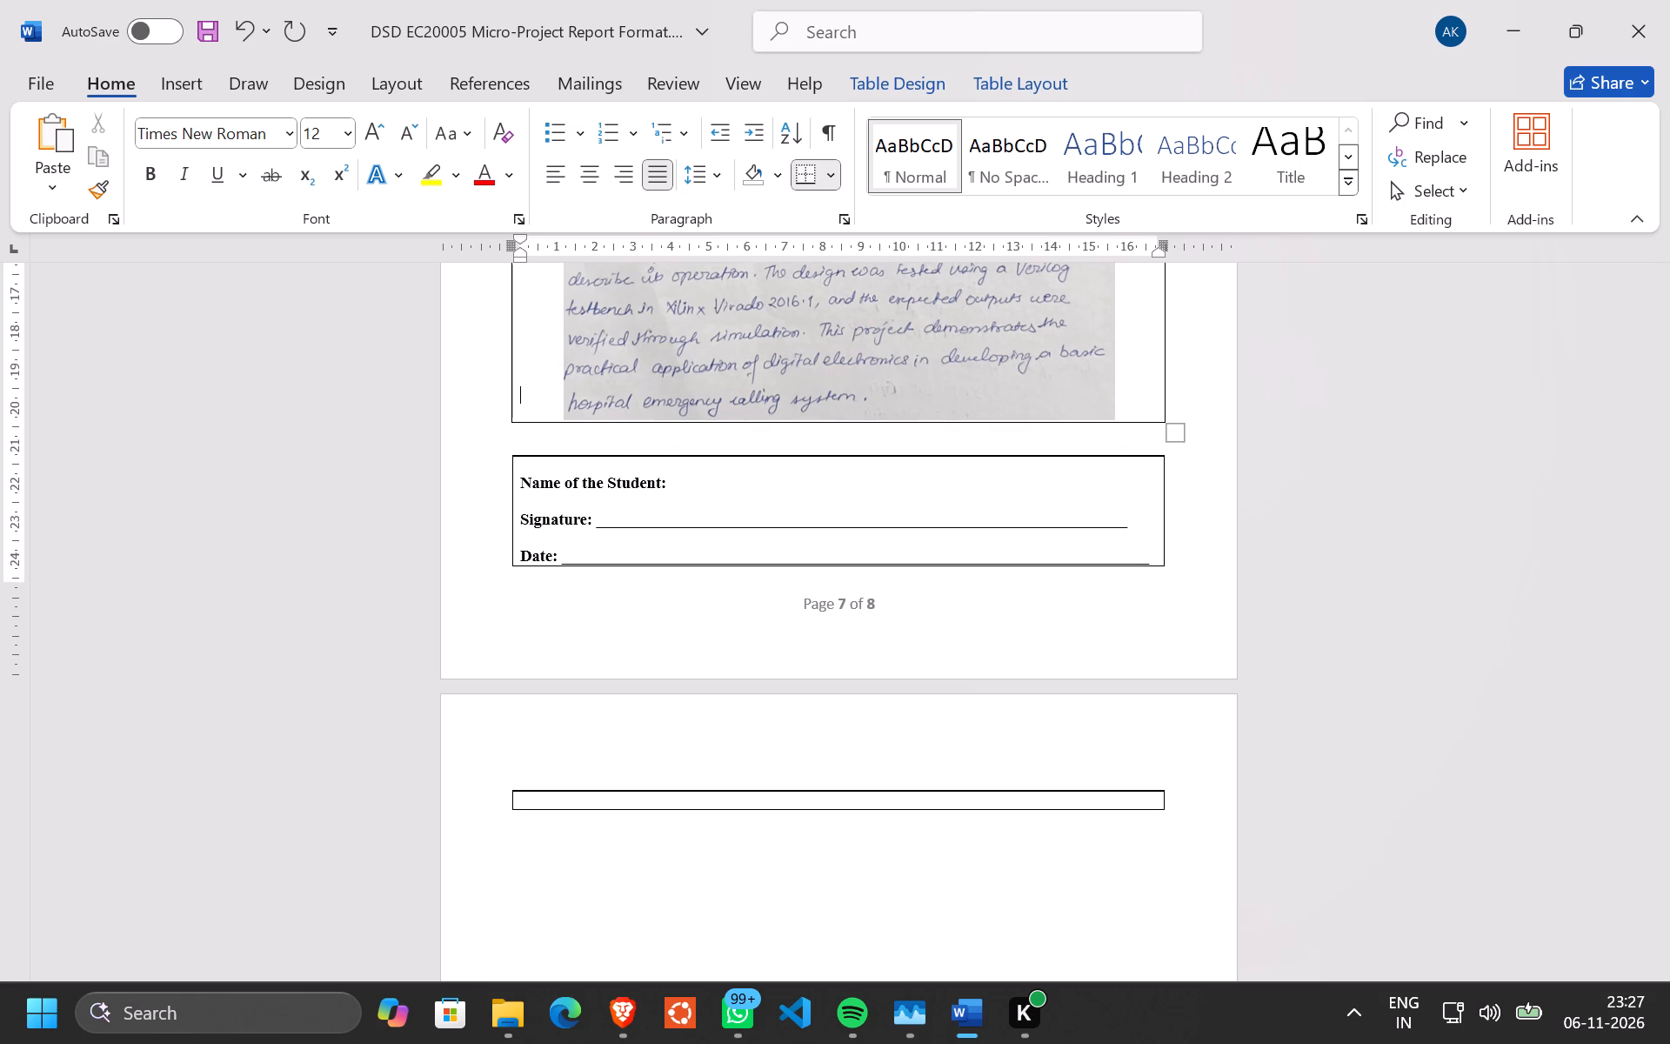
{"action": "key", "text": "BackSpace"}
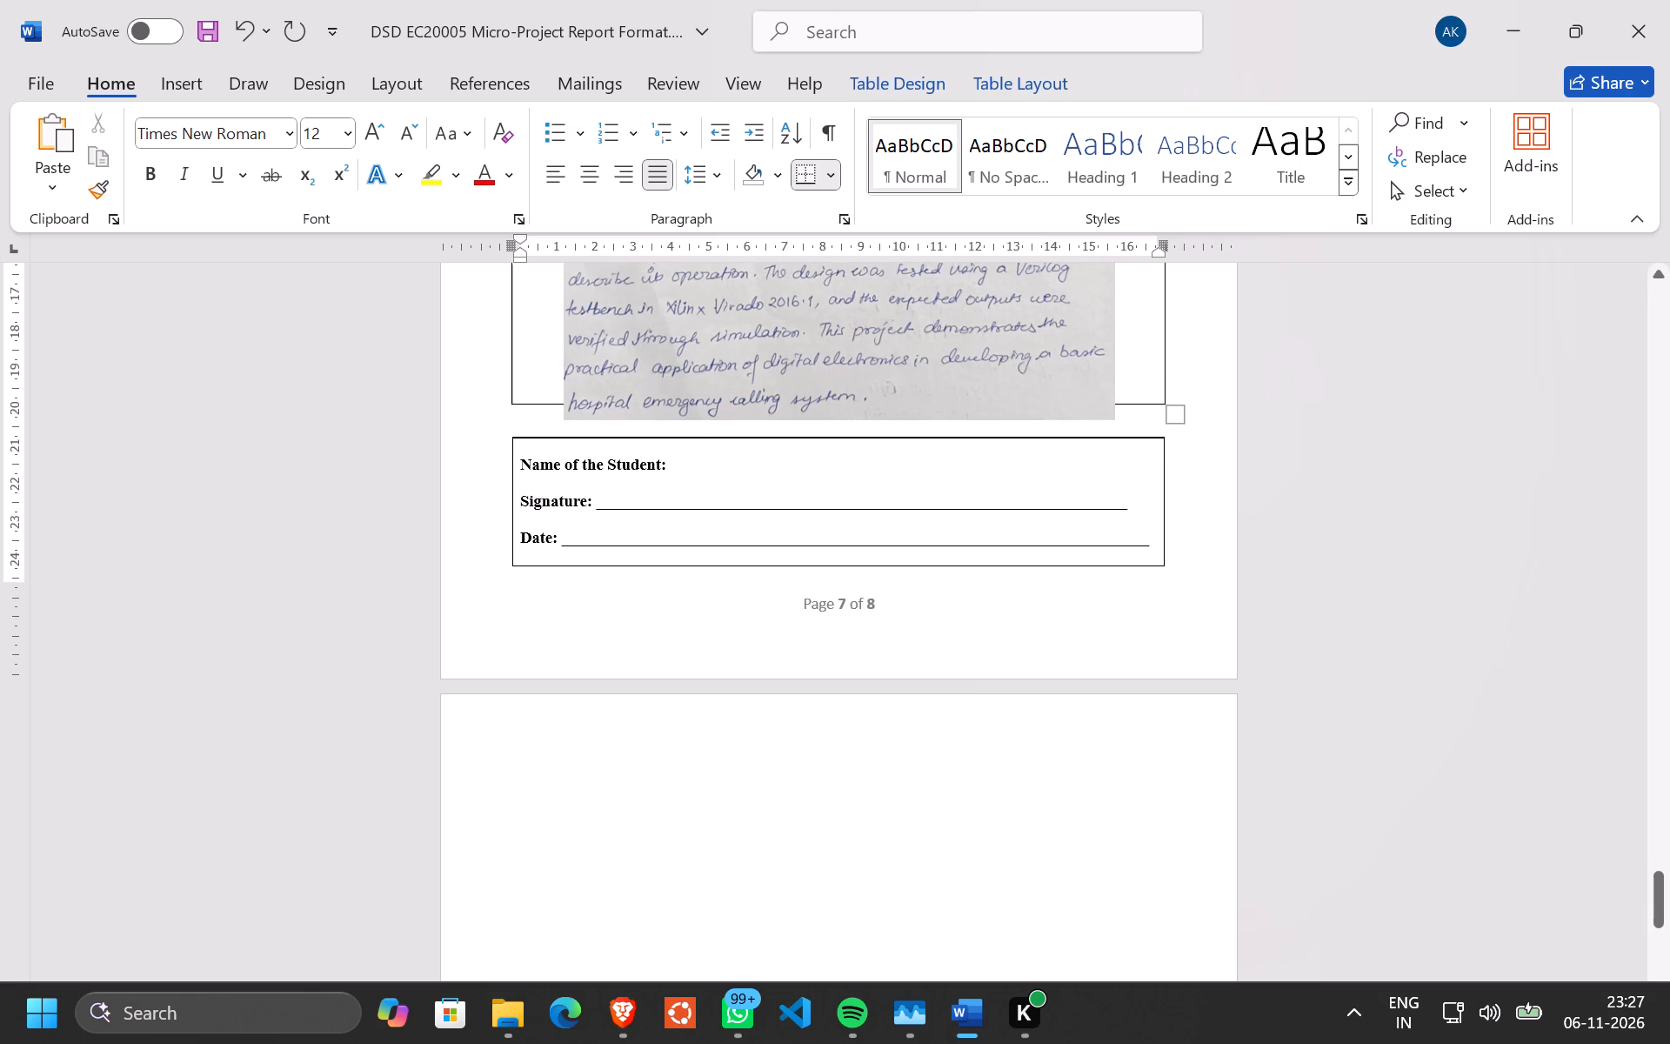
Shrink the handwritten conclusion picture slightly and recentre it within the borders of the Conclusion box.
{"action": "scroll", "coordinate": [790, 517], "scroll_direction": "up", "scroll_amount": 2}
{"action": "left_click", "coordinate": [790, 517]}
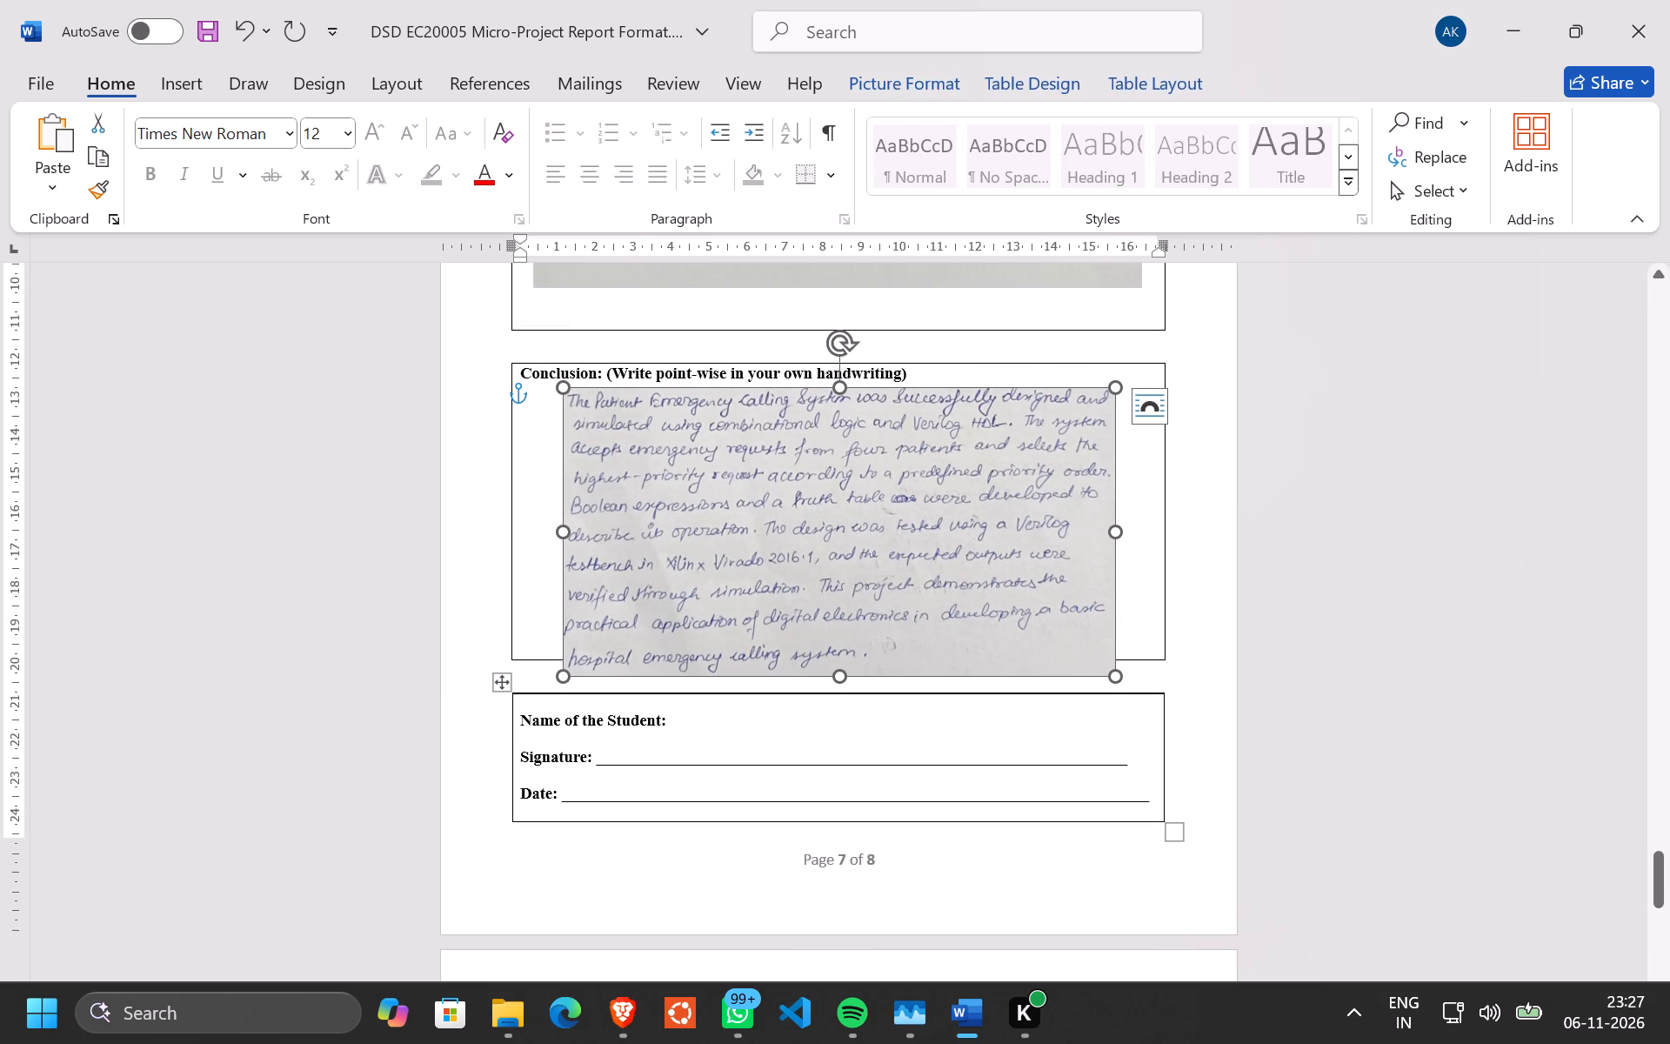
{"action": "left_click_drag", "start_coordinate": [1112, 673], "coordinate": [1074, 633]}
{"action": "left_click_drag", "start_coordinate": [869, 506], "coordinate": [909, 510]}
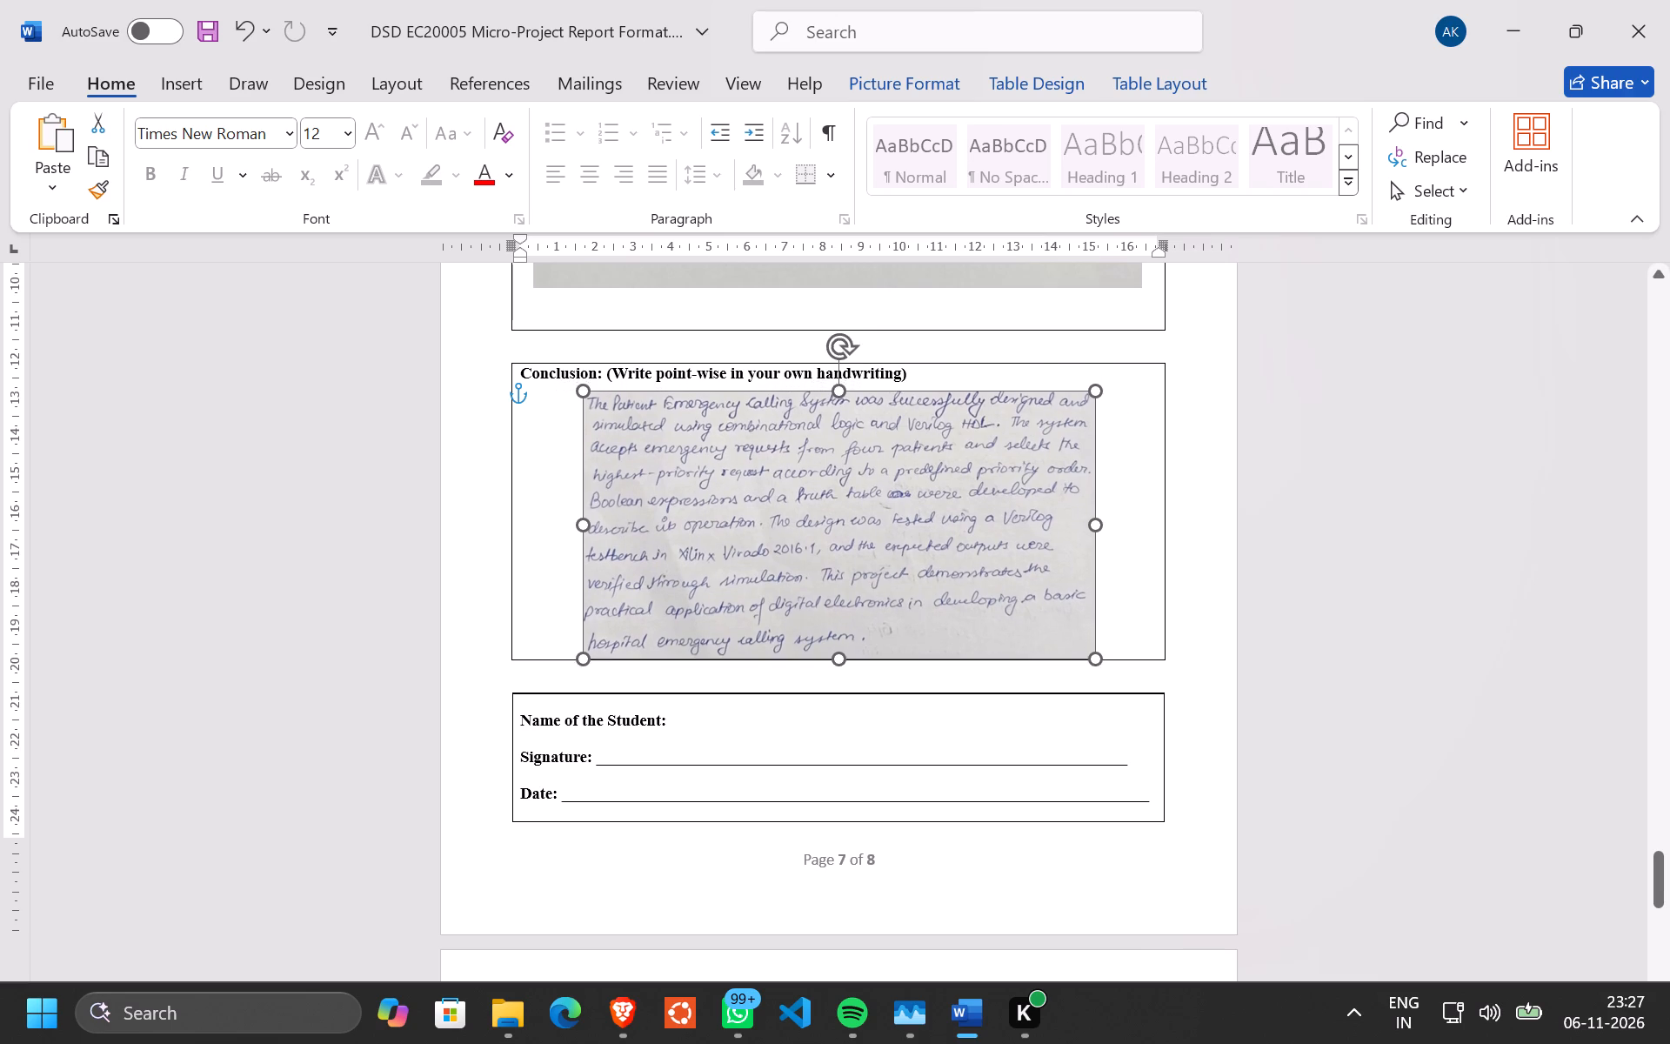
{"action": "left_click_drag", "start_coordinate": [909, 510], "coordinate": [910, 509]}
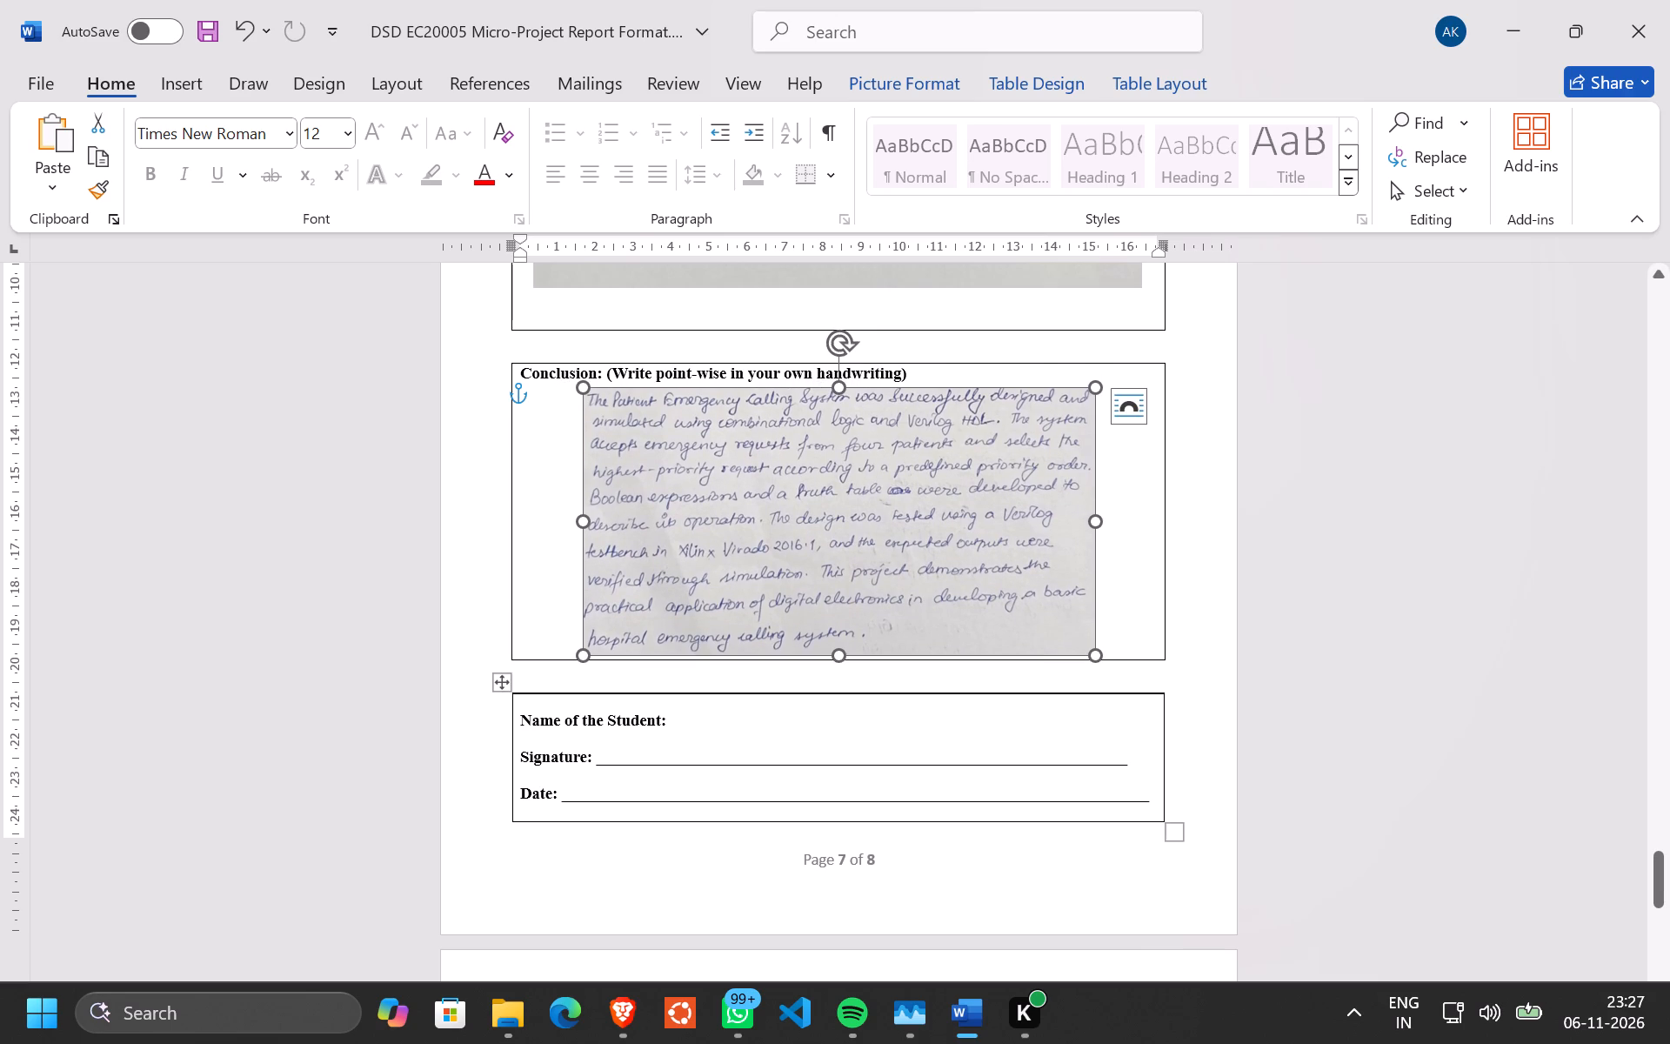
Enter the student's name in capitals on the Name of the Student line.
{"action": "left_click", "coordinate": [722, 737]}
{"action": "left_click", "coordinate": [860, 726]}
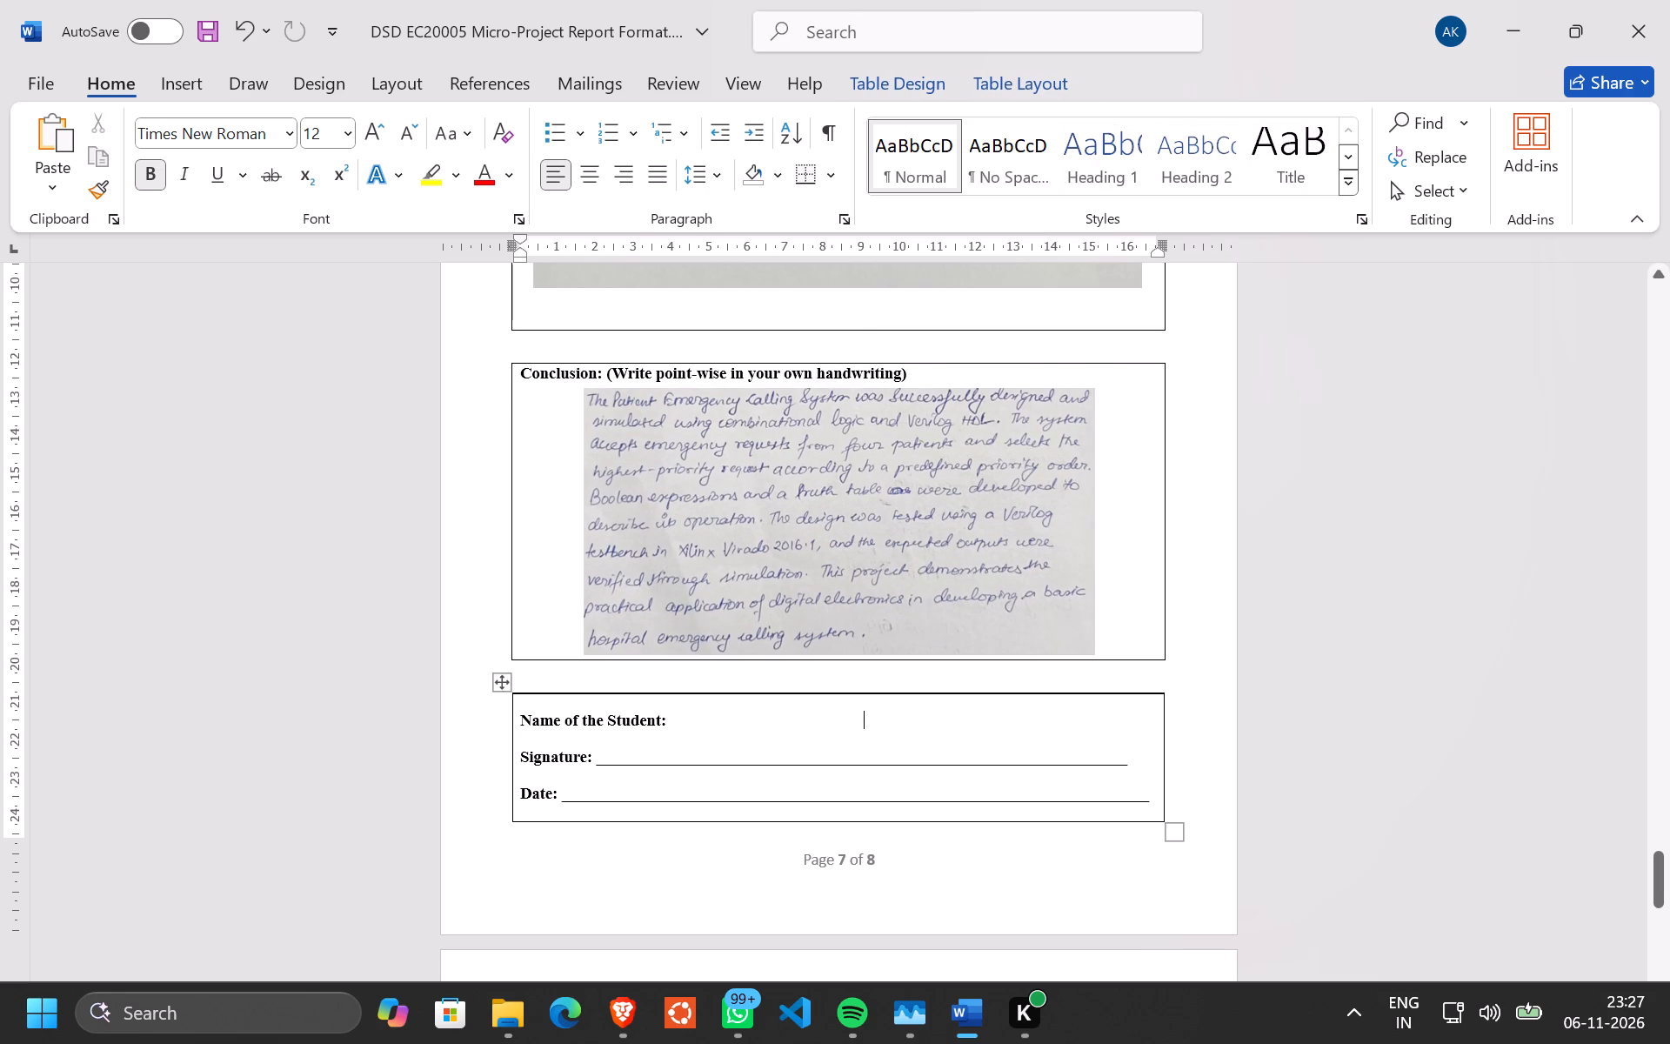
{"action": "left_click", "coordinate": [846, 764]}
{"action": "left_click", "coordinate": [1001, 714]}
{"action": "left_click", "coordinate": [861, 717]}
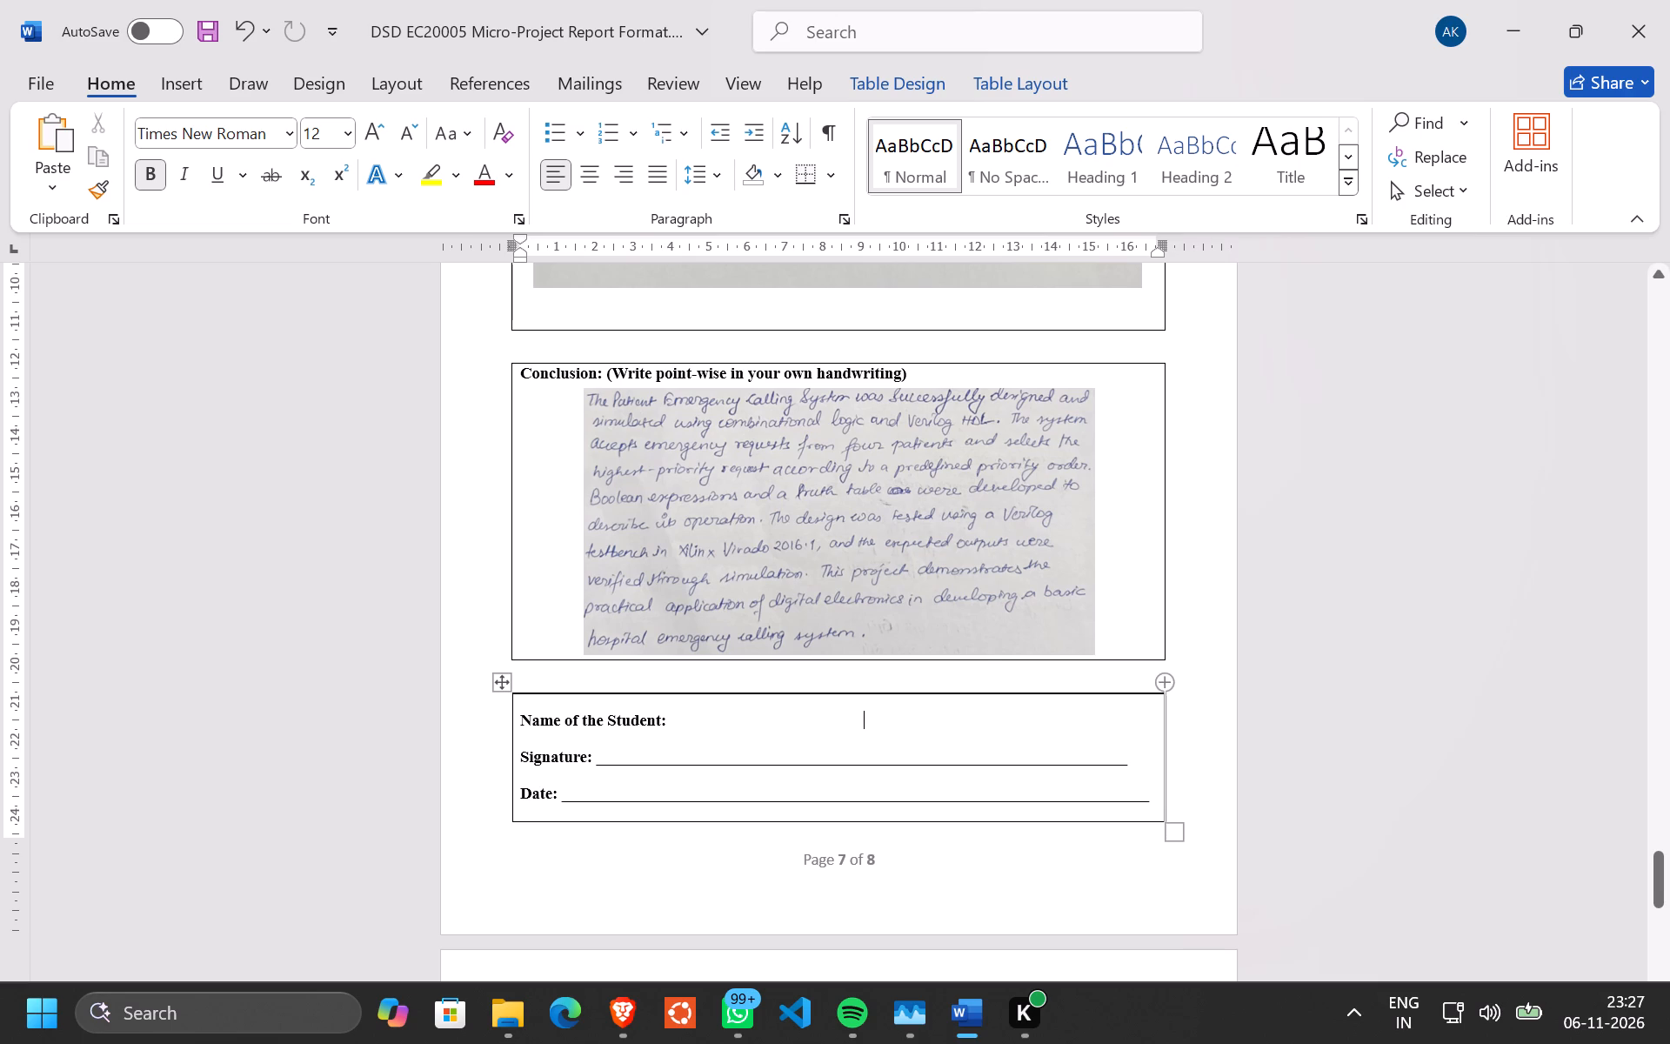
{"action": "type", "text": "AN"}
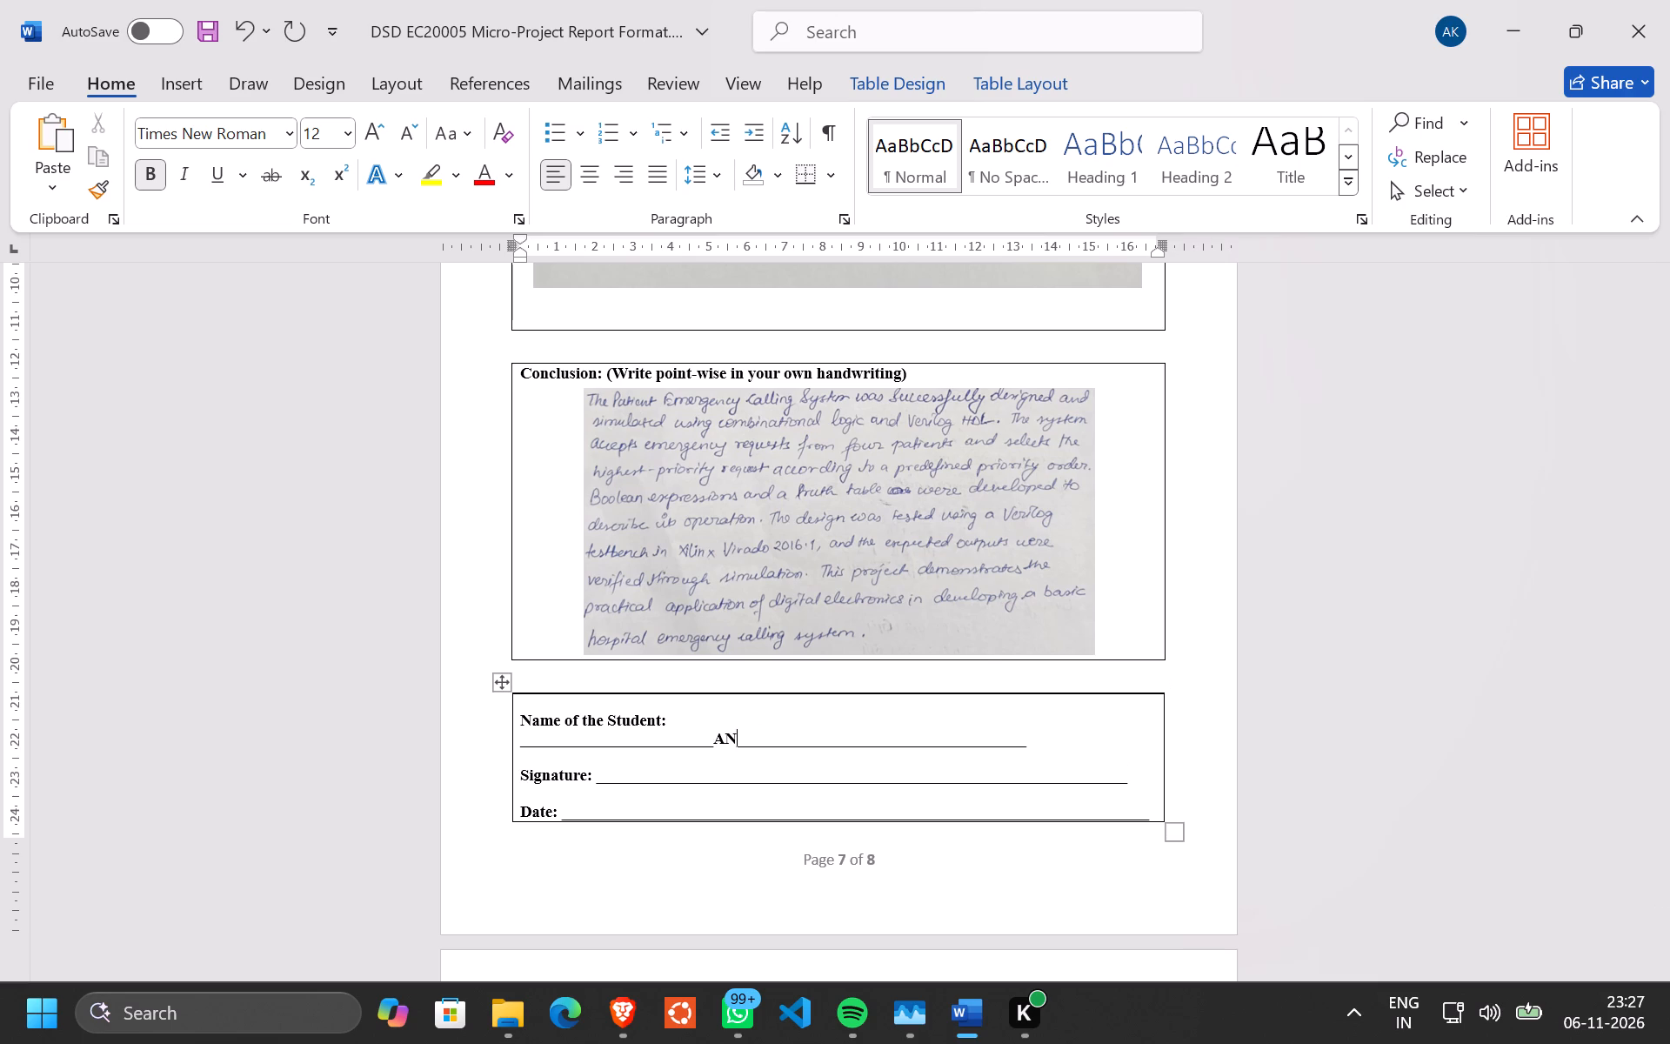
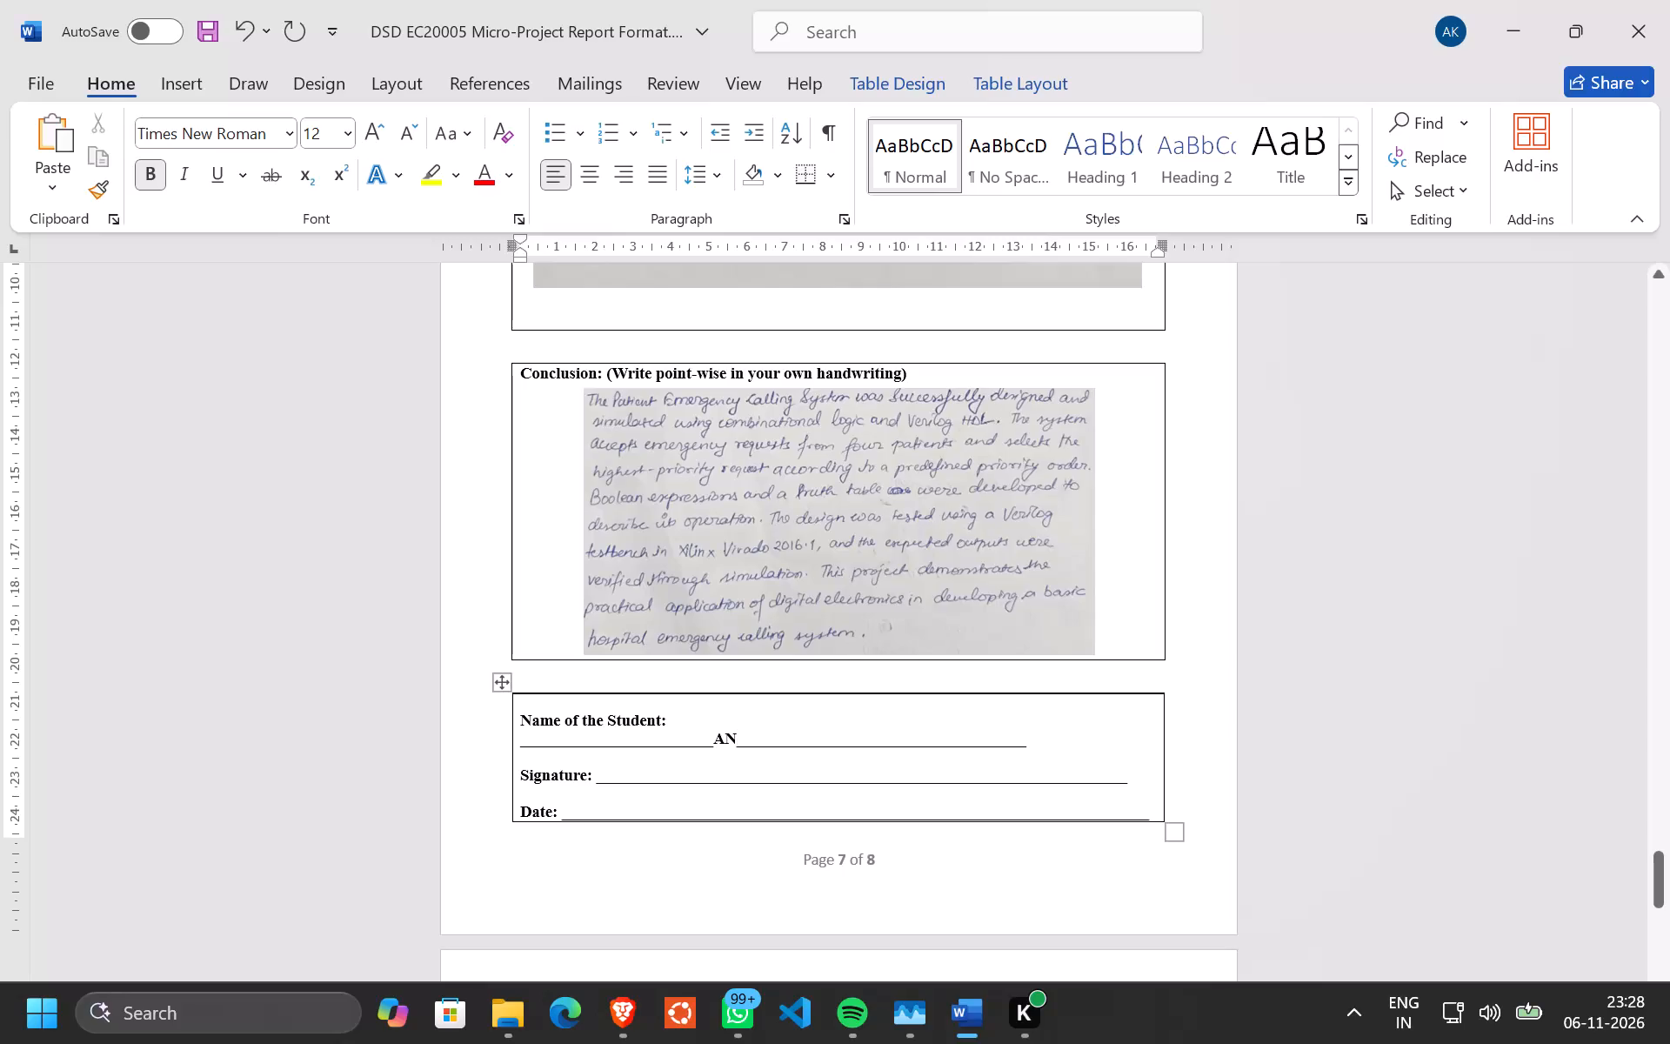
Review the whole report from the title page through to the student details box and the last page.
{"action": "scroll", "coordinate": [1187, 543], "scroll_direction": "up", "scroll_amount": 4}
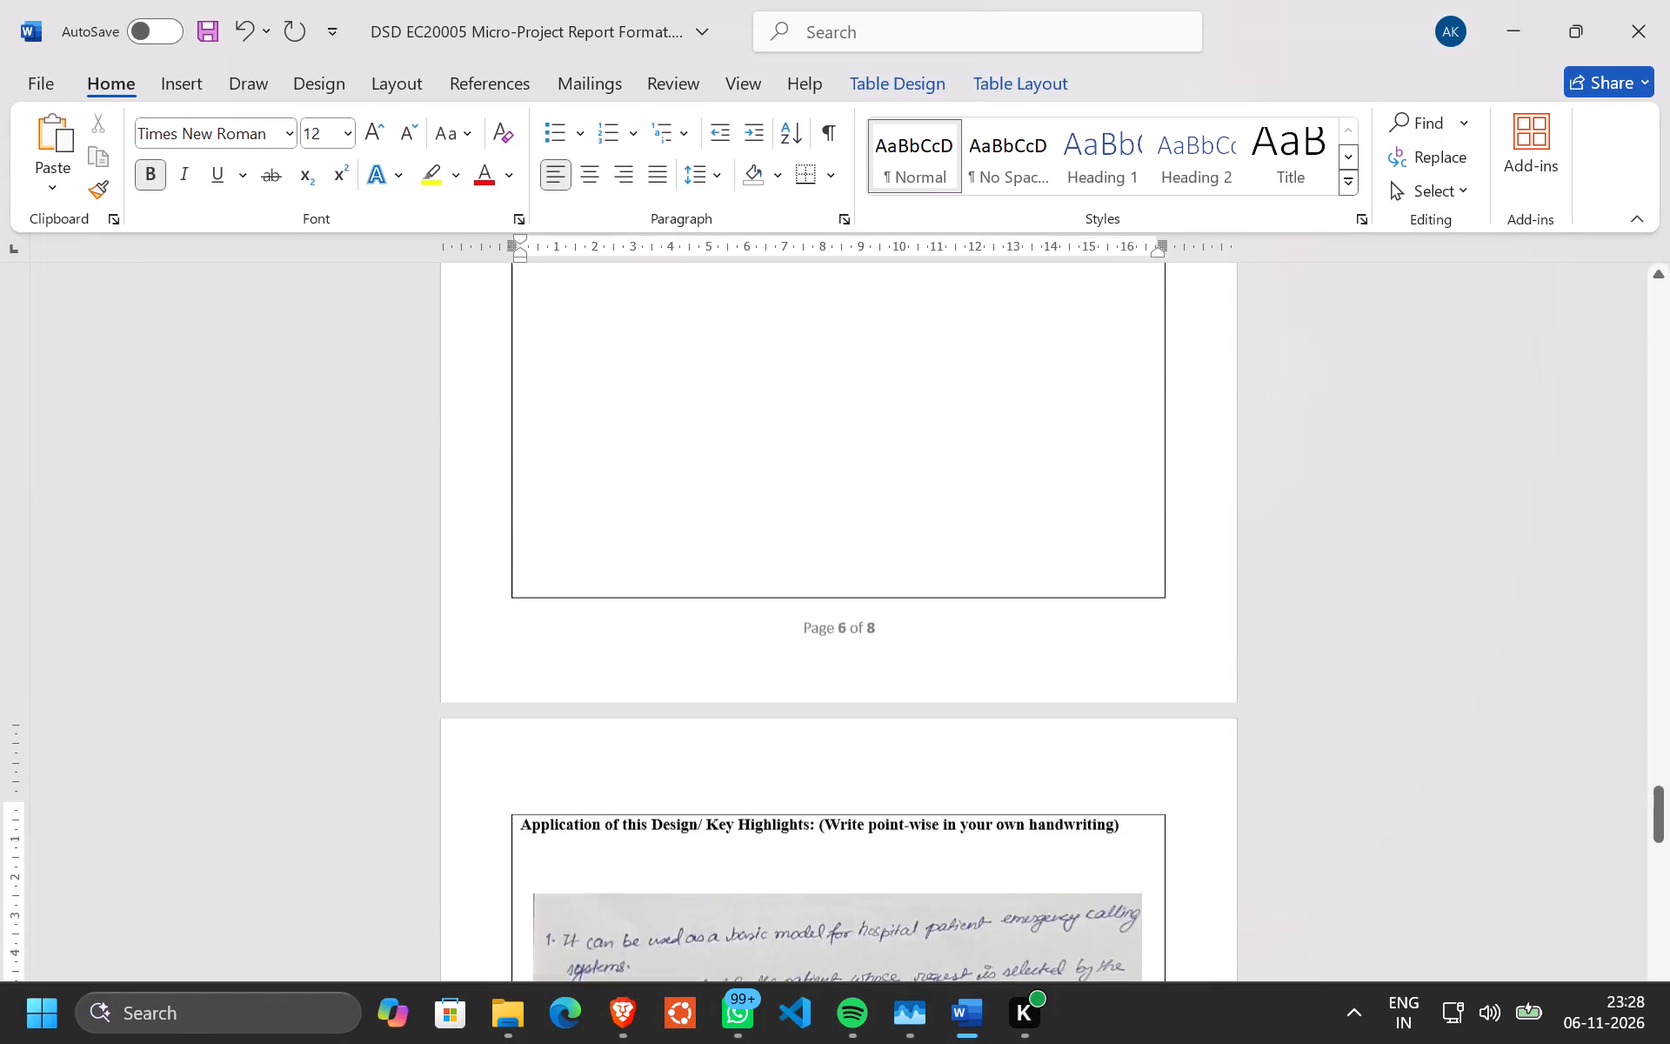
{"action": "scroll", "coordinate": [1187, 543], "scroll_direction": "up", "scroll_amount": 10}
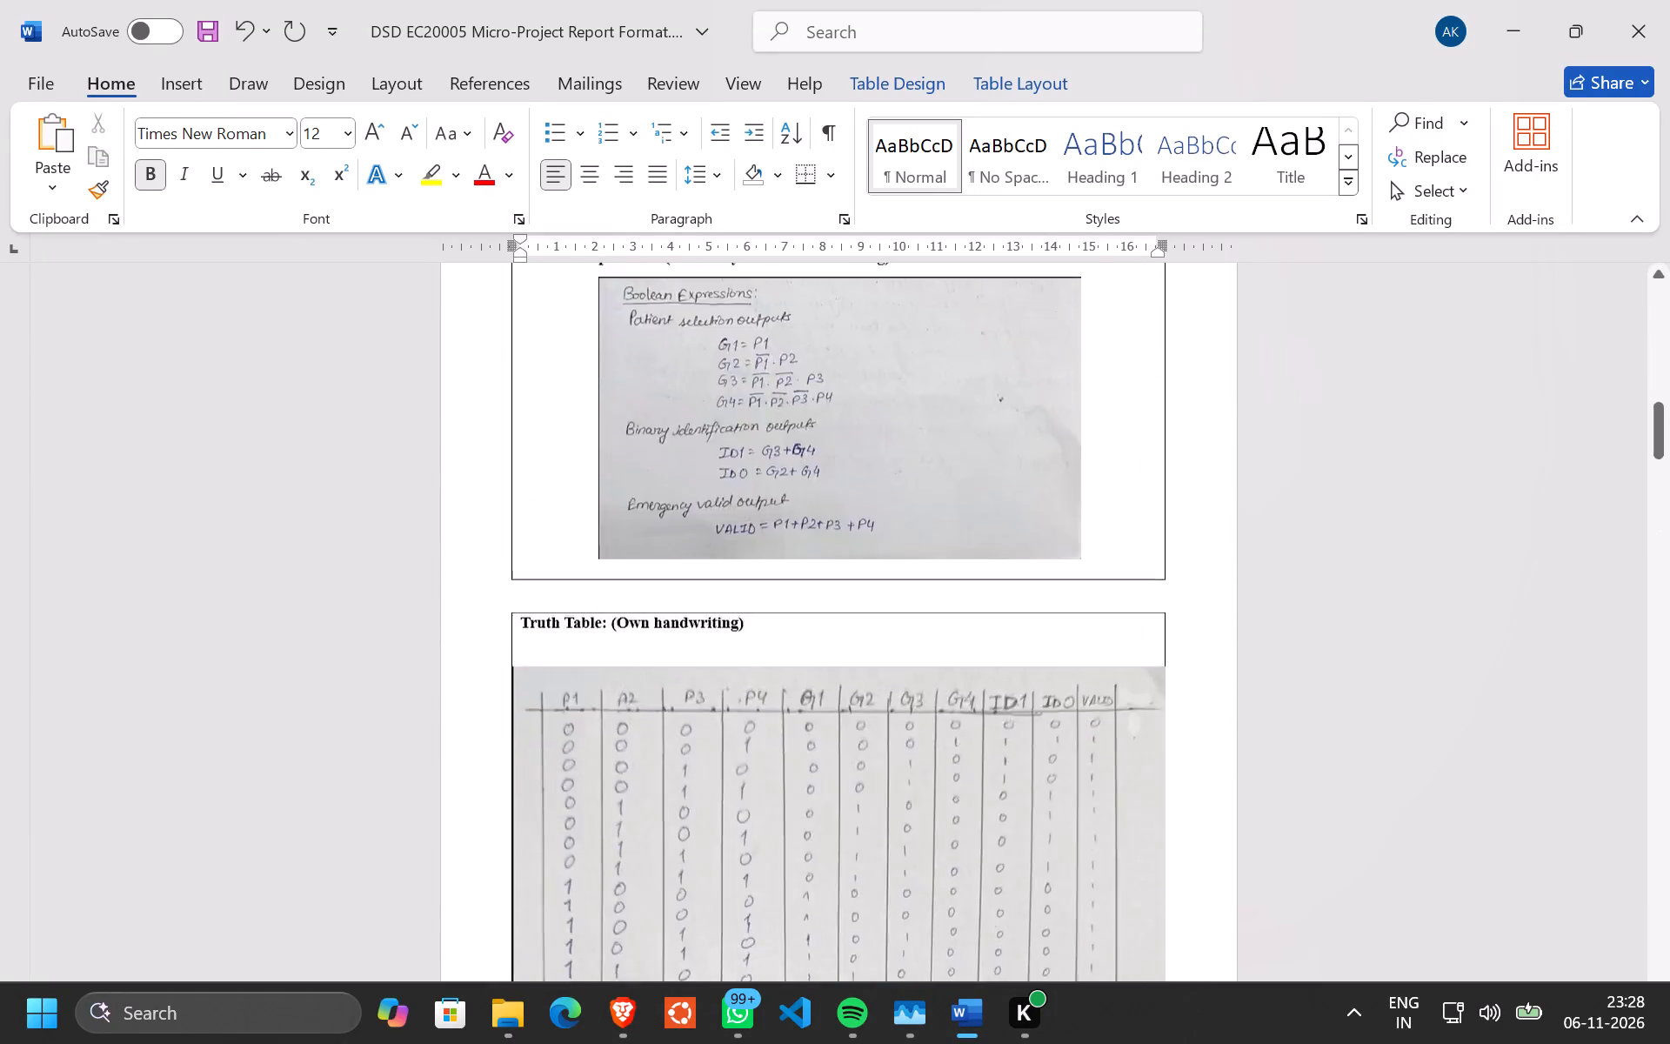
{"action": "scroll", "coordinate": [1187, 543], "scroll_direction": "down", "scroll_amount": 3}
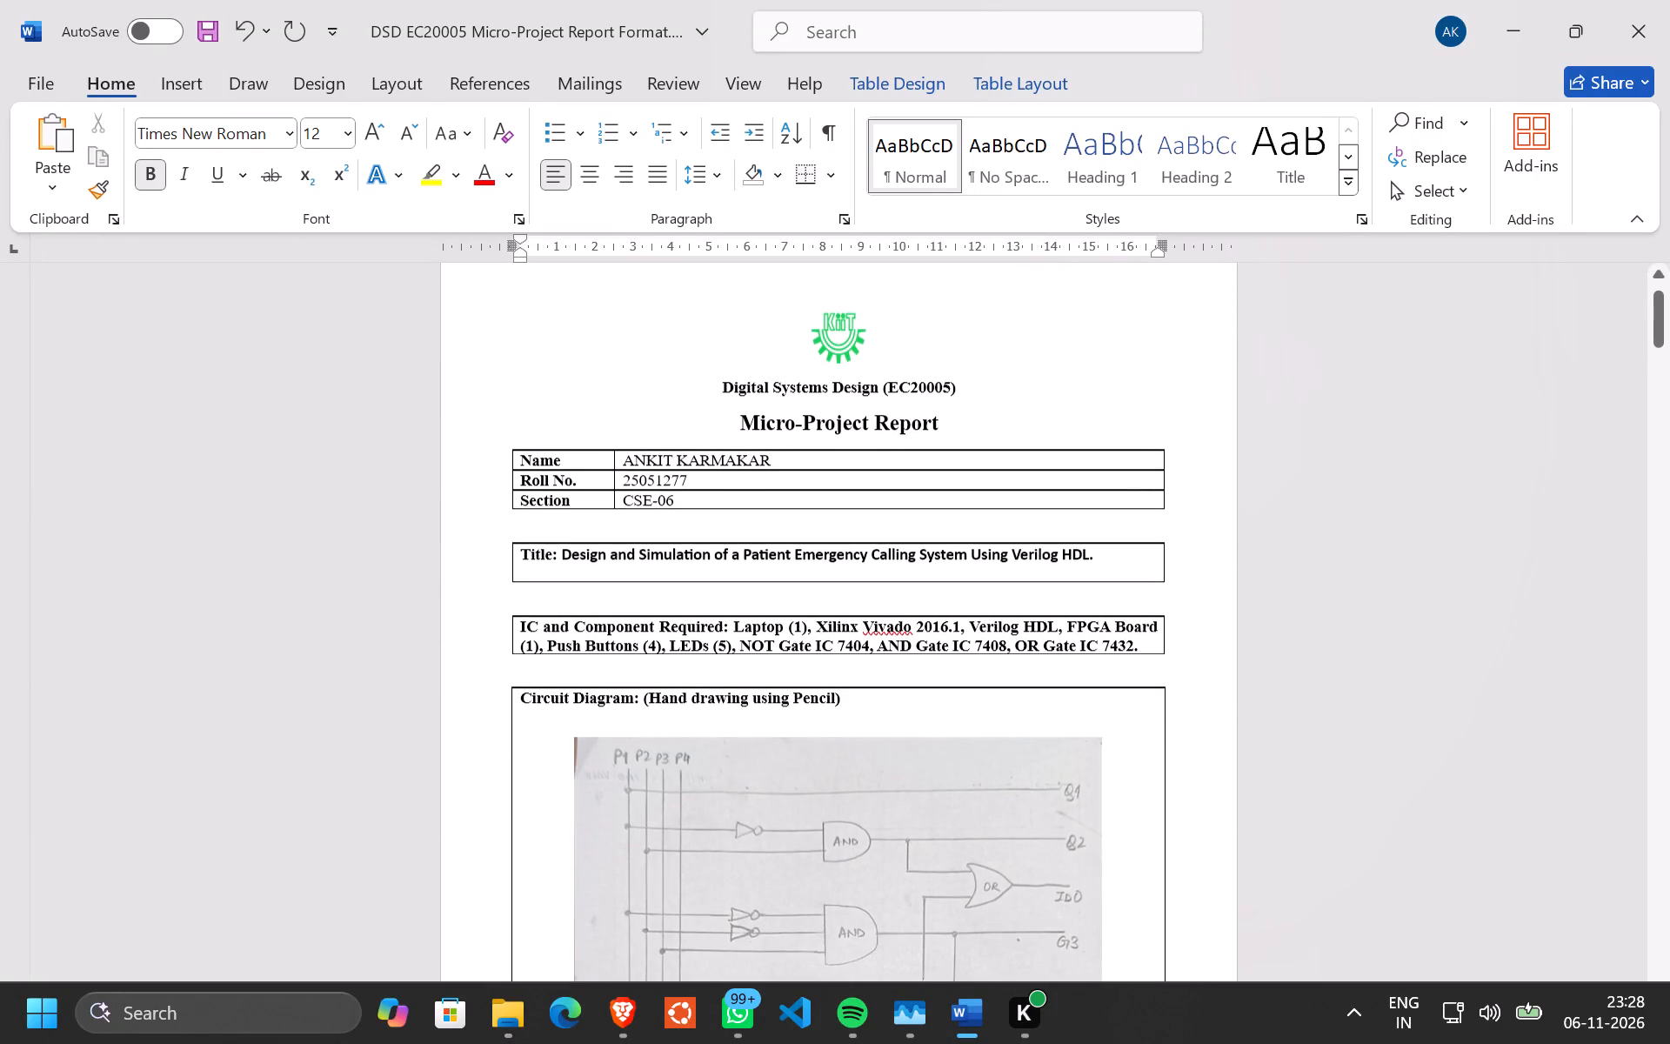
{"action": "scroll", "coordinate": [1187, 543], "scroll_direction": "down", "scroll_amount": 2}
{"action": "scroll", "coordinate": [1187, 543], "scroll_direction": "up", "scroll_amount": 9}
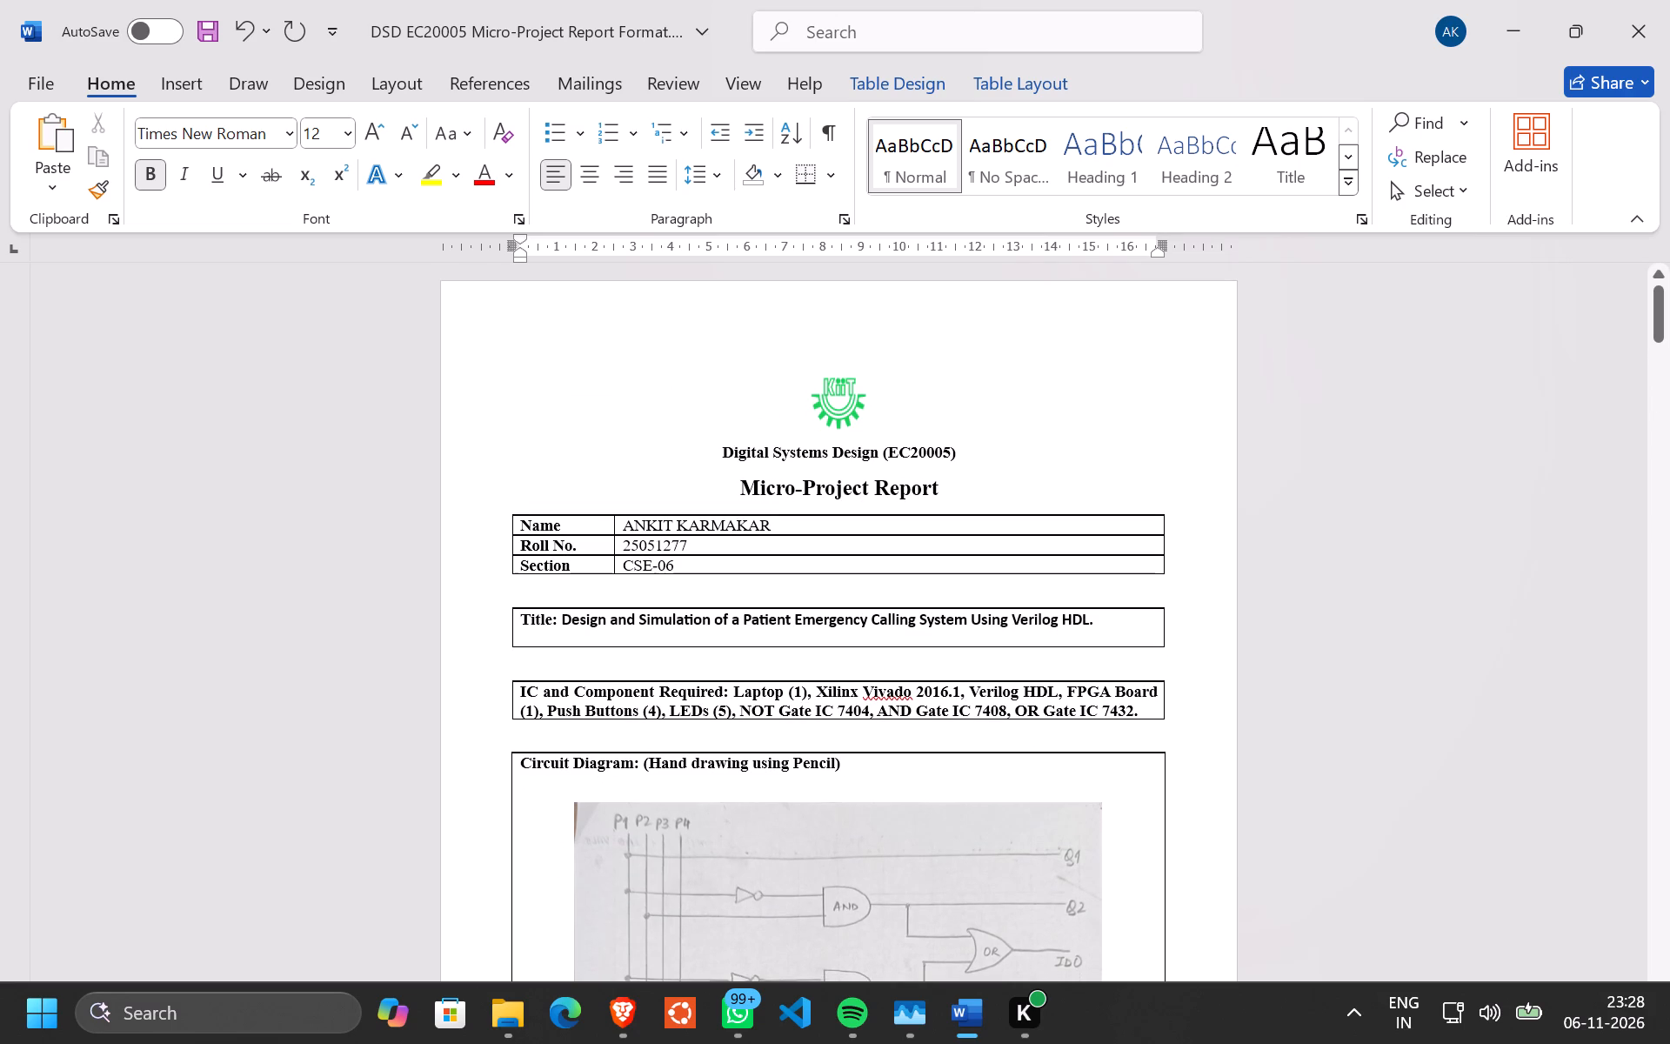
{"action": "scroll", "coordinate": [1164, 714], "scroll_direction": "down", "scroll_amount": 18}
{"action": "scroll", "coordinate": [1164, 714], "scroll_direction": "up", "scroll_amount": 3}
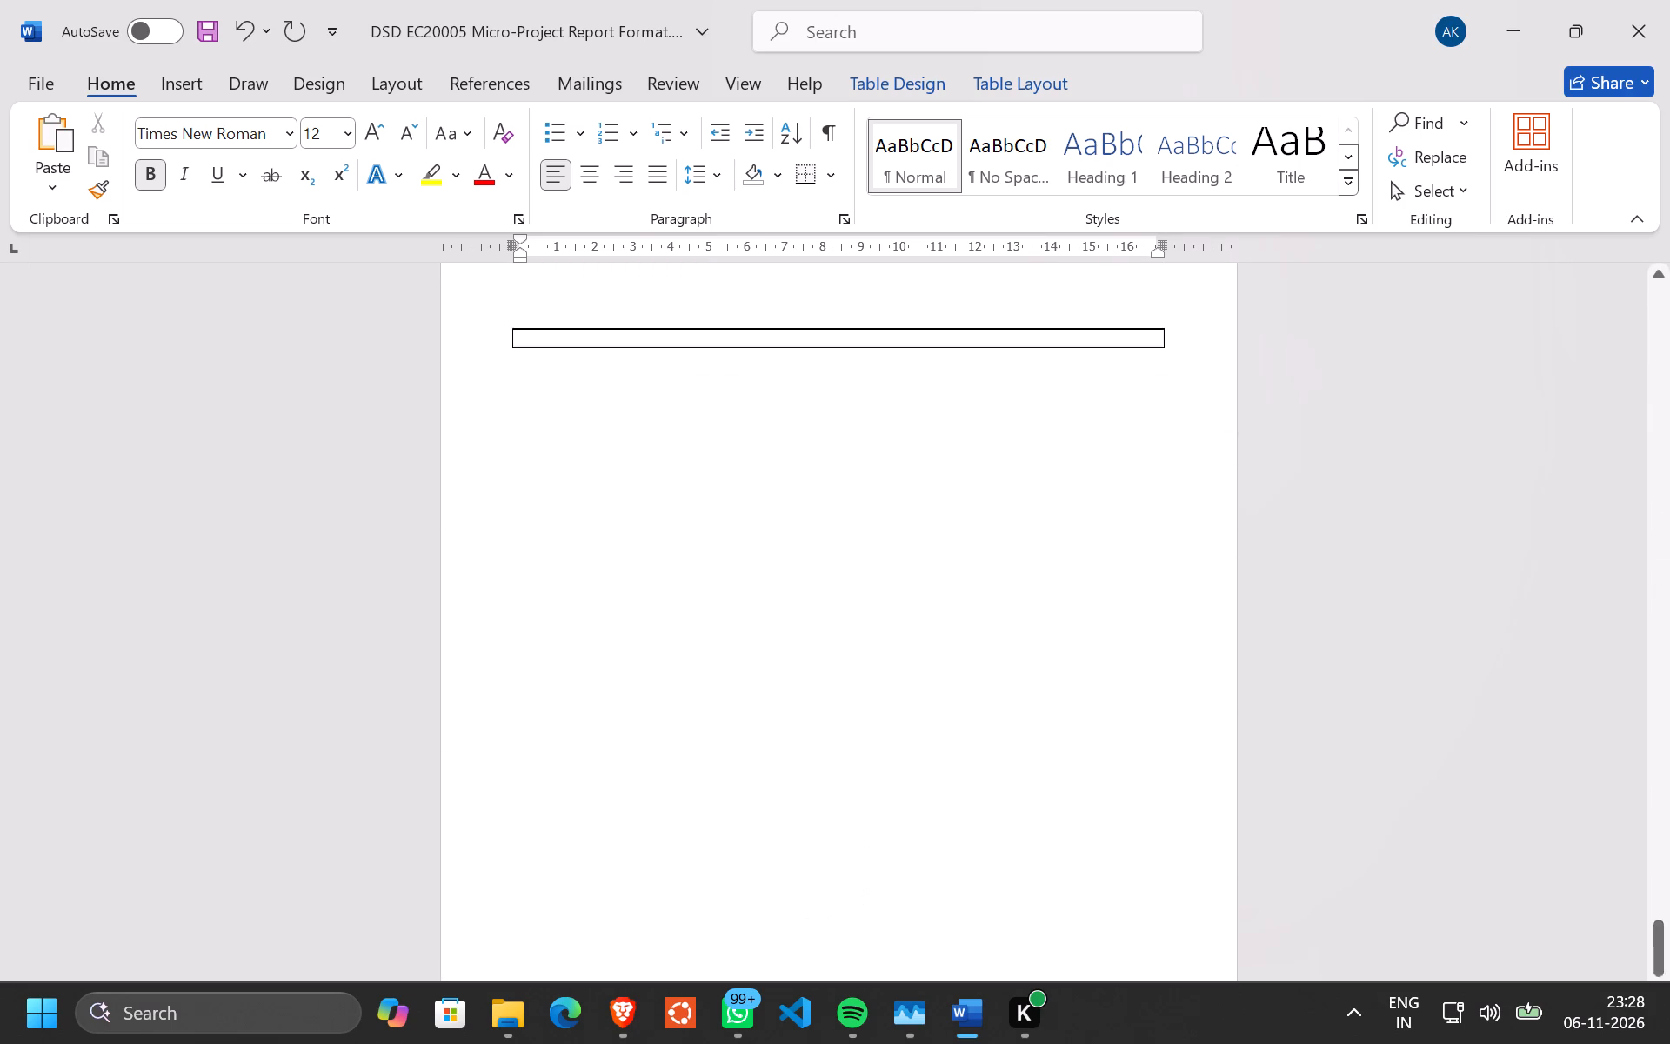
{"action": "scroll", "coordinate": [1164, 714], "scroll_direction": "up", "scroll_amount": 3}
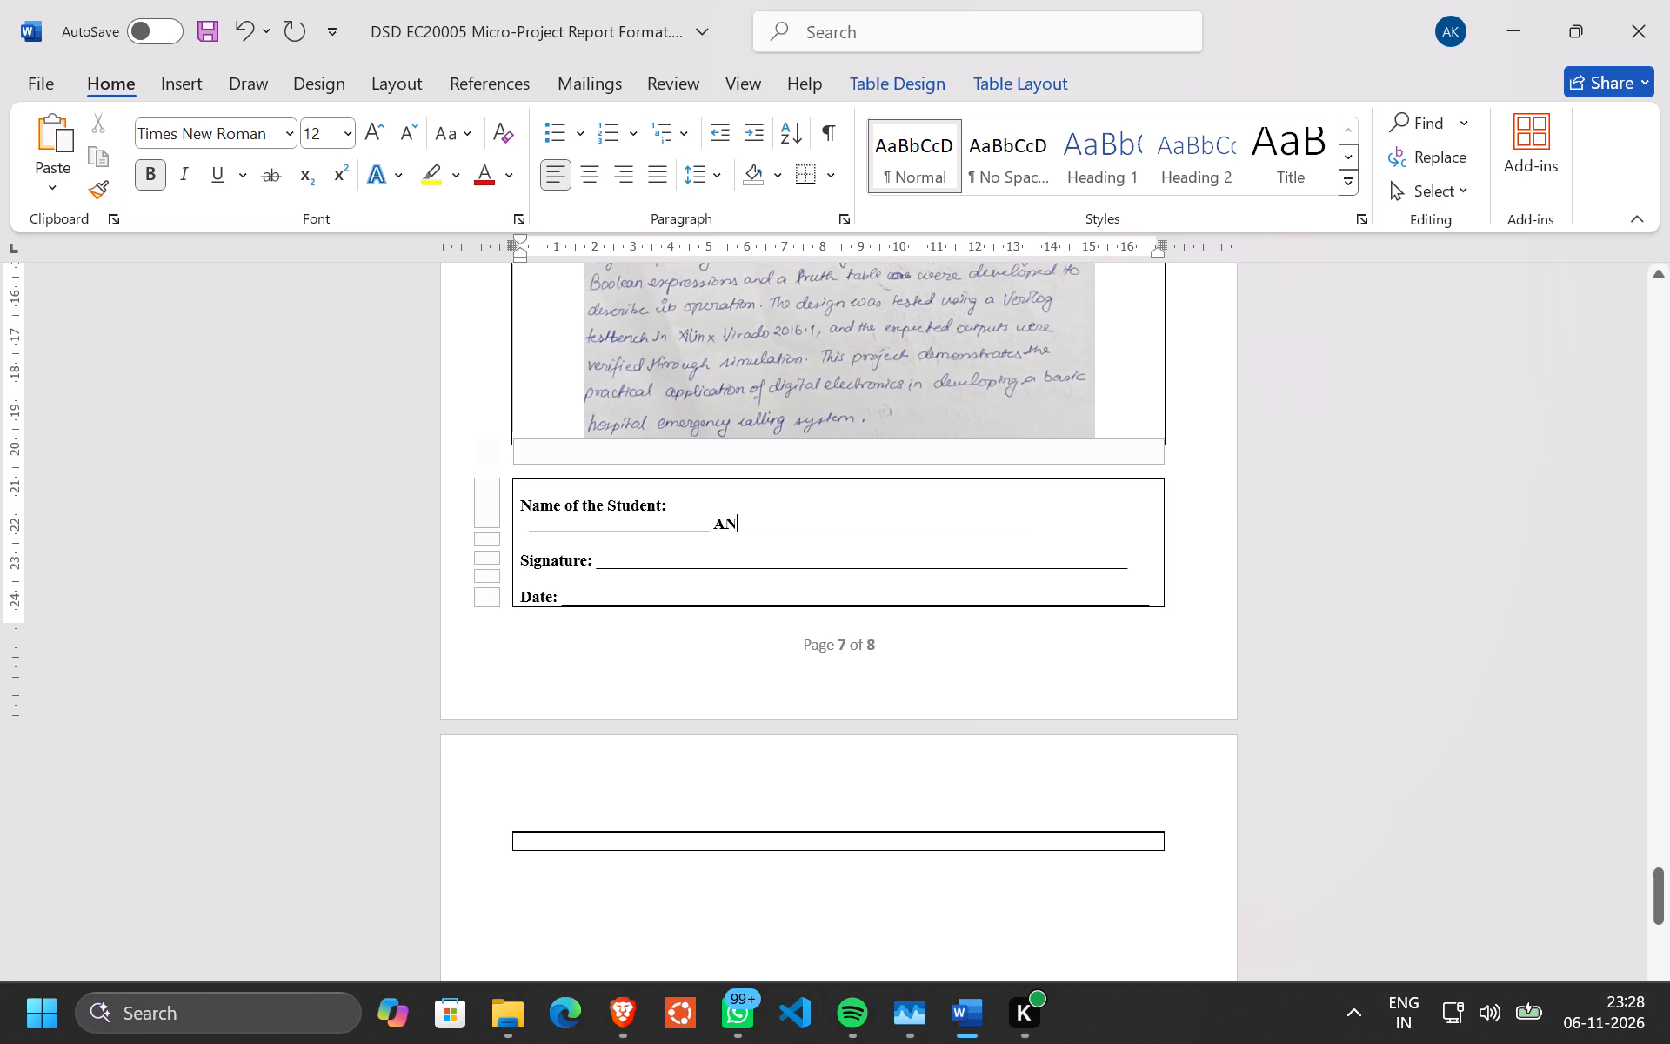
Delete the blank underline between the Name of the Student label and the name's initial letters, leaving one space after the colon.
{"action": "left_click", "coordinate": [707, 517]}
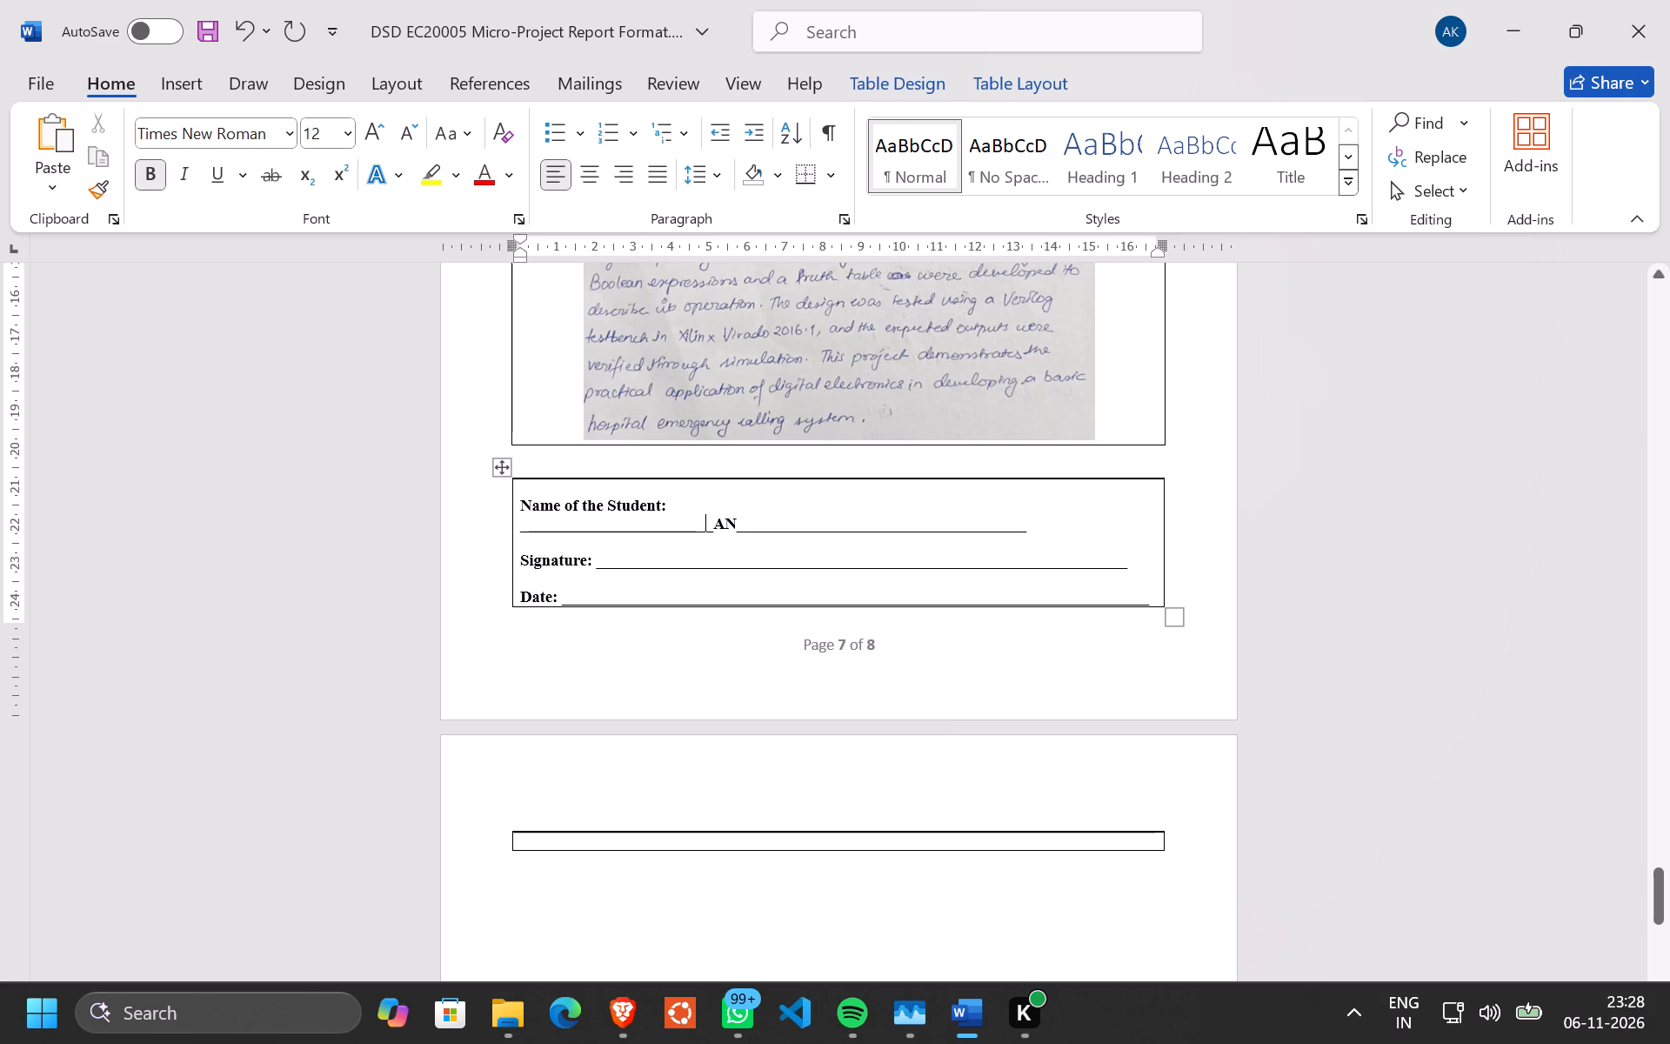
{"action": "key", "text": "BackSpace"}
{"action": "key", "text": "BackSpace"}
{"action": "key", "text": "BackSpace"}
{"action": "key", "text": "BackSpace"}
{"action": "key", "text": "BackSpace"}
{"action": "key", "text": "BackSpace"}
{"action": "key", "text": "BackSpace"}
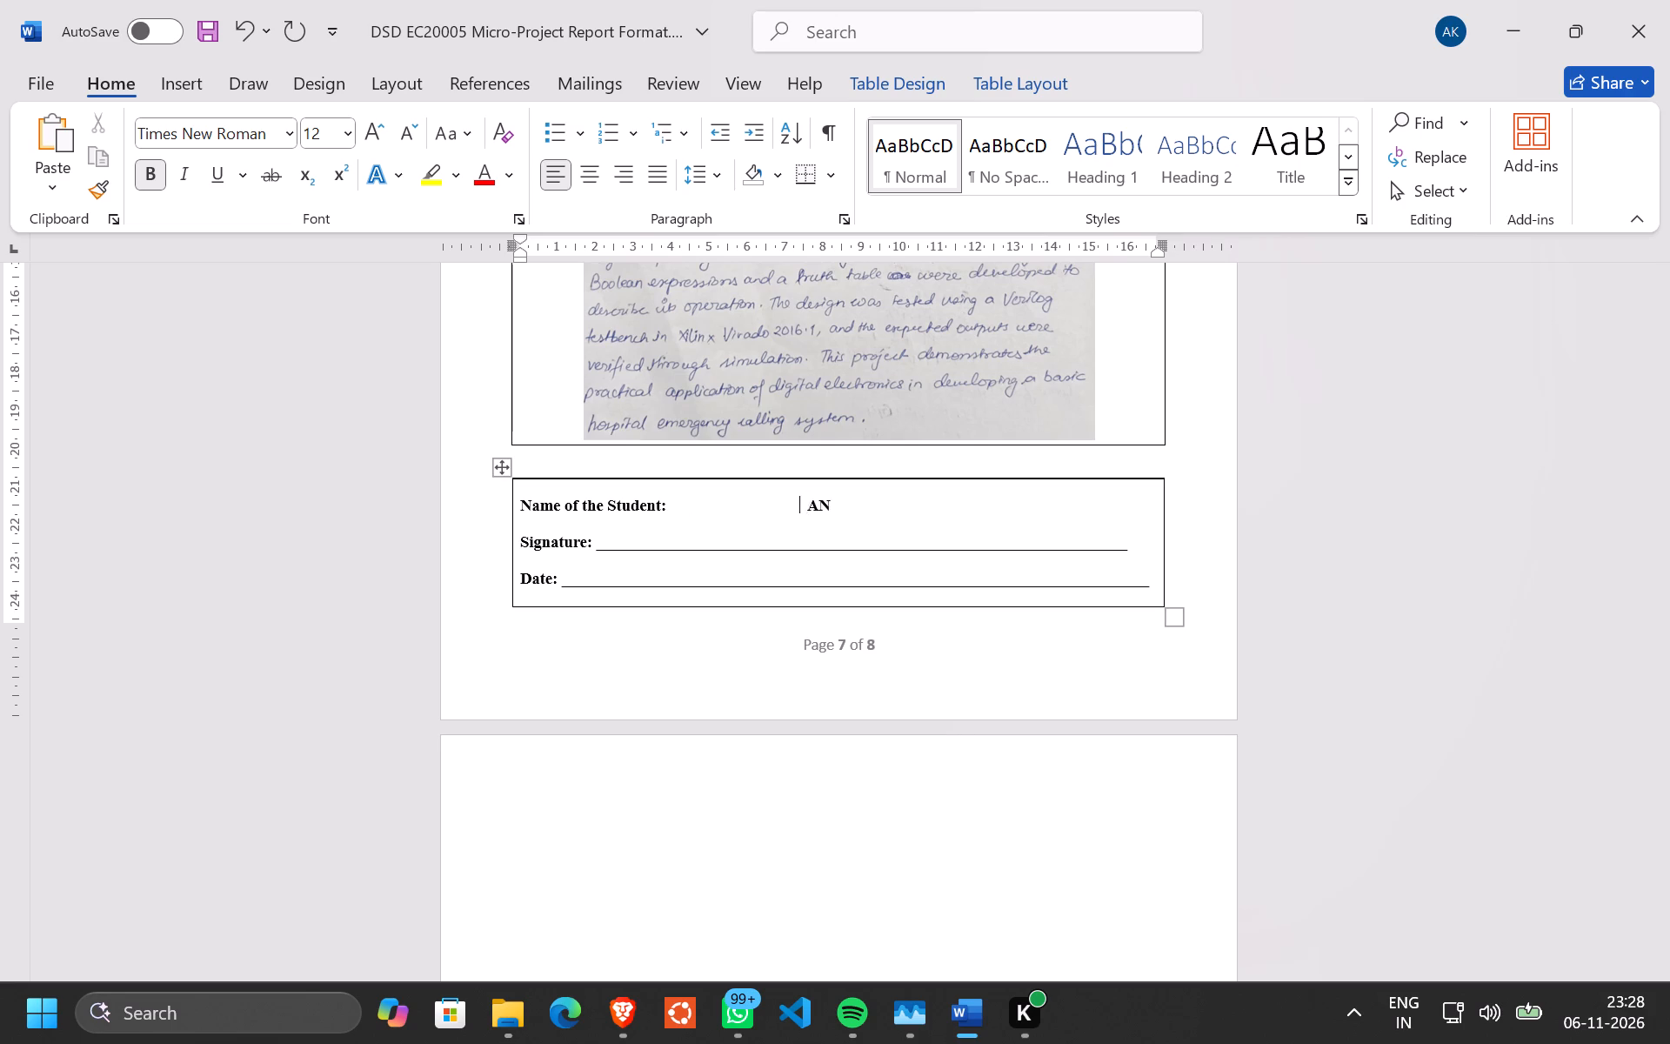
{"action": "key", "text": "BackSpace"}
{"action": "key", "text": "BackSpace"}
{"action": "key", "text": "BackSpace"}
{"action": "key", "text": "BackSpace"}
{"action": "key", "text": "BackSpace"}
{"action": "key", "text": "BackSpace"}
{"action": "key", "text": "BackSpace"}
{"action": "key", "text": "BackSpace"}
{"action": "key", "text": "BackSpace"}
{"action": "key", "text": "BackSpace"}
{"action": "key", "text": "BackSpace"}
{"action": "key", "text": "BackSpace"}
{"action": "key", "text": "BackSpace"}
{"action": "key", "text": "BackSpace"}
{"action": "key", "text": "BackSpace"}
{"action": "key", "text": "BackSpace"}
{"action": "key", "text": "BackSpace"}
{"action": "key", "text": "Delete"}
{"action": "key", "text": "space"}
Complete the student's full name in capitals on the Name of the Student line.
{"action": "key", "text": "Right"}
{"action": "key", "text": "Right"}
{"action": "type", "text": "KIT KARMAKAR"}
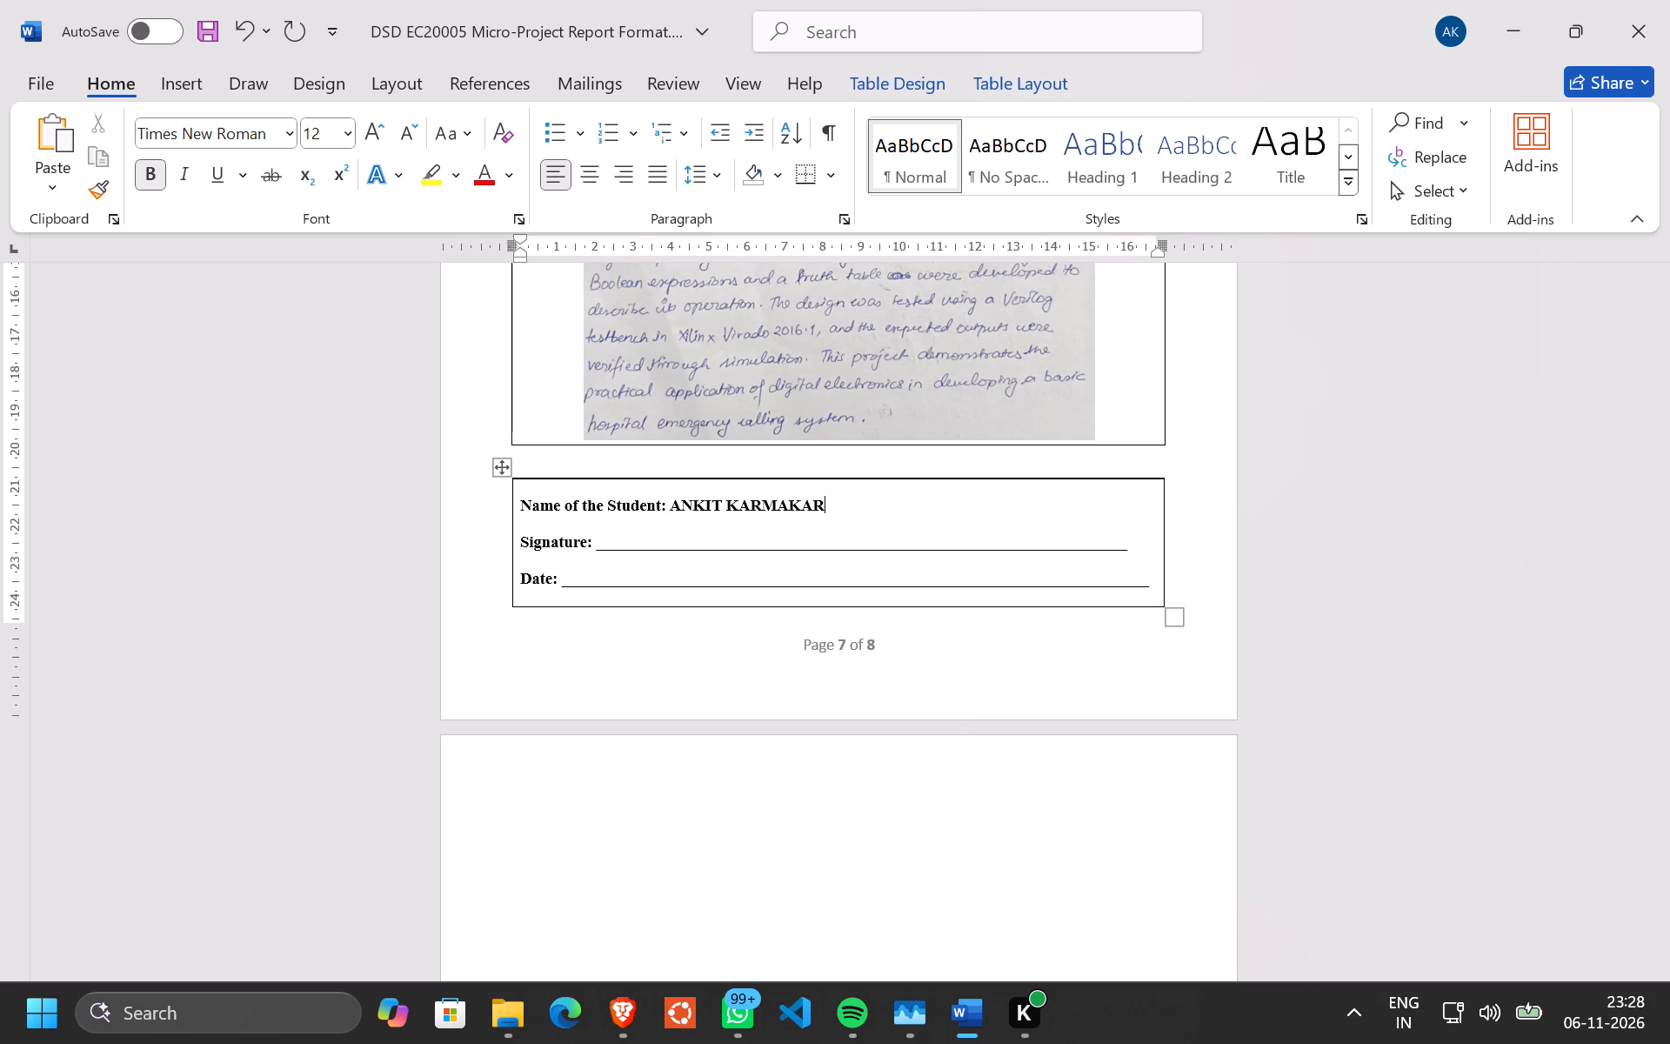
Shorten the blank underline on the Date line, leaving the insertion point just after its first underscore.
{"action": "left_click", "coordinate": [859, 527]}
{"action": "left_click", "coordinate": [813, 567]}
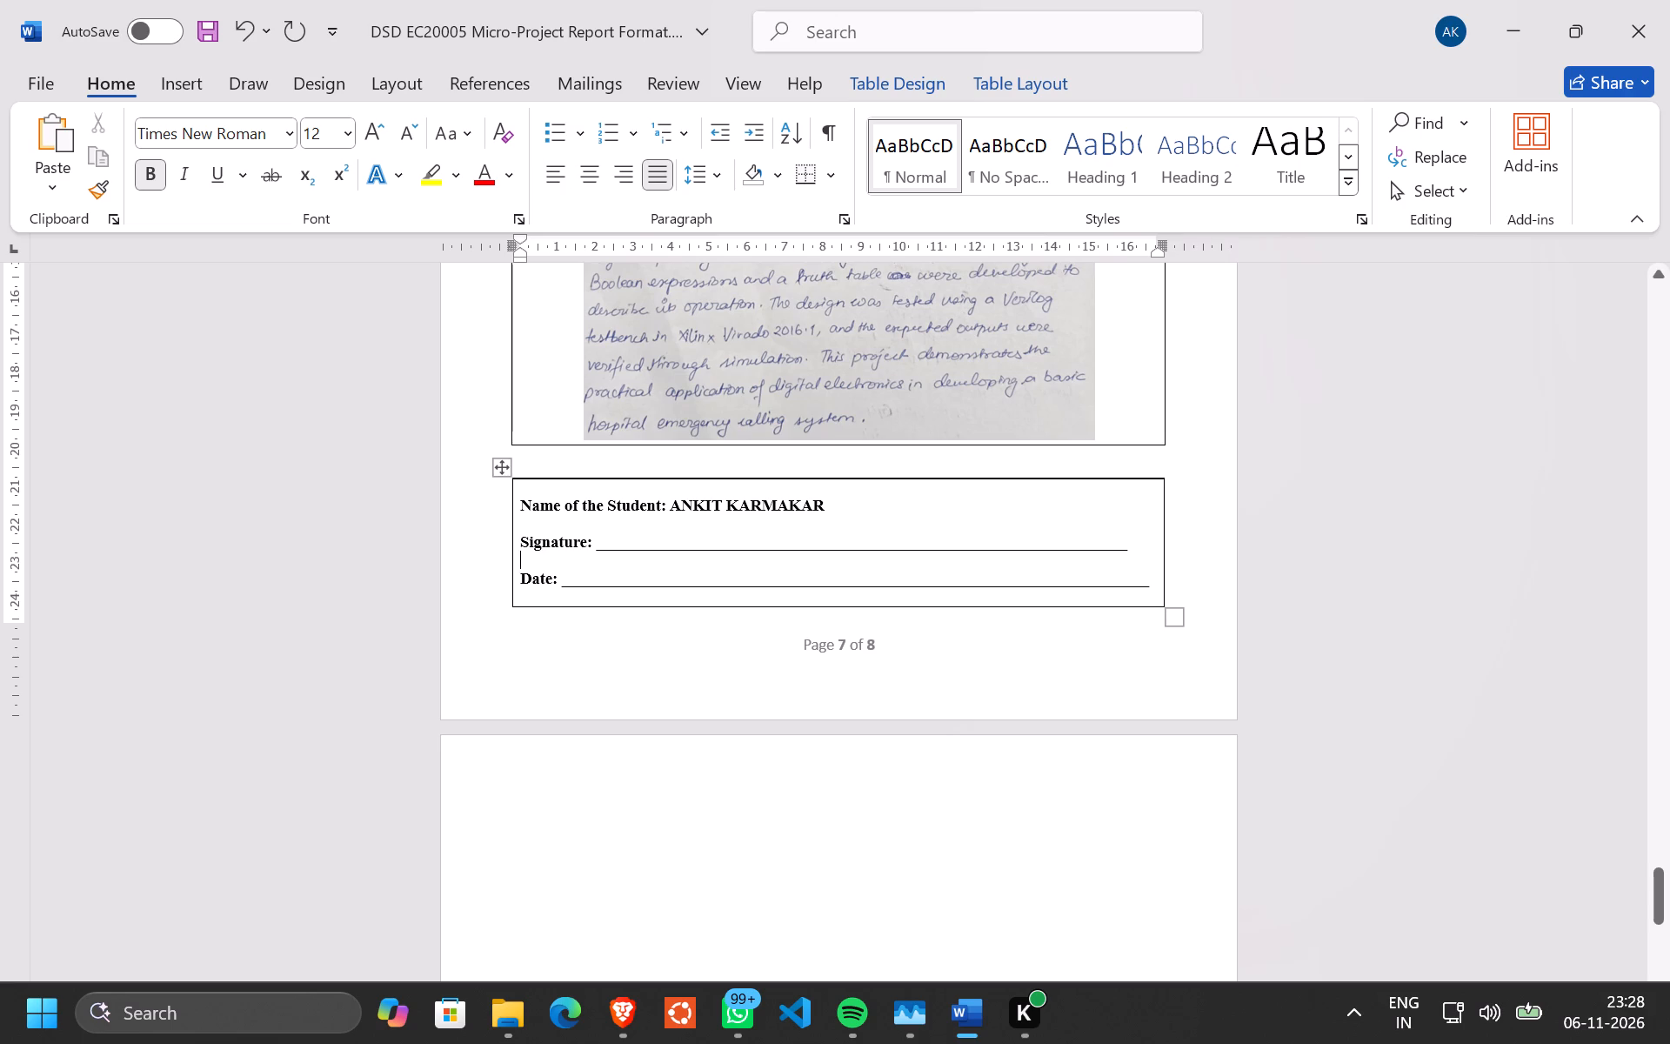
{"action": "left_click", "coordinate": [813, 567]}
{"action": "left_click", "coordinate": [918, 585]}
{"action": "double_click", "coordinate": [710, 564]}
{"action": "left_click", "coordinate": [710, 564]}
{"action": "triple_click", "coordinate": [819, 574]}
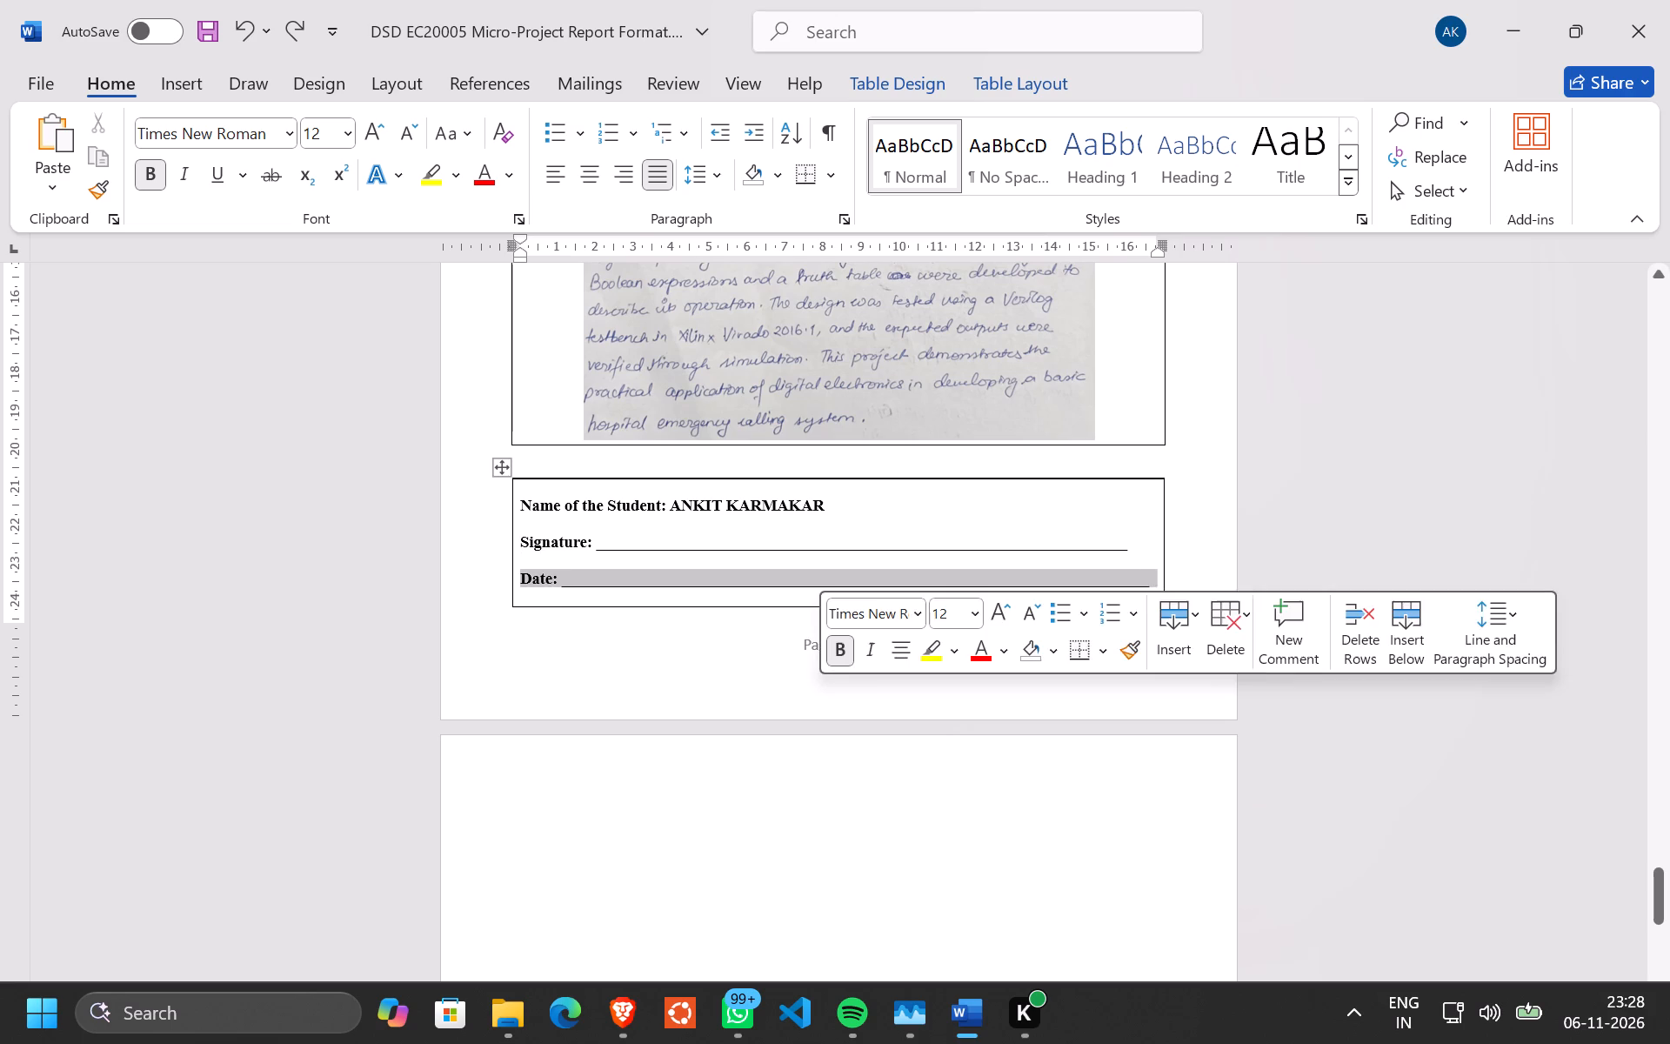
{"action": "left_click", "coordinate": [819, 574]}
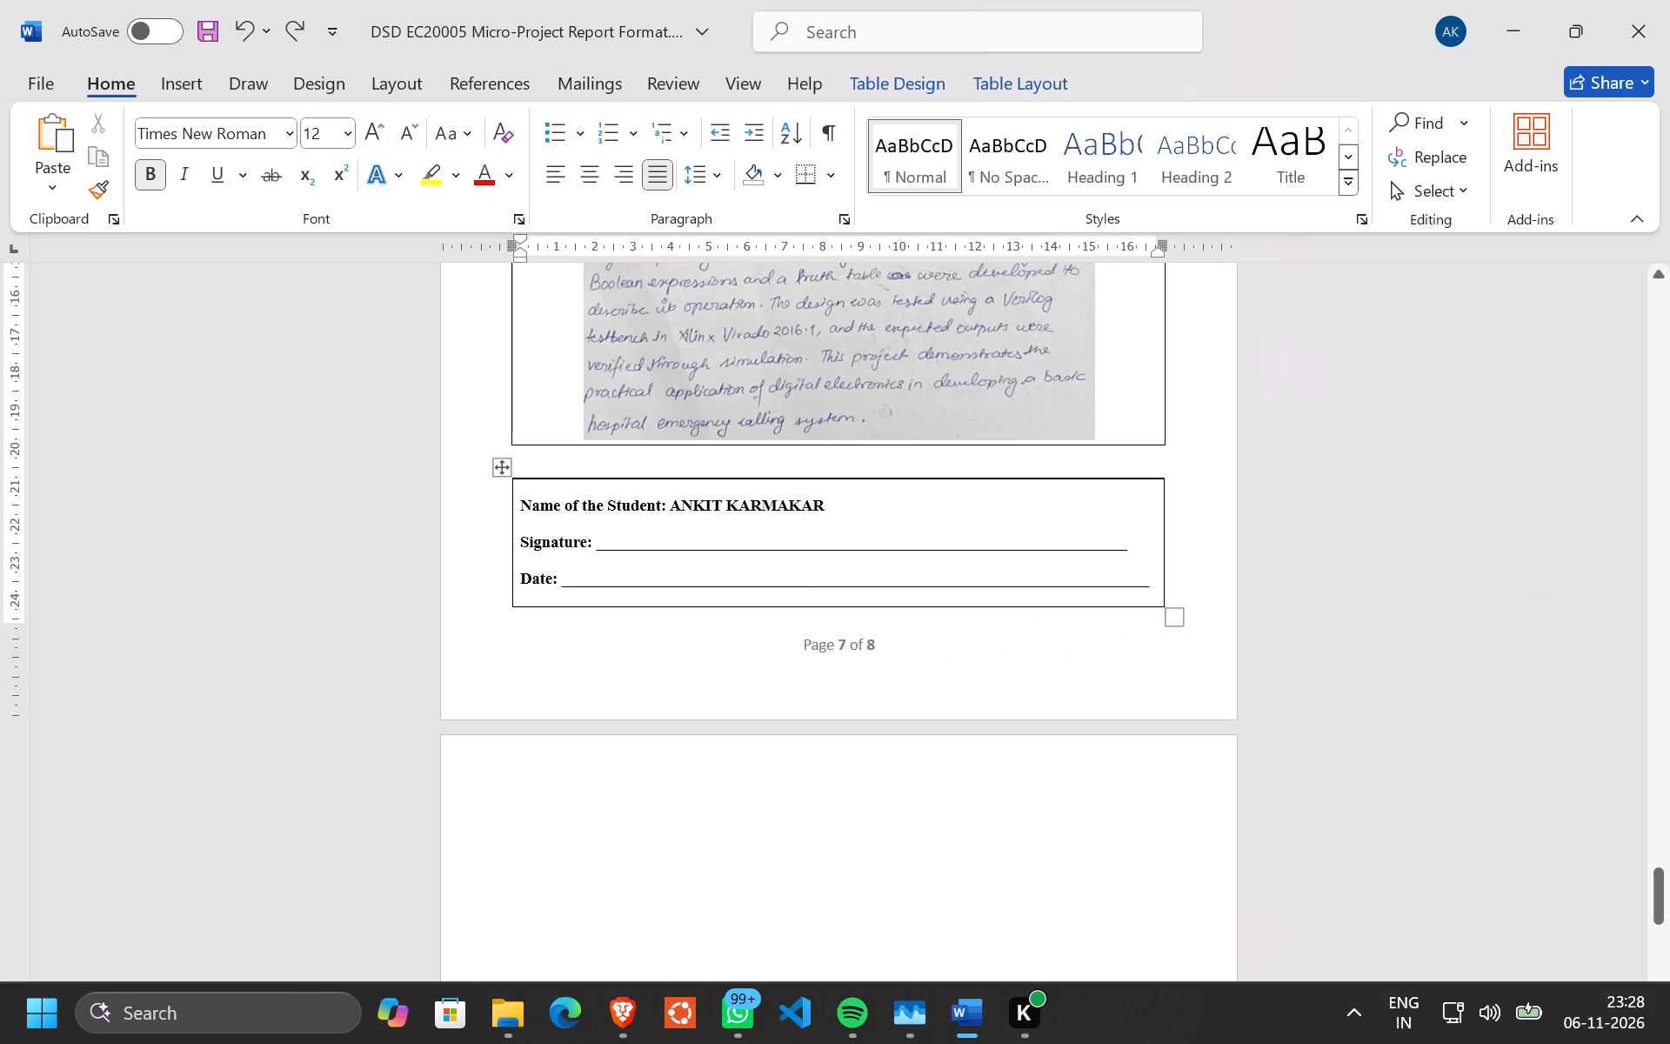
{"action": "key", "text": "BackSpace"}
{"action": "key", "text": "BackSpace"}
{"action": "key", "text": "BackSpace"}
{"action": "key", "text": "BackSpace"}
{"action": "key", "text": "BackSpace"}
{"action": "key", "text": "BackSpace"}
{"action": "key", "text": "BackSpace"}
{"action": "key", "text": "BackSpace"}
{"action": "key", "text": "BackSpace"}
{"action": "key", "text": "BackSpace"}
{"action": "key", "text": "BackSpace"}
{"action": "key", "text": "BackSpace"}
{"action": "key", "text": "BackSpace"}
{"action": "key", "text": "BackSpace"}
{"action": "key", "text": "BackSpace"}
{"action": "key", "text": "BackSpace"}
{"action": "key", "text": "BackSpace"}
{"action": "key", "text": "BackSpace"}
{"action": "key", "text": "BackSpace"}
{"action": "key", "text": "BackSpace"}
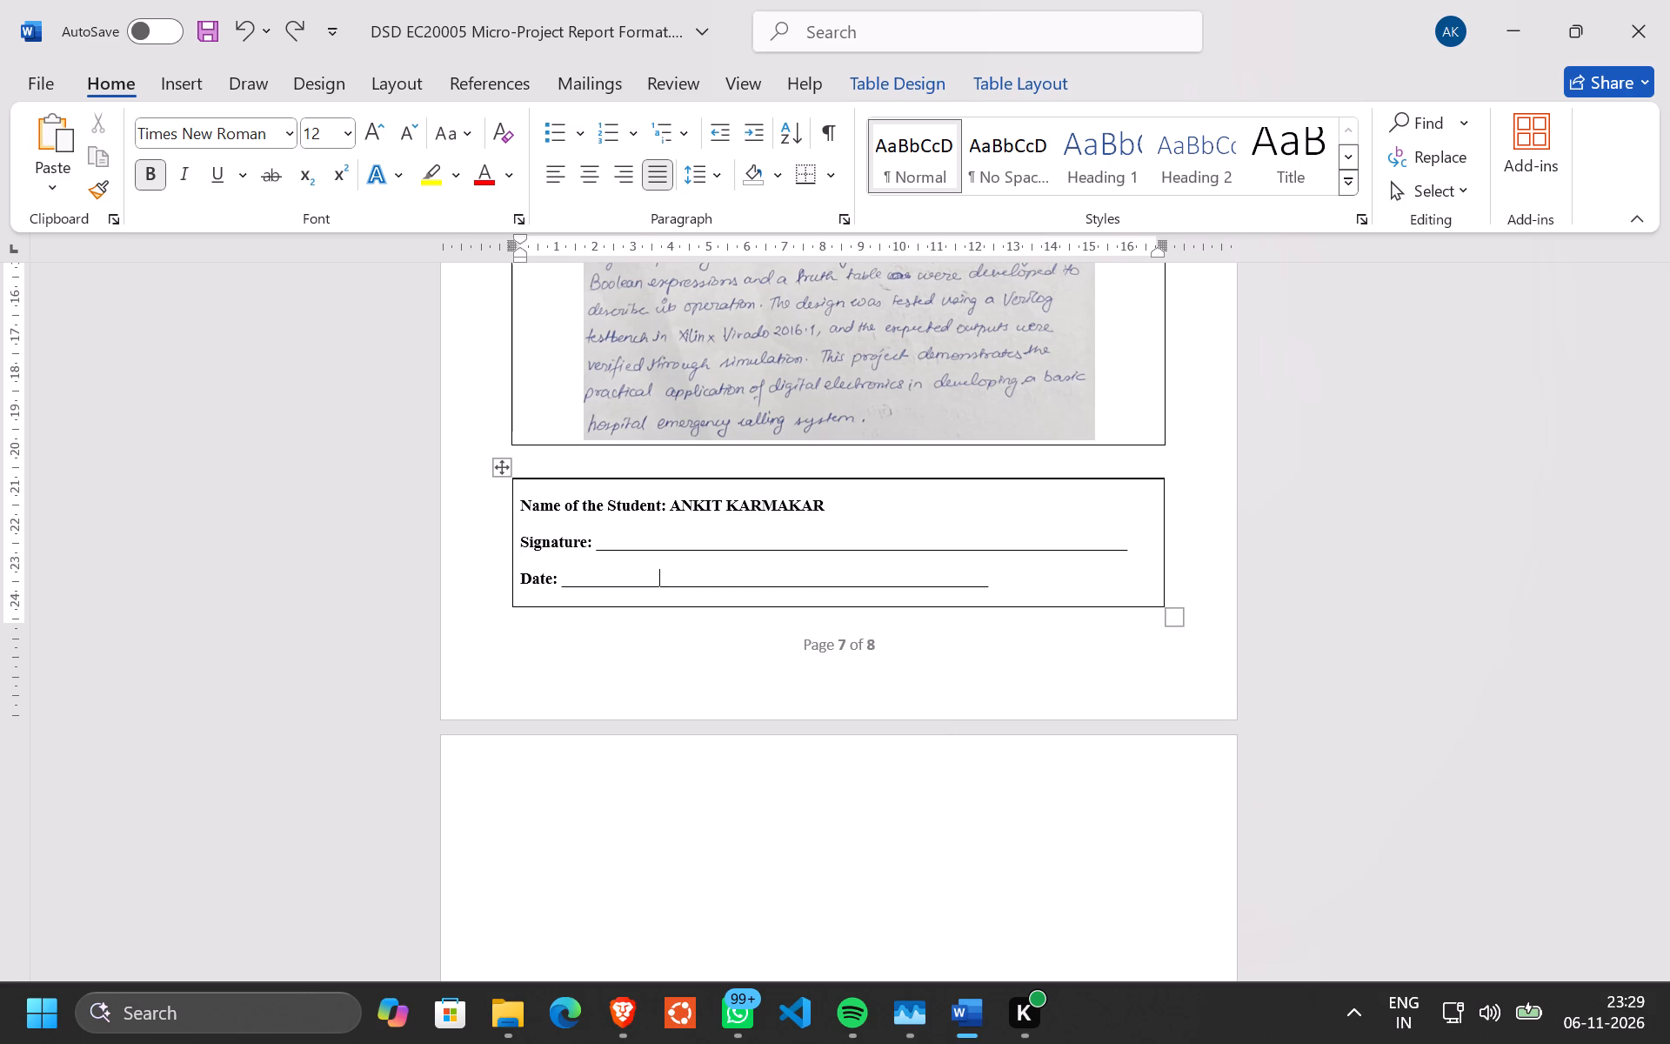
{"action": "key", "text": "BackSpace"}
{"action": "key", "text": "BackSpace"}
{"action": "key", "text": "BackSpace"}
{"action": "key", "text": "BackSpace"}
{"action": "key", "text": "BackSpace"}
{"action": "key", "text": "BackSpace"}
{"action": "key", "text": "BackSpace"}
{"action": "key", "text": "BackSpace"}
{"action": "key", "text": "BackSpace"}
{"action": "key", "text": "BackSpace"}
{"action": "key", "text": "BackSpace"}
Enter 06.11.2026 as the date on the Date line of the student details box.
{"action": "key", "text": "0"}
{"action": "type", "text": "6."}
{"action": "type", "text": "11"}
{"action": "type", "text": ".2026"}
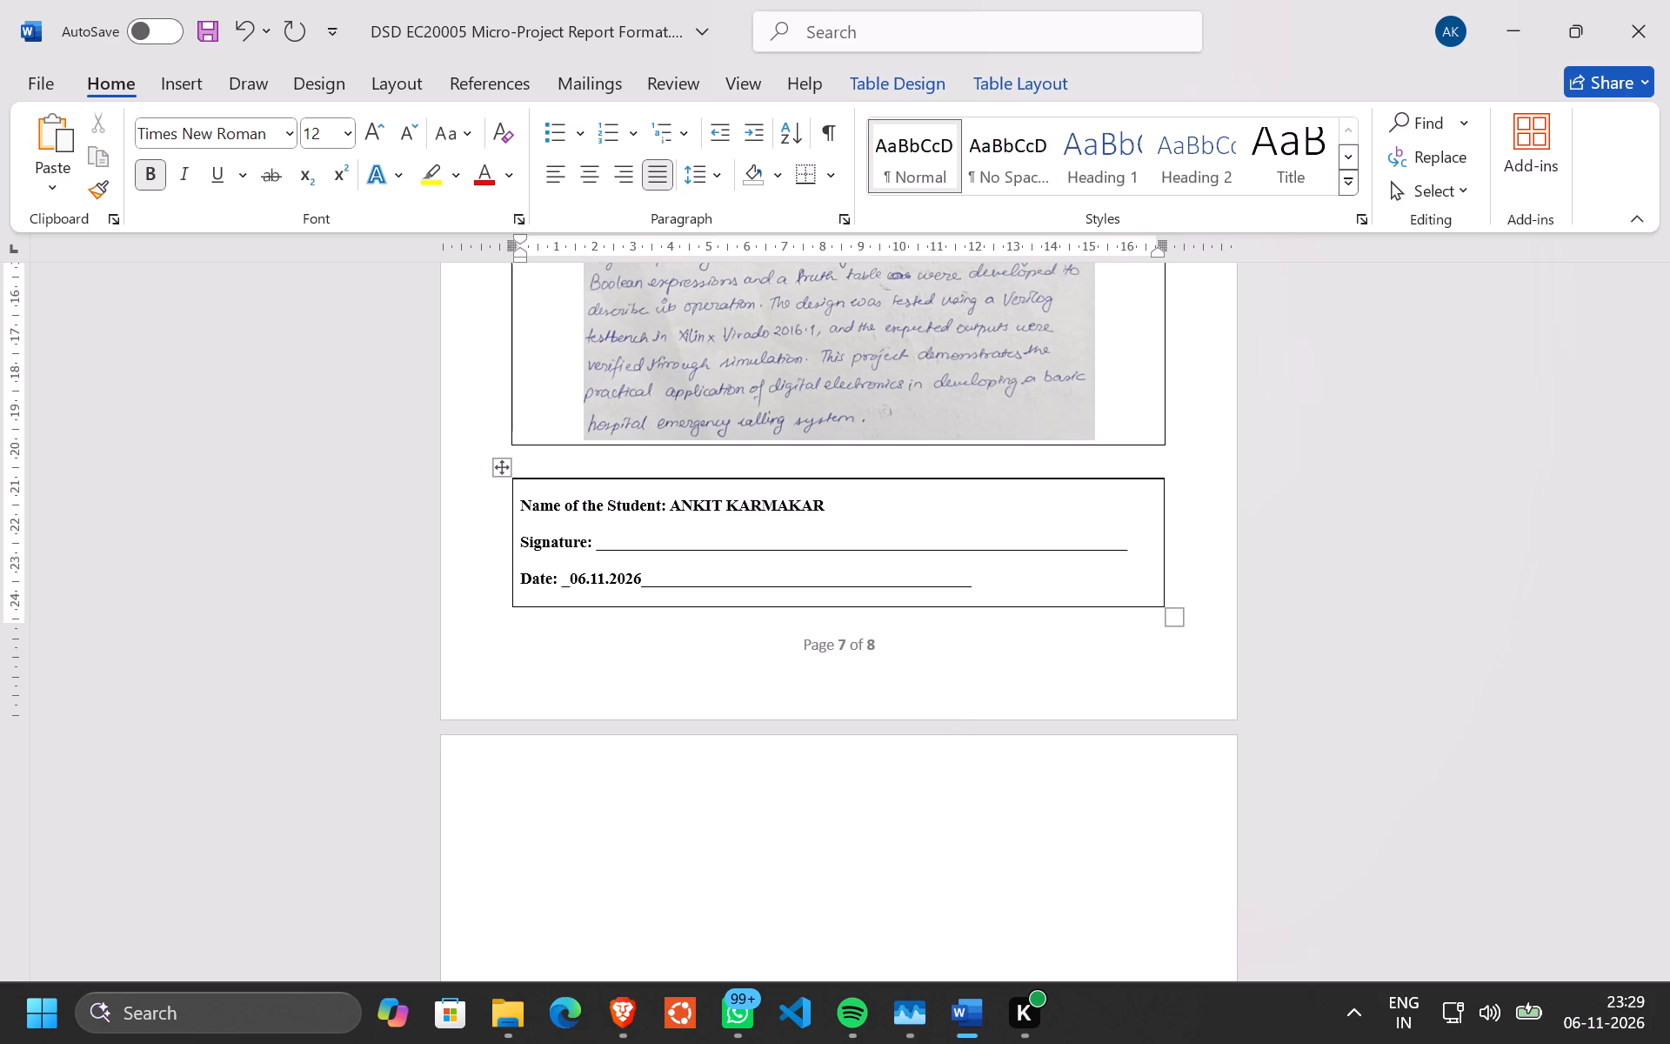
Check the report's pages again, including the last page and the Observations/Explanation/Working section.
{"action": "scroll", "coordinate": [945, 797], "scroll_direction": "right", "scroll_amount": 1}
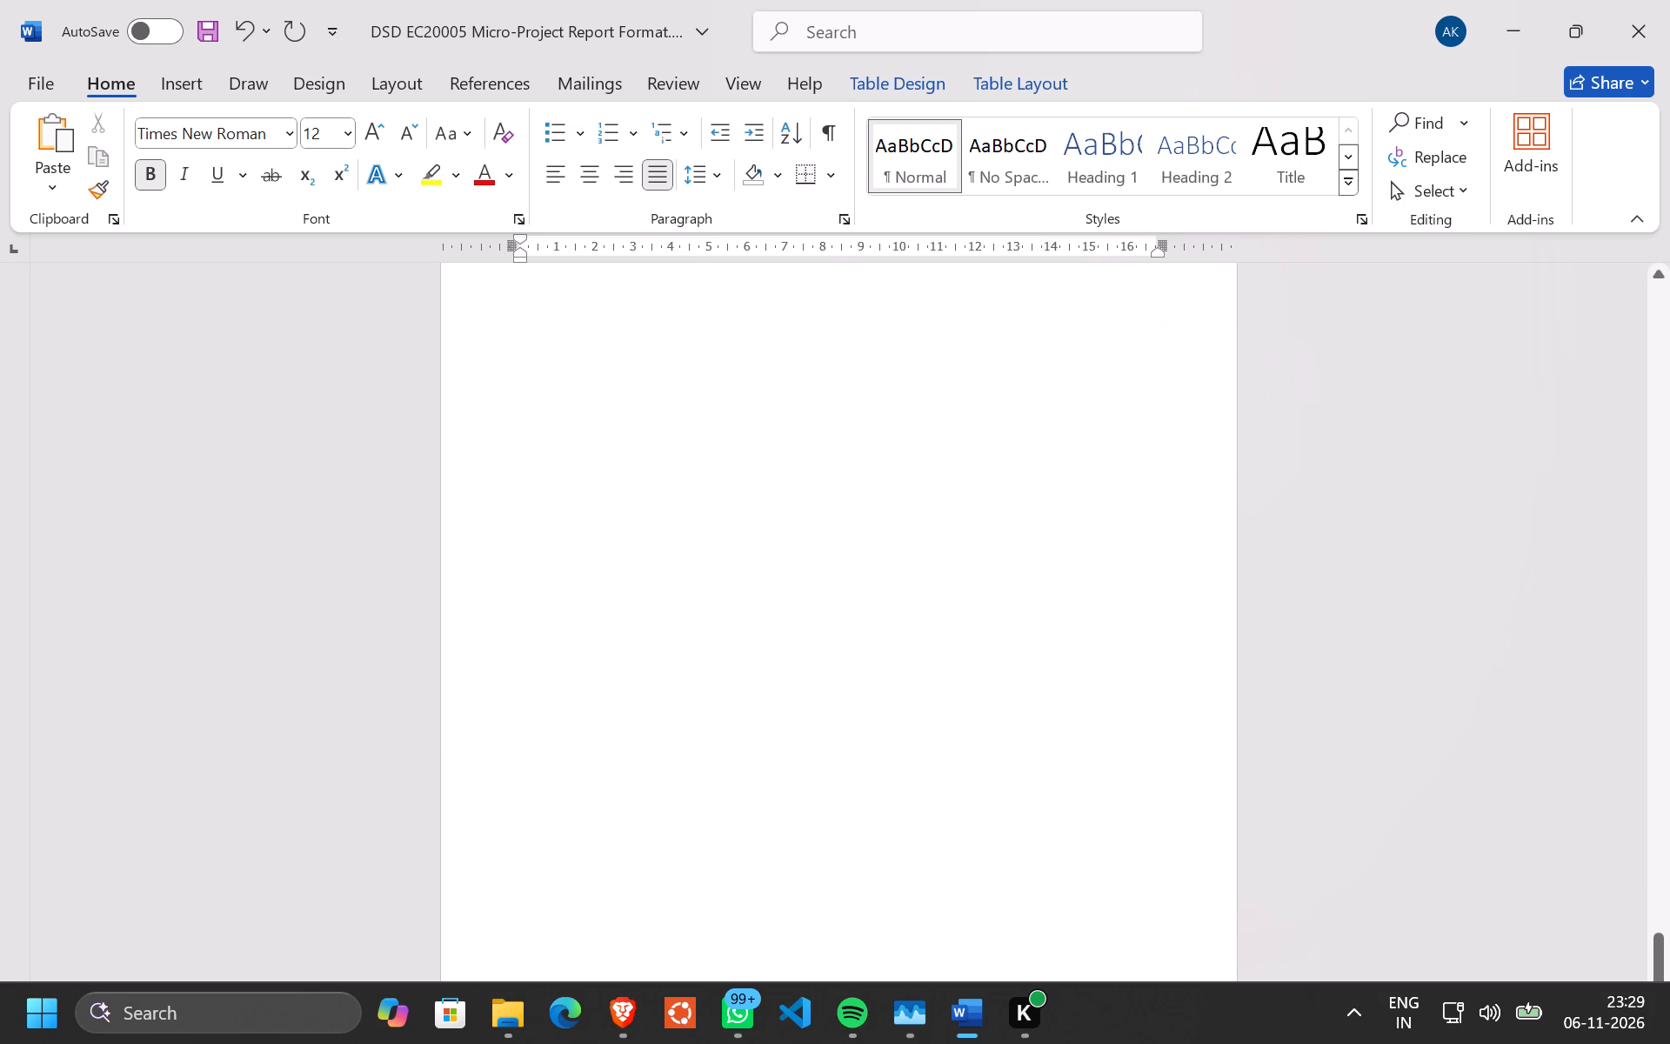
{"action": "scroll", "coordinate": [945, 797], "scroll_direction": "right", "scroll_amount": 1}
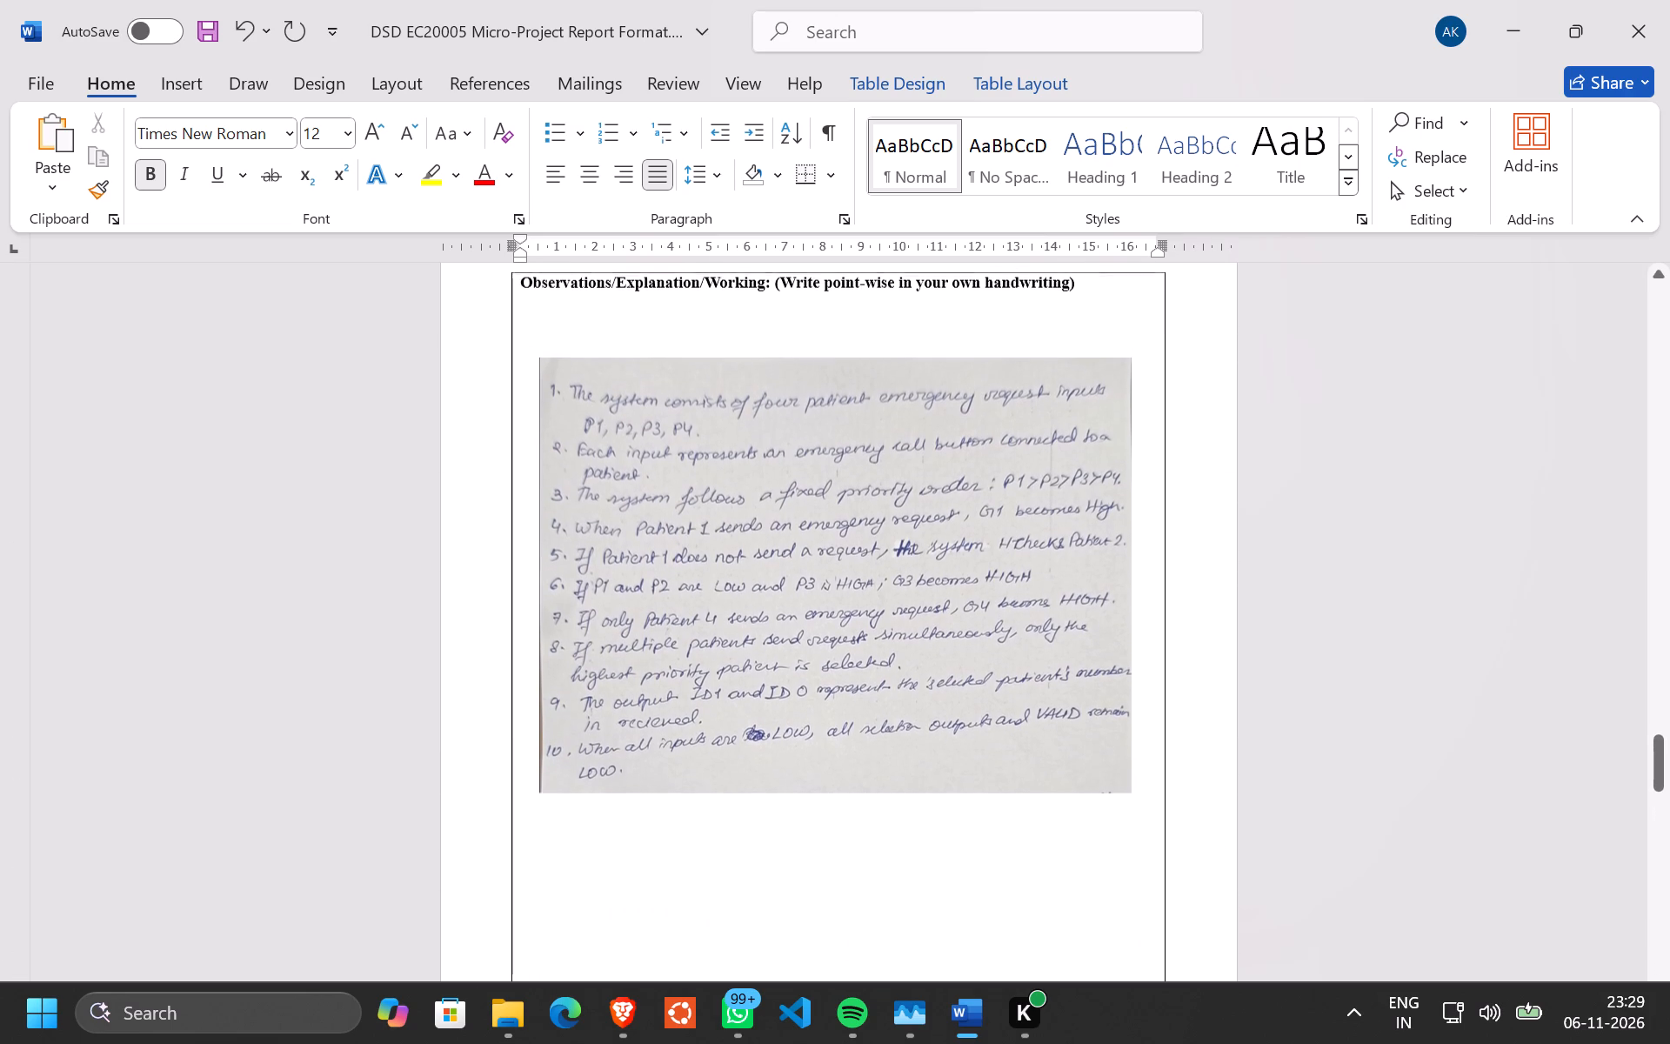
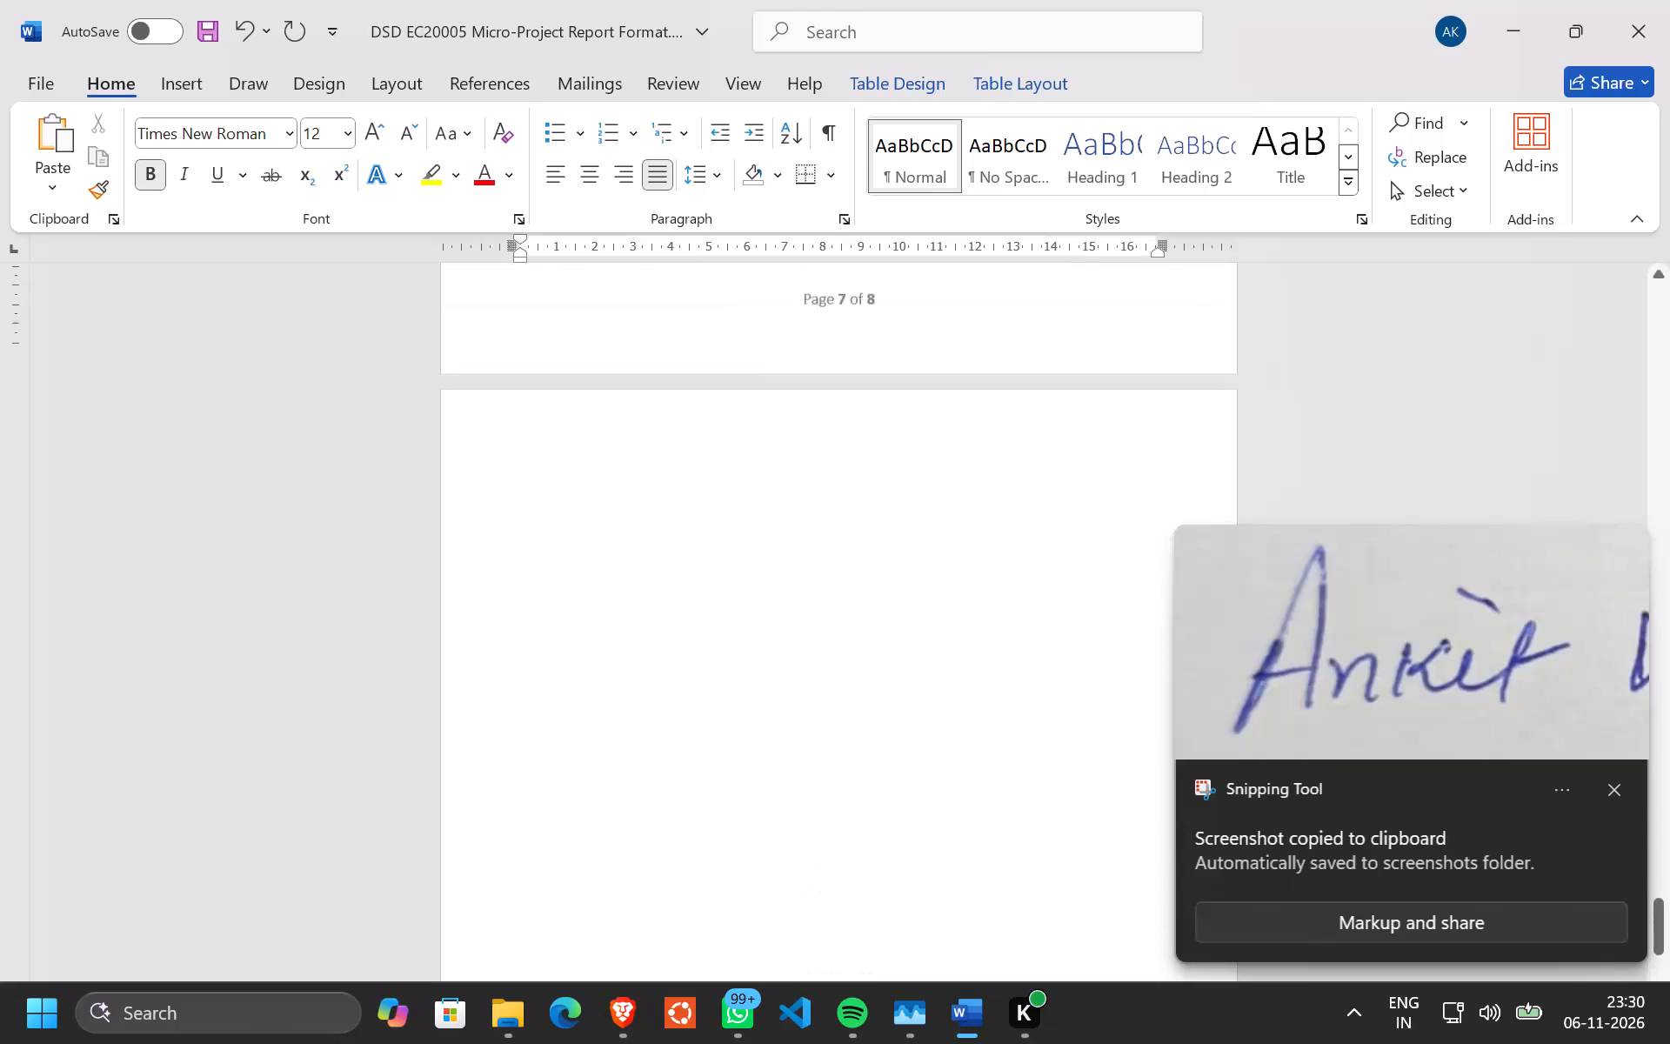
Paste the copied signature image at the start of the blank page 8 and shrink it to about 5.5 cm wide.
{"action": "scroll", "coordinate": [773, 841], "scroll_direction": "up", "scroll_amount": 1}
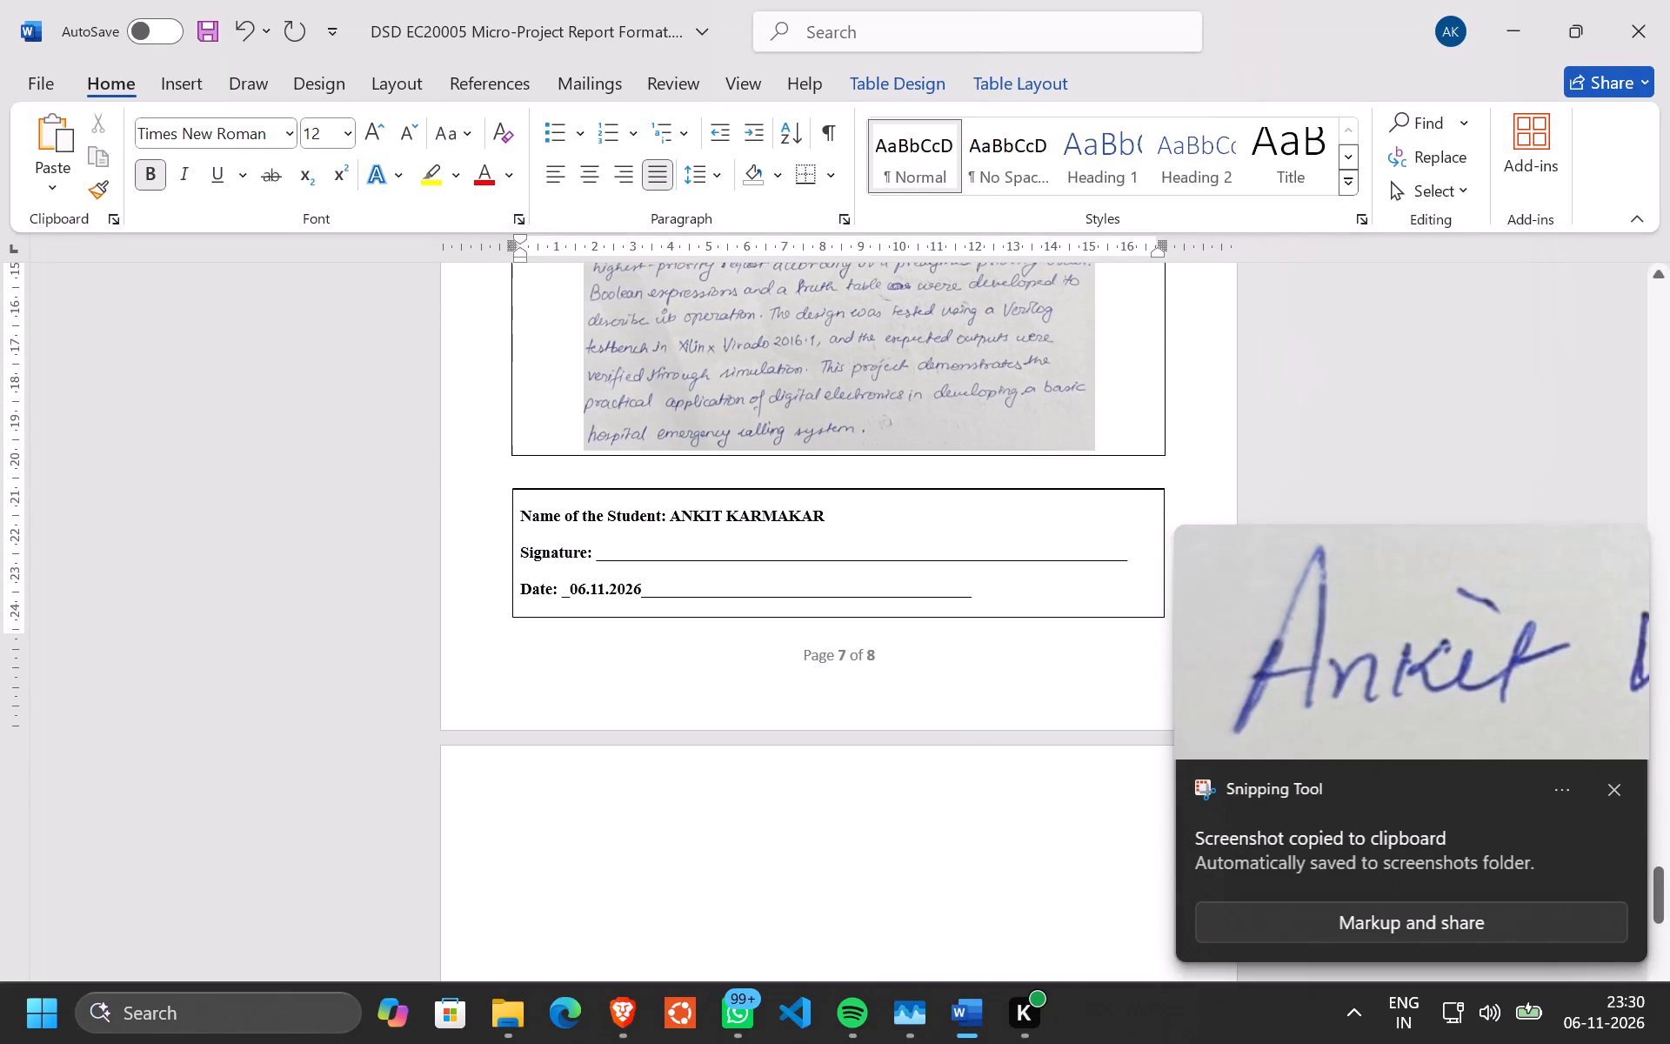
{"action": "scroll", "coordinate": [773, 841], "scroll_direction": "up", "scroll_amount": 1}
{"action": "key", "text": "shift+super+s"}
{"action": "key", "text": "Escape"}
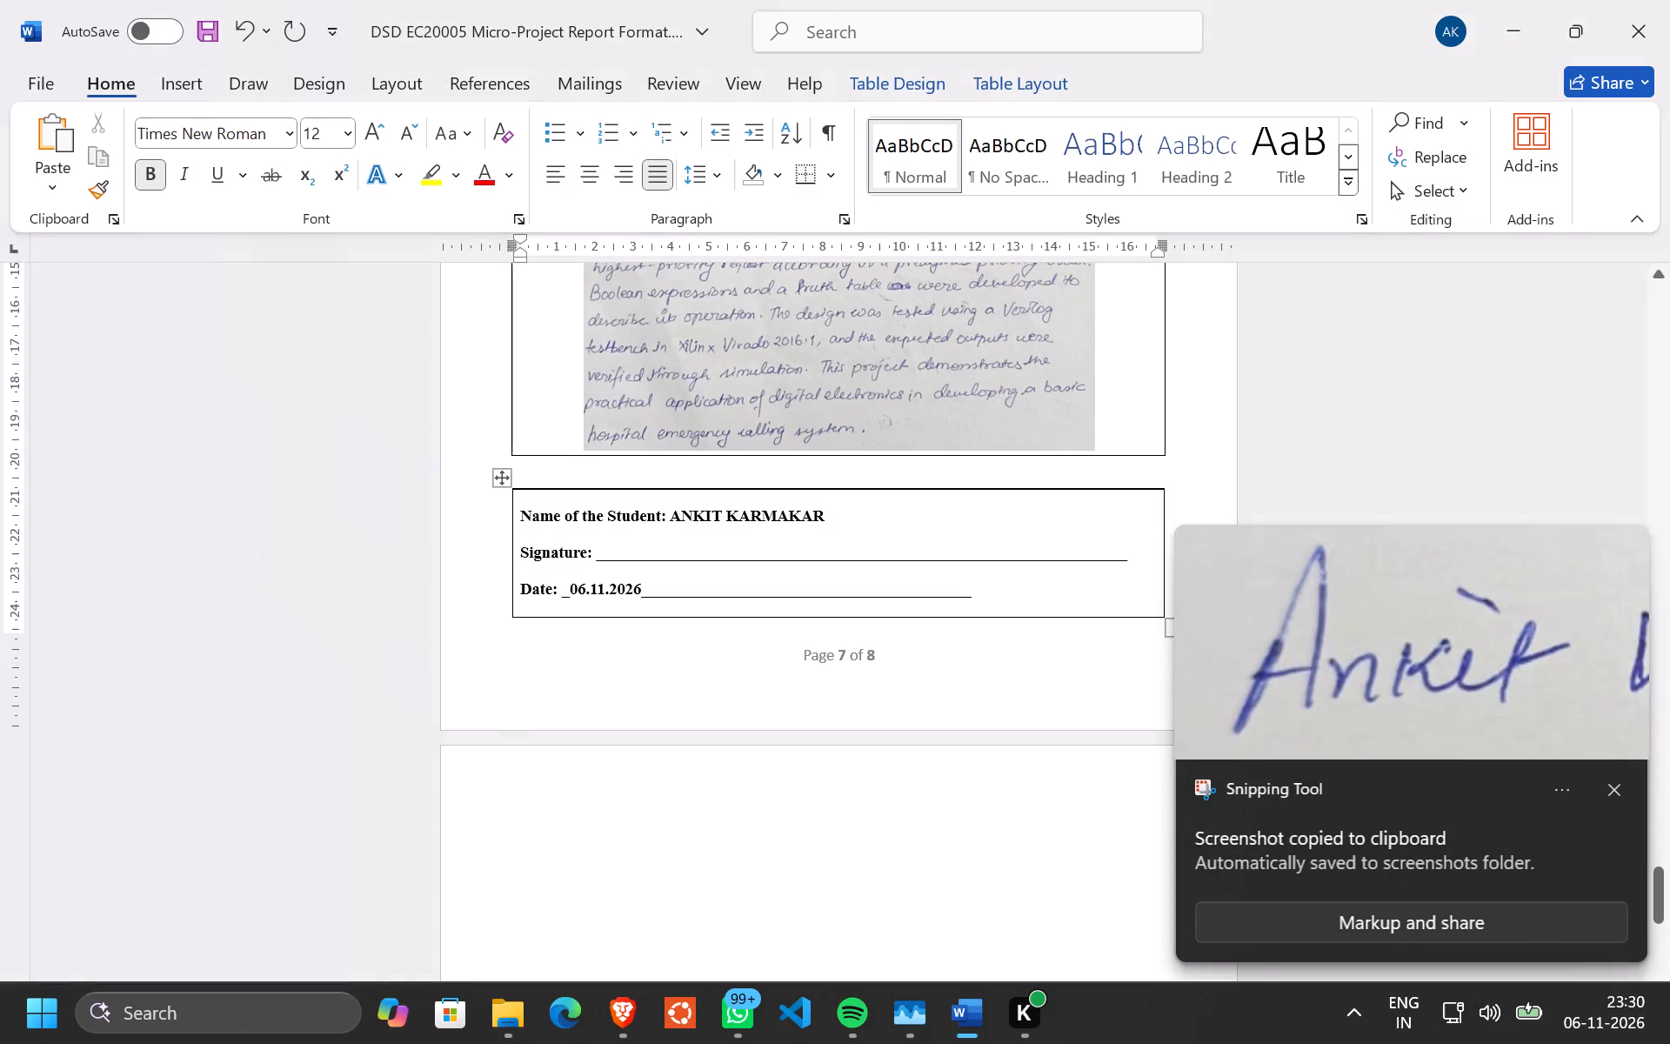
{"action": "left_click", "coordinate": [818, 798]}
{"action": "key", "text": "ctrl+v"}
{"action": "left_click", "coordinate": [925, 900]}
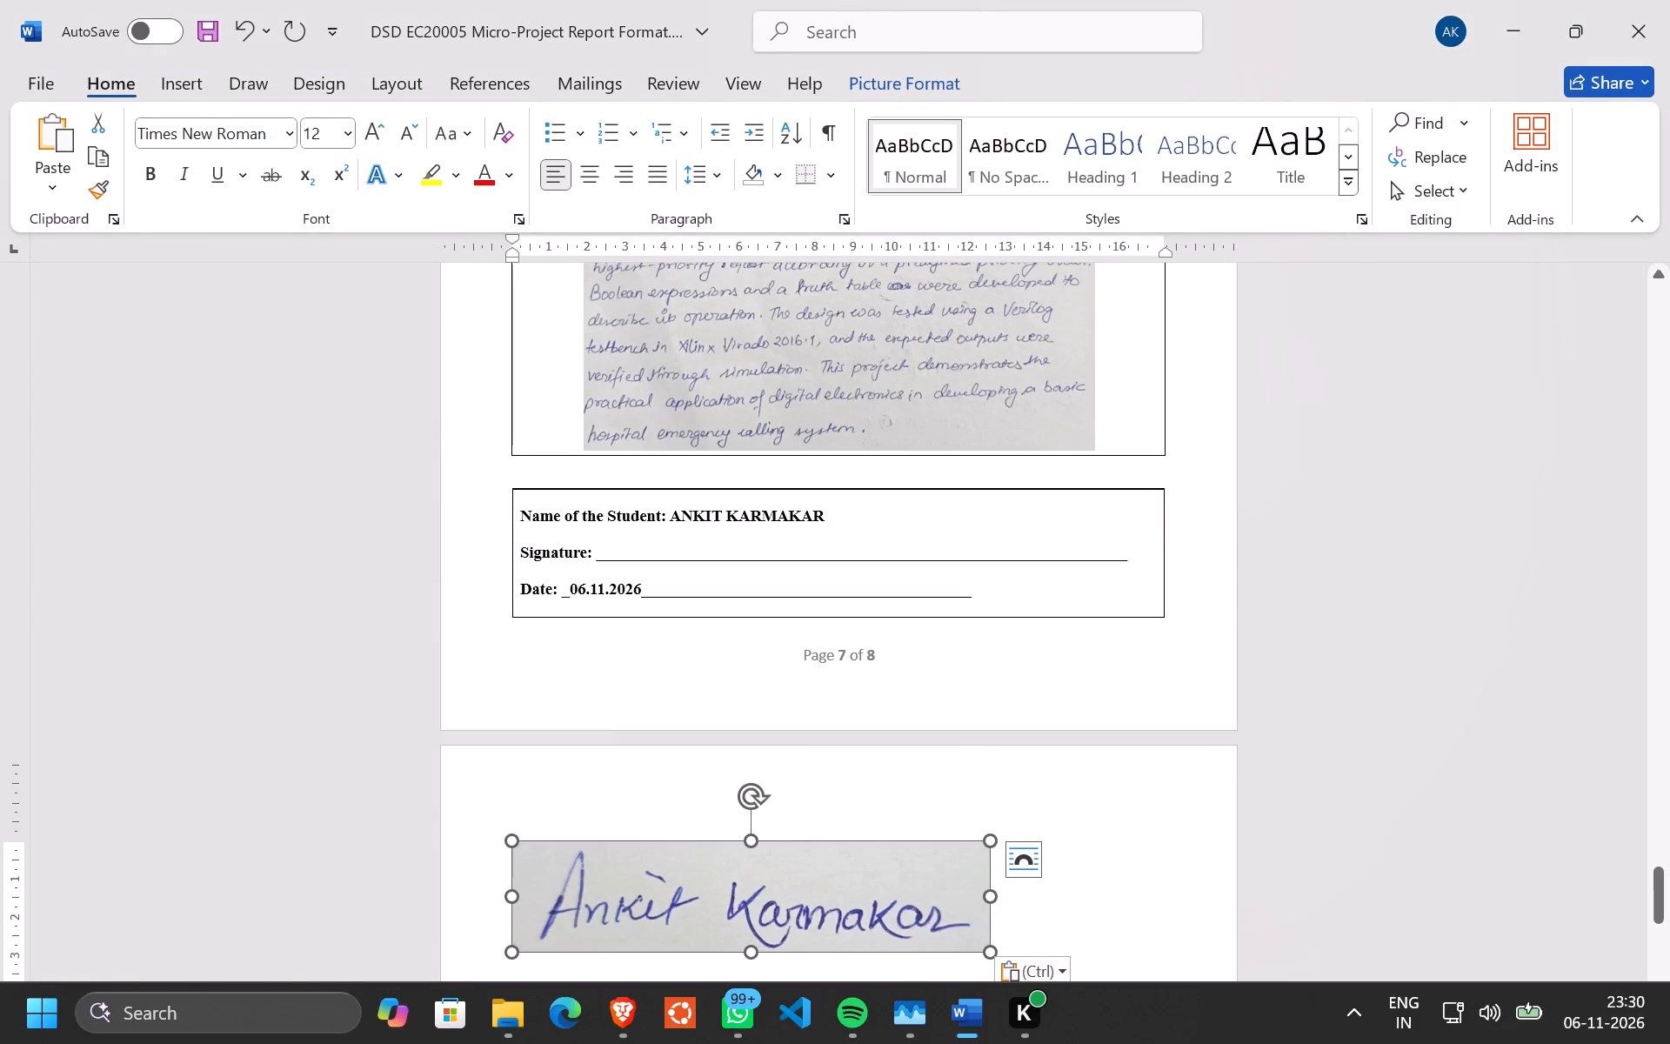
{"action": "left_click_drag", "start_coordinate": [988, 948], "coordinate": [725, 885]}
{"action": "left_click_drag", "start_coordinate": [638, 874], "coordinate": [642, 850]}
Set the signature image's text wrapping to In Front of Text.
{"action": "left_click", "coordinate": [770, 858]}
{"action": "left_click", "coordinate": [948, 873]}
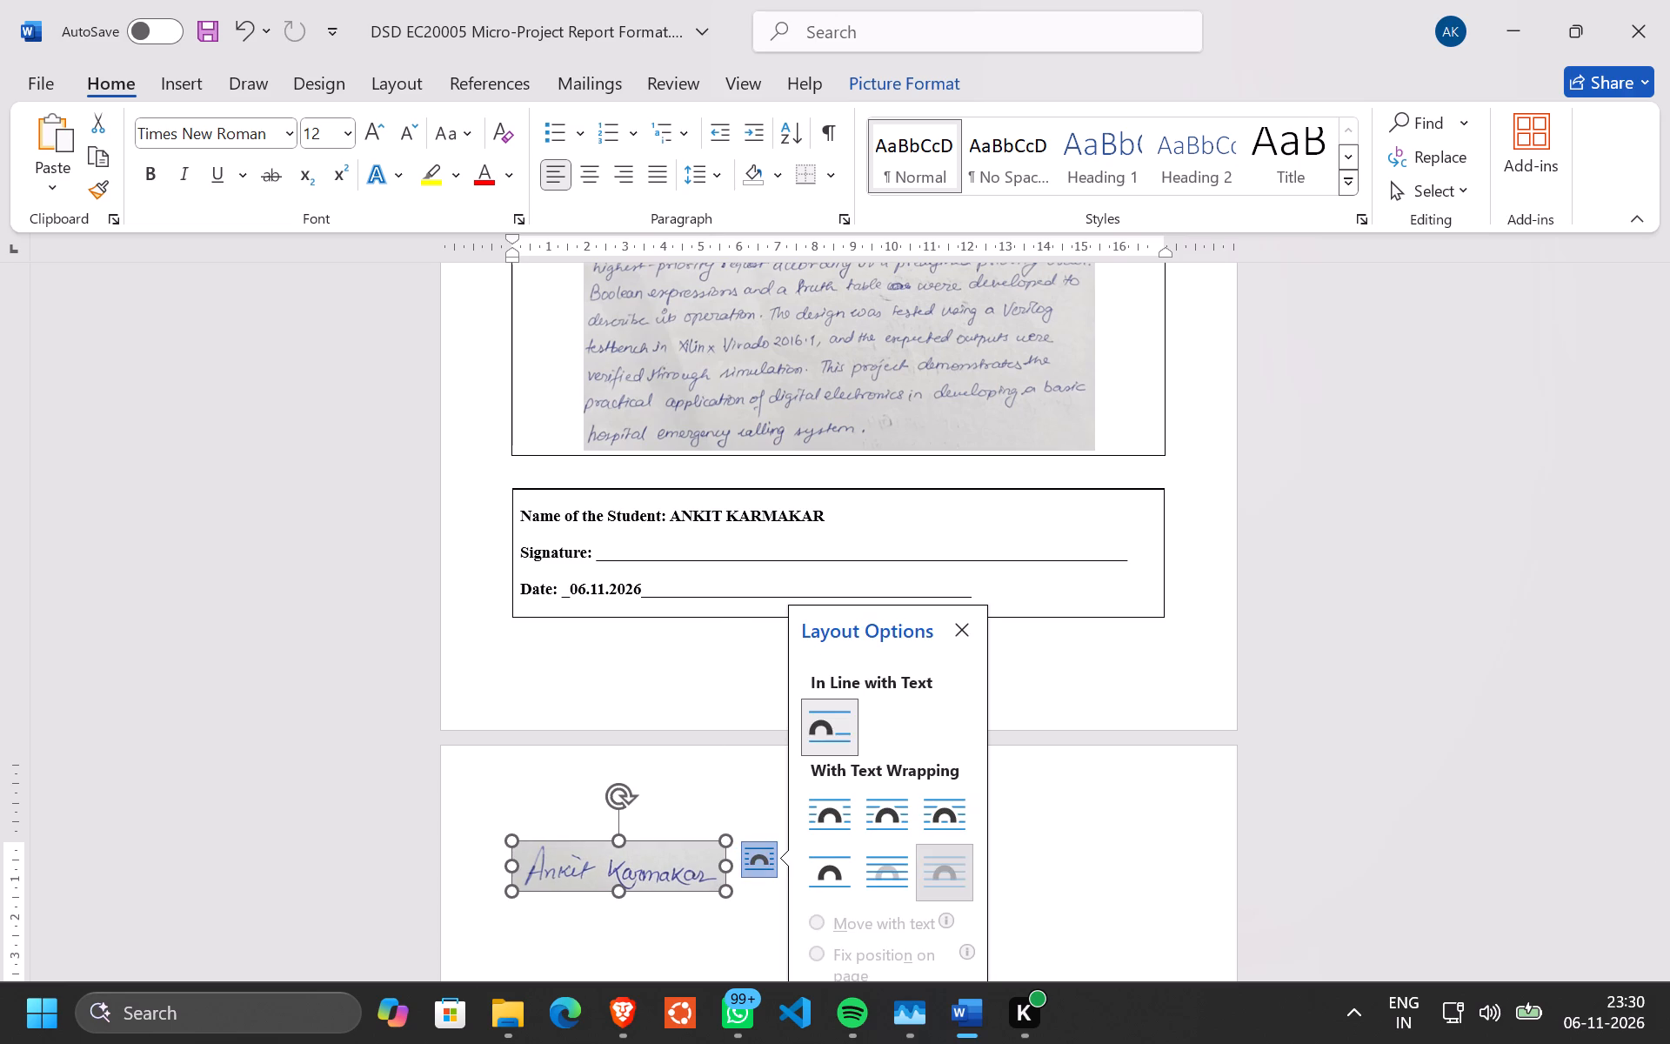
{"action": "left_click", "coordinate": [1037, 873]}
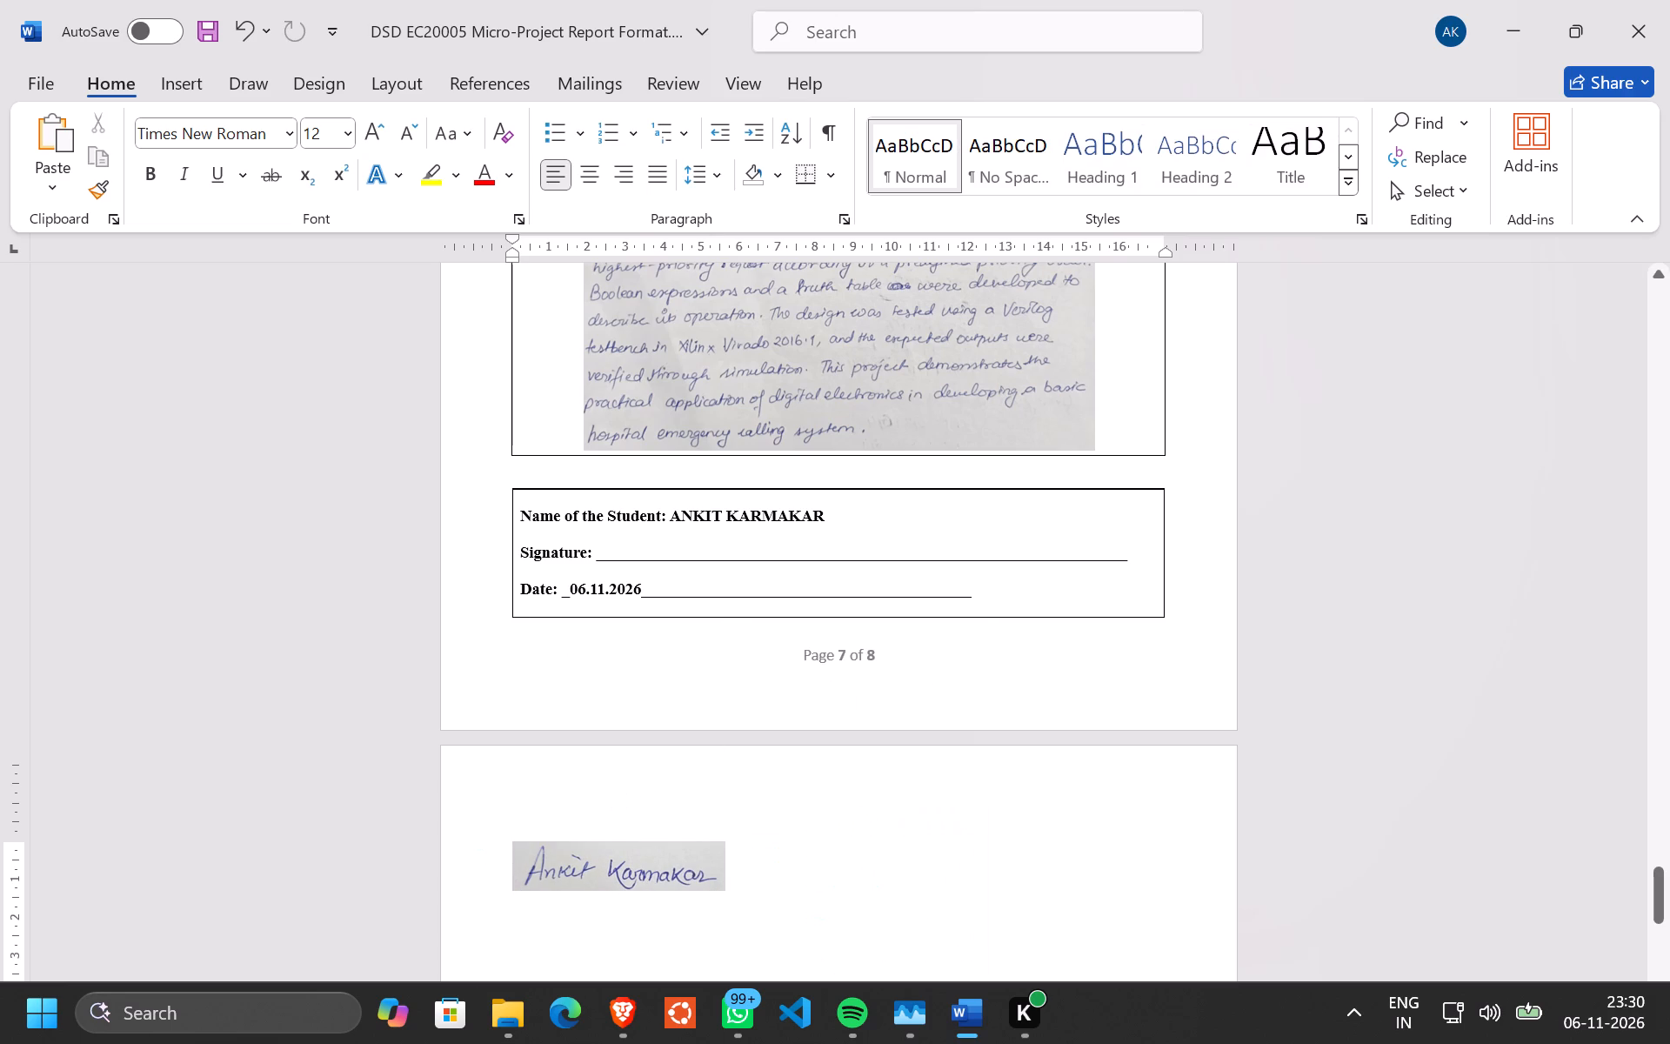
Place the signature image on the Signature line of the student details box, shrunk to about 3.4 cm wide.
{"action": "left_click", "coordinate": [634, 887]}
{"action": "left_click_drag", "start_coordinate": [723, 894], "coordinate": [675, 867]}
{"action": "left_click_drag", "start_coordinate": [609, 859], "coordinate": [712, 587]}
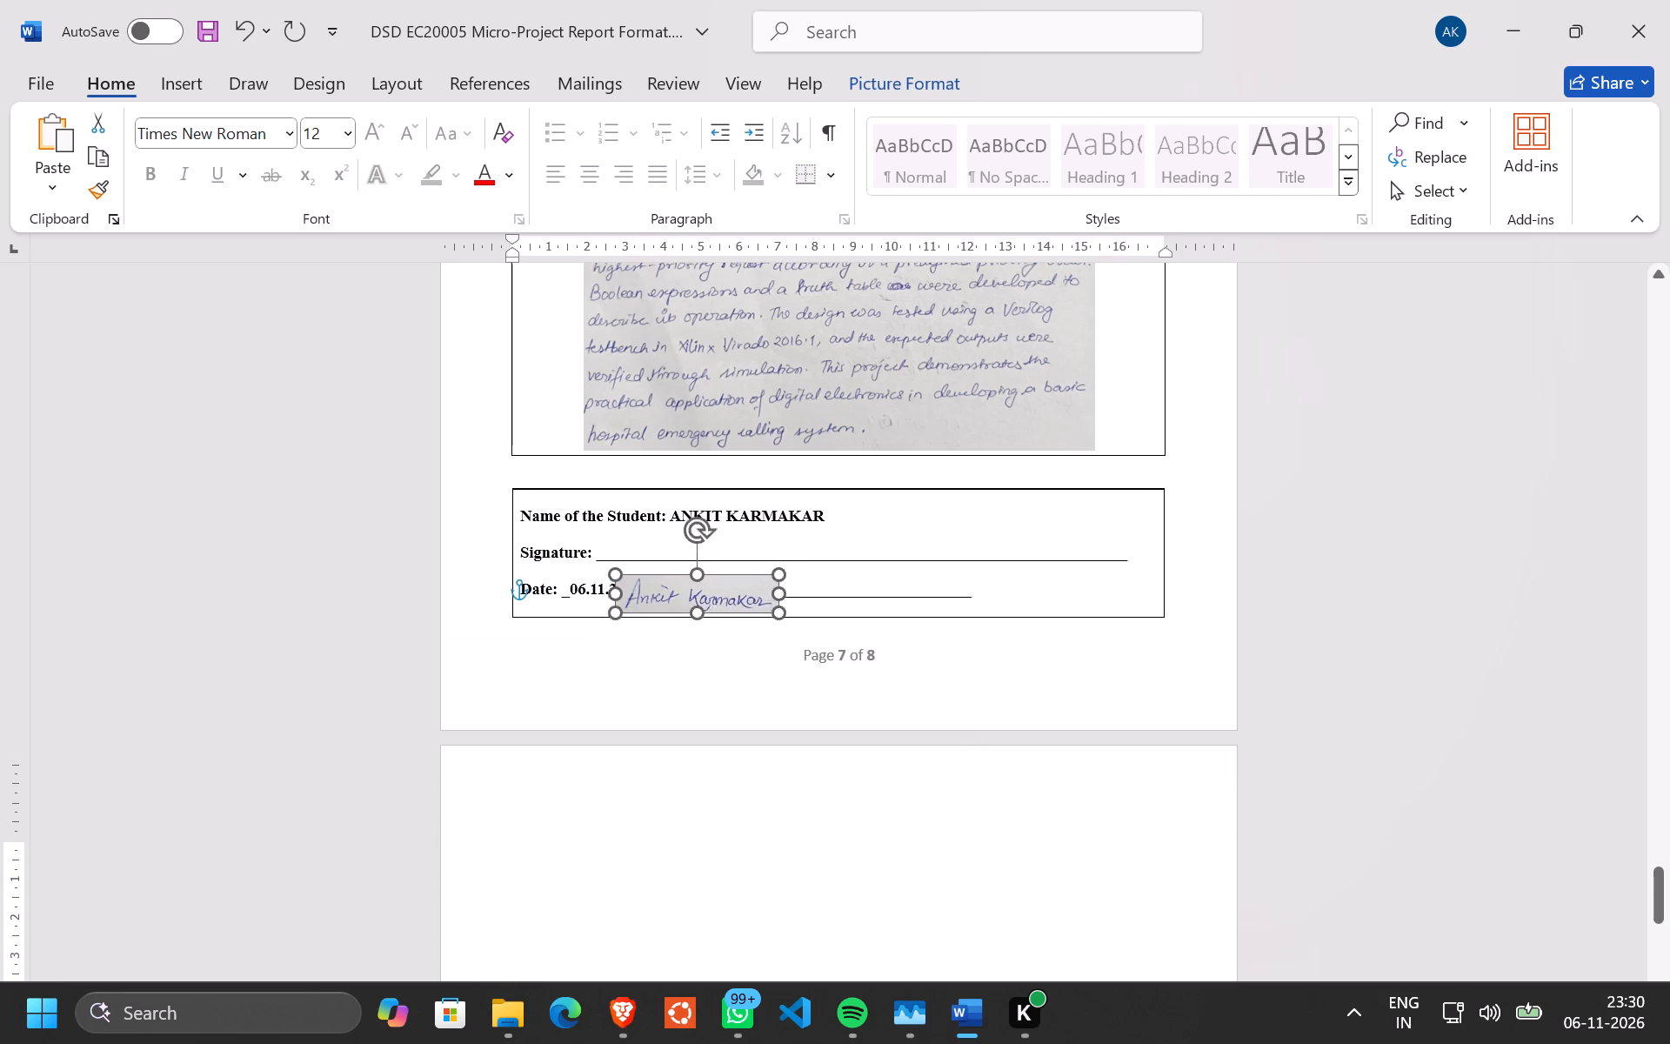
{"action": "left_click_drag", "start_coordinate": [712, 587], "coordinate": [705, 546]}
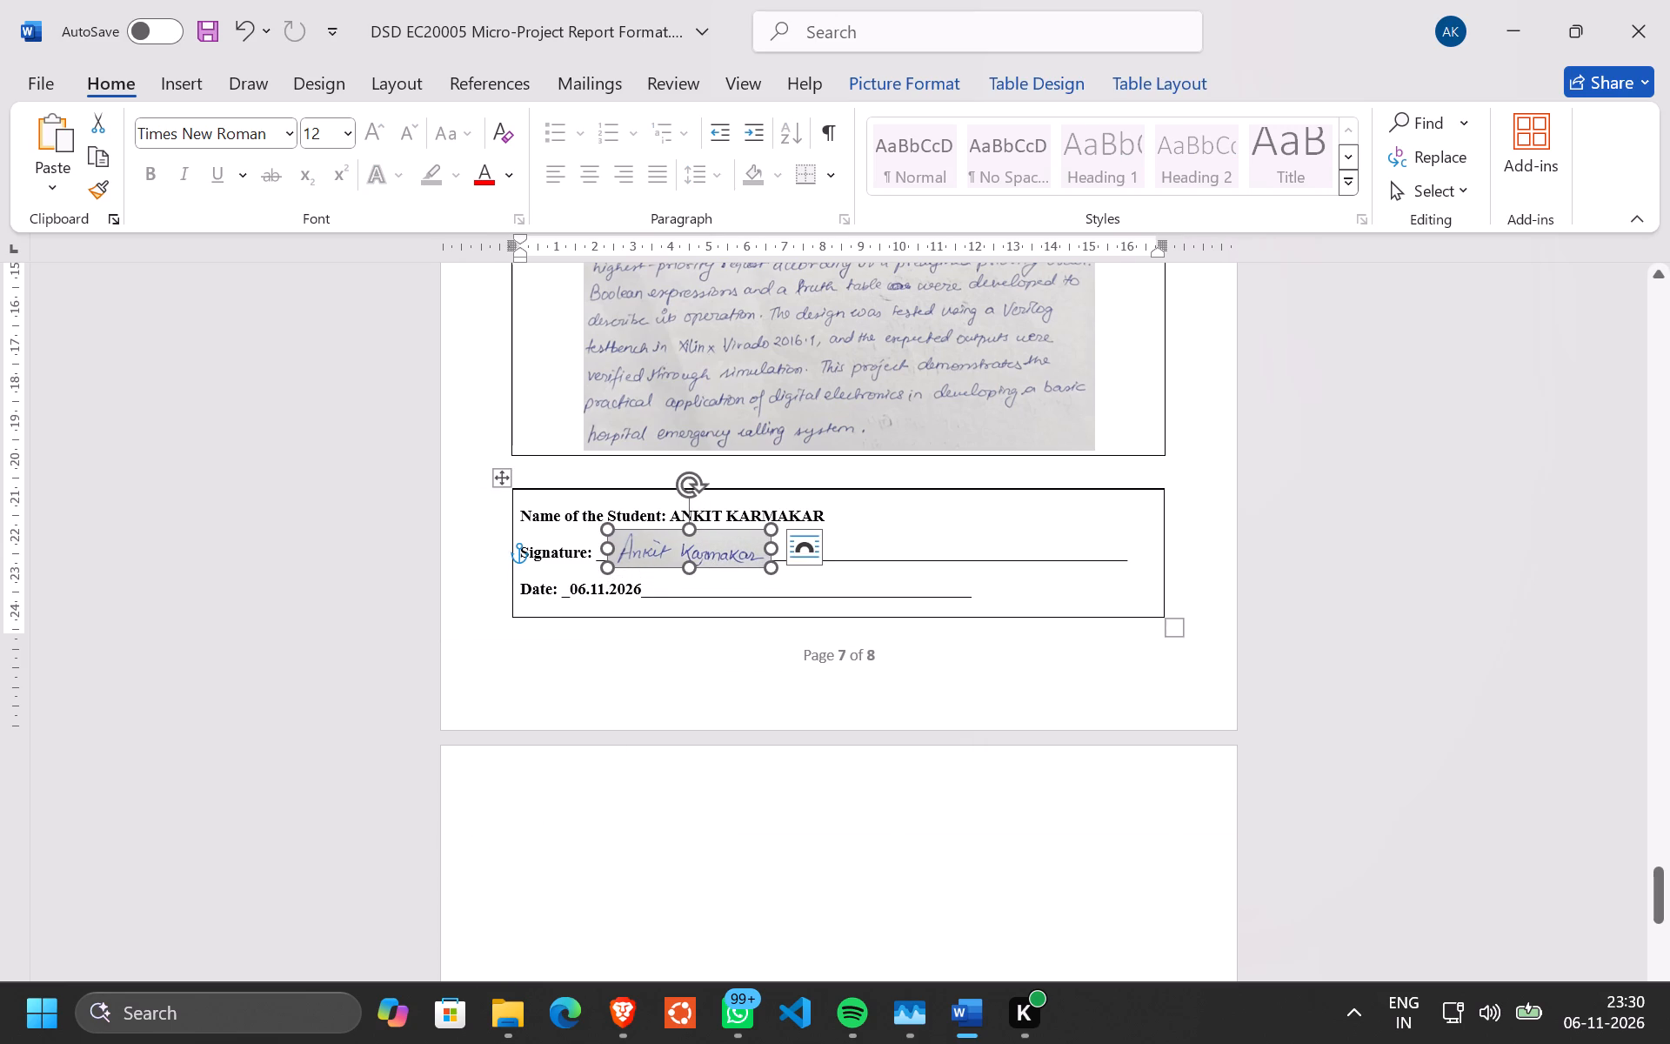
{"action": "left_click_drag", "start_coordinate": [771, 567], "coordinate": [727, 546]}
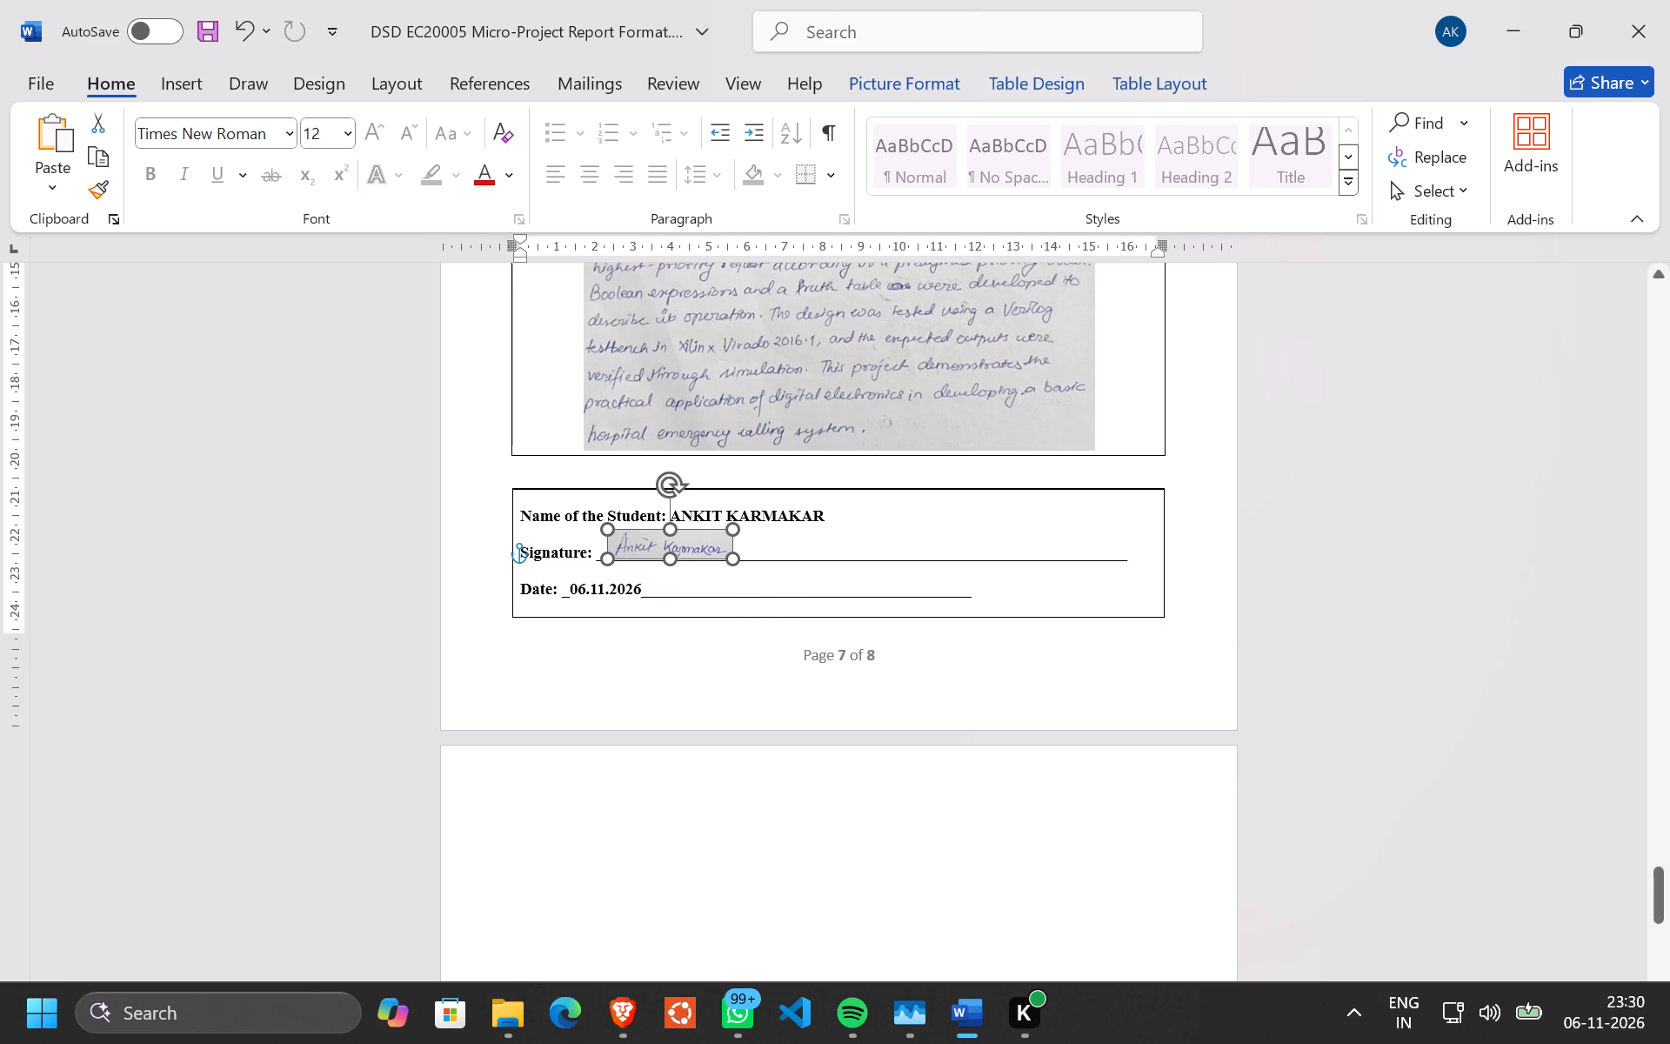
{"action": "left_click_drag", "start_coordinate": [727, 546], "coordinate": [737, 548]}
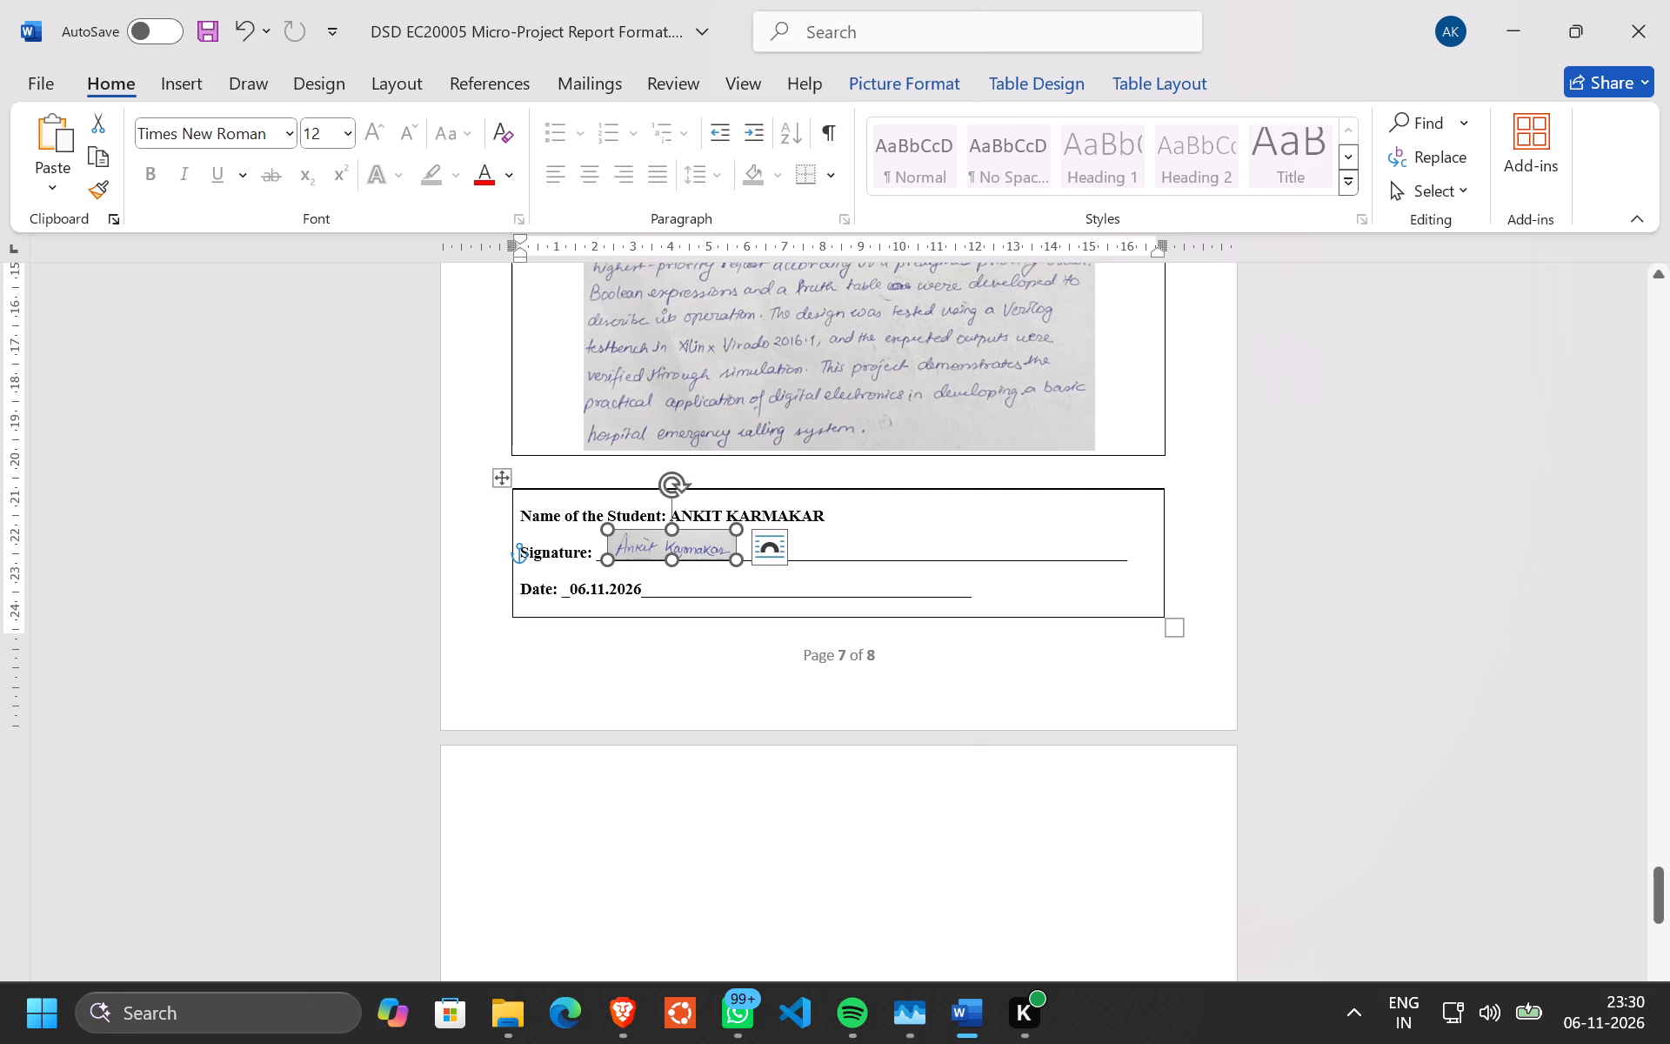
{"action": "left_click", "coordinate": [807, 830]}
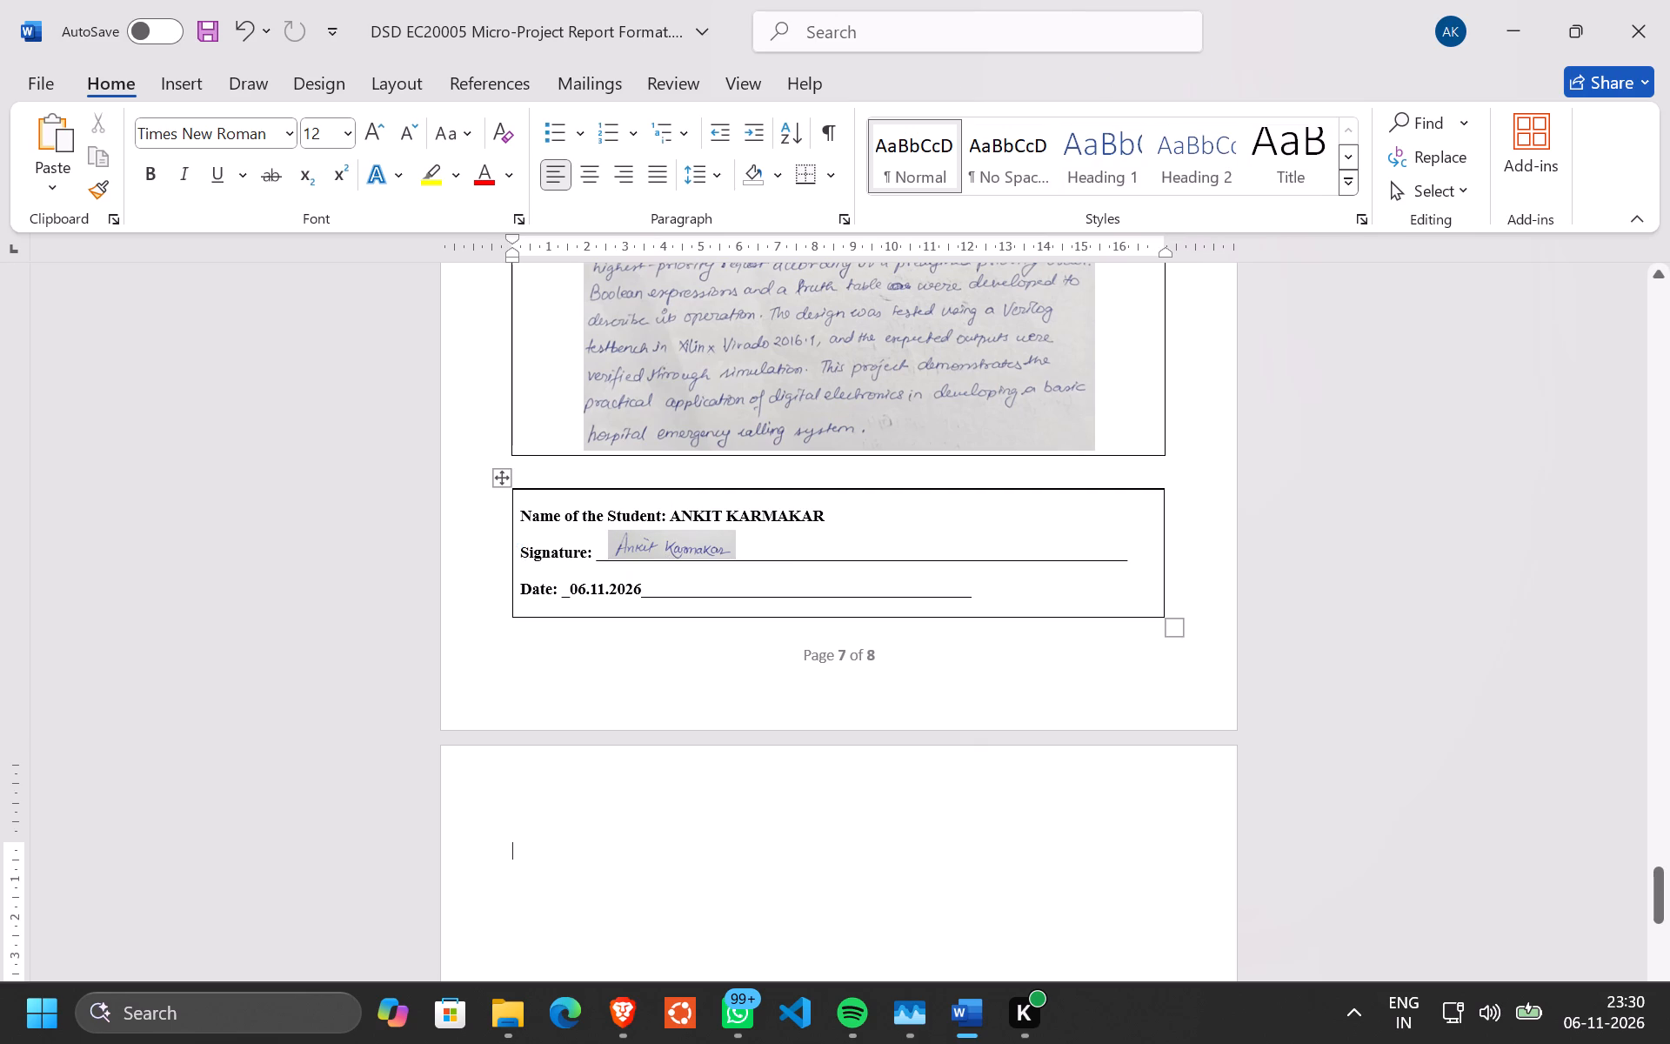
{"action": "left_click", "coordinate": [1102, 561]}
Review all the report's pages, from the signed student details box up to the first page and back.
{"action": "scroll", "coordinate": [999, 715], "scroll_direction": "up", "scroll_amount": 1}
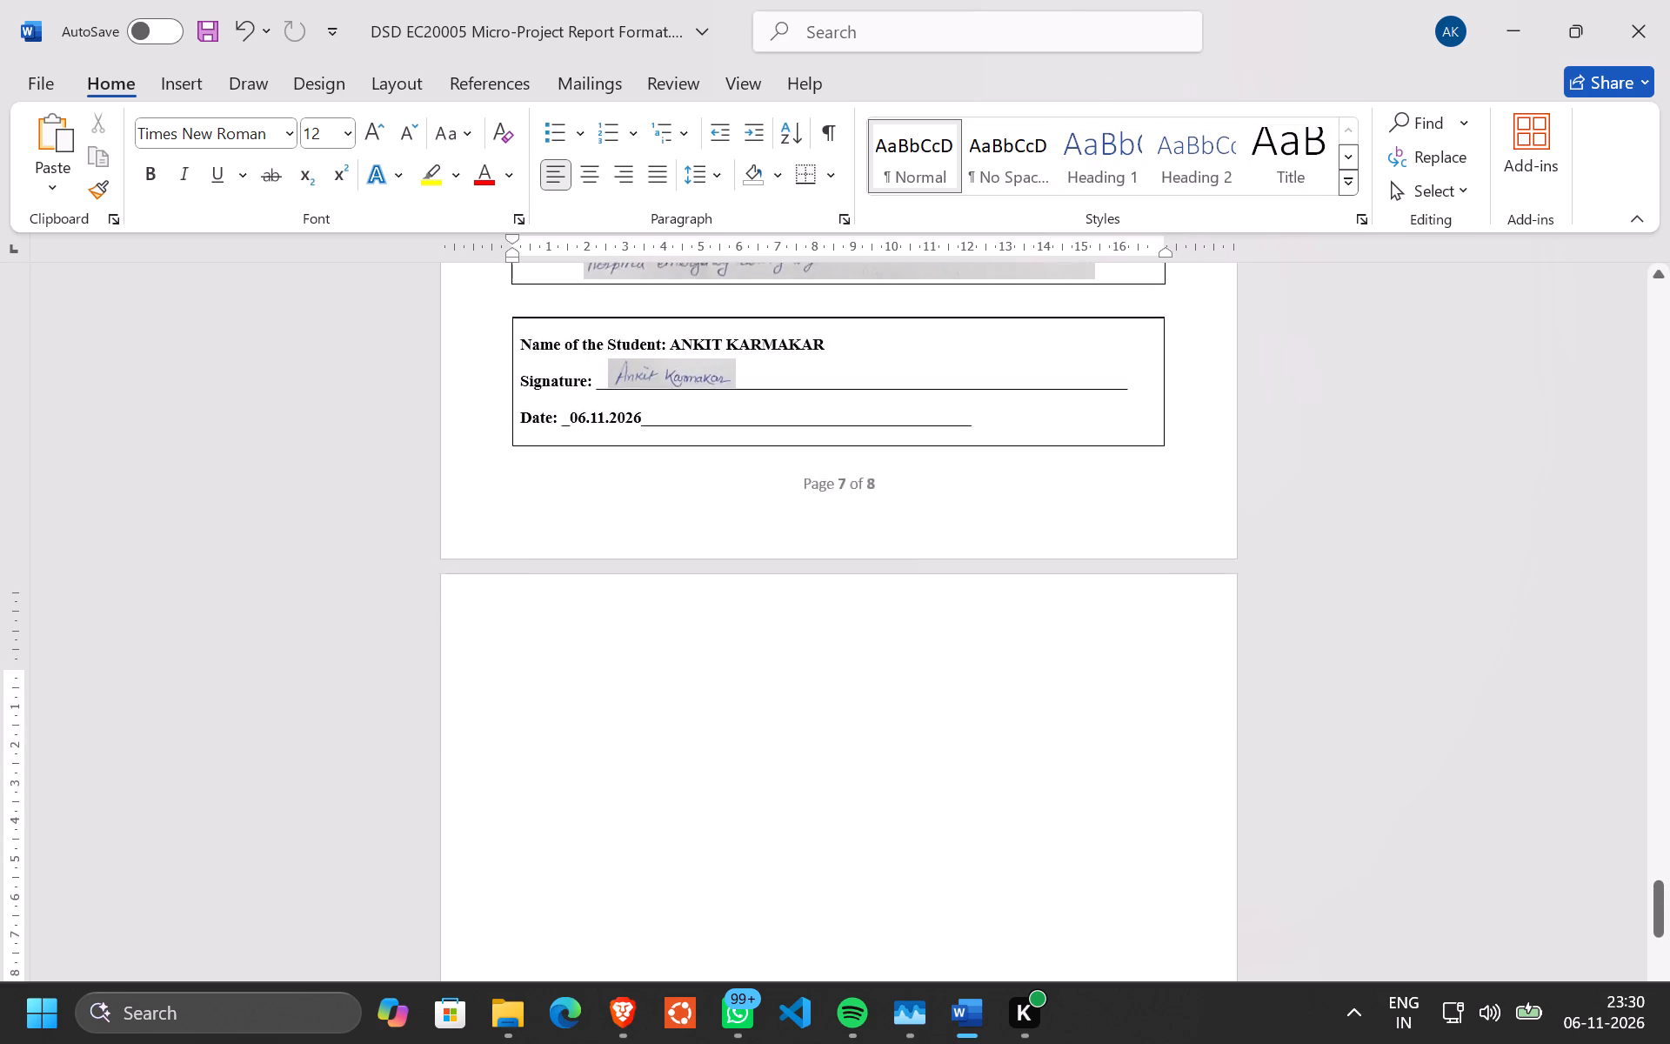
{"action": "scroll", "coordinate": [999, 715], "scroll_direction": "up", "scroll_amount": 7}
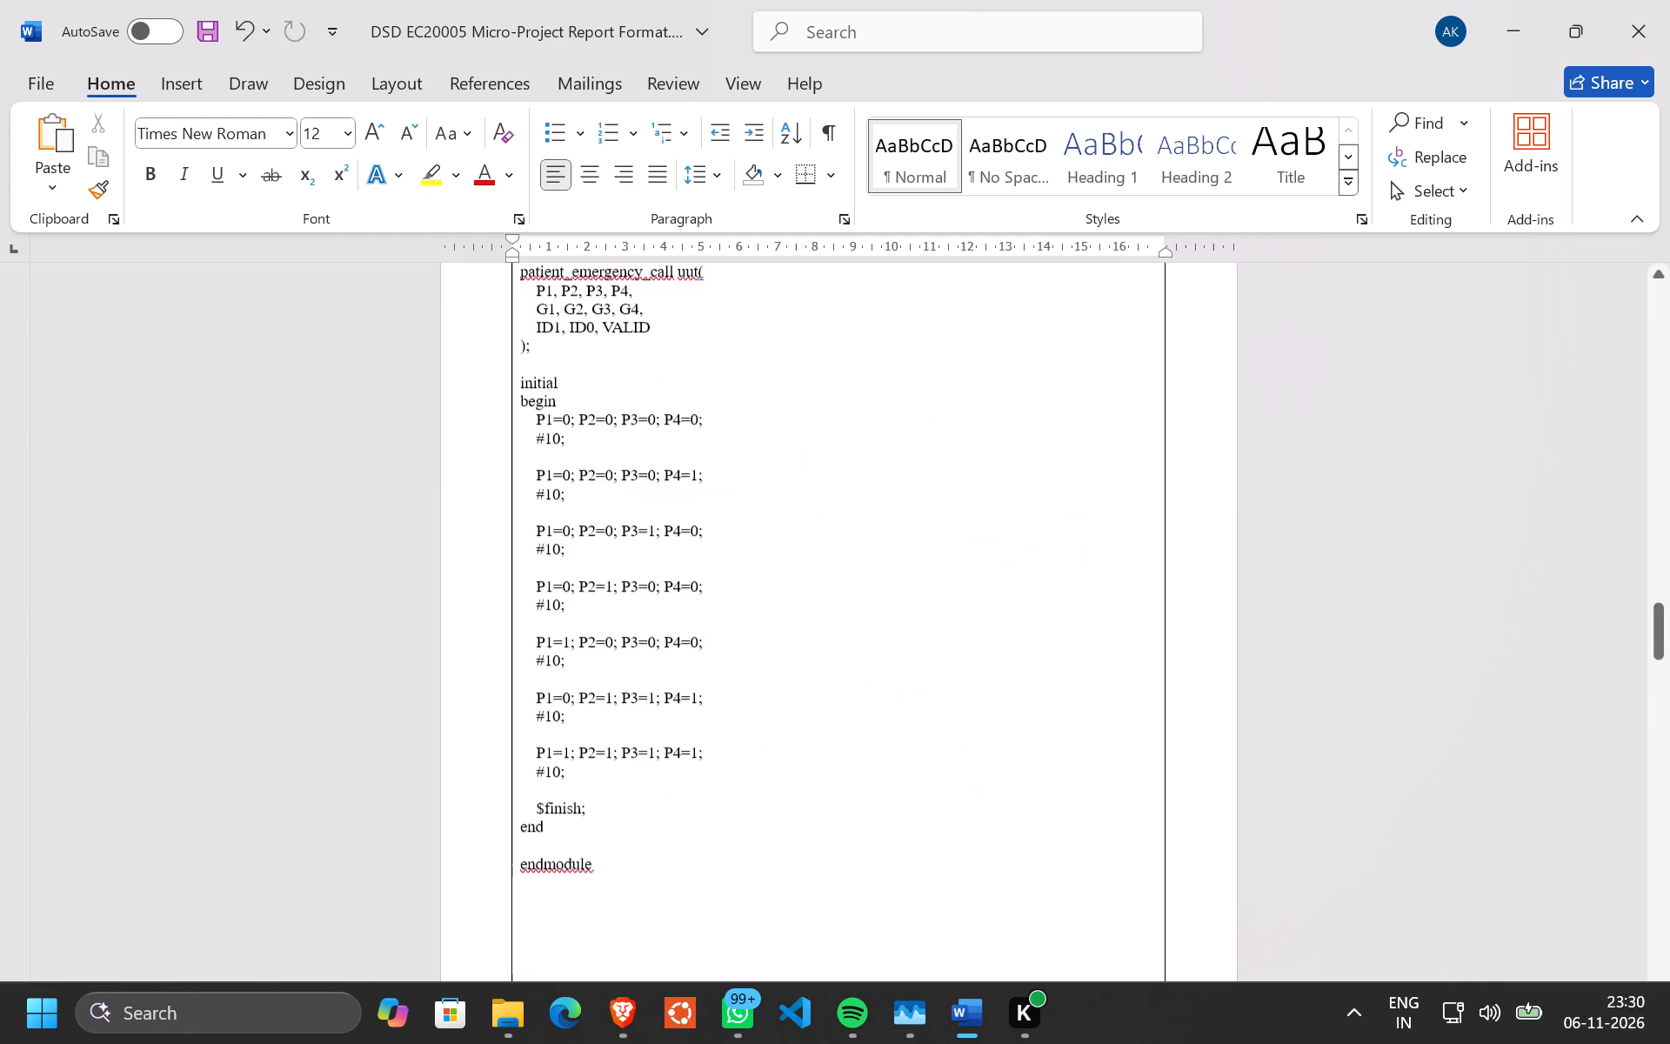
{"action": "scroll", "coordinate": [998, 760], "scroll_direction": "down", "scroll_amount": 13}
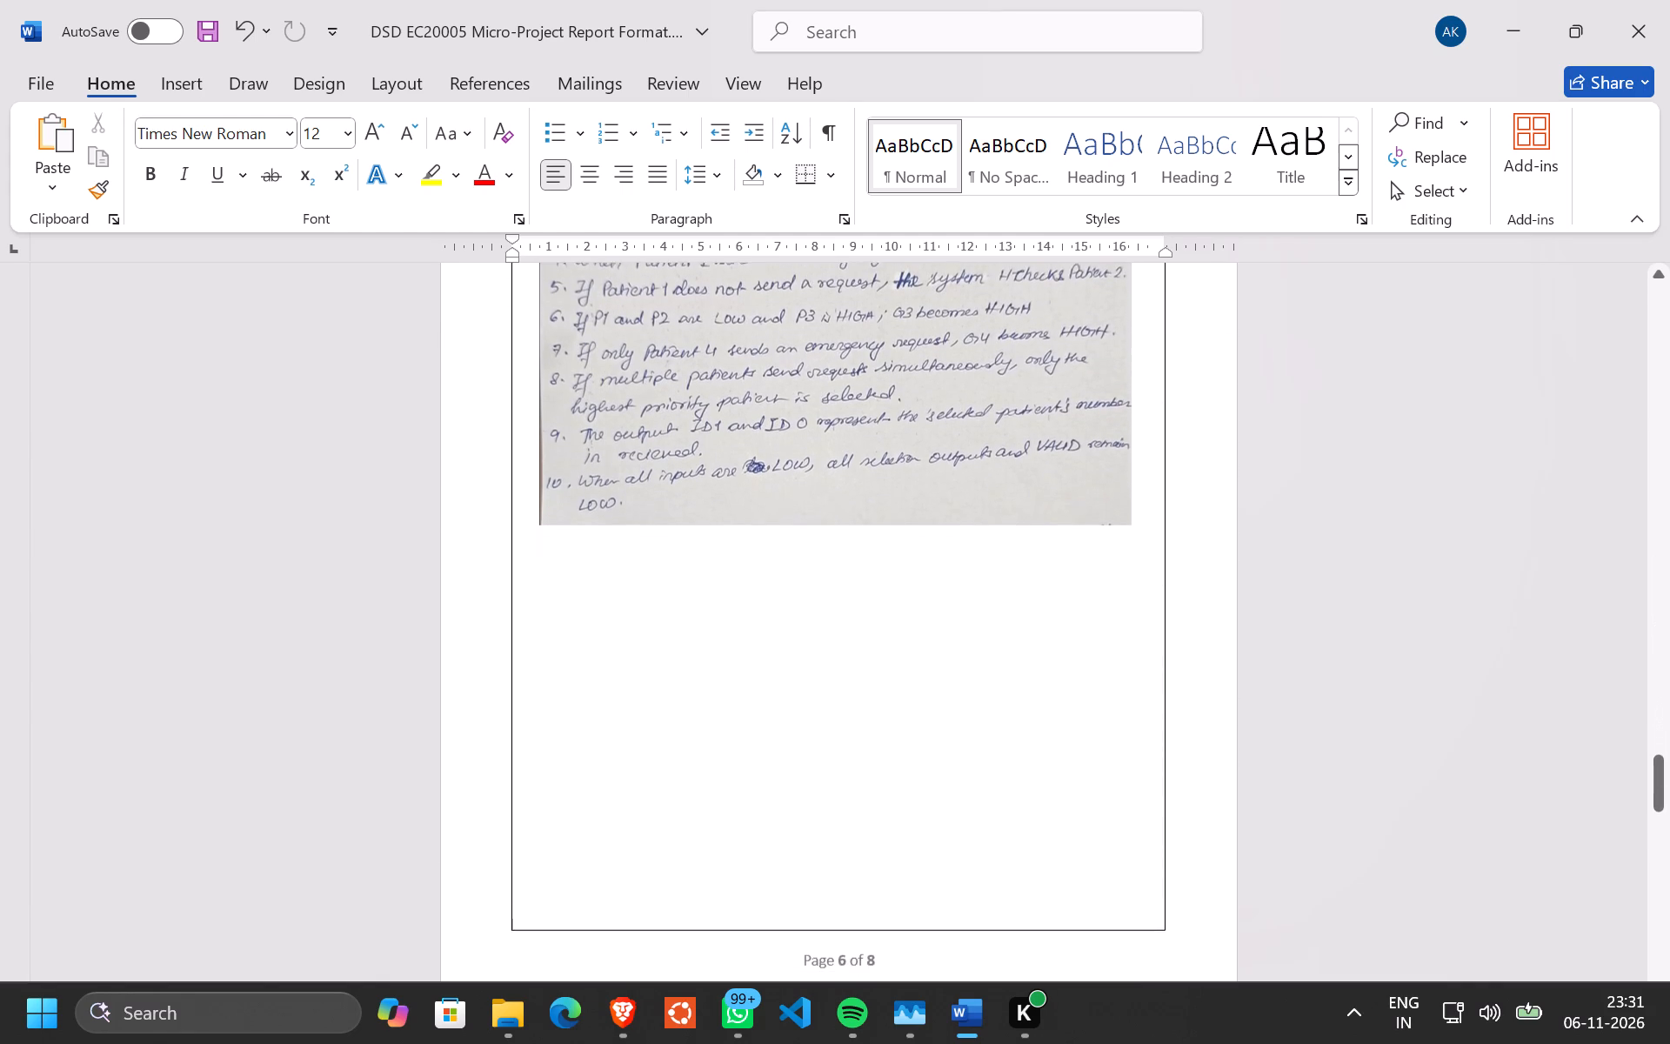
{"action": "scroll", "coordinate": [998, 760], "scroll_direction": "up", "scroll_amount": 8}
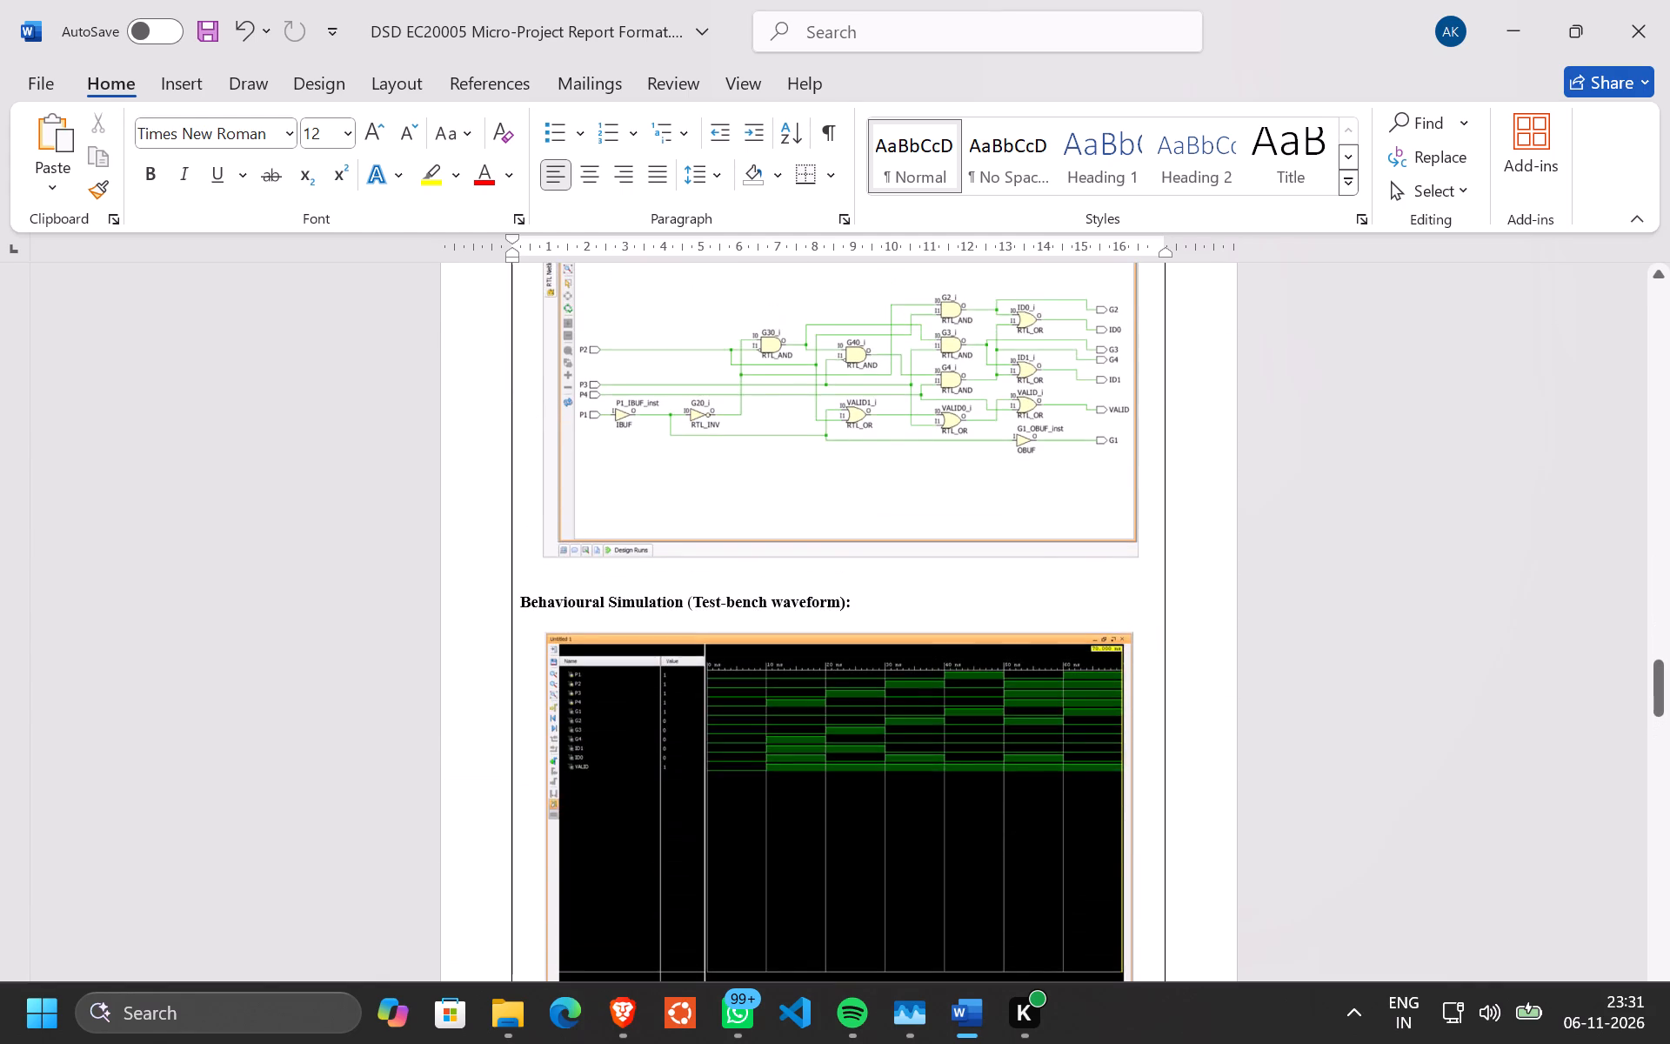
{"action": "scroll", "coordinate": [998, 760], "scroll_direction": "up", "scroll_amount": 11}
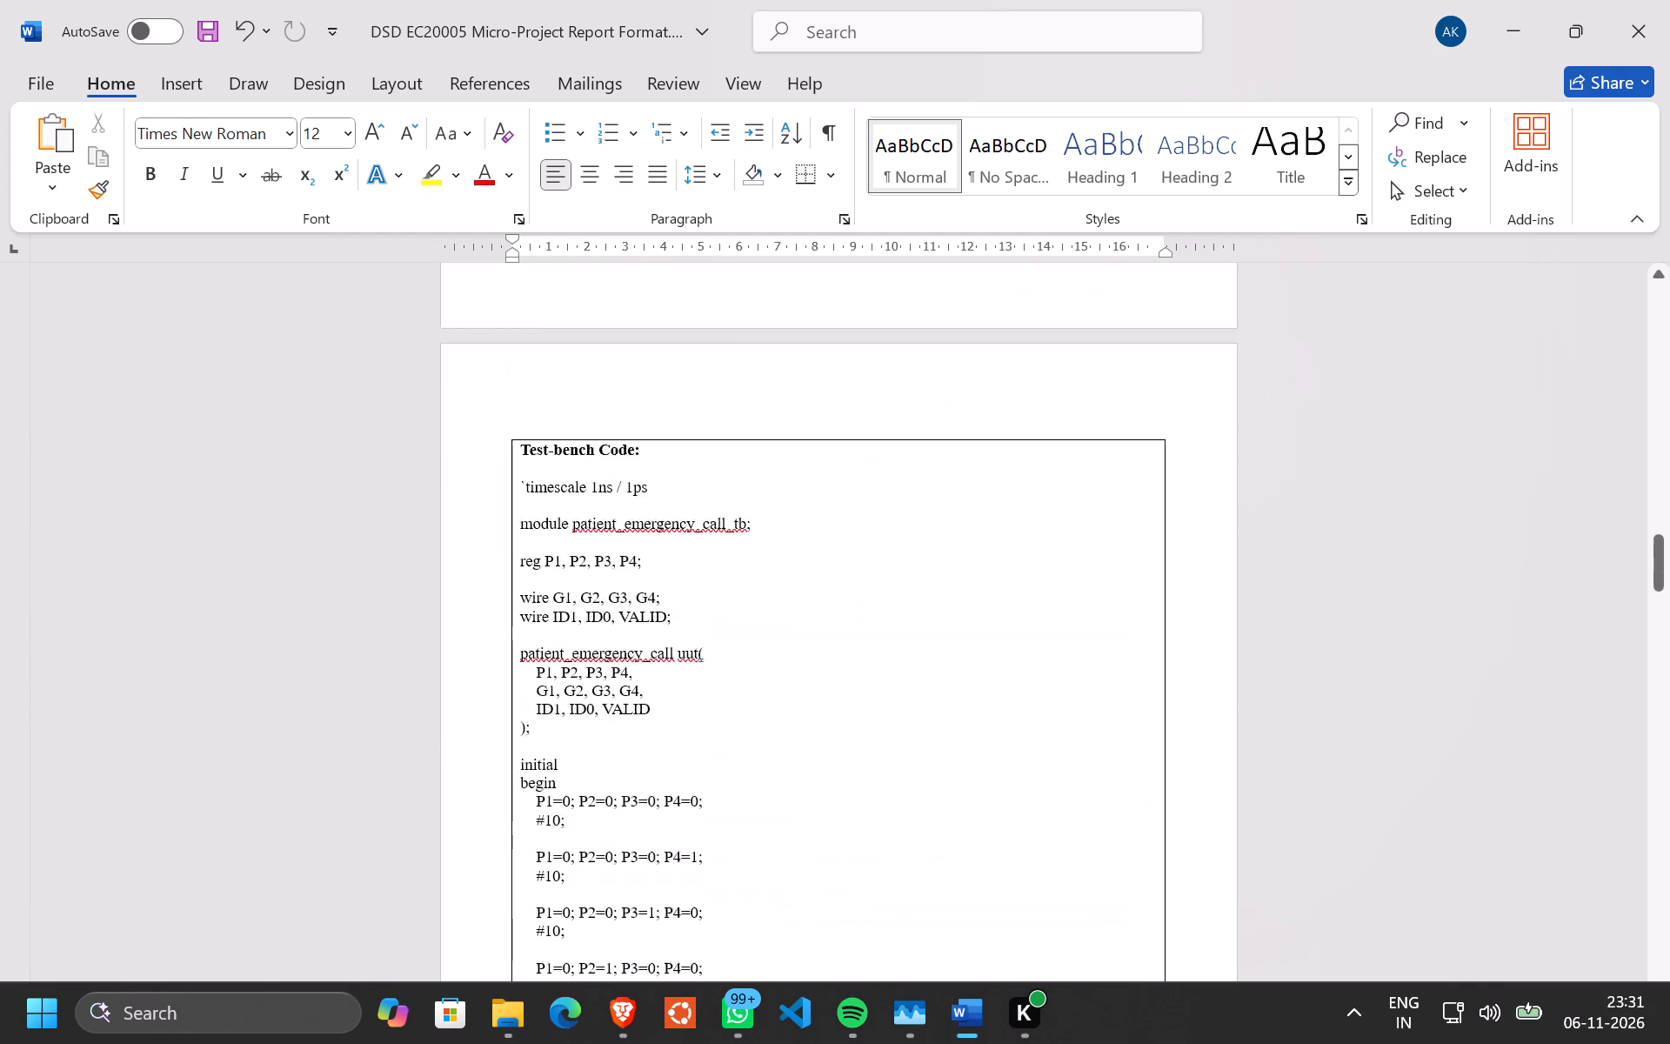
{"action": "scroll", "coordinate": [998, 760], "scroll_direction": "up", "scroll_amount": 7}
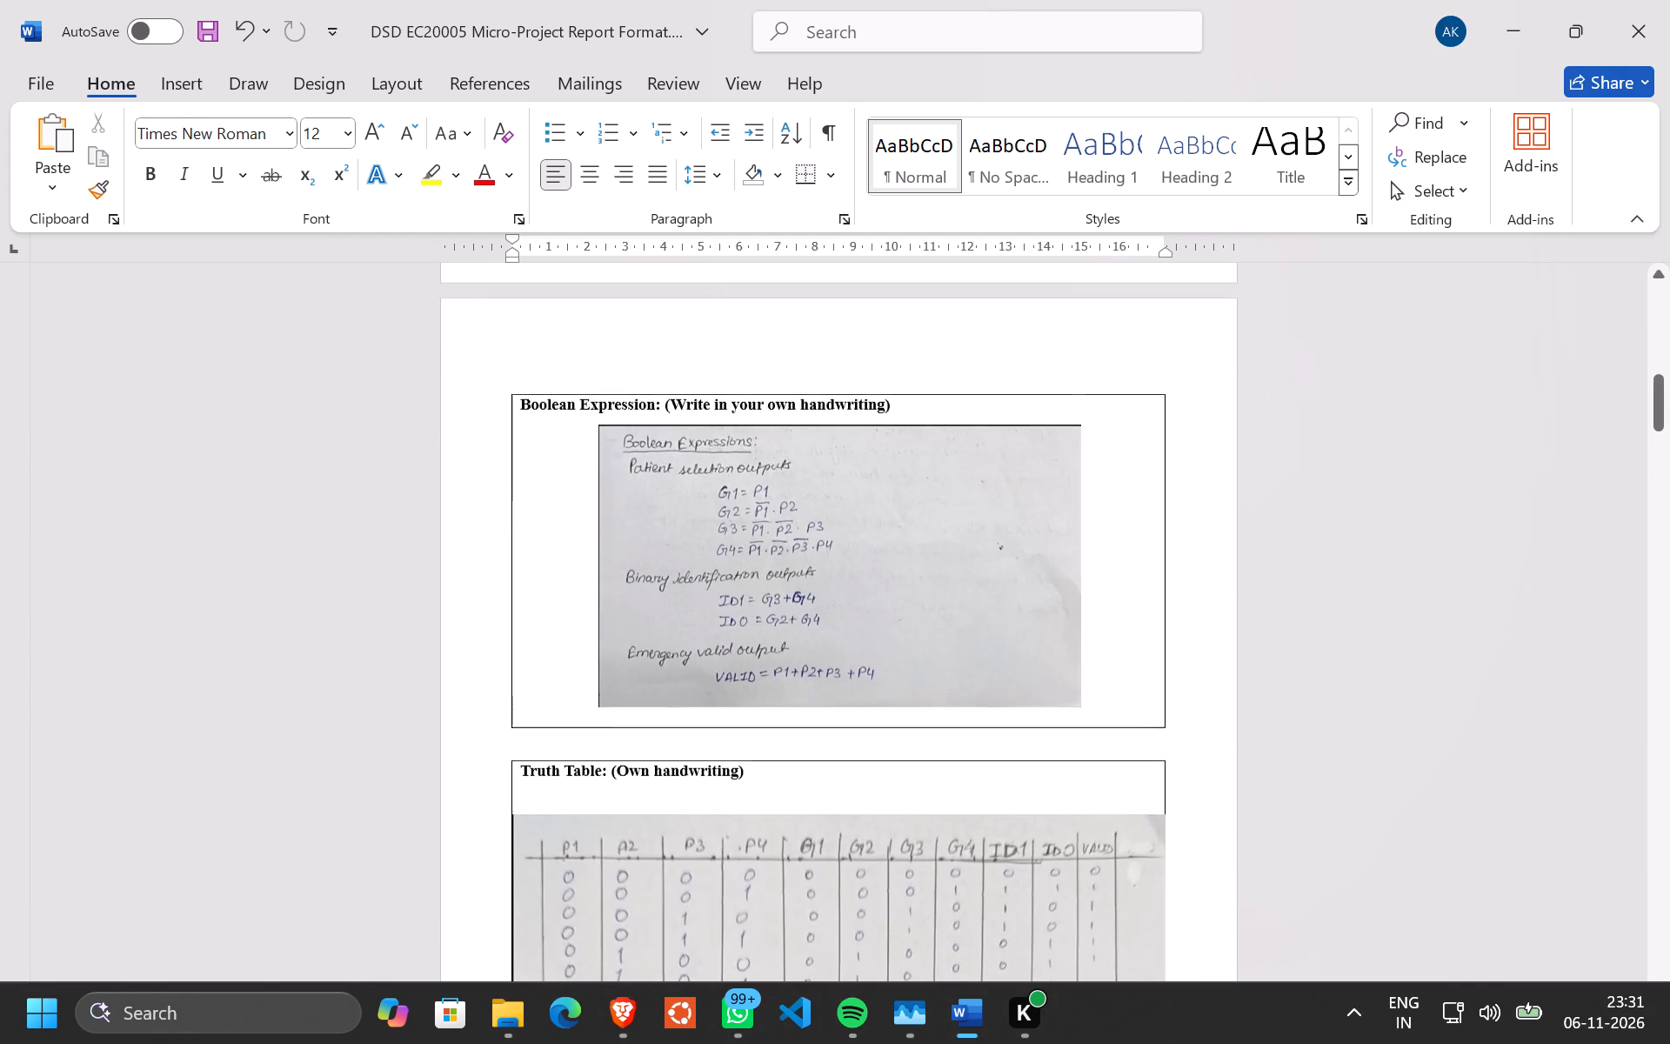
{"action": "scroll", "coordinate": [998, 760], "scroll_direction": "up", "scroll_amount": 8}
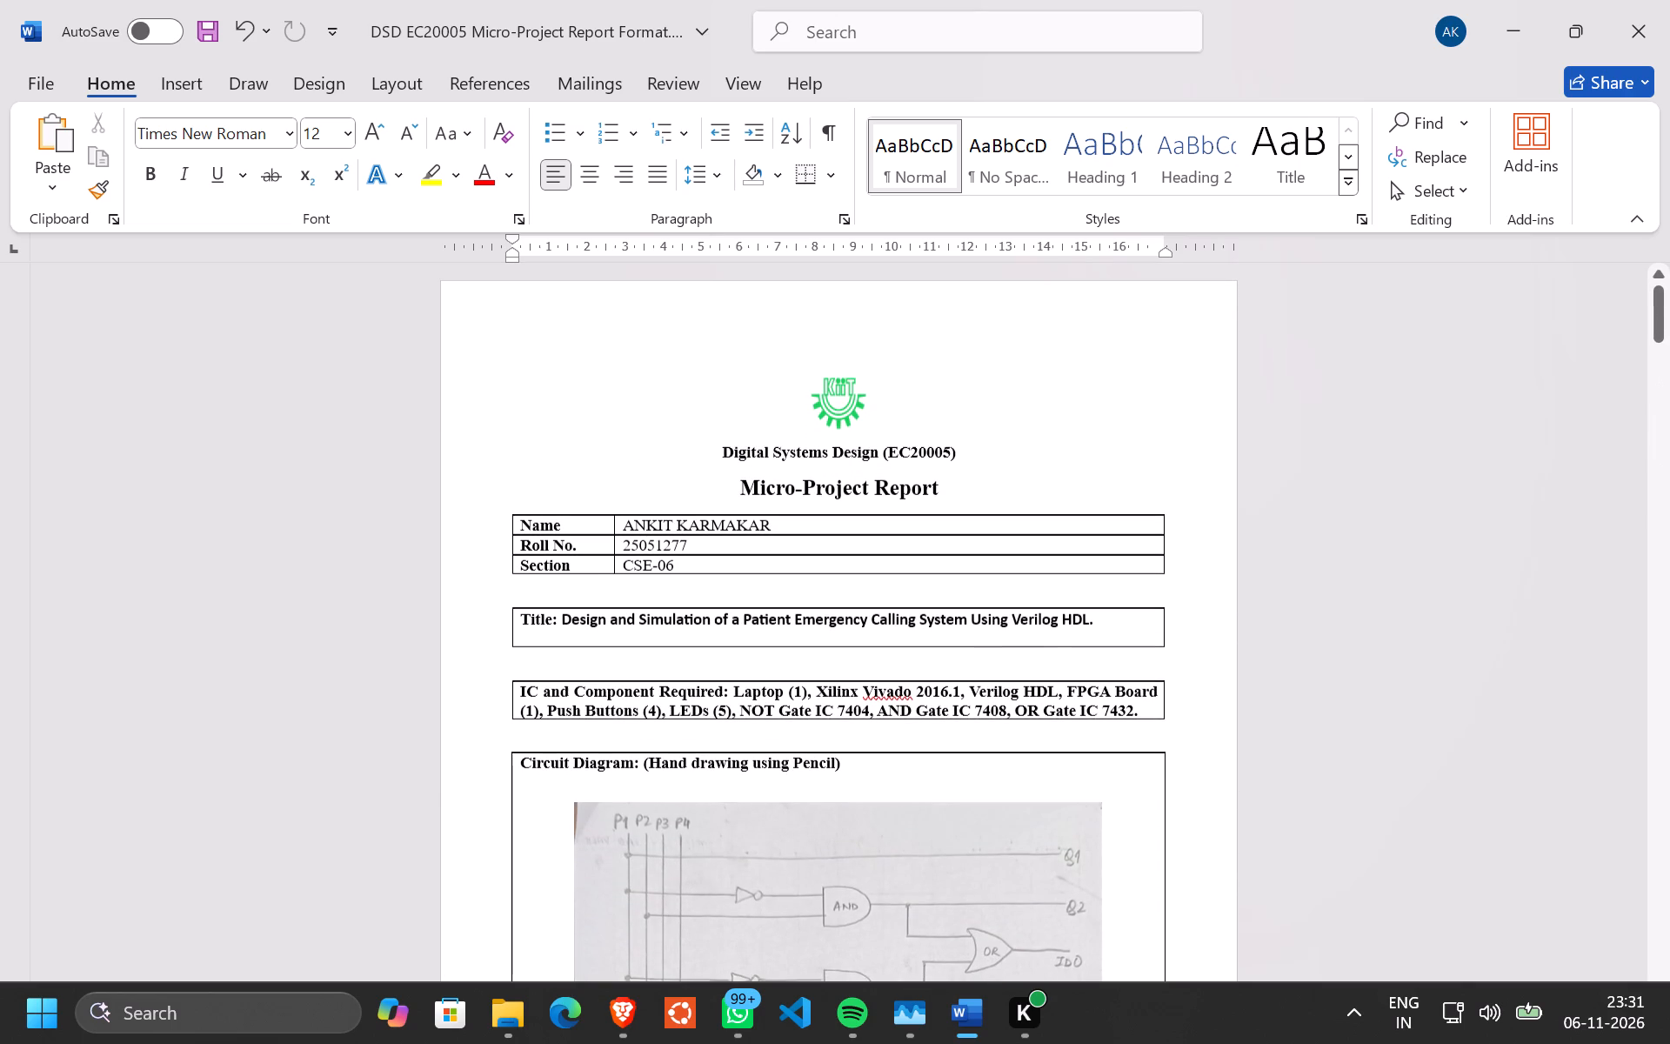
{"action": "scroll", "coordinate": [998, 760], "scroll_direction": "down", "scroll_amount": 8}
{"action": "scroll", "coordinate": [998, 760], "scroll_direction": "down", "scroll_amount": 14}
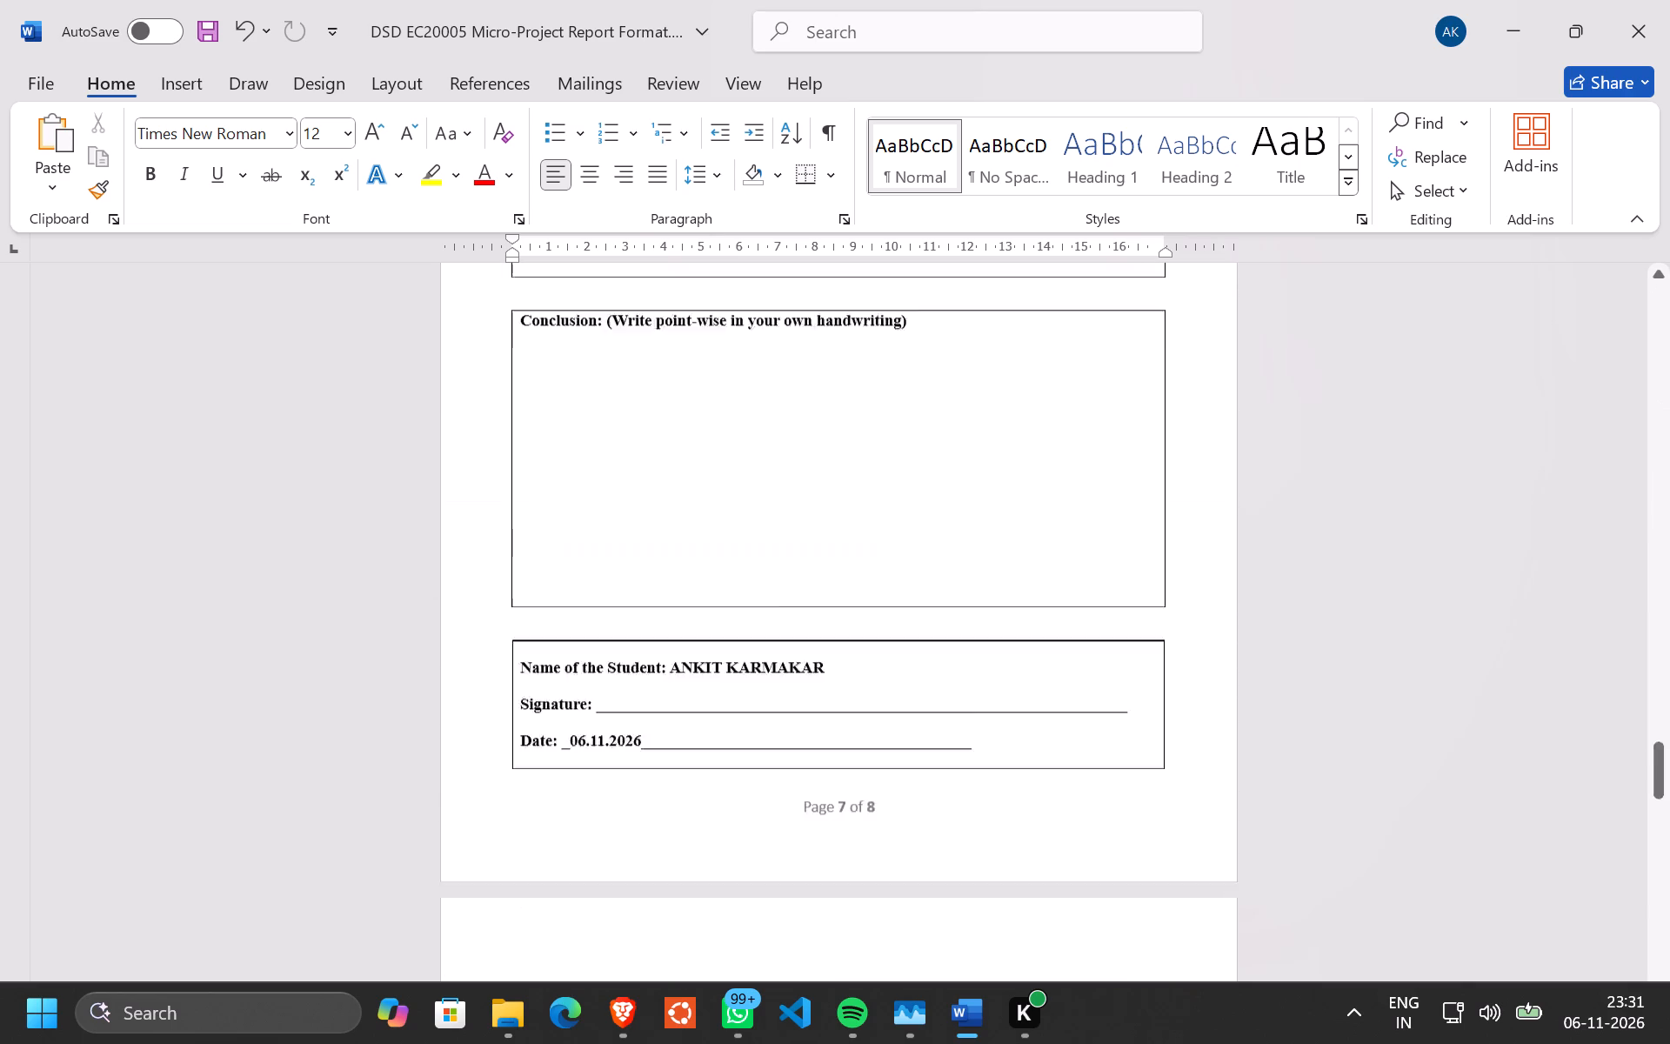
{"action": "scroll", "coordinate": [998, 760], "scroll_direction": "down", "scroll_amount": 2}
{"action": "scroll", "coordinate": [998, 760], "scroll_direction": "up", "scroll_amount": 5}
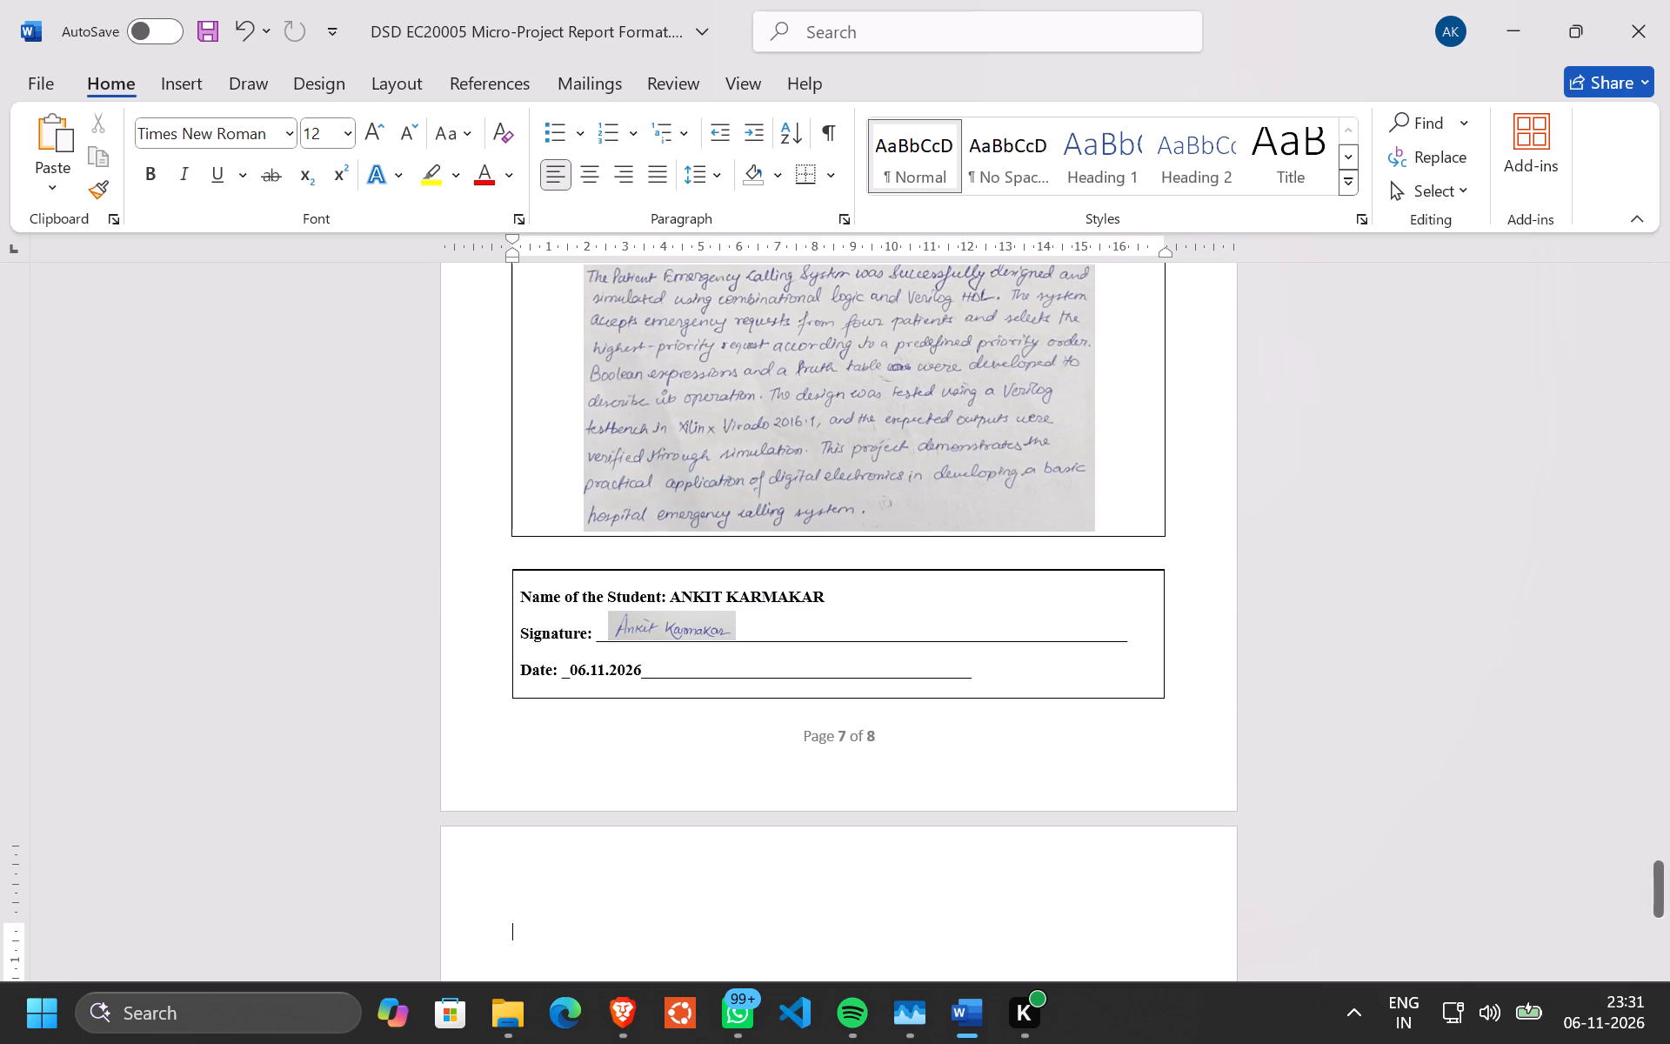
Try to remove the blank page 8 by deleting the empty lines on it.
{"action": "left_click", "coordinate": [720, 876]}
{"action": "key", "text": "BackSpace"}
{"action": "key", "text": "BackSpace"}
{"action": "key", "text": "BackSpace"}
{"action": "key", "text": "BackSpace"}
{"action": "scroll", "coordinate": [720, 876], "scroll_direction": "down", "scroll_amount": 6}
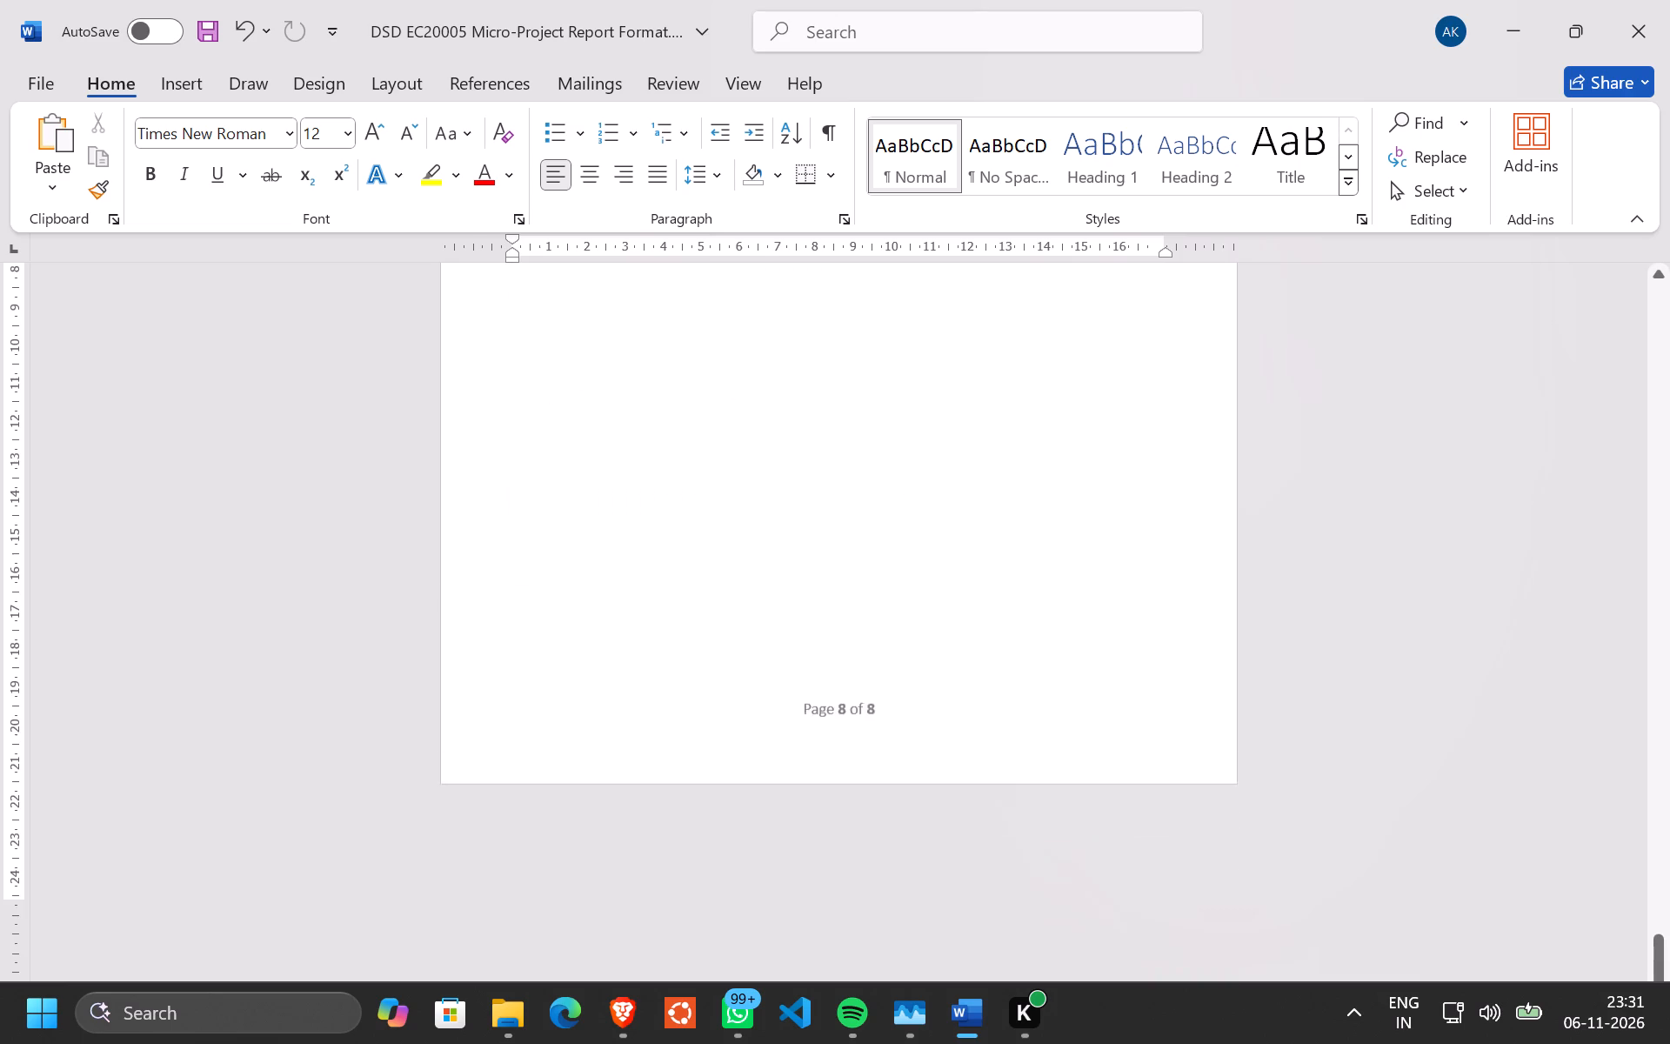
{"action": "left_click", "coordinate": [791, 539]}
{"action": "key", "text": "BackSpace"}
{"action": "key", "text": "BackSpace"}
{"action": "key", "text": "BackSpace"}
{"action": "key", "text": "BackSpace"}
{"action": "key", "text": "BackSpace"}
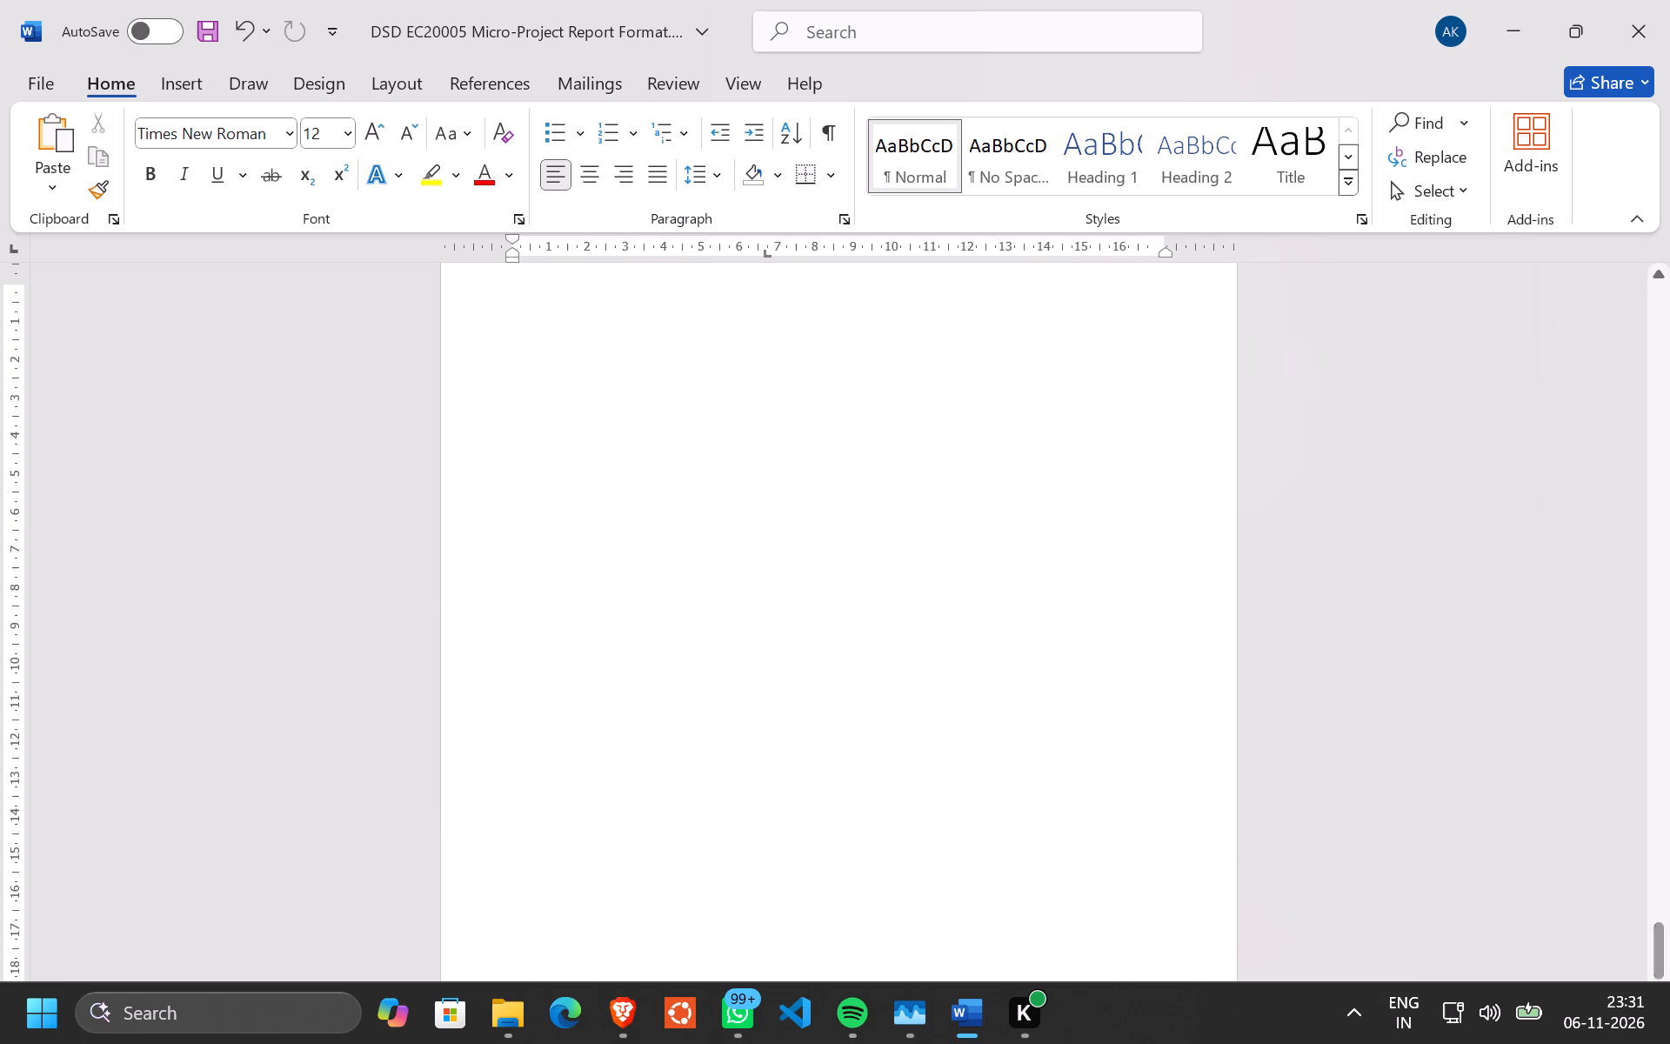
{"action": "scroll", "coordinate": [791, 539], "scroll_direction": "up", "scroll_amount": 2}
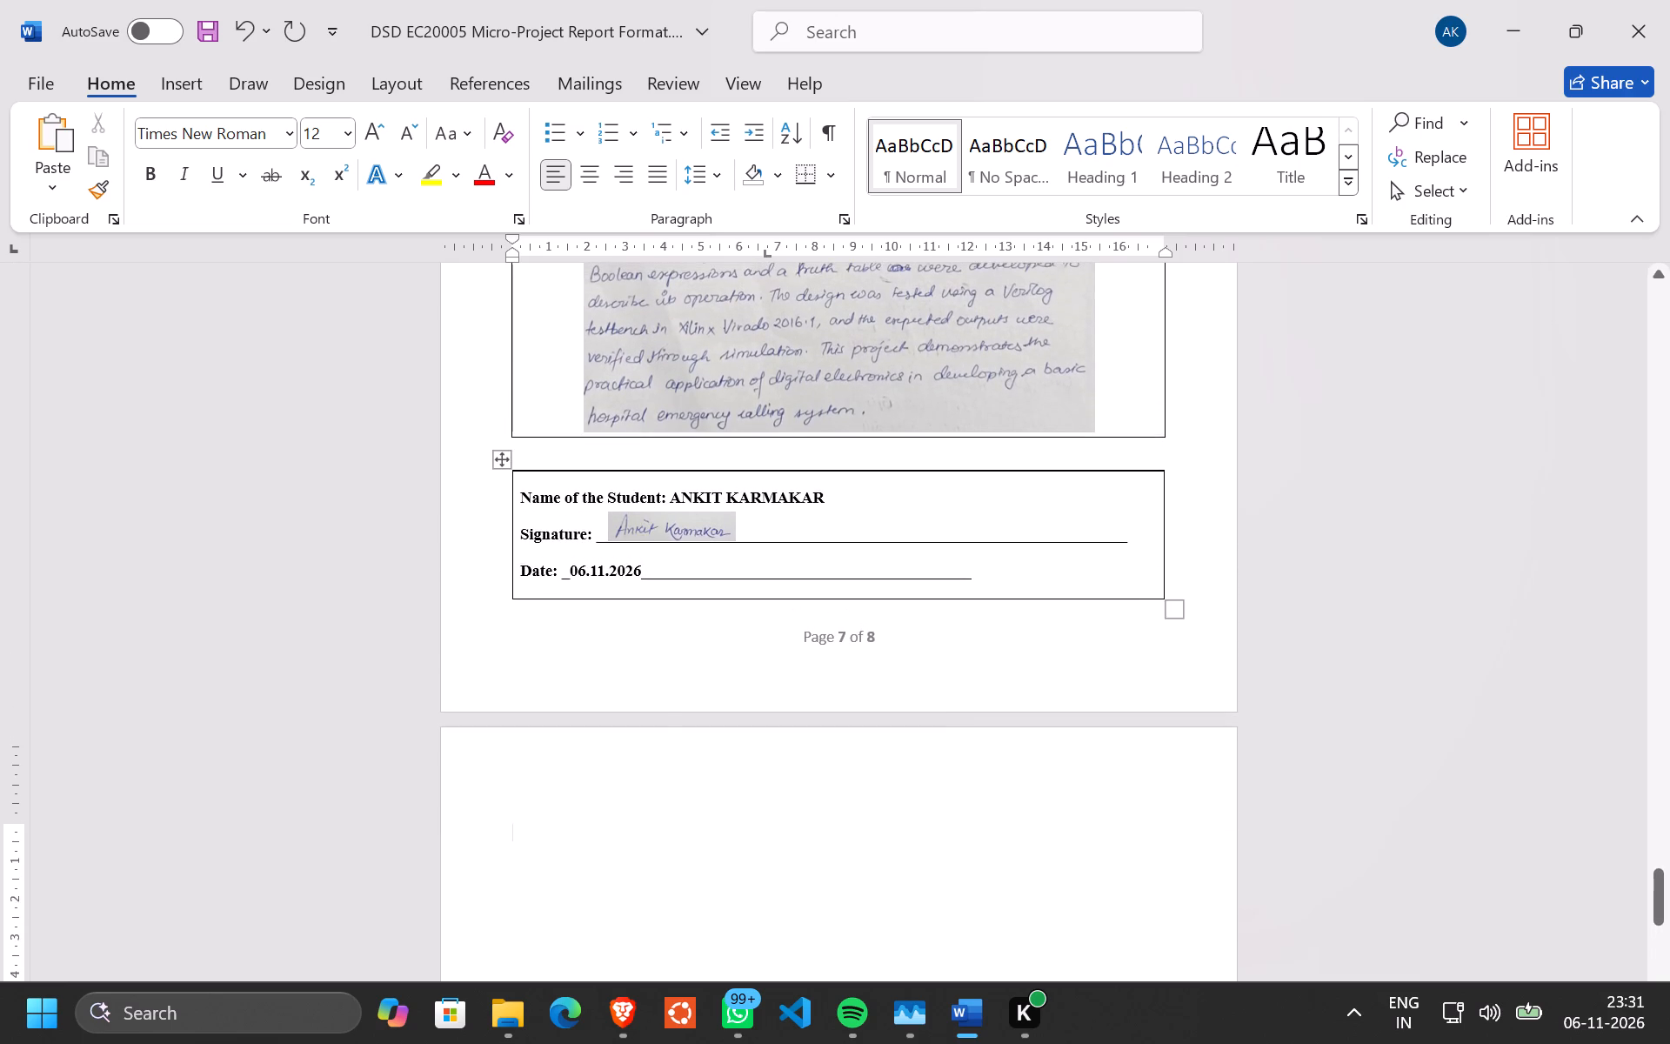
Return to the report's first page and start exporting the document as a PDF.
{"action": "scroll", "coordinate": [856, 690], "scroll_direction": "up", "scroll_amount": 11}
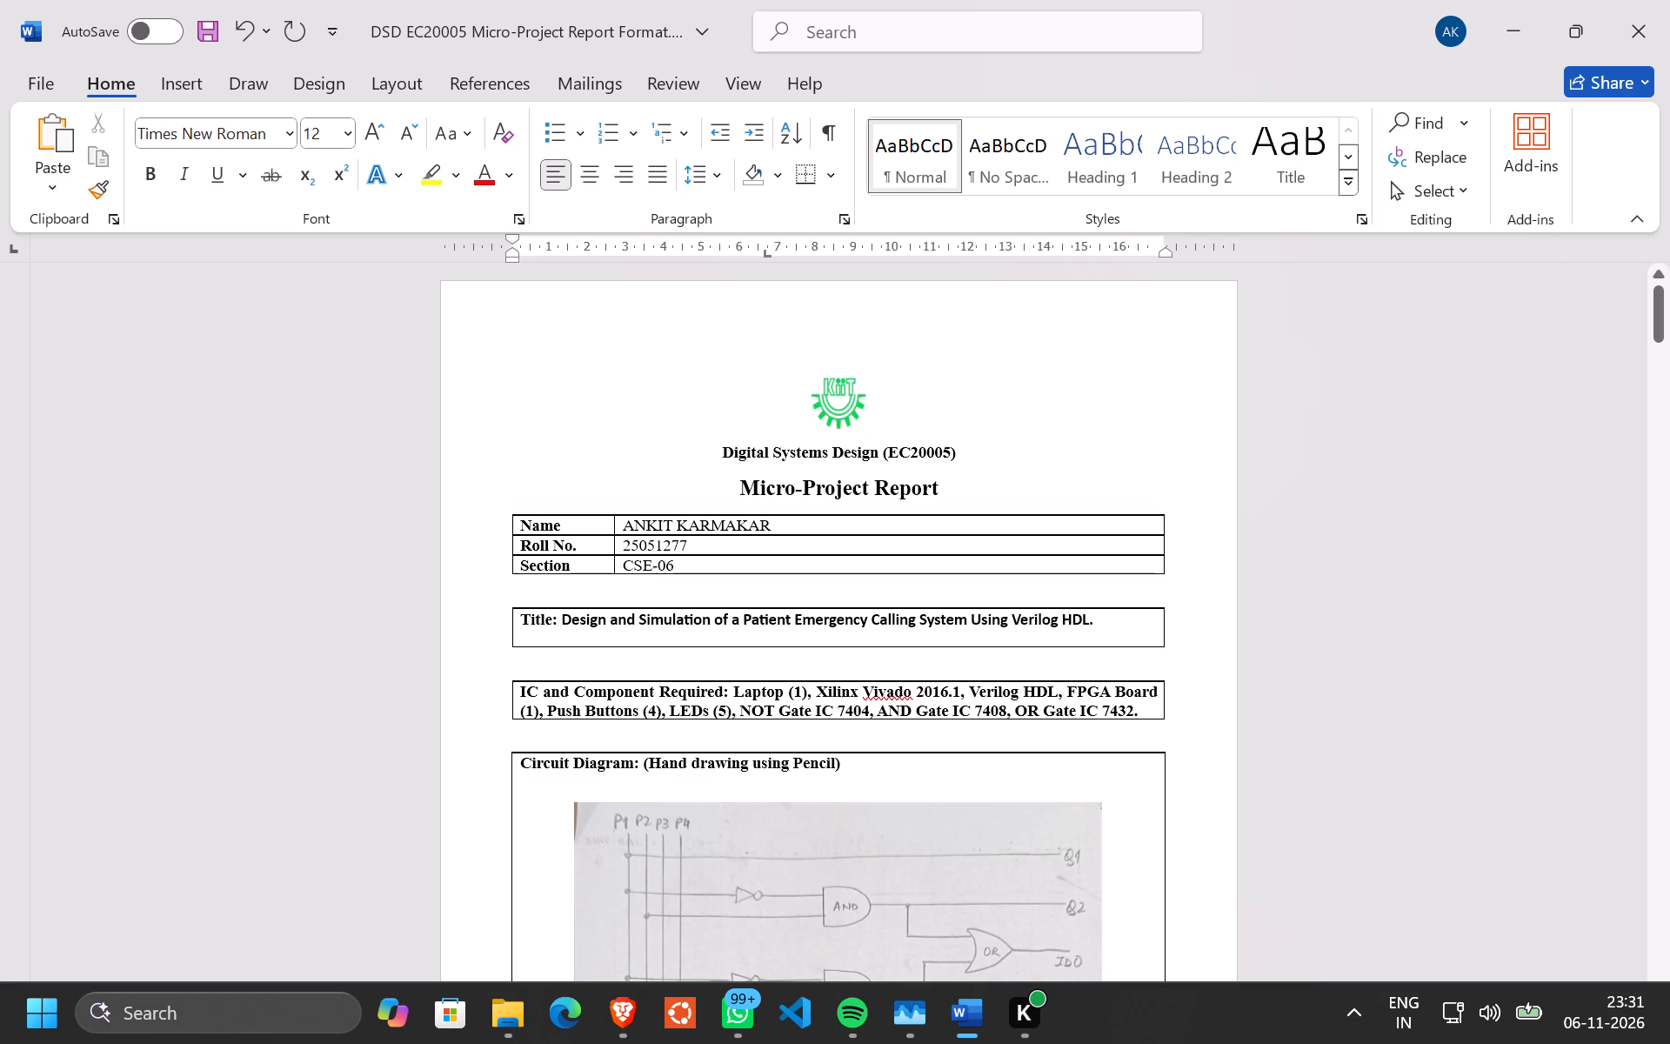
{"action": "left_click", "coordinate": [30, 87]}
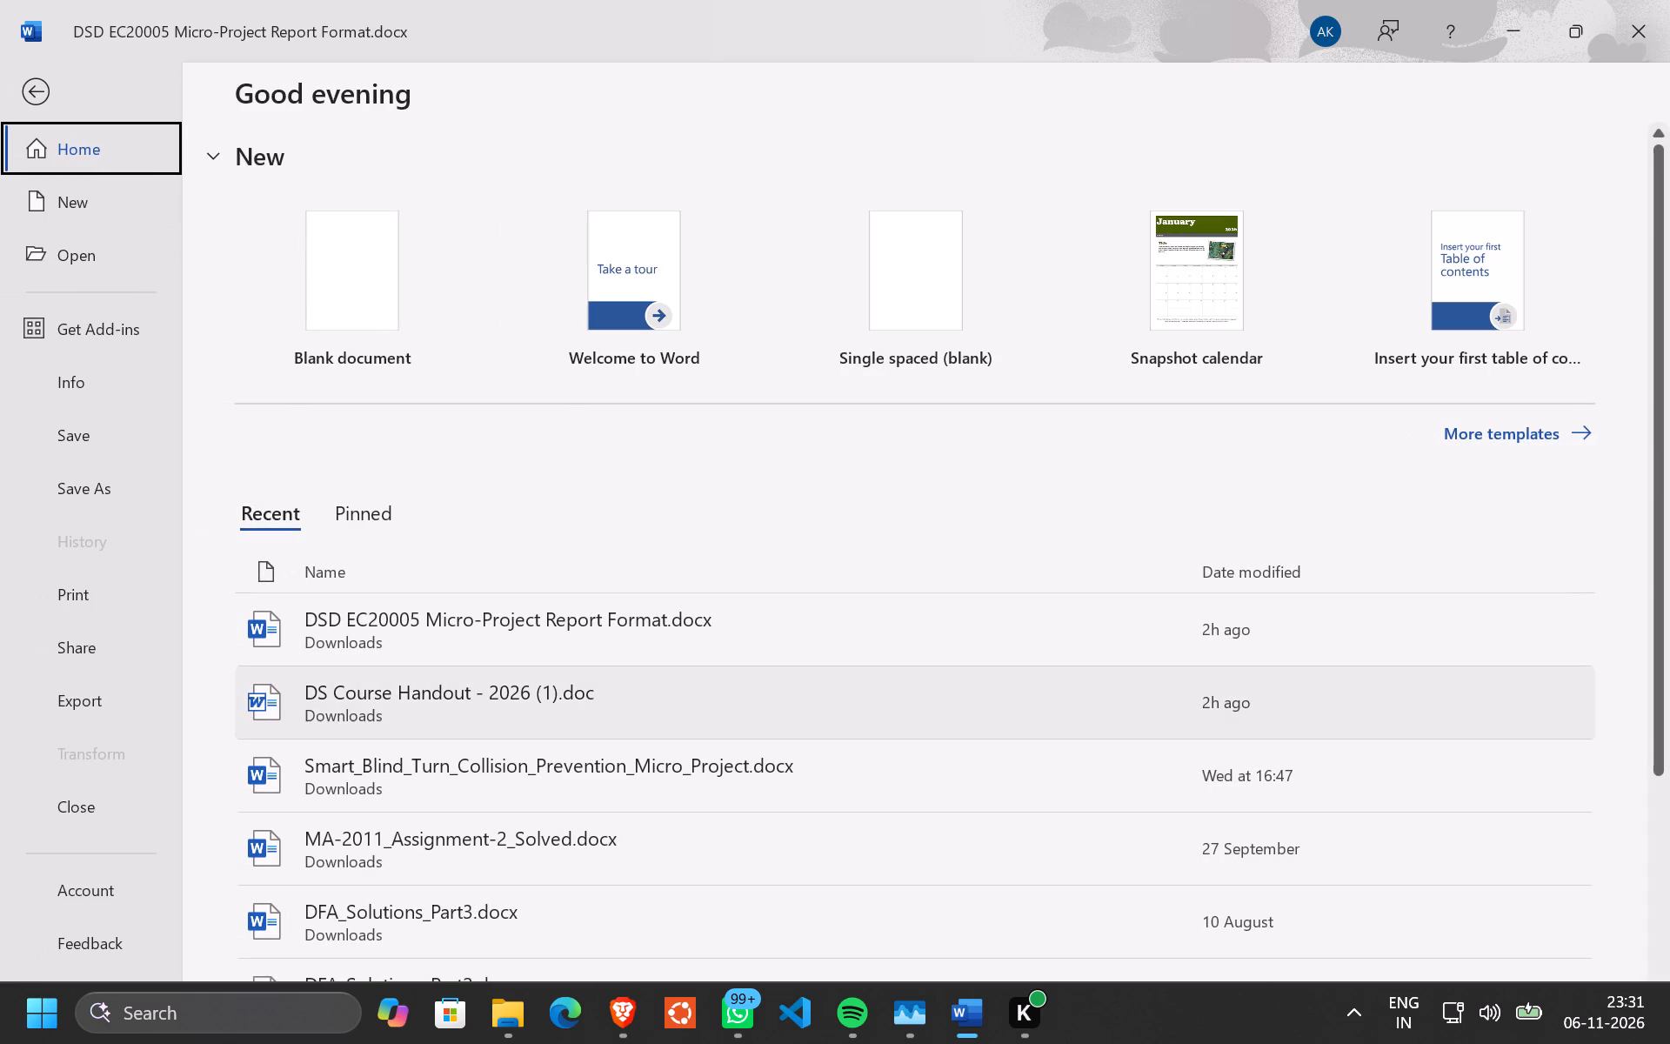
{"action": "left_click", "coordinate": [89, 711]}
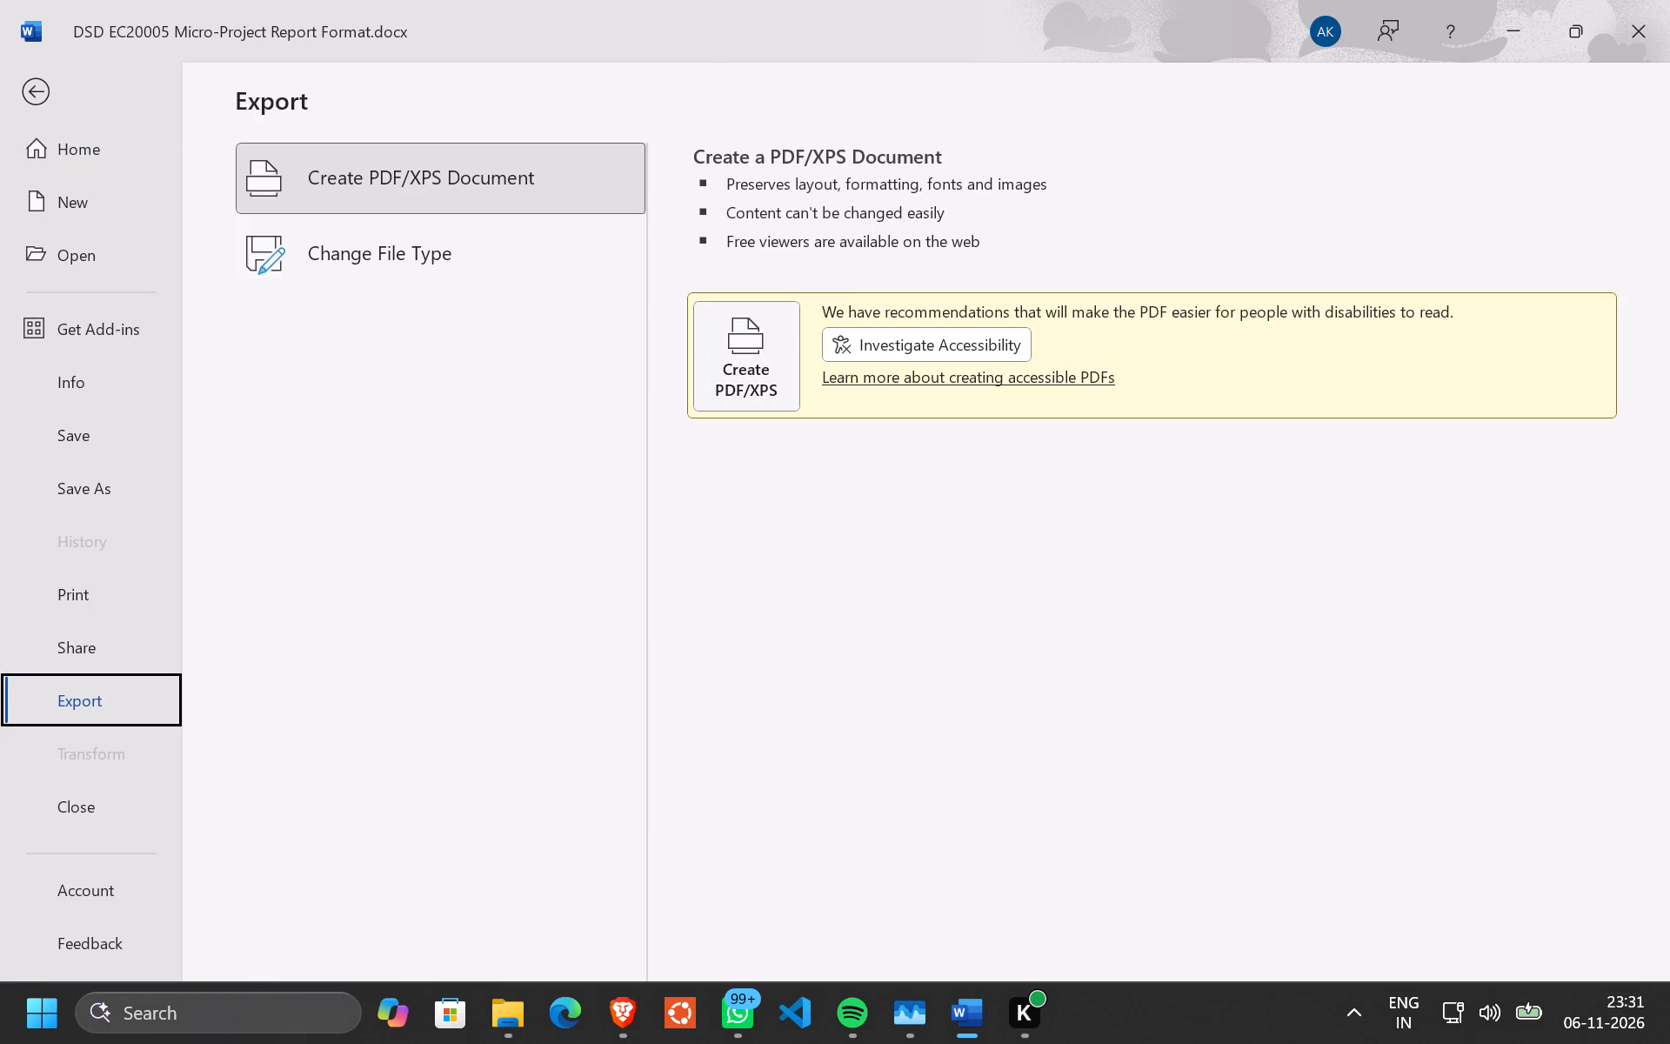
{"action": "left_click", "coordinate": [751, 352]}
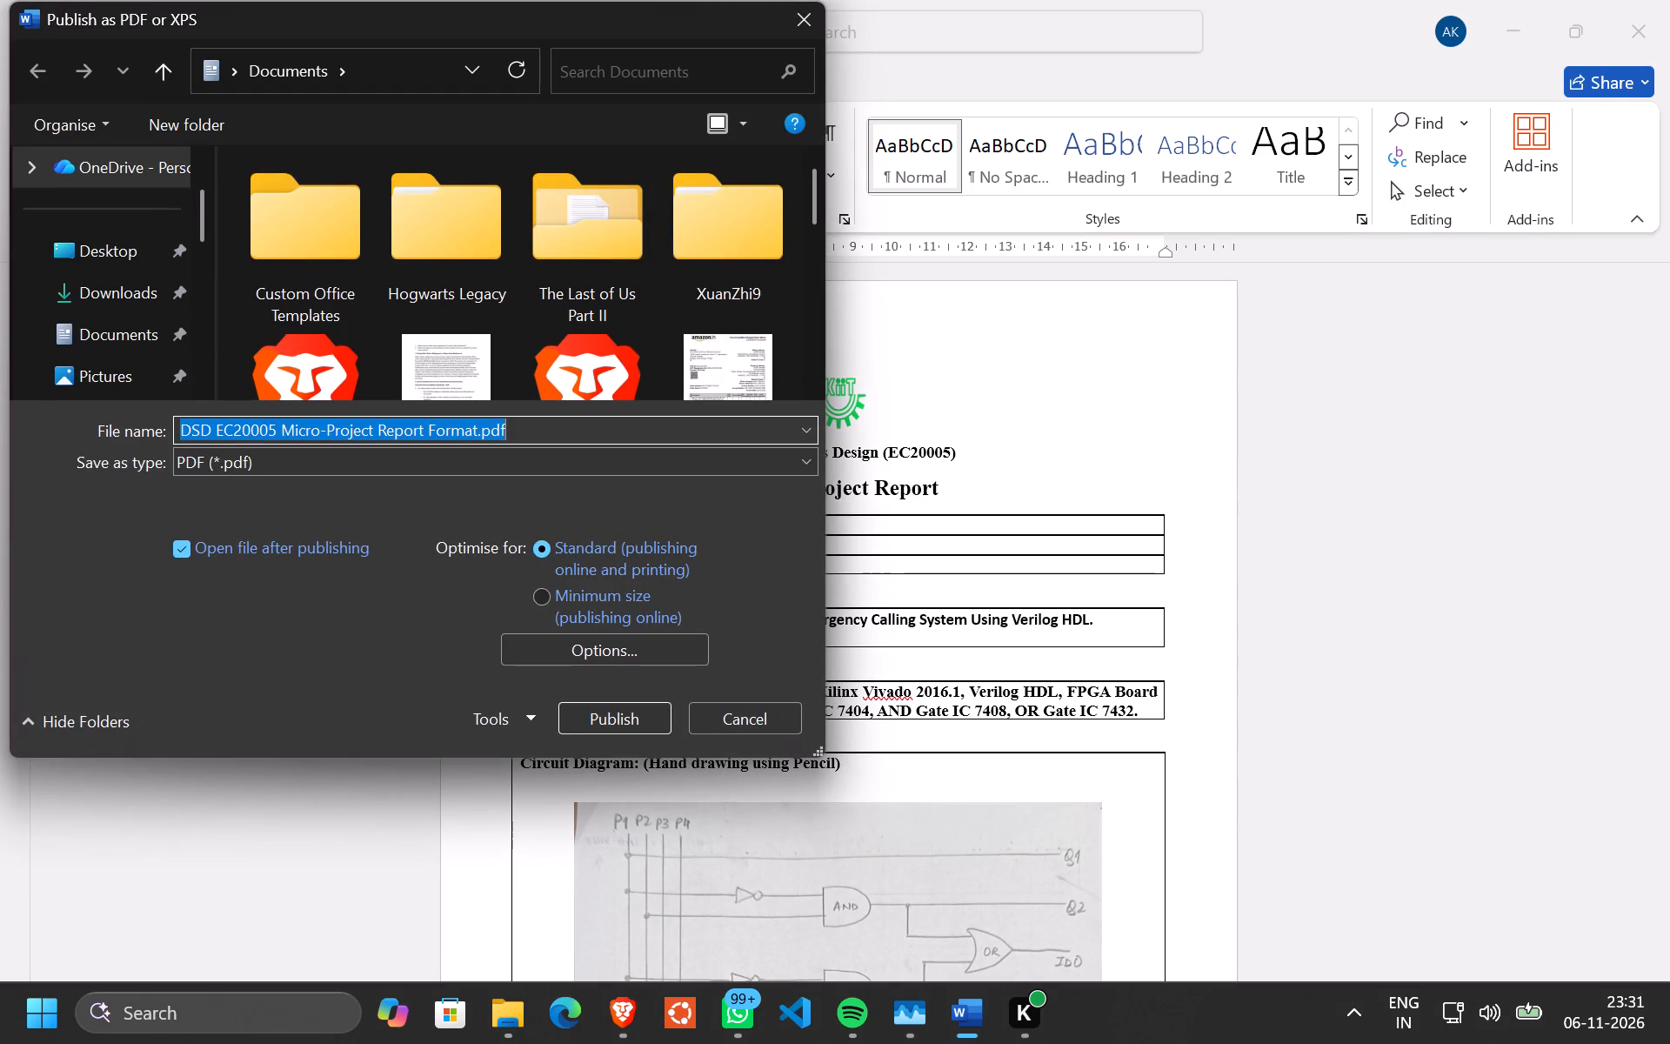
Change the PDF's file name to DSD EC20005 Micro-Project Report, followed by an underscore and the student's roll number.
{"action": "left_click", "coordinate": [483, 432]}
{"action": "key", "text": "BackSpace"}
{"action": "key", "text": "BackSpace"}
{"action": "key", "text": "BackSpace"}
{"action": "key", "text": "BackSpace"}
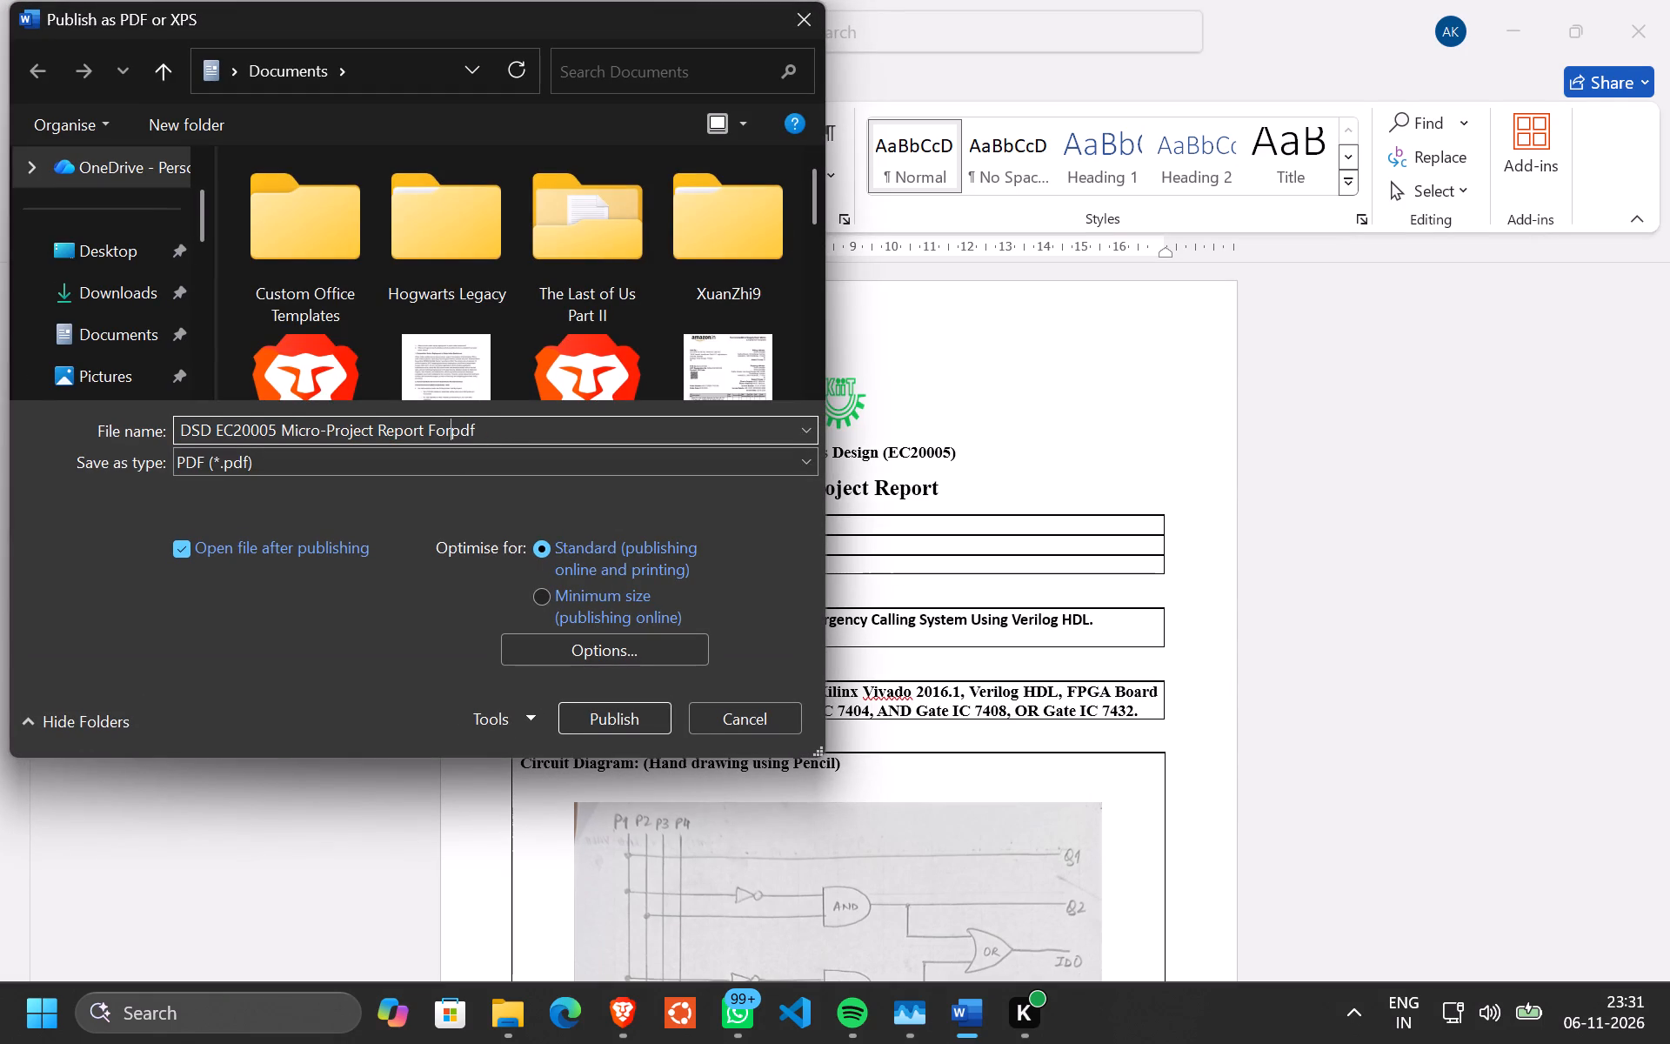
{"action": "key", "text": "BackSpace"}
{"action": "key", "text": "BackSpace"}
{"action": "key", "text": "BackSpace"}
{"action": "key", "text": "BackSpace"}
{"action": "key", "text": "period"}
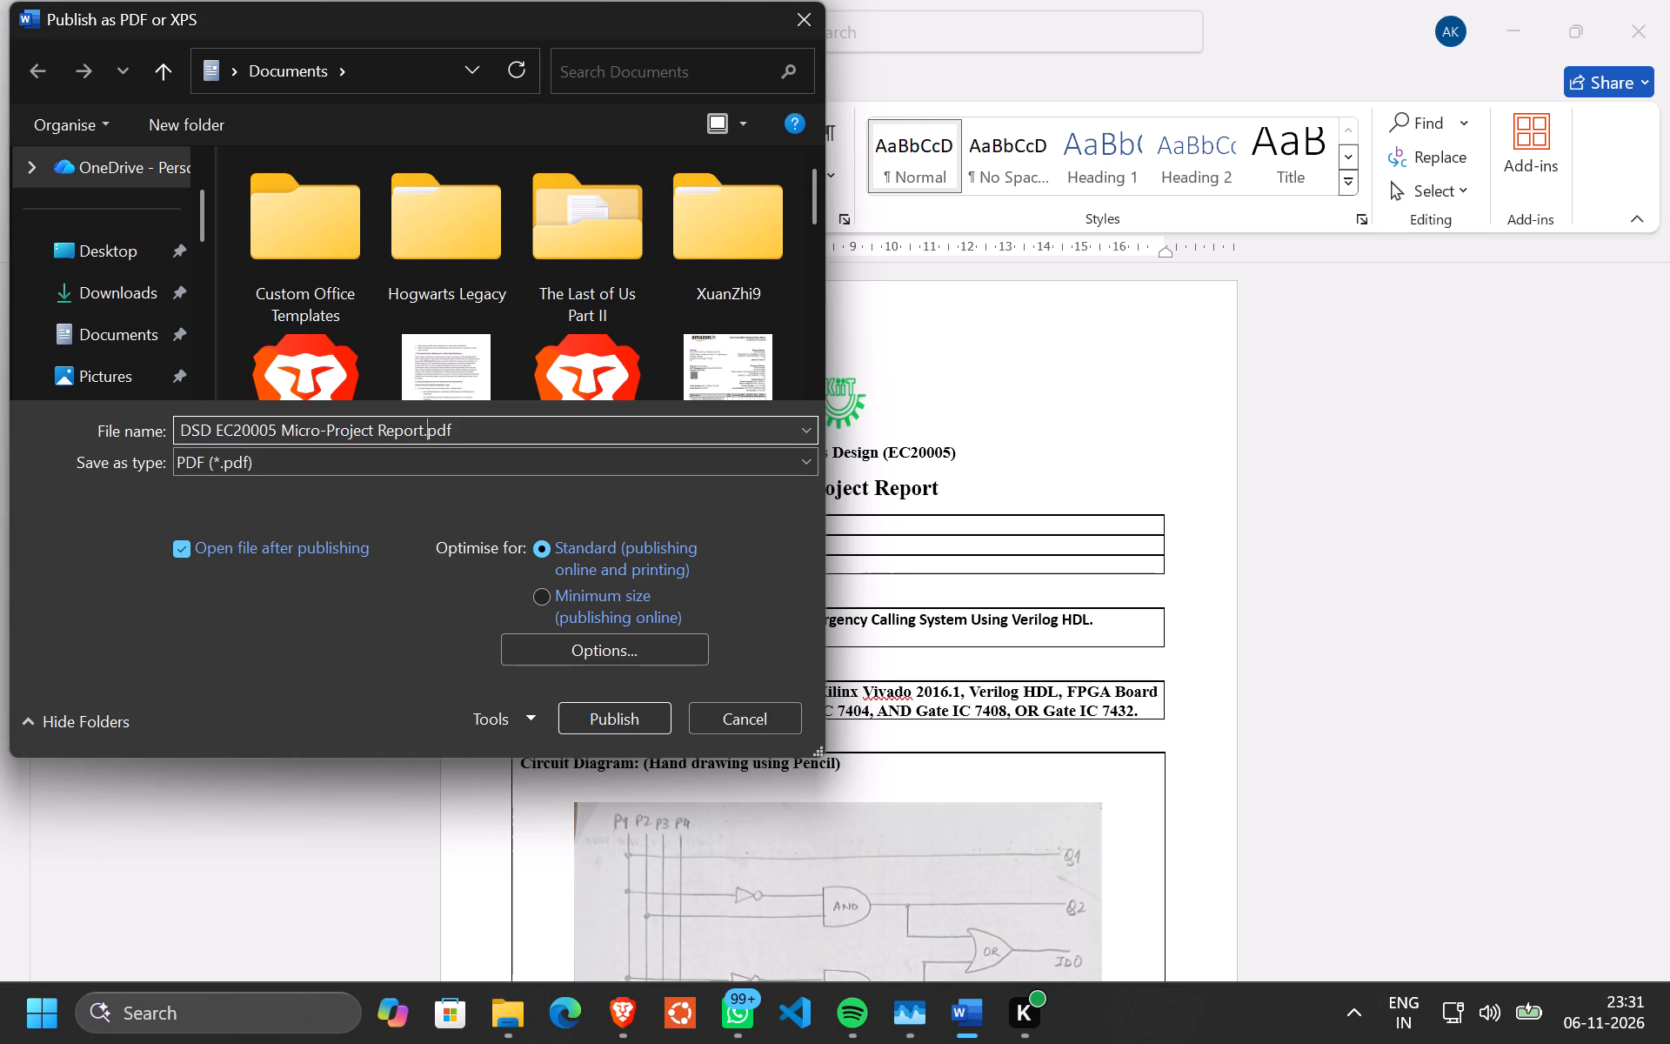
{"action": "key", "text": "Left"}
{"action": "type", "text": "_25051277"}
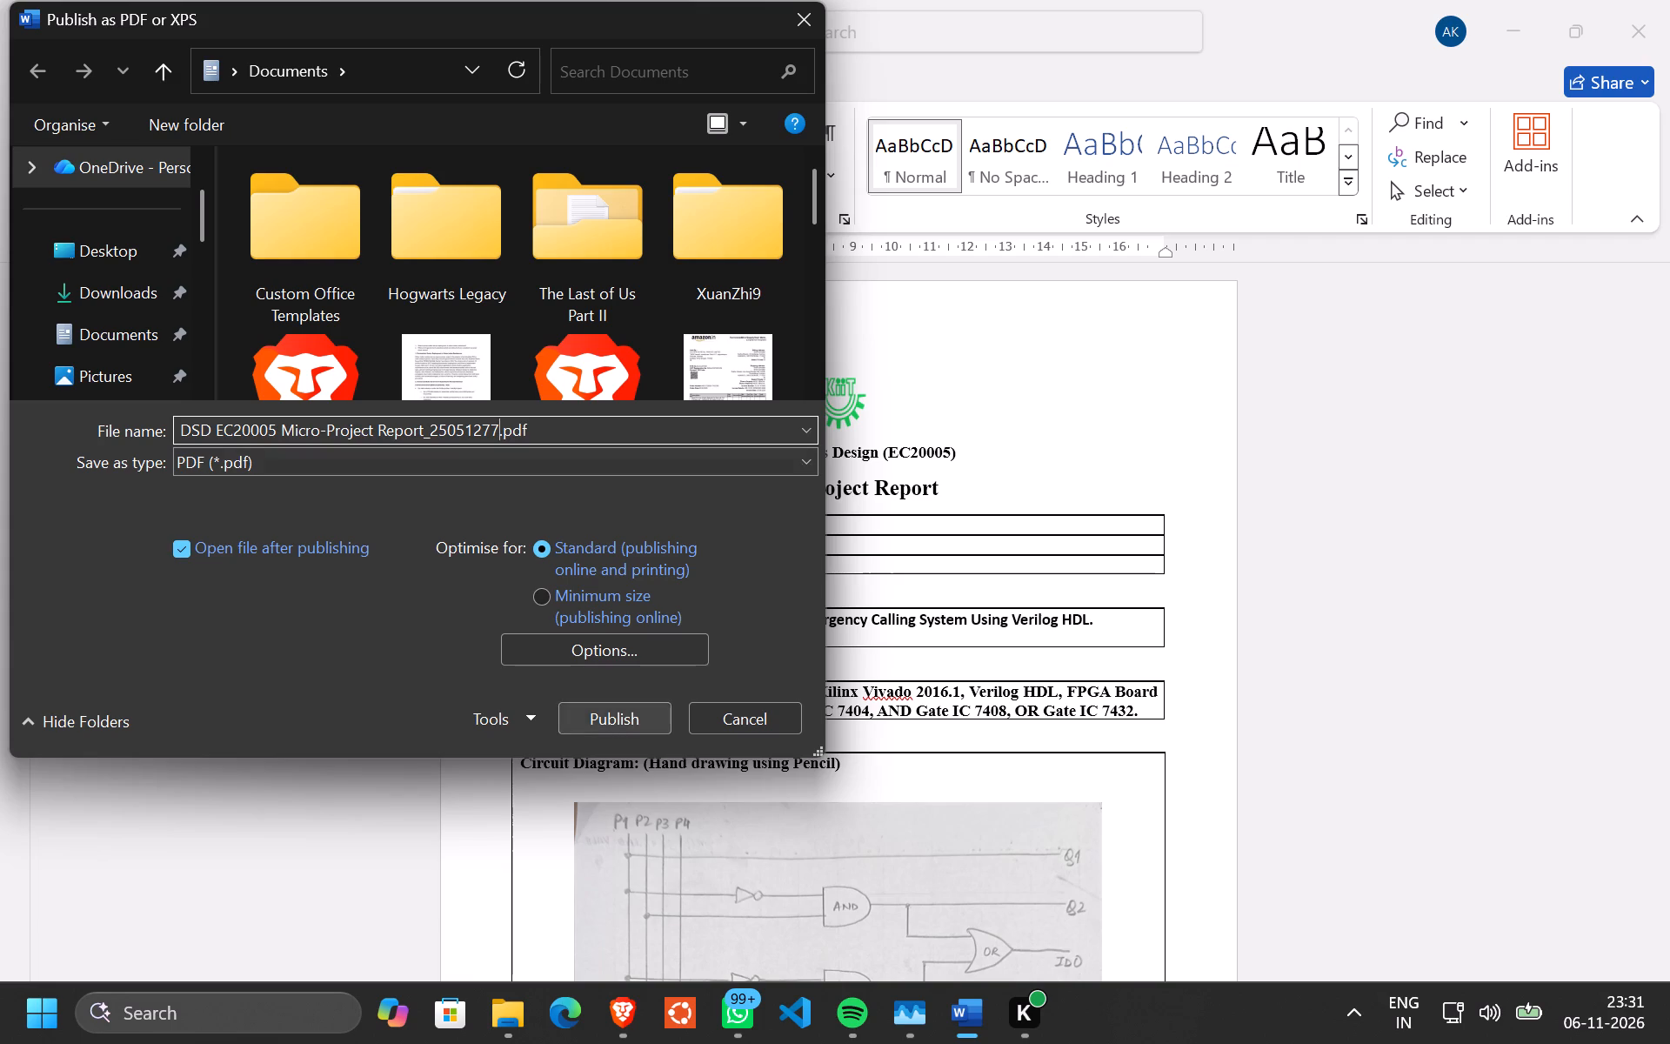
Publish the report as a PDF in the Documents folder with standard optimisation, set to open after publishing.
{"action": "left_click", "coordinate": [631, 704]}
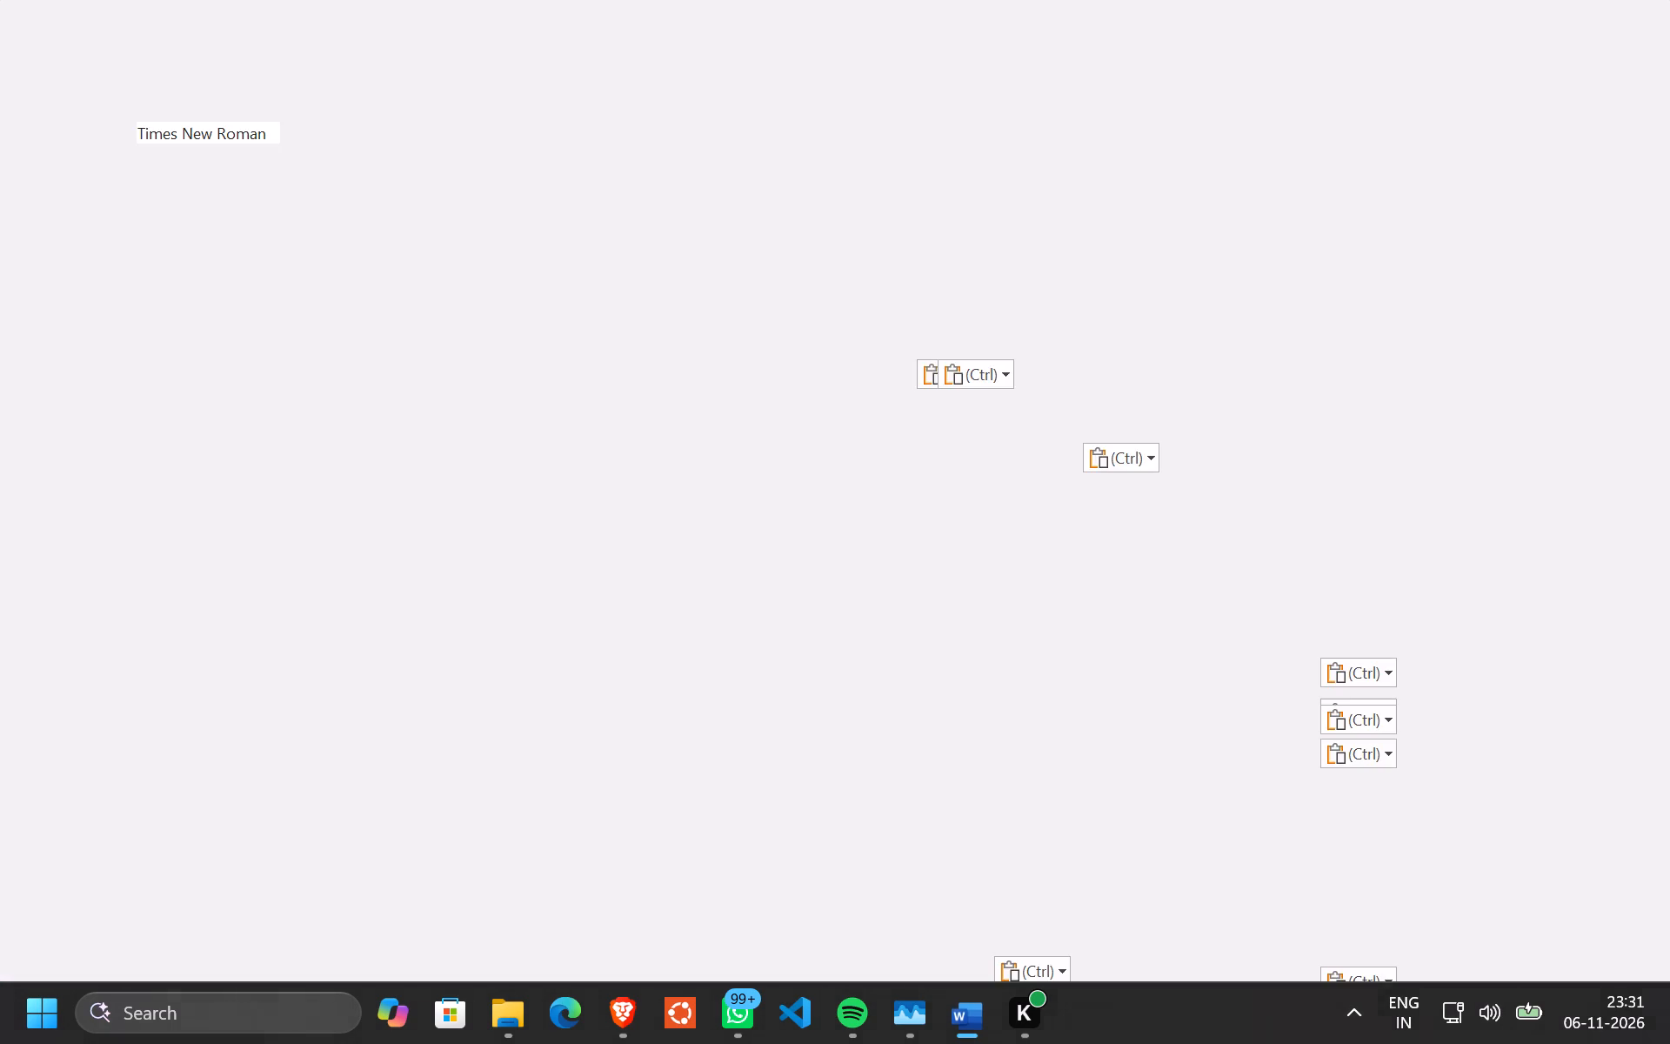
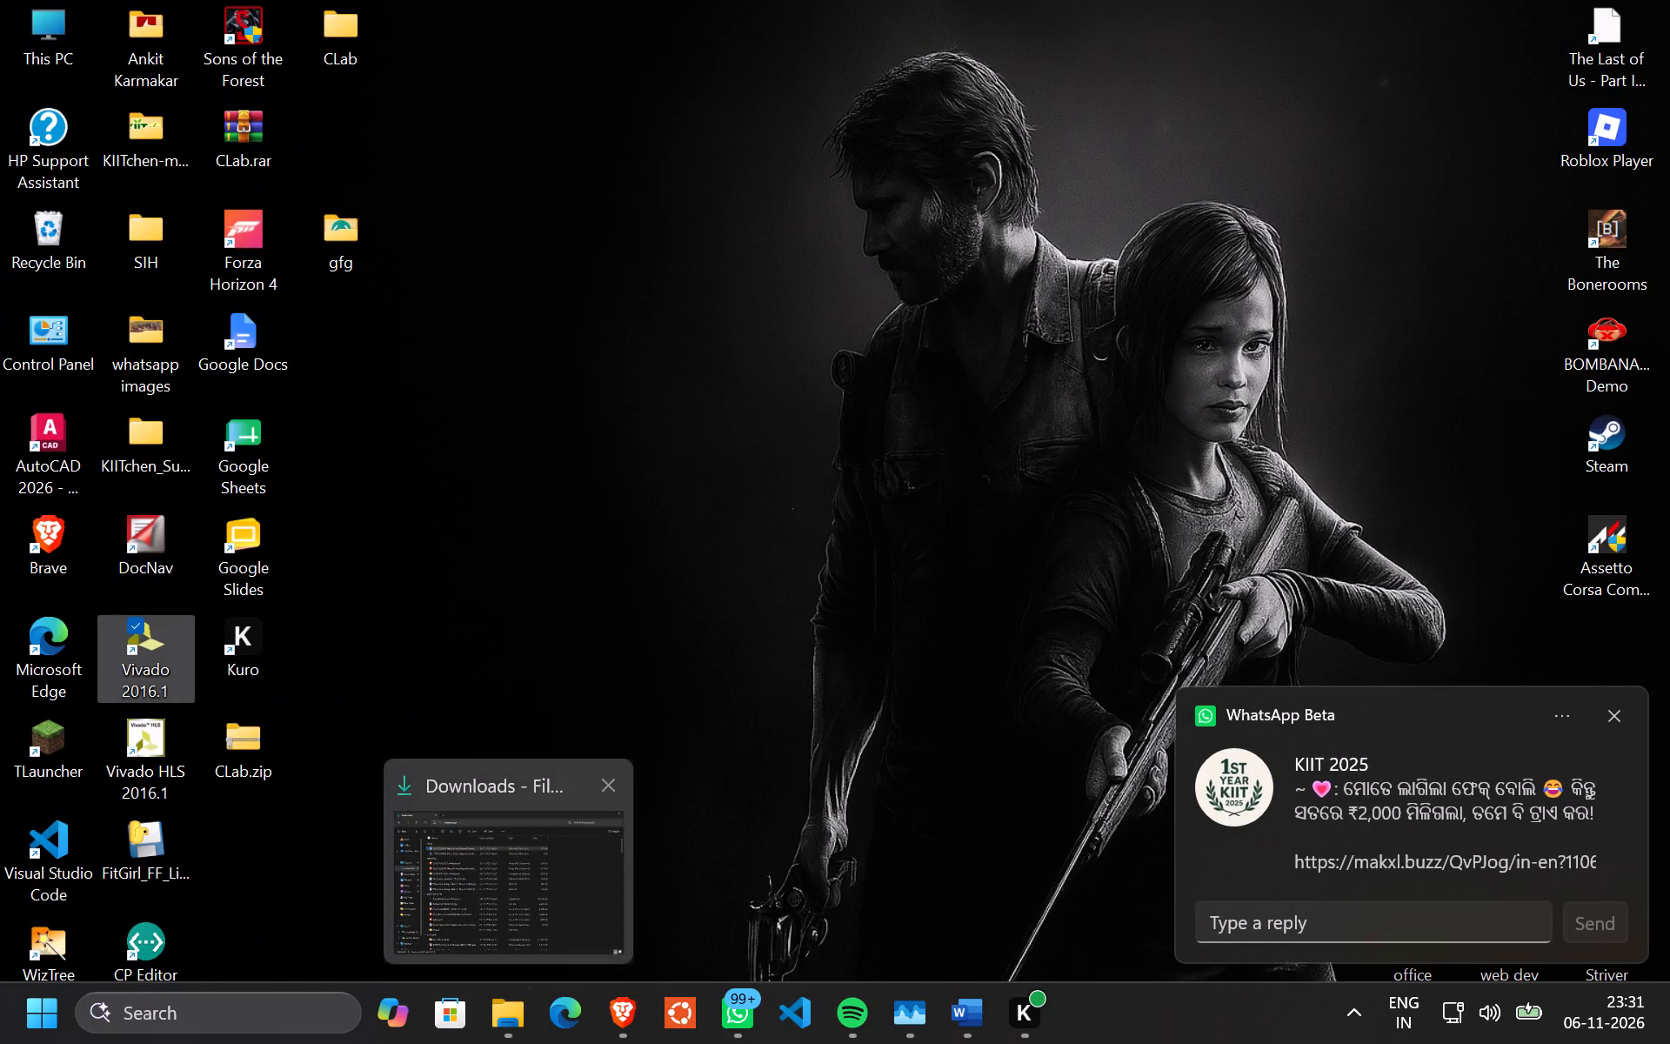
Switch to the Downloads folder in File Explorer and select the DSD EC20005 Micro-Project Report Format PDF.
{"action": "left_click", "coordinate": [510, 917]}
{"action": "left_click", "coordinate": [242, 83]}
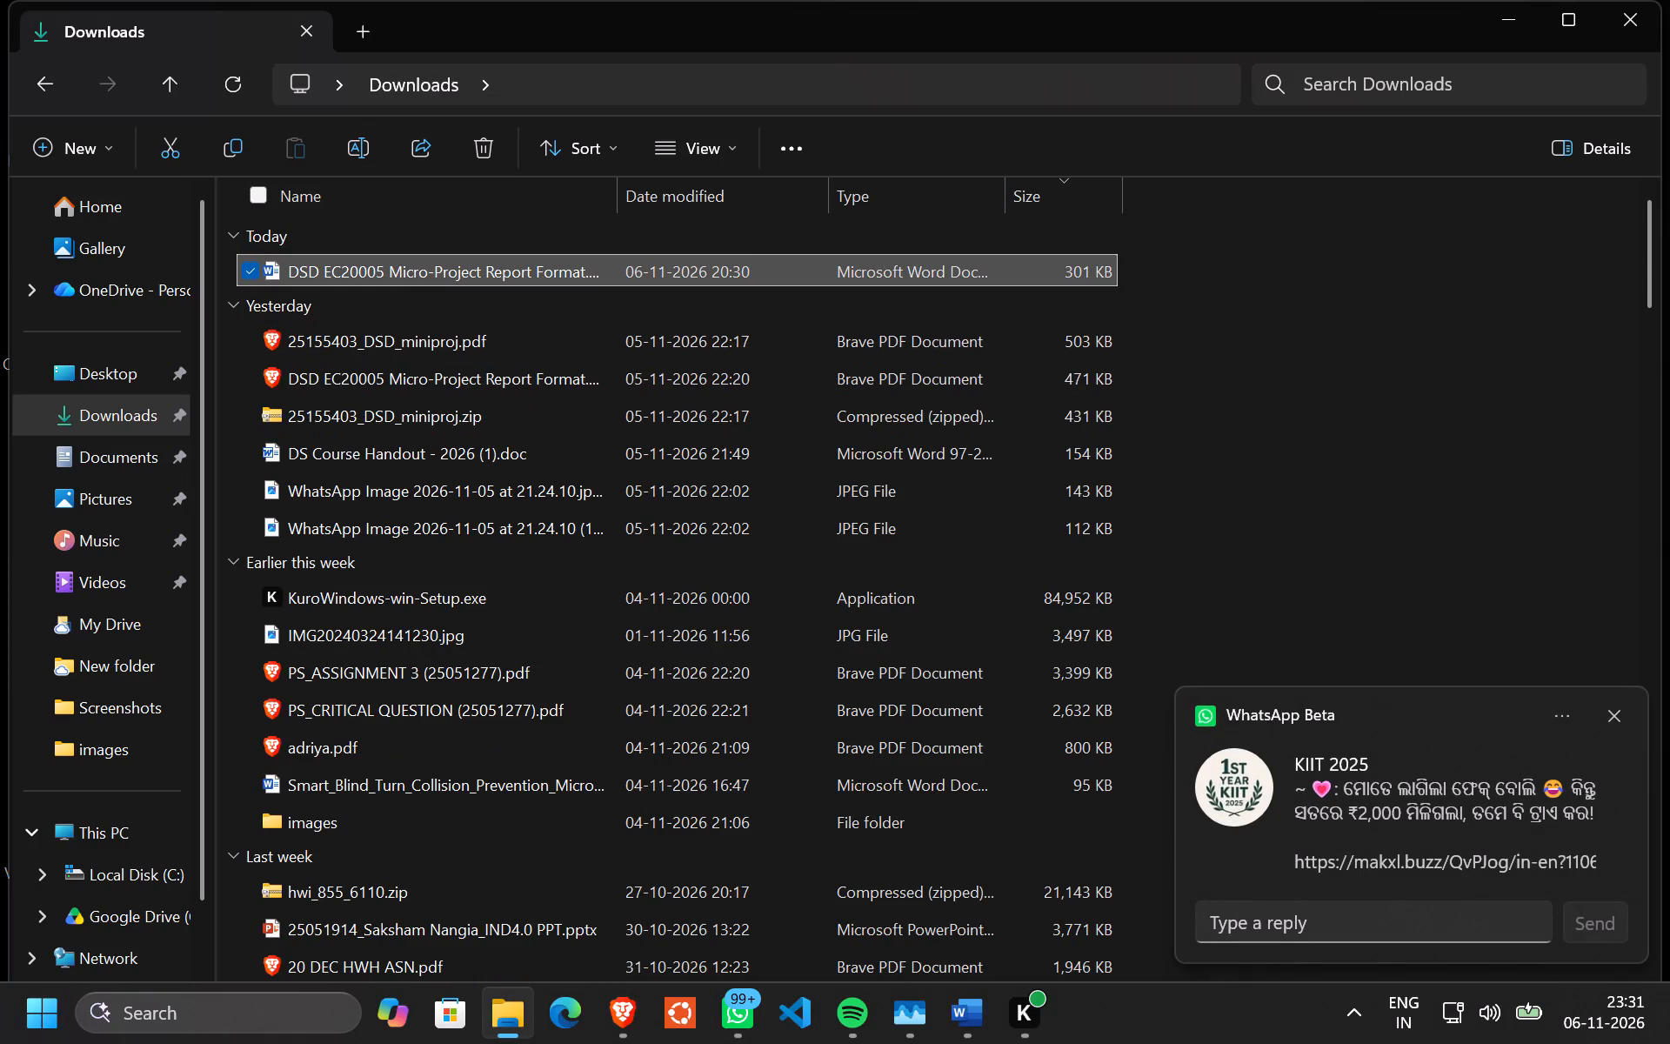
{"action": "left_click", "coordinate": [592, 390]}
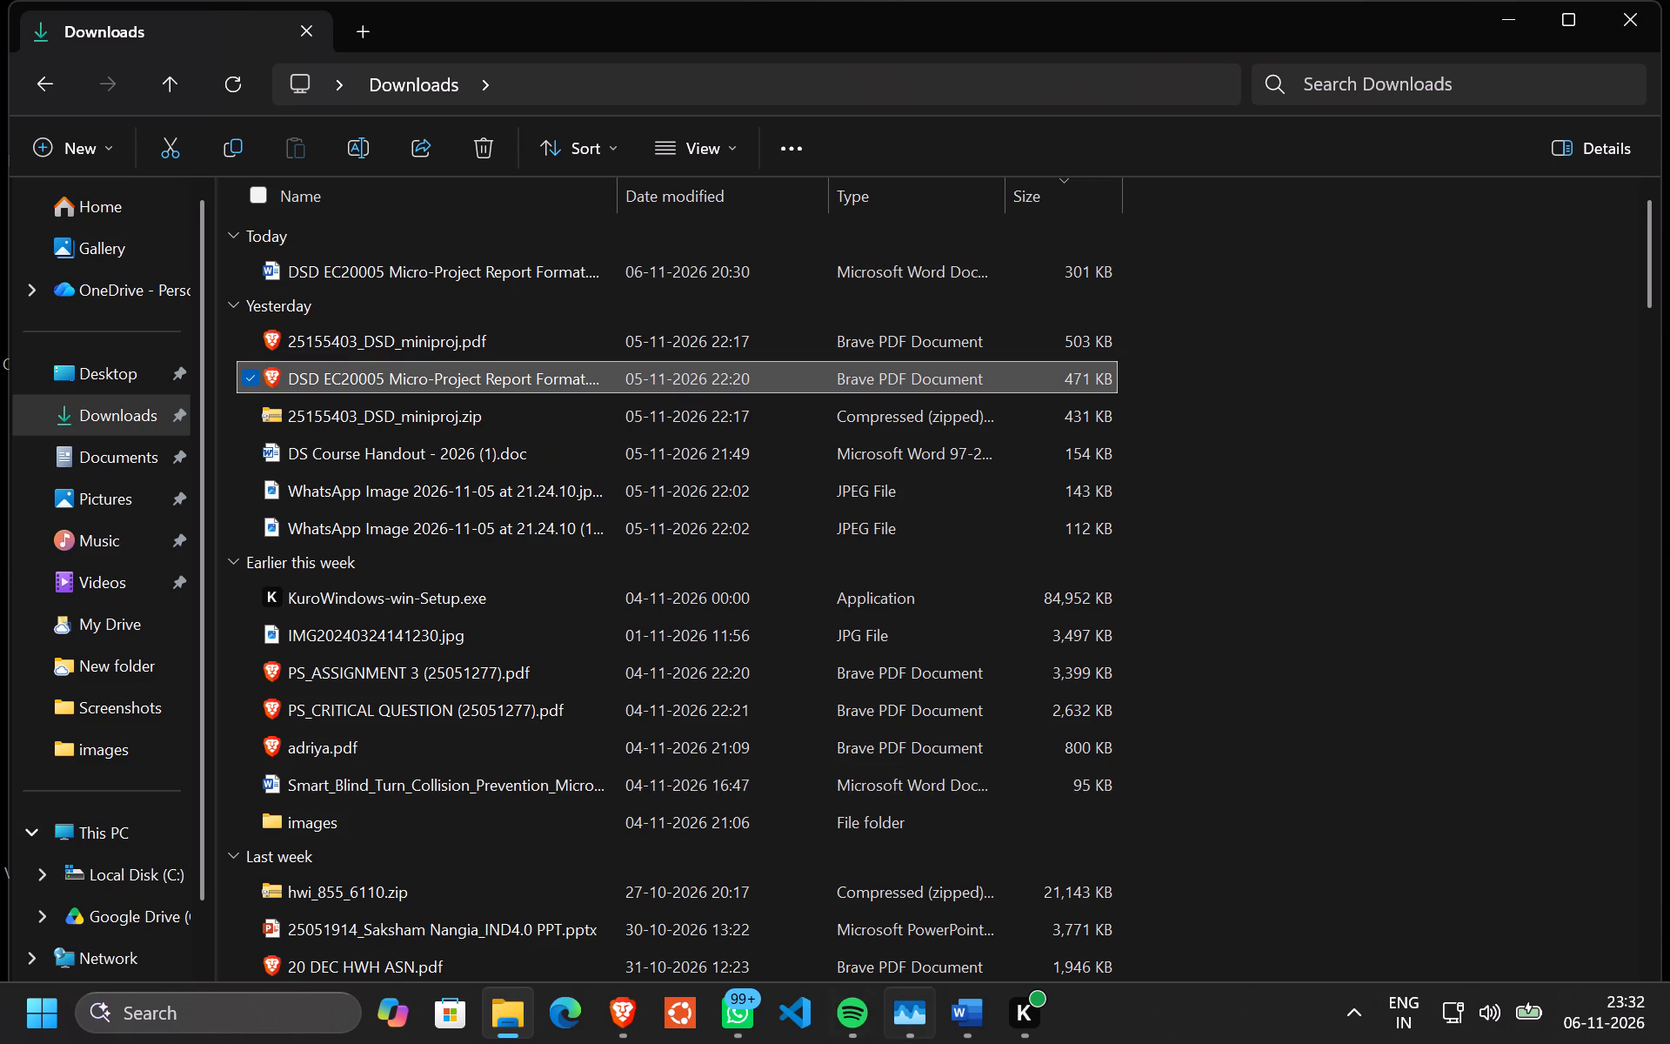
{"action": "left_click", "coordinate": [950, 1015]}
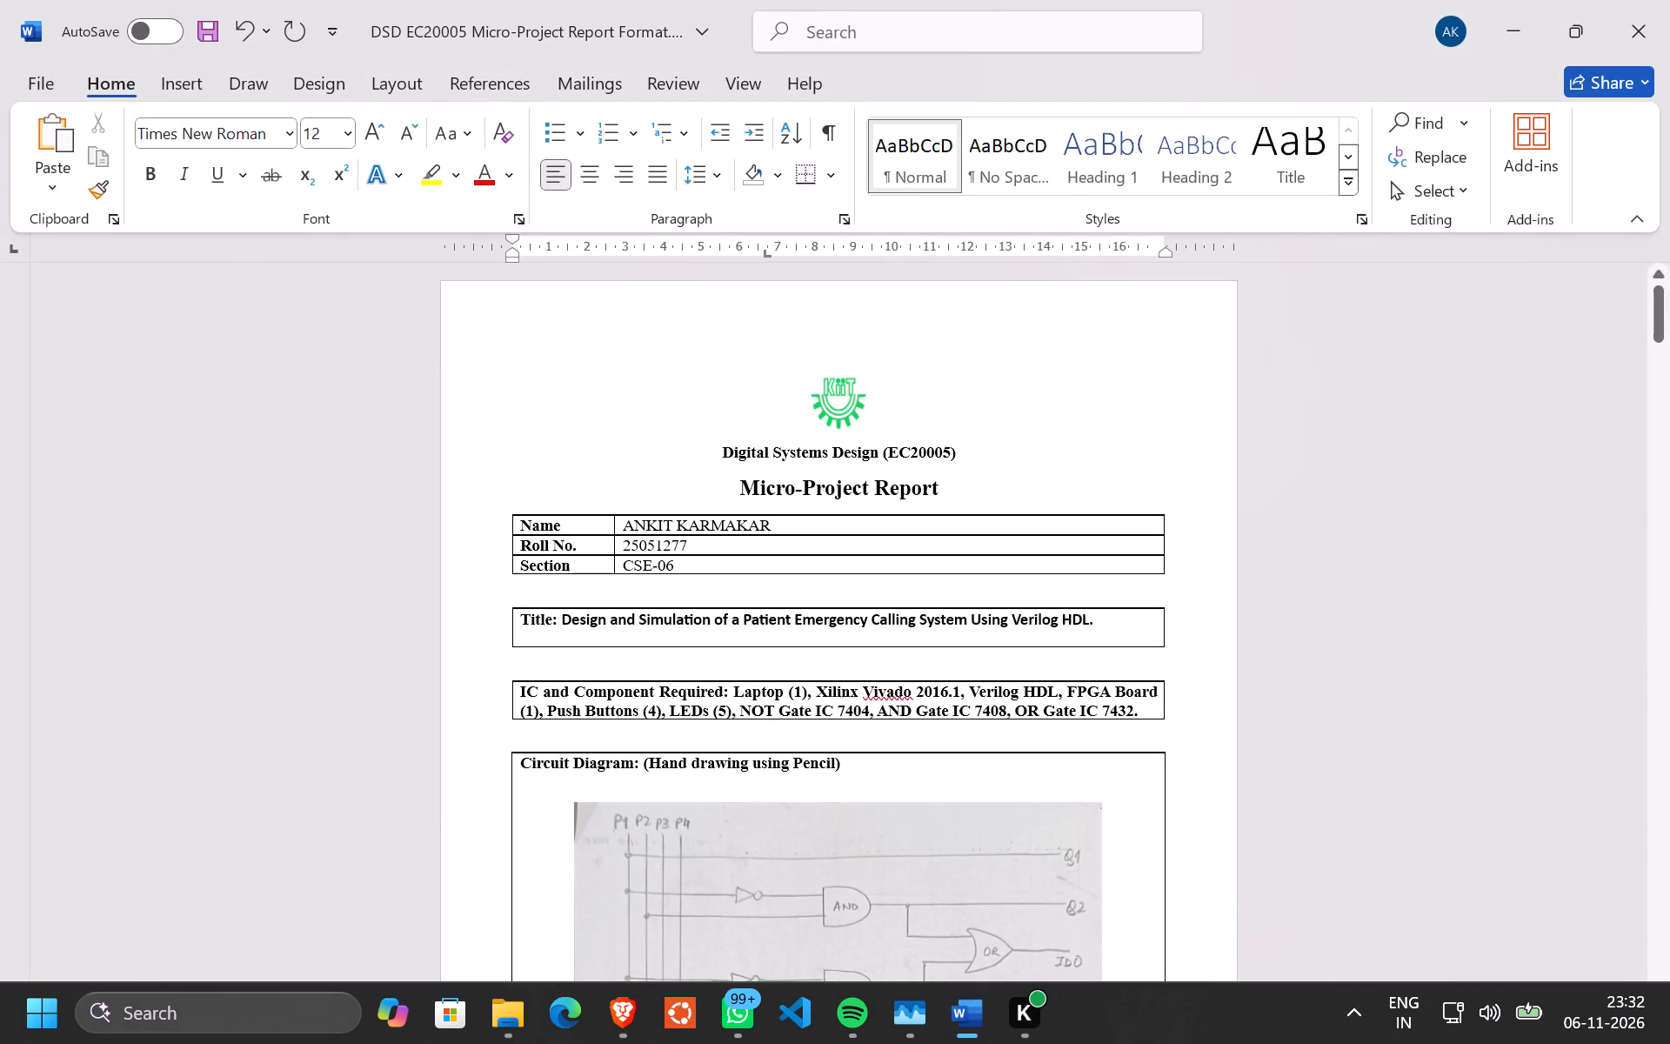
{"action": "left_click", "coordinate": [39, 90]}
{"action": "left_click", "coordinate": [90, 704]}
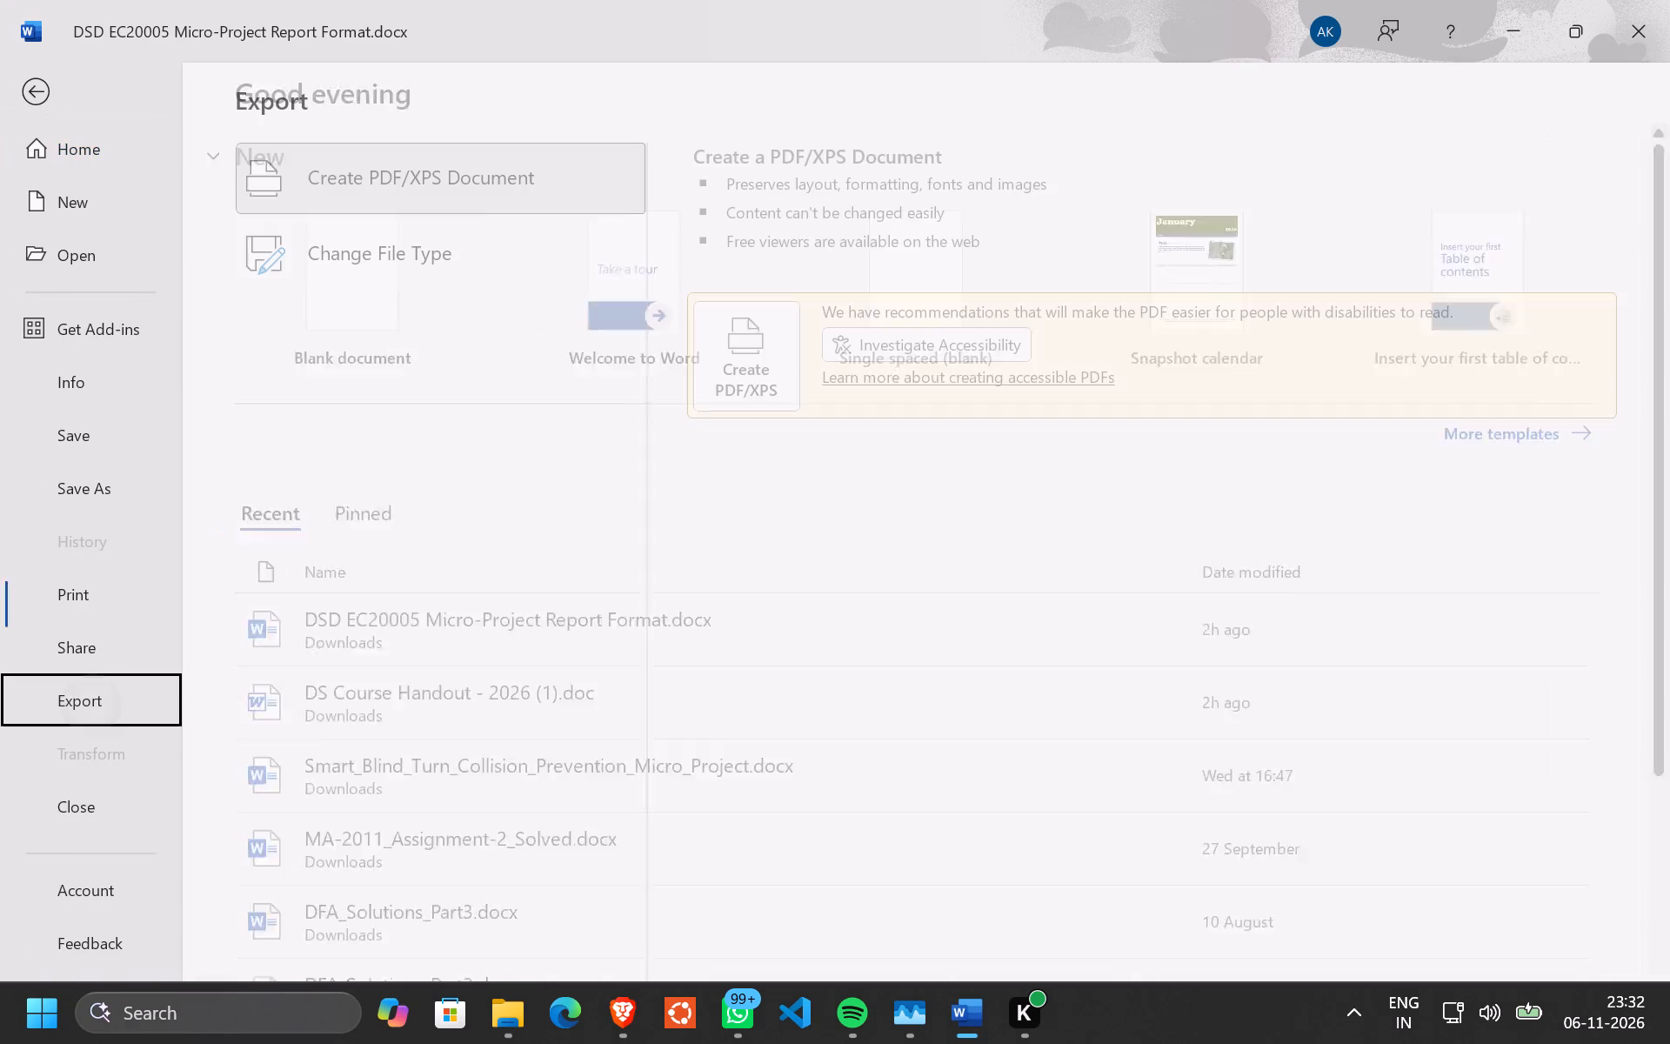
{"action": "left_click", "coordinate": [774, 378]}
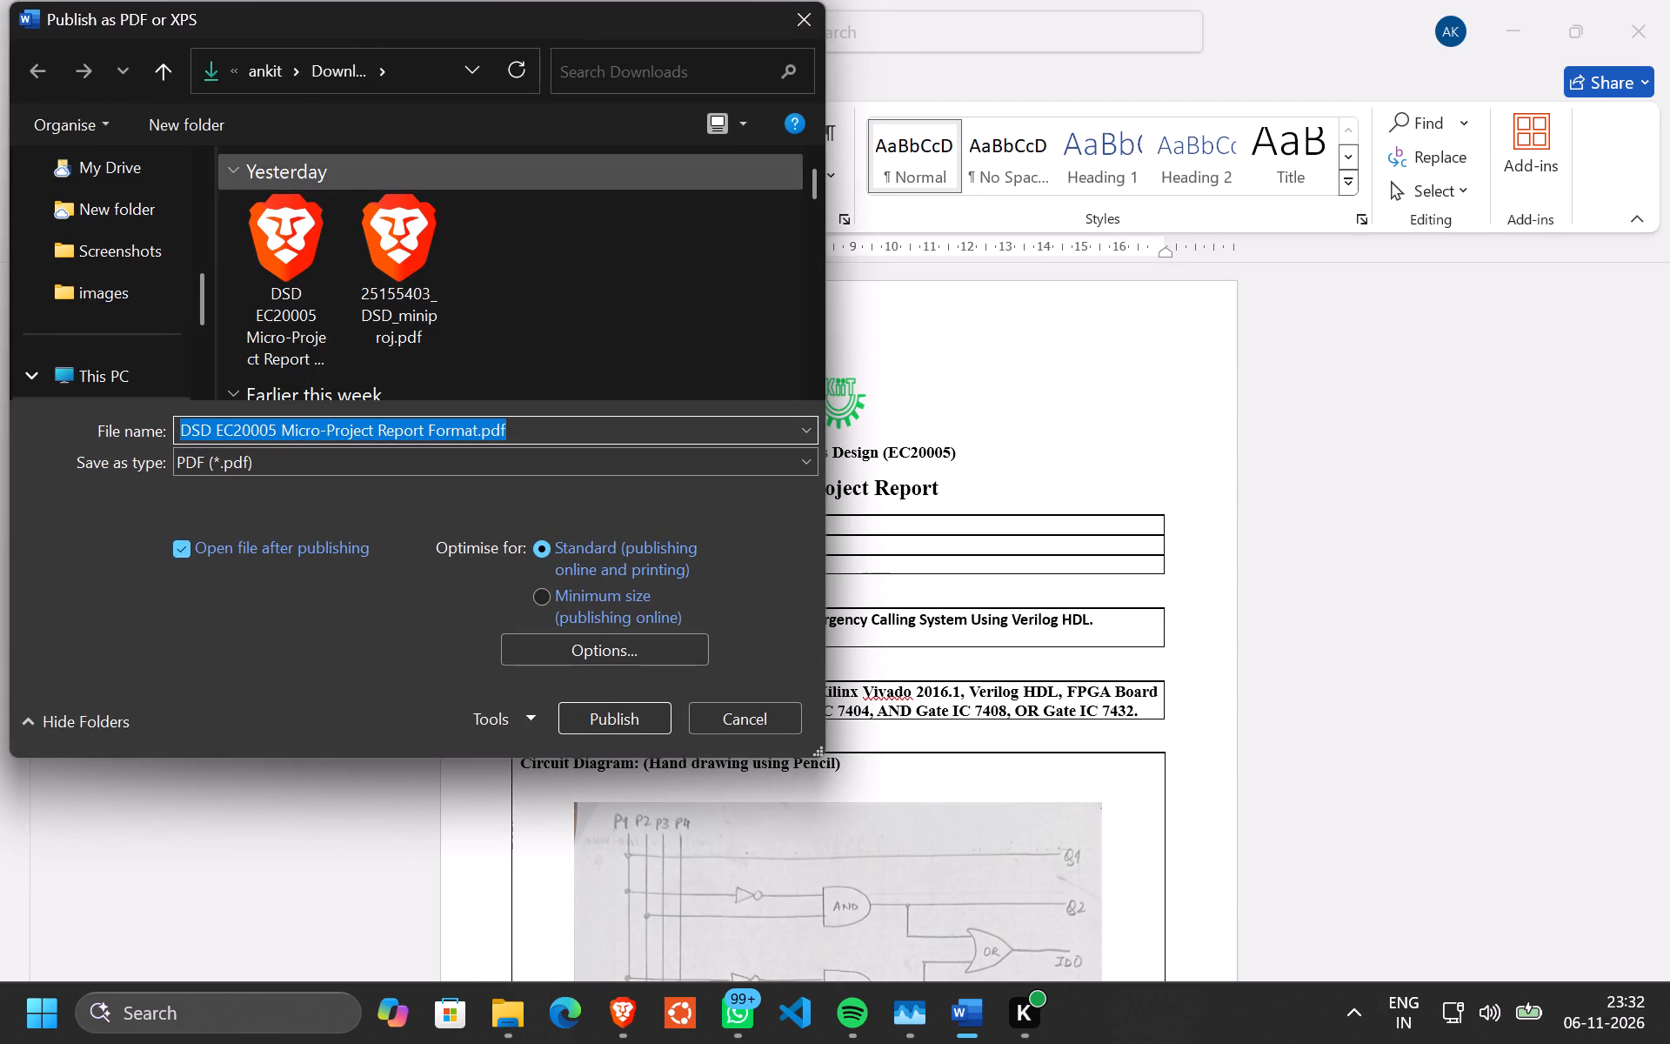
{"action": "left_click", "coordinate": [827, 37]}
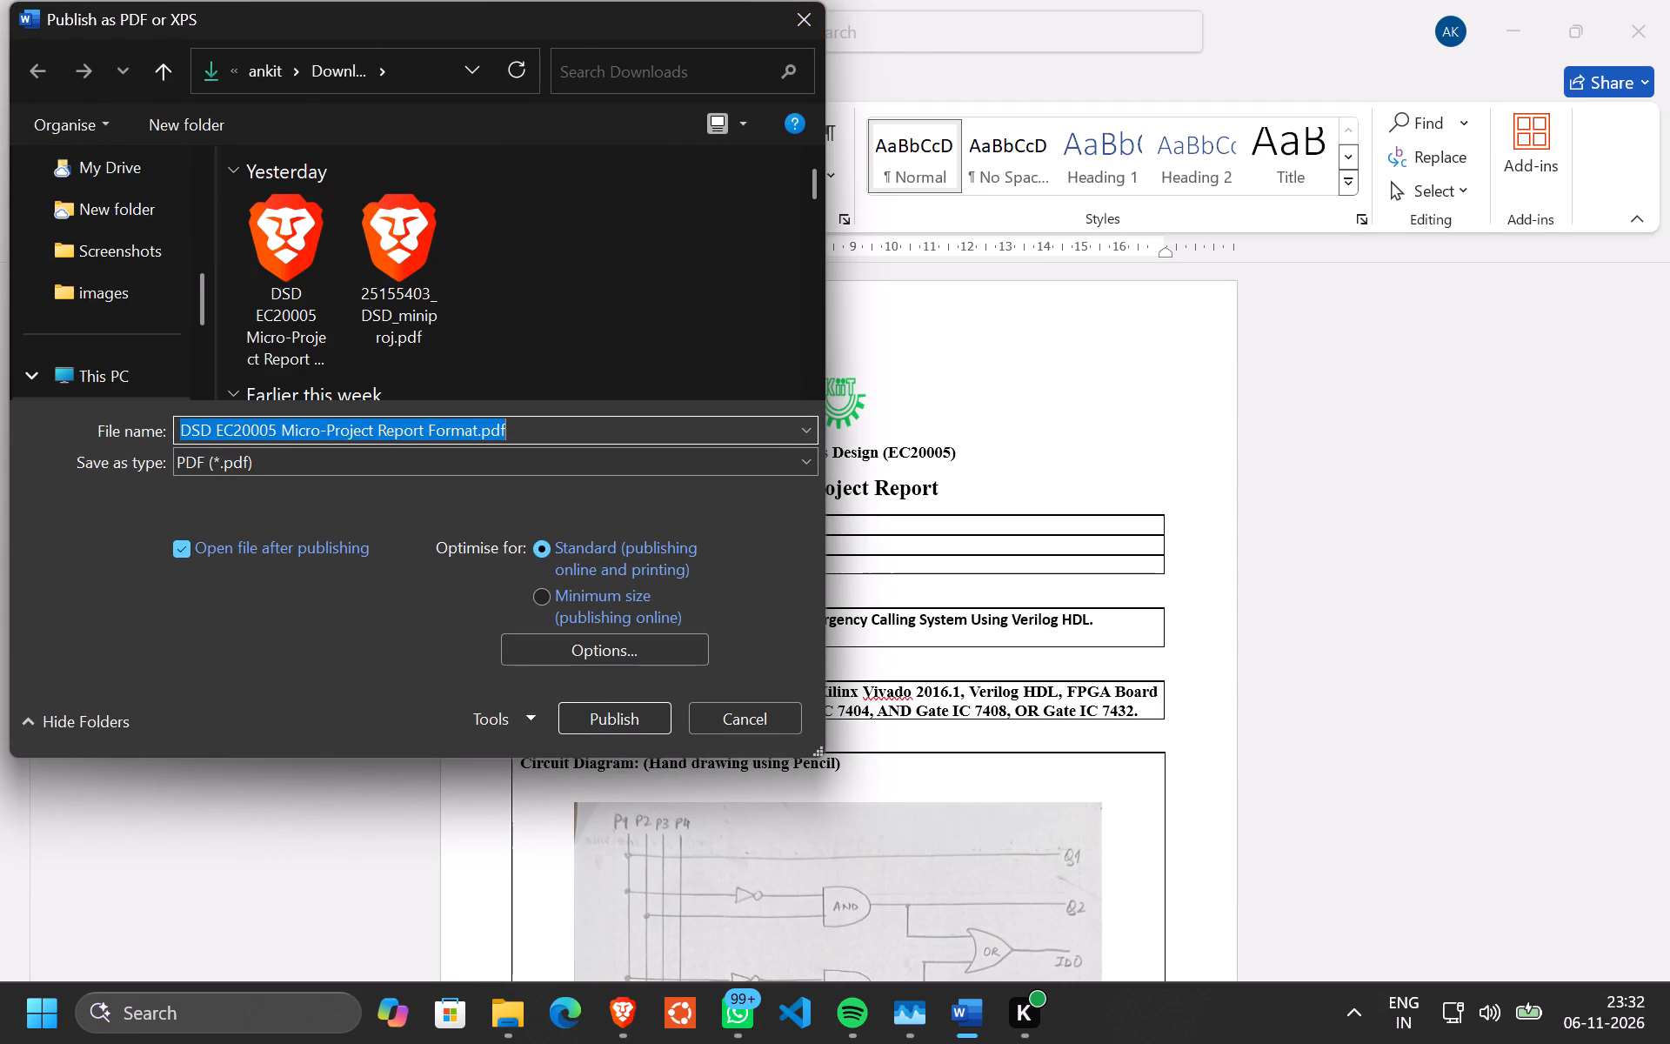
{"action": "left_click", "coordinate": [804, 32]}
Switch to the Brave window whose title starts with DSD EC20005.
{"action": "key", "text": "alt+Tab"}
{"action": "key", "text": "alt+Tab"}
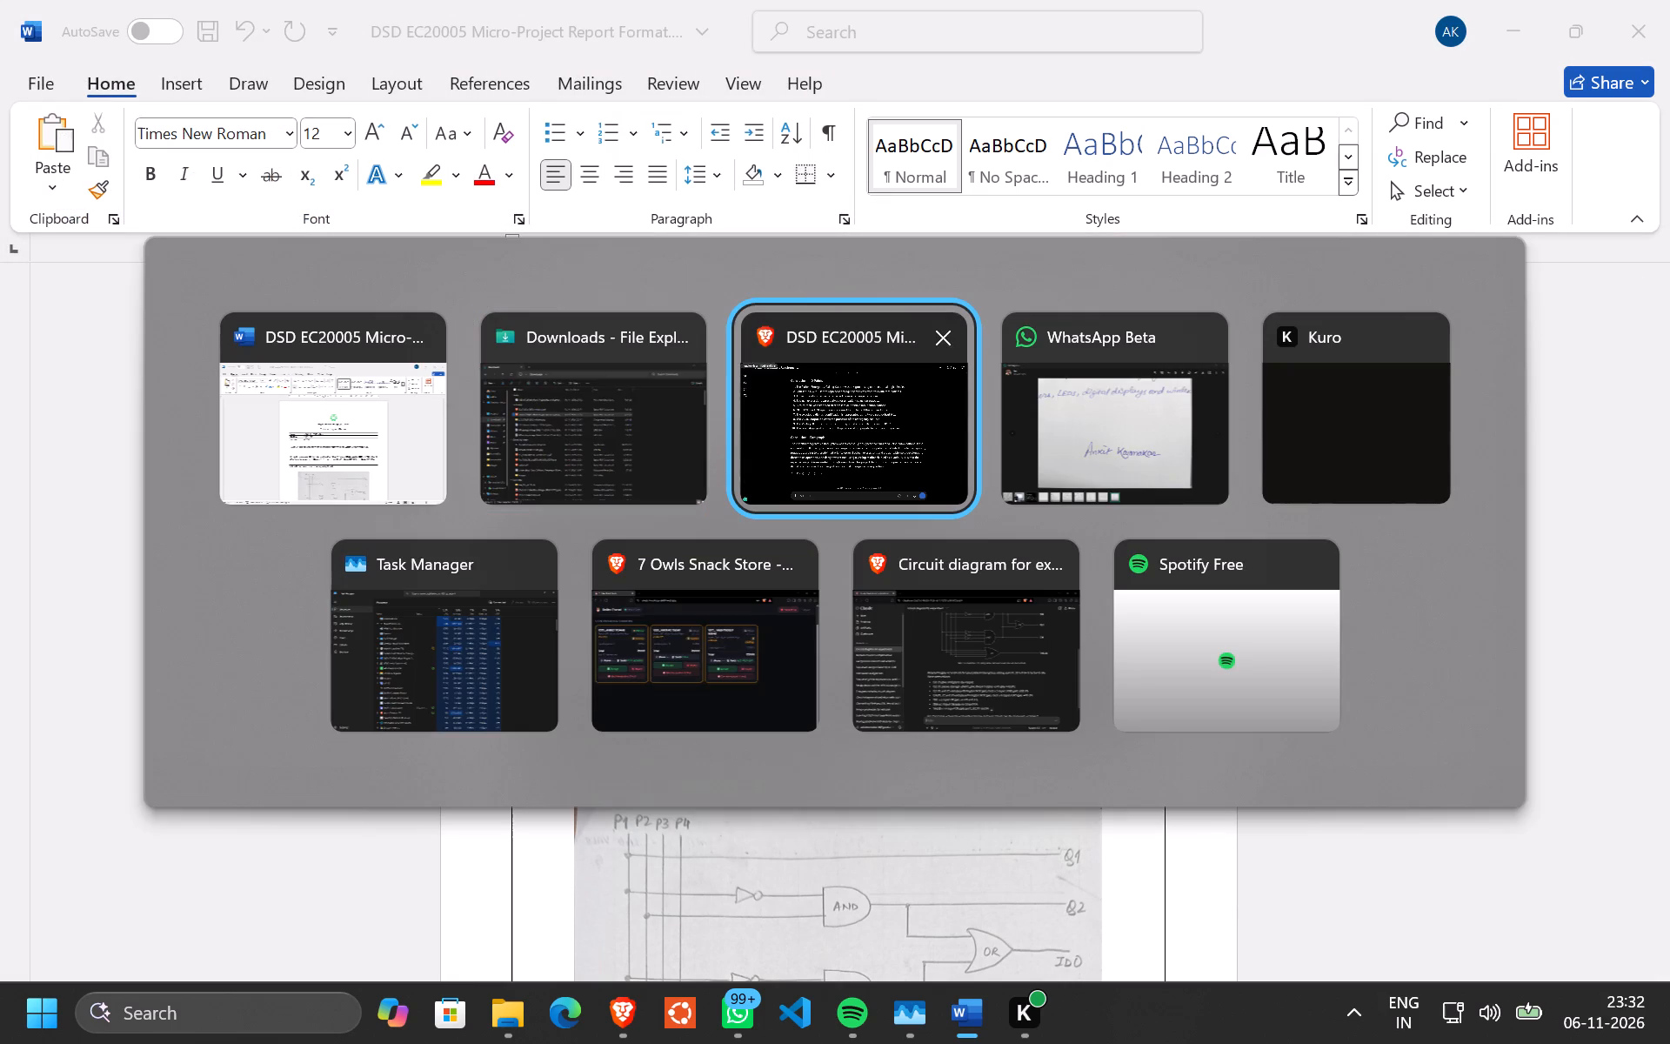
Check the Downloads folder in File Explorer for the exported PDF, widening the Name column and sorting the files by date modified.
{"action": "left_click", "coordinate": [635, 398], "text": "alt"}
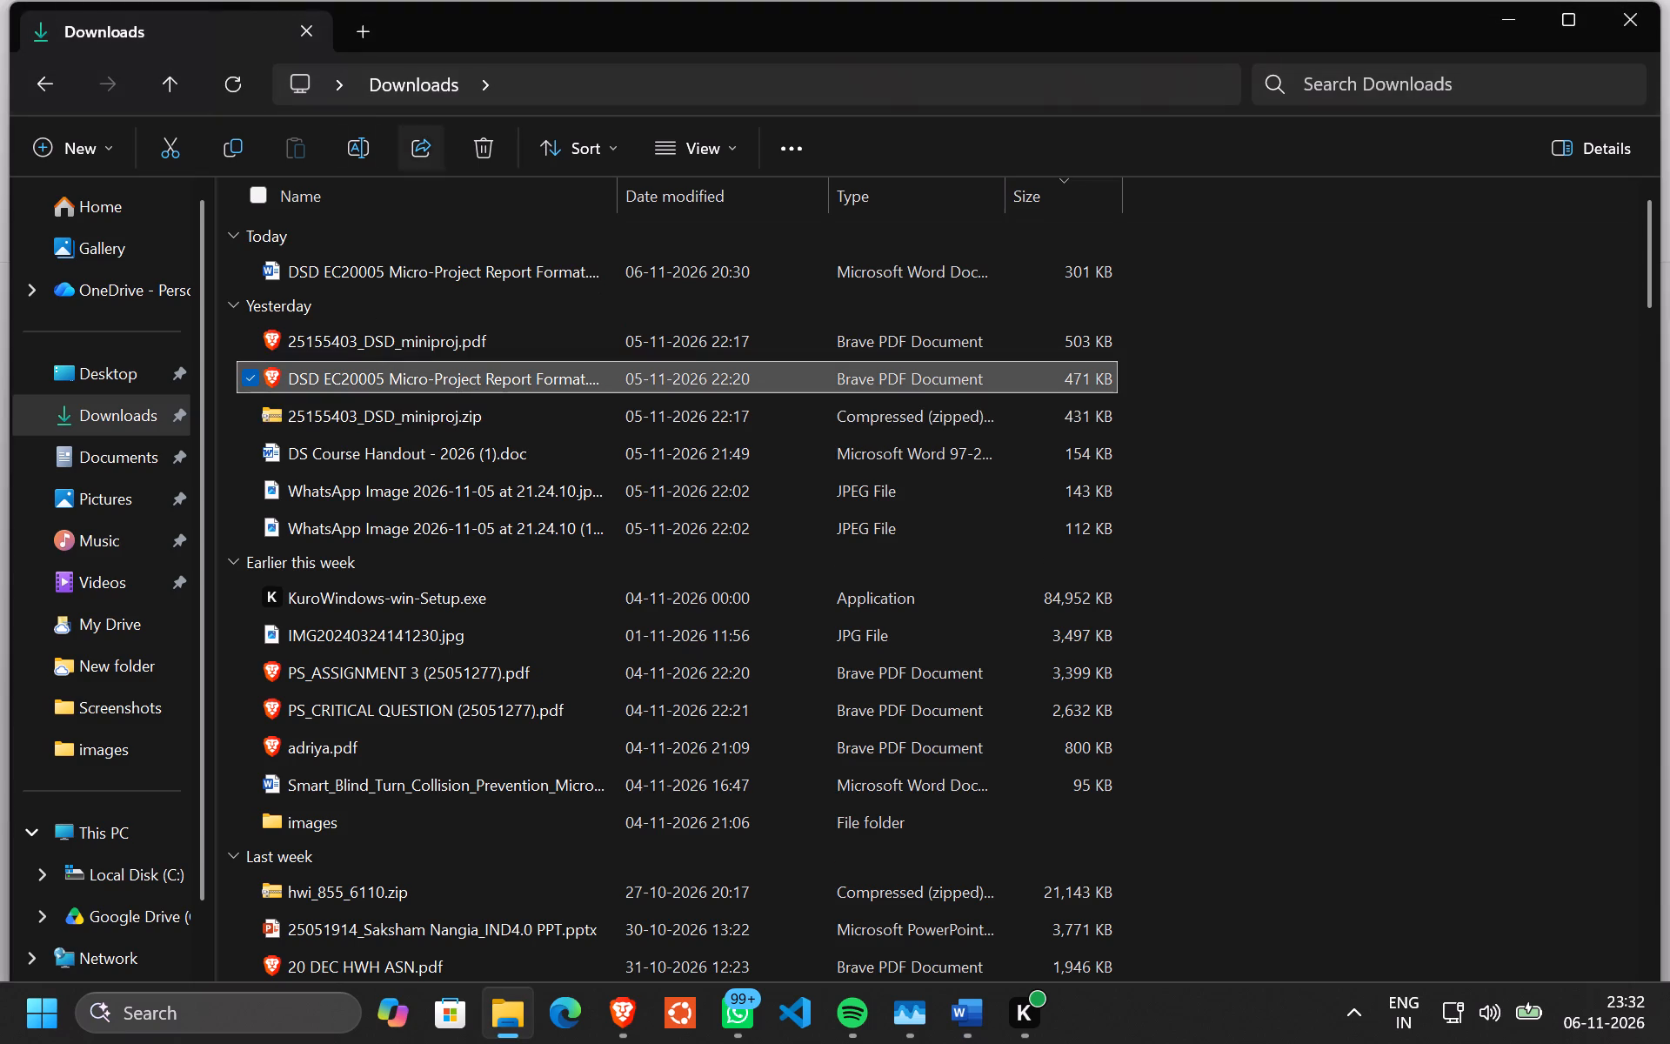
{"action": "left_click", "coordinate": [225, 88]}
{"action": "scroll", "coordinate": [537, 590], "scroll_direction": "up", "scroll_amount": 3}
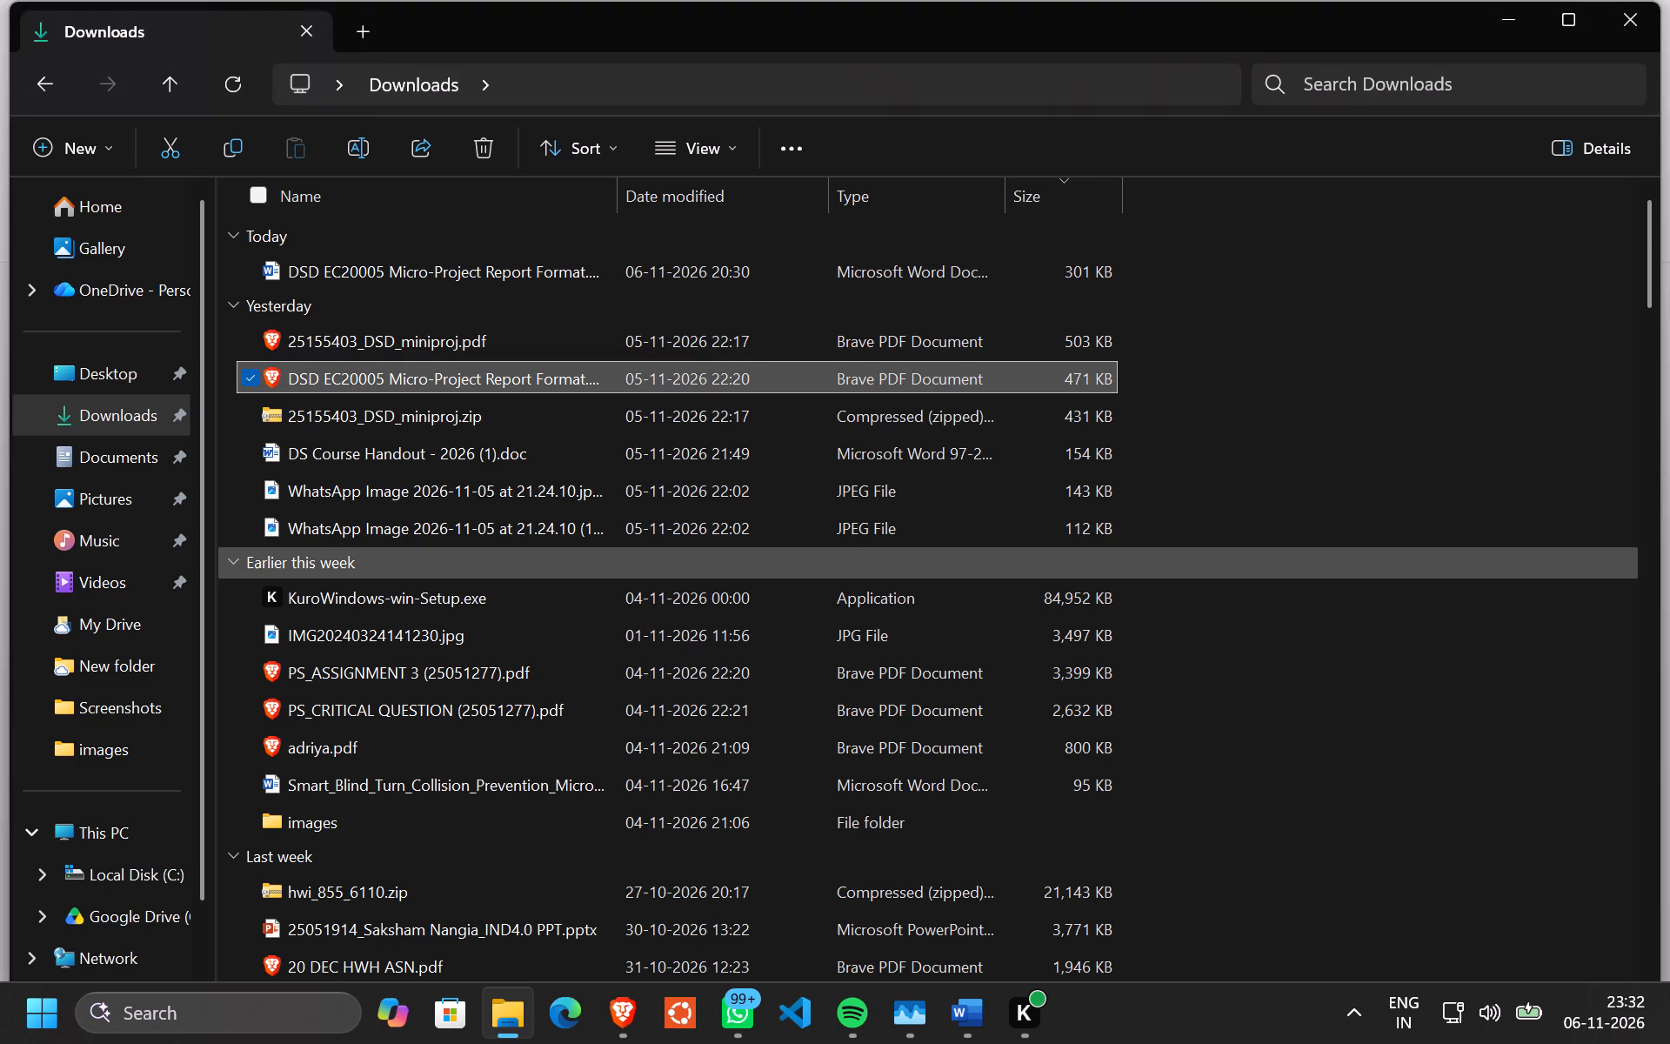
{"action": "left_click", "coordinate": [579, 266]}
{"action": "left_click", "coordinate": [574, 363]}
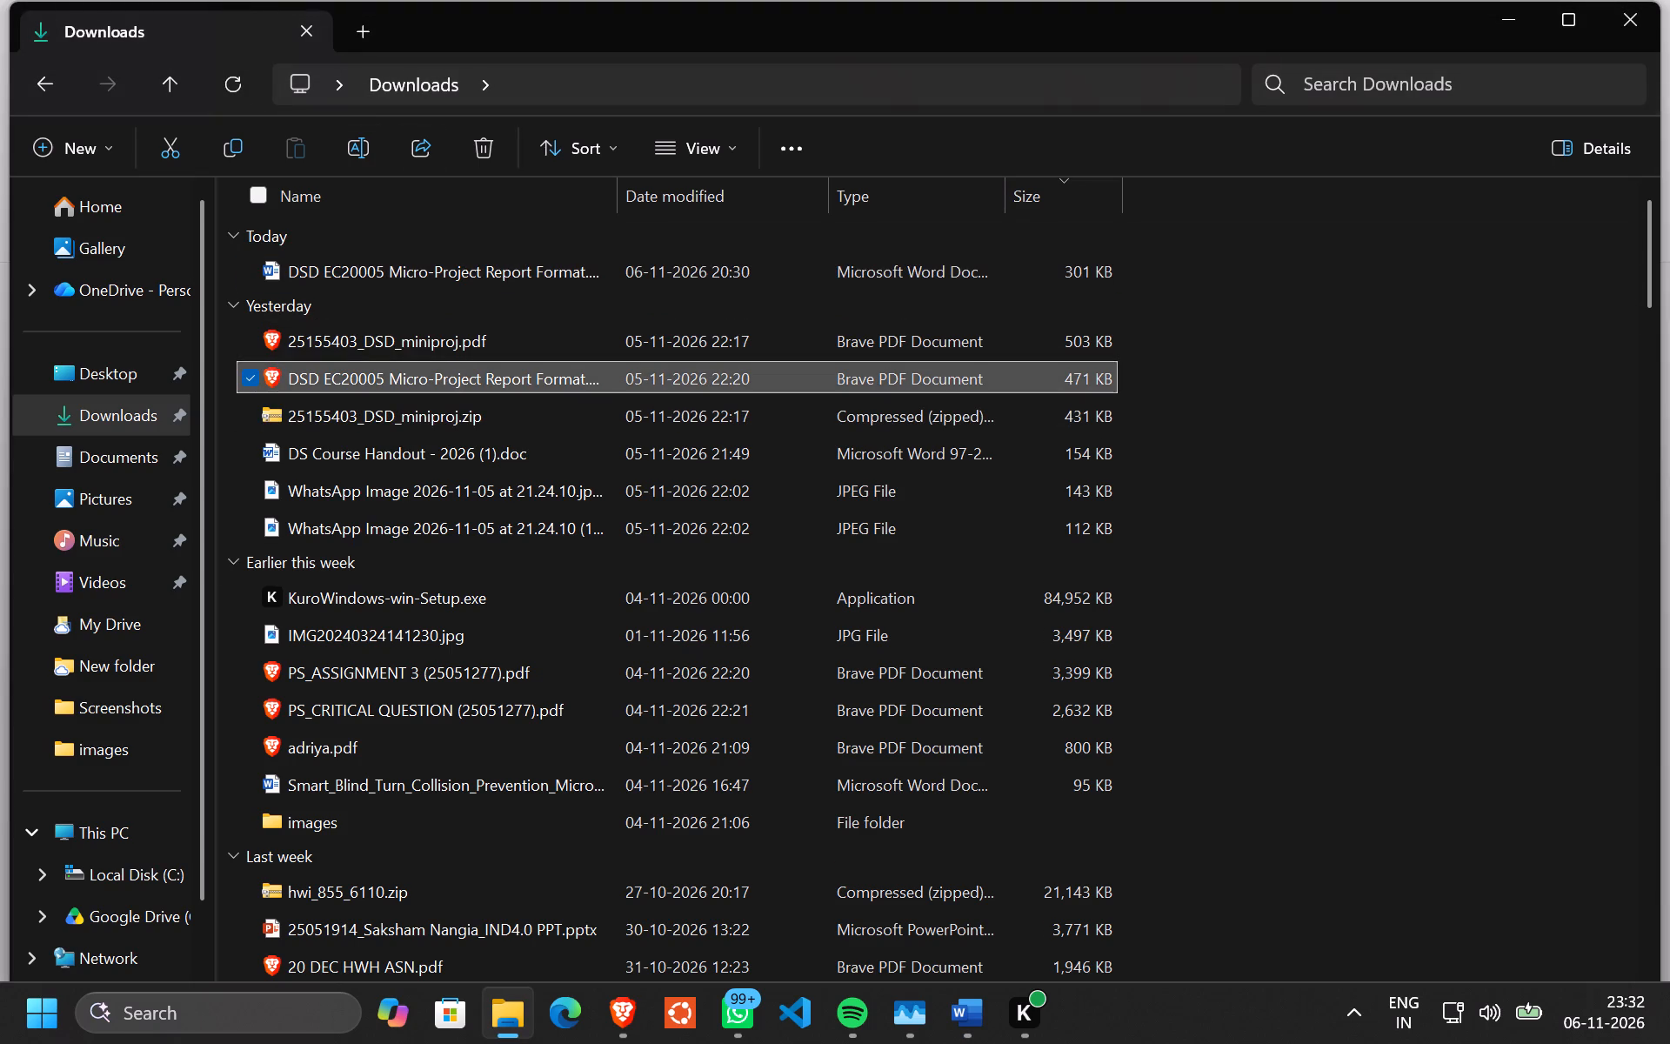
{"action": "left_click_drag", "start_coordinate": [617, 193], "coordinate": [717, 199]}
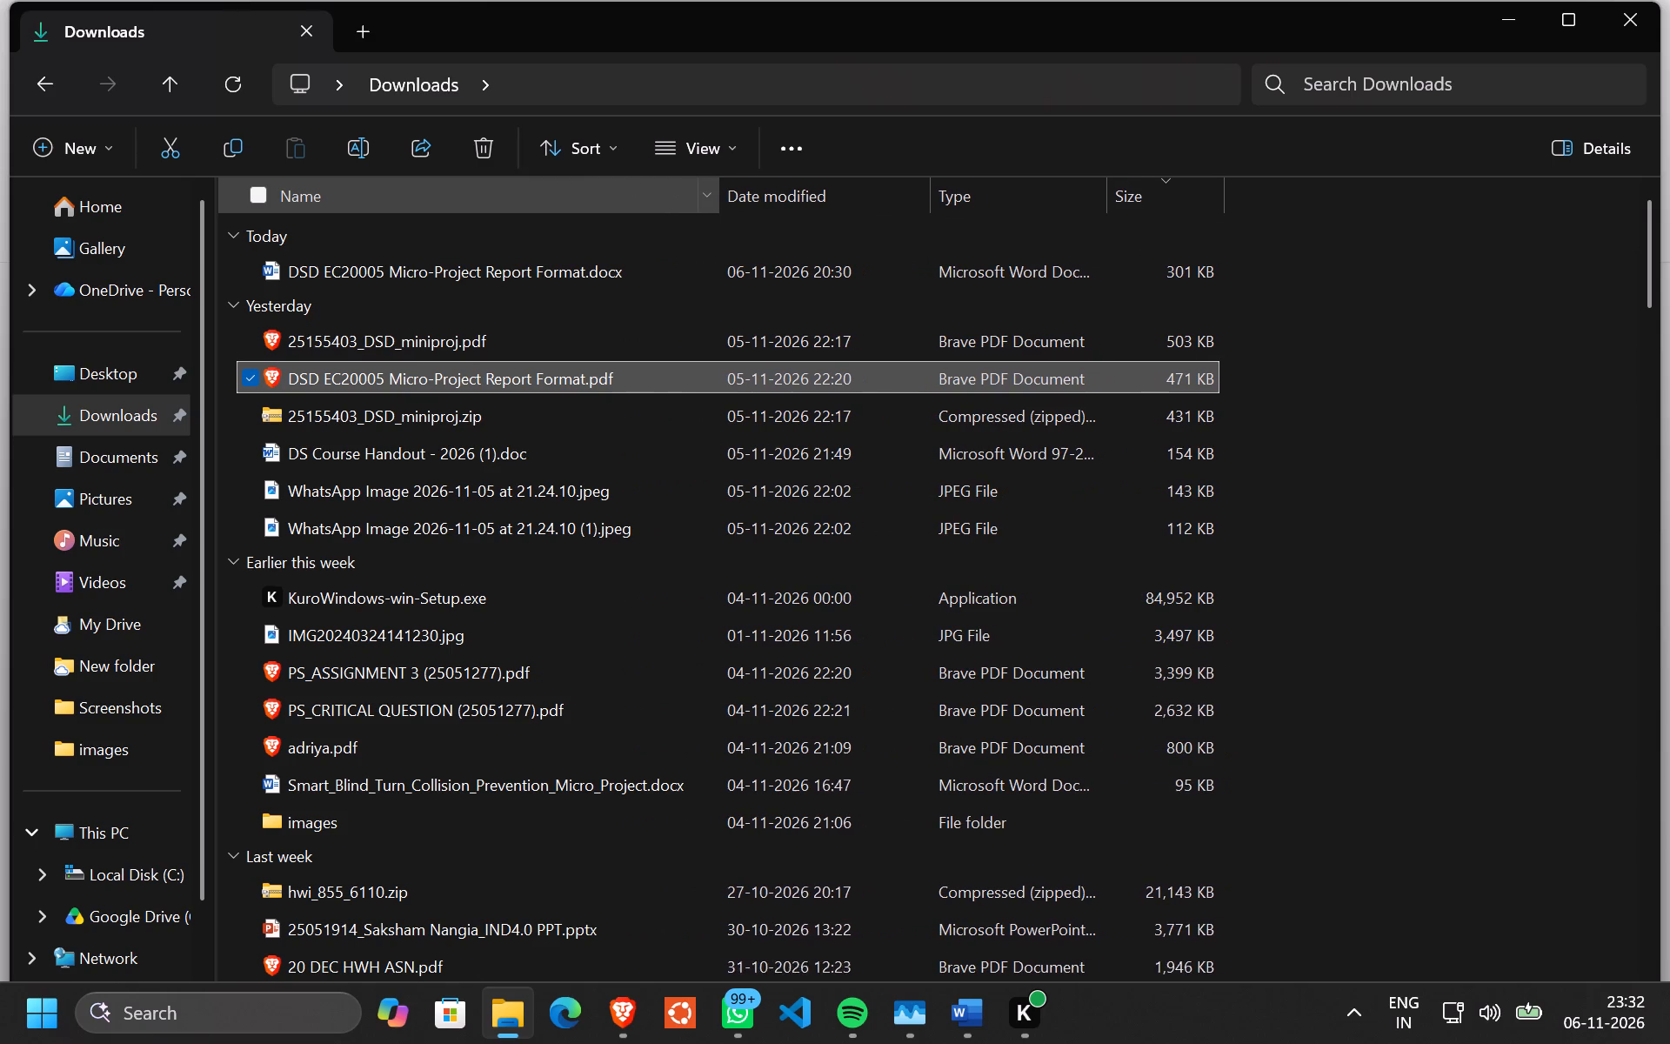
{"action": "left_click_drag", "start_coordinate": [717, 199], "coordinate": [675, 216]}
{"action": "scroll", "coordinate": [675, 707], "scroll_direction": "down", "scroll_amount": 1}
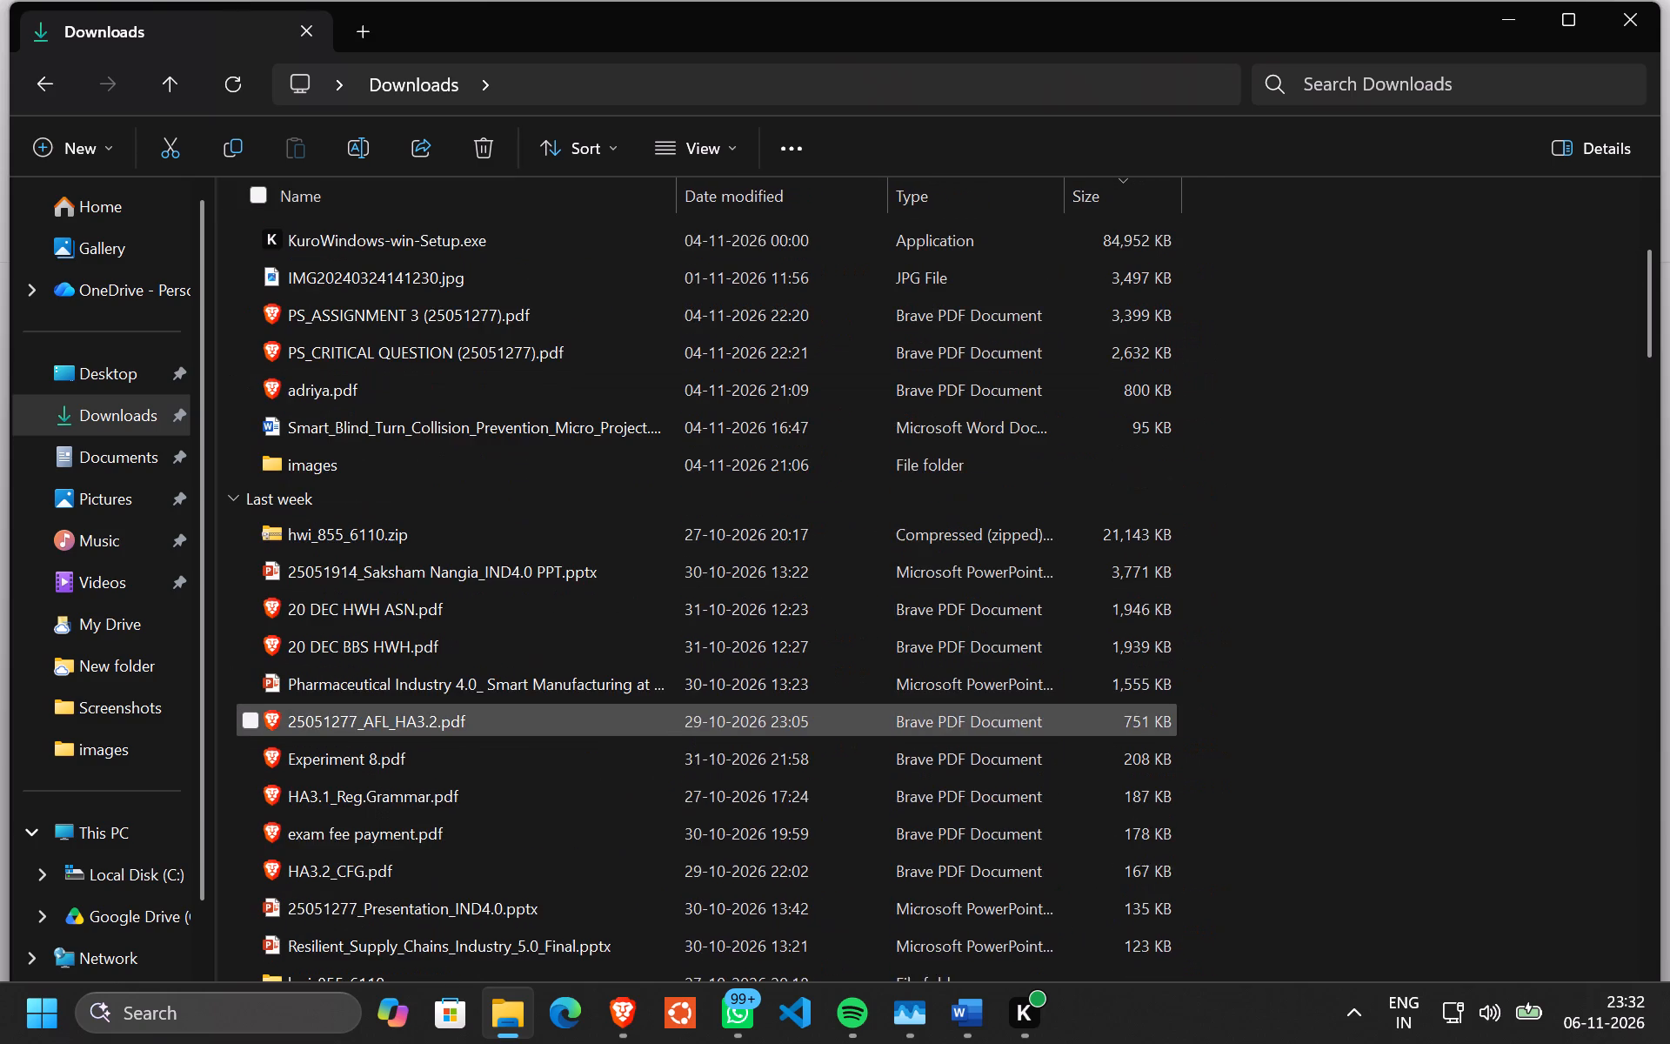
{"action": "scroll", "coordinate": [675, 707], "scroll_direction": "down", "scroll_amount": 1}
{"action": "scroll", "coordinate": [675, 707], "scroll_direction": "up", "scroll_amount": 4}
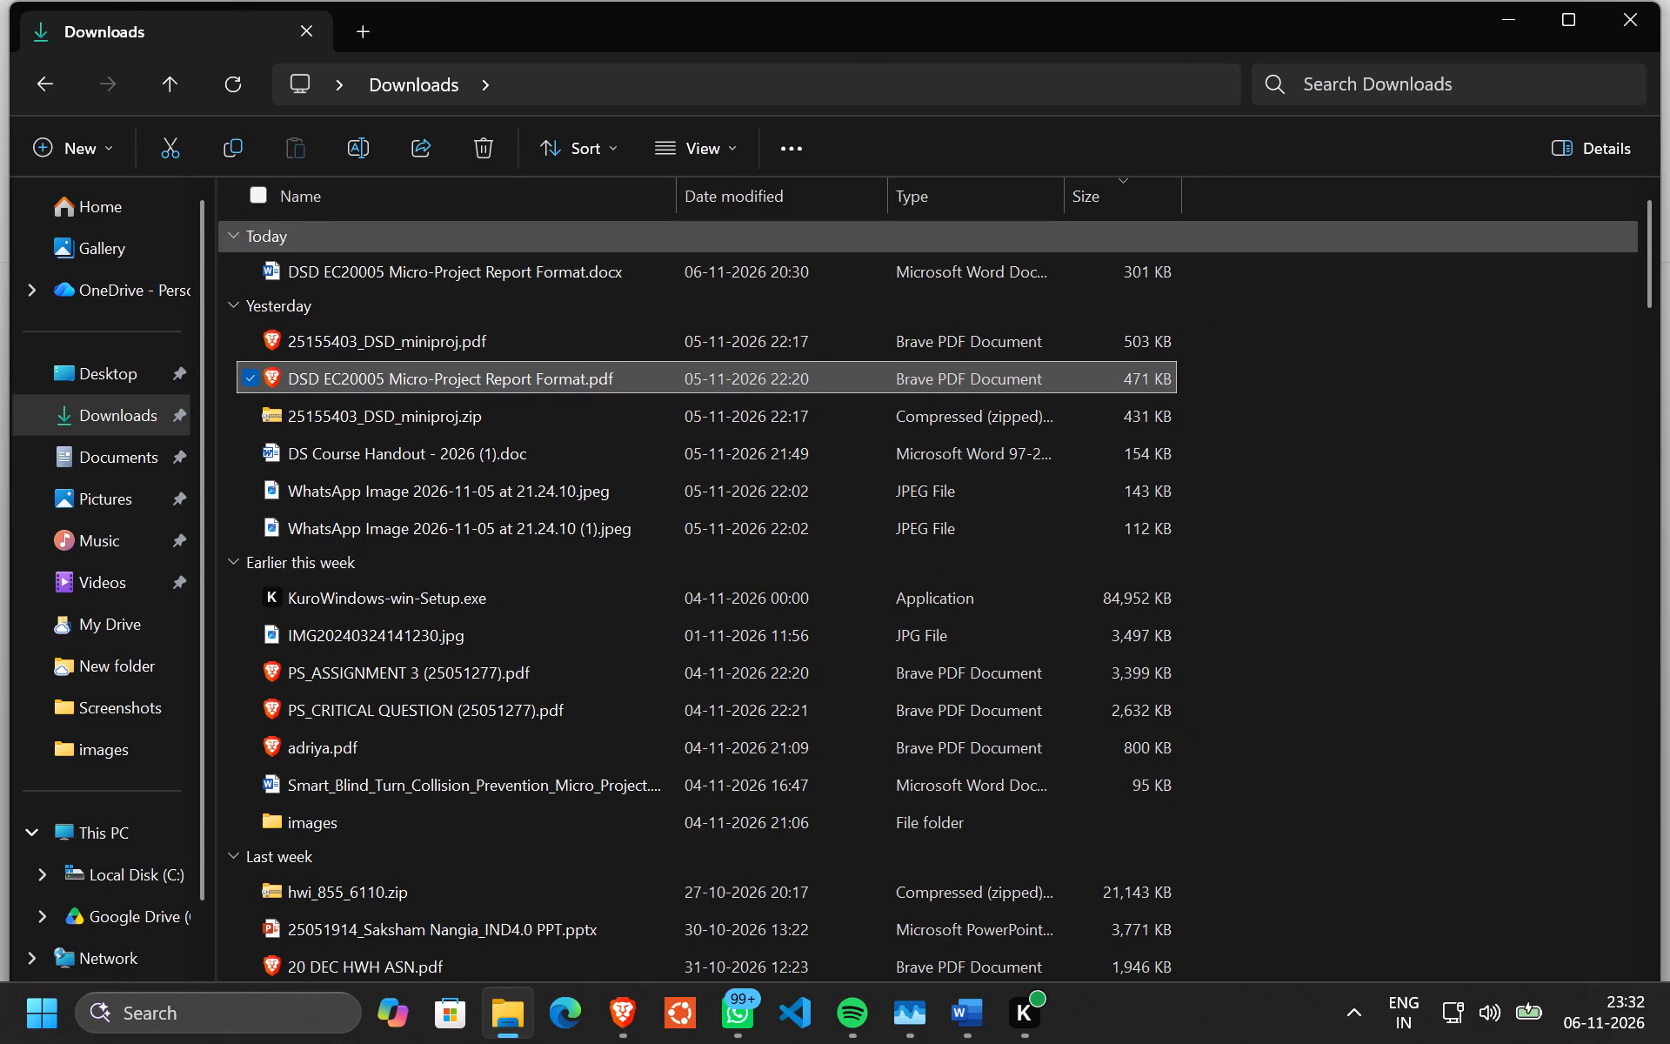
{"action": "left_click", "coordinate": [785, 206]}
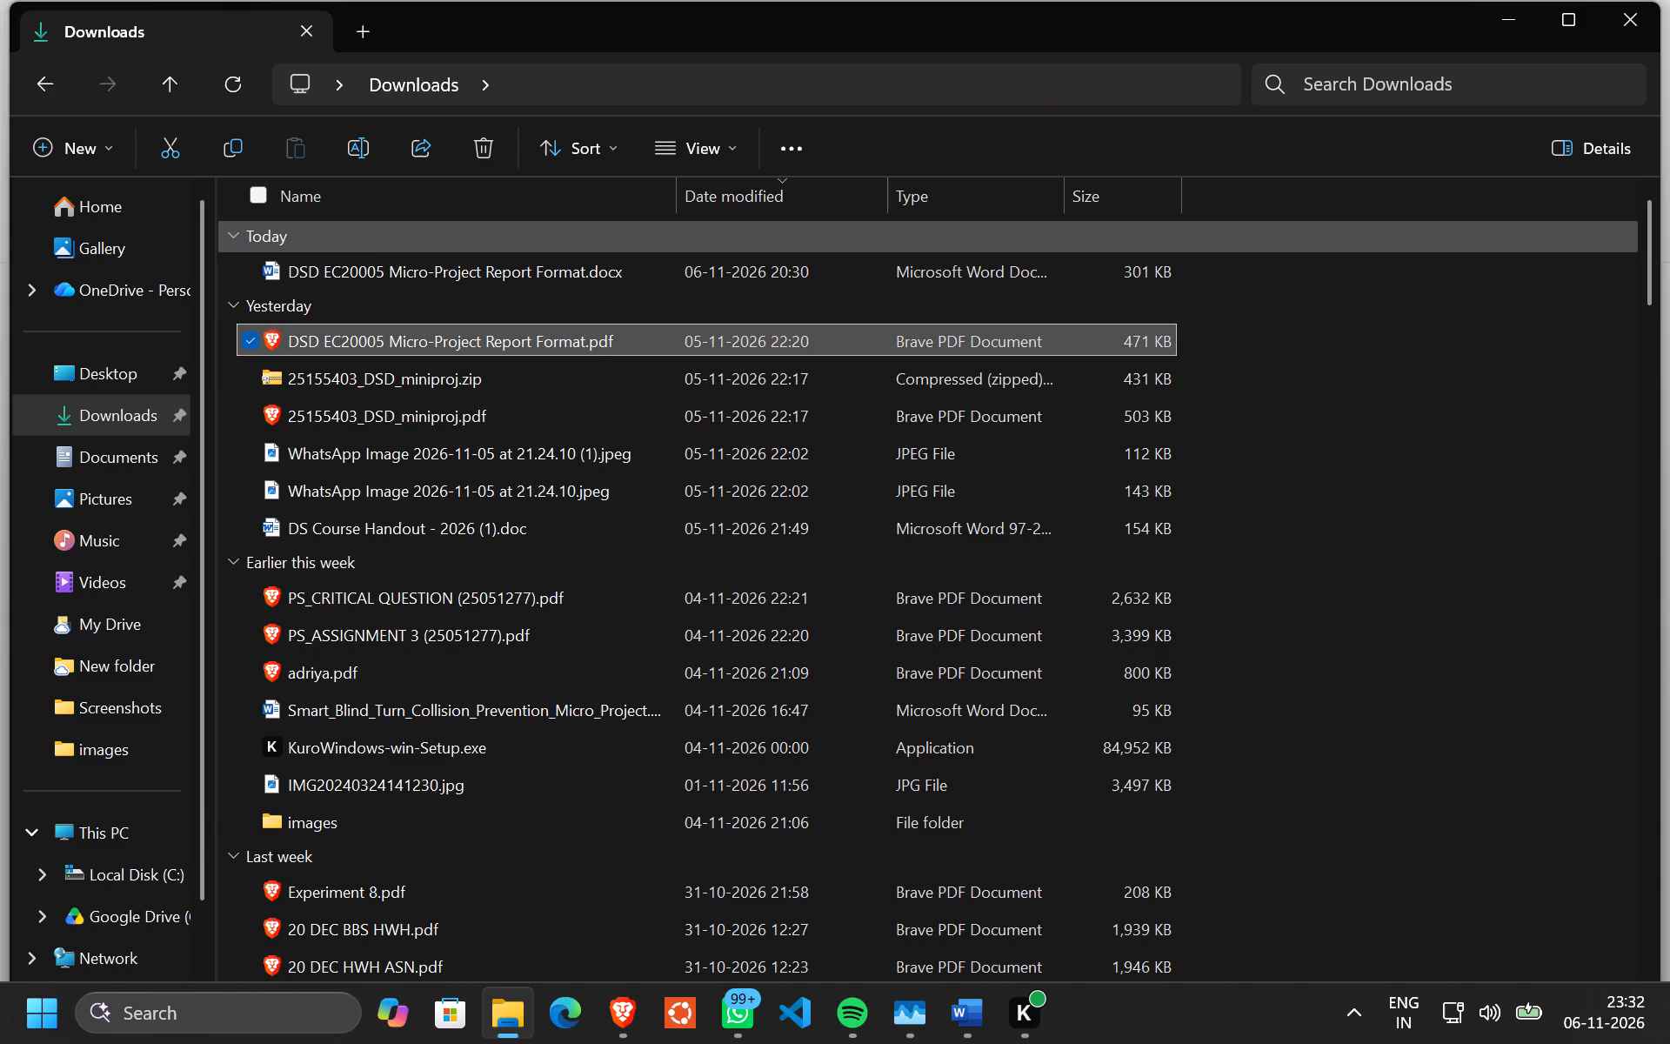
Restart the PDF export in Word and name the file DSD EC20005 Micro-Project Report, followed by a space and the student's roll number.
{"action": "key", "text": "alt+Tab"}
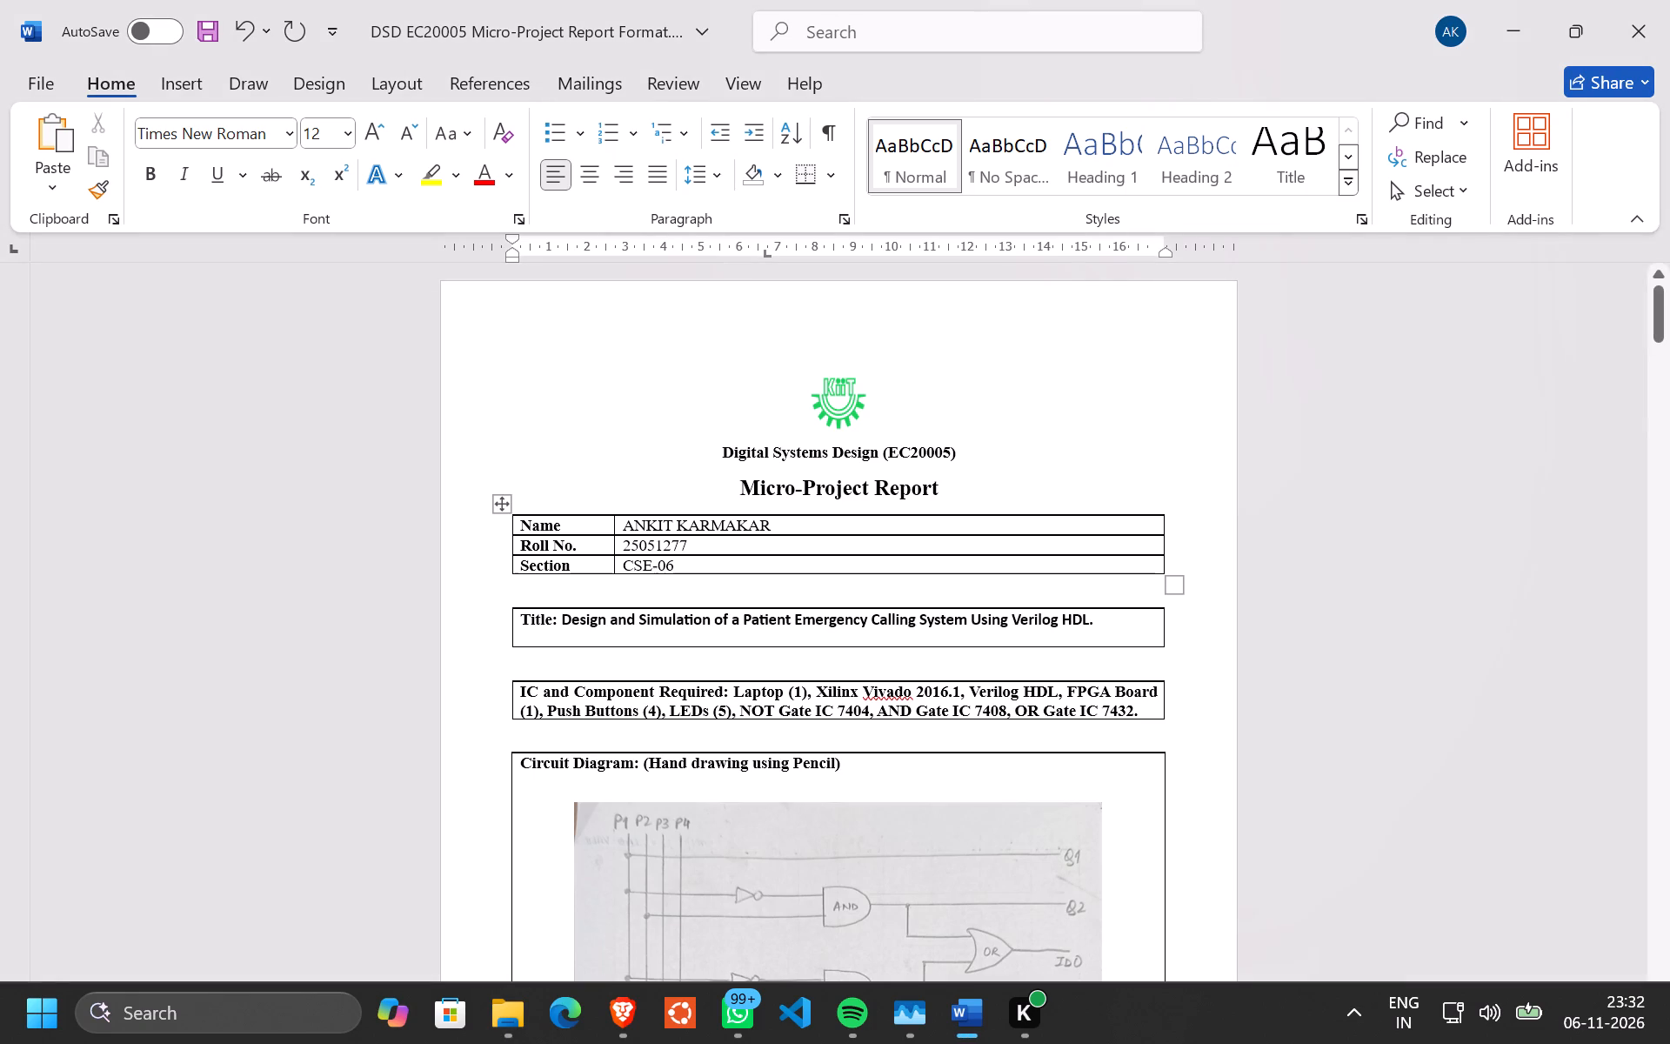
{"action": "left_click", "coordinate": [48, 91]}
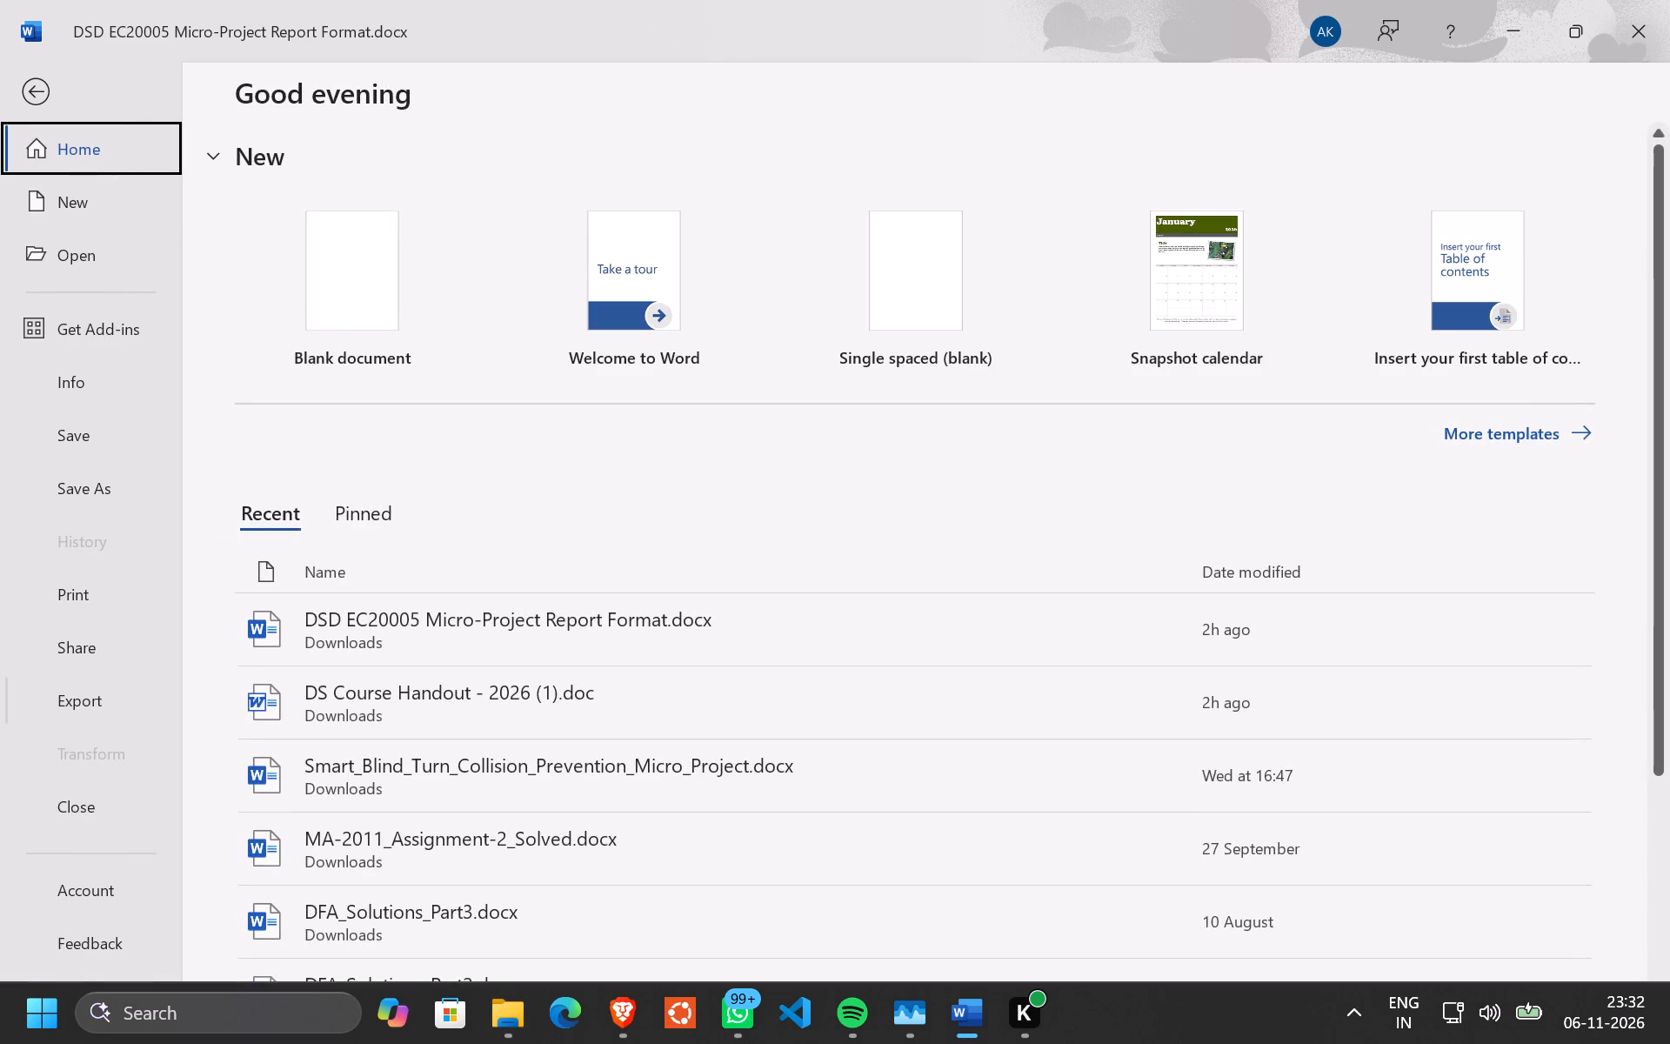
{"action": "left_click", "coordinate": [87, 711]}
{"action": "left_click", "coordinate": [737, 400]}
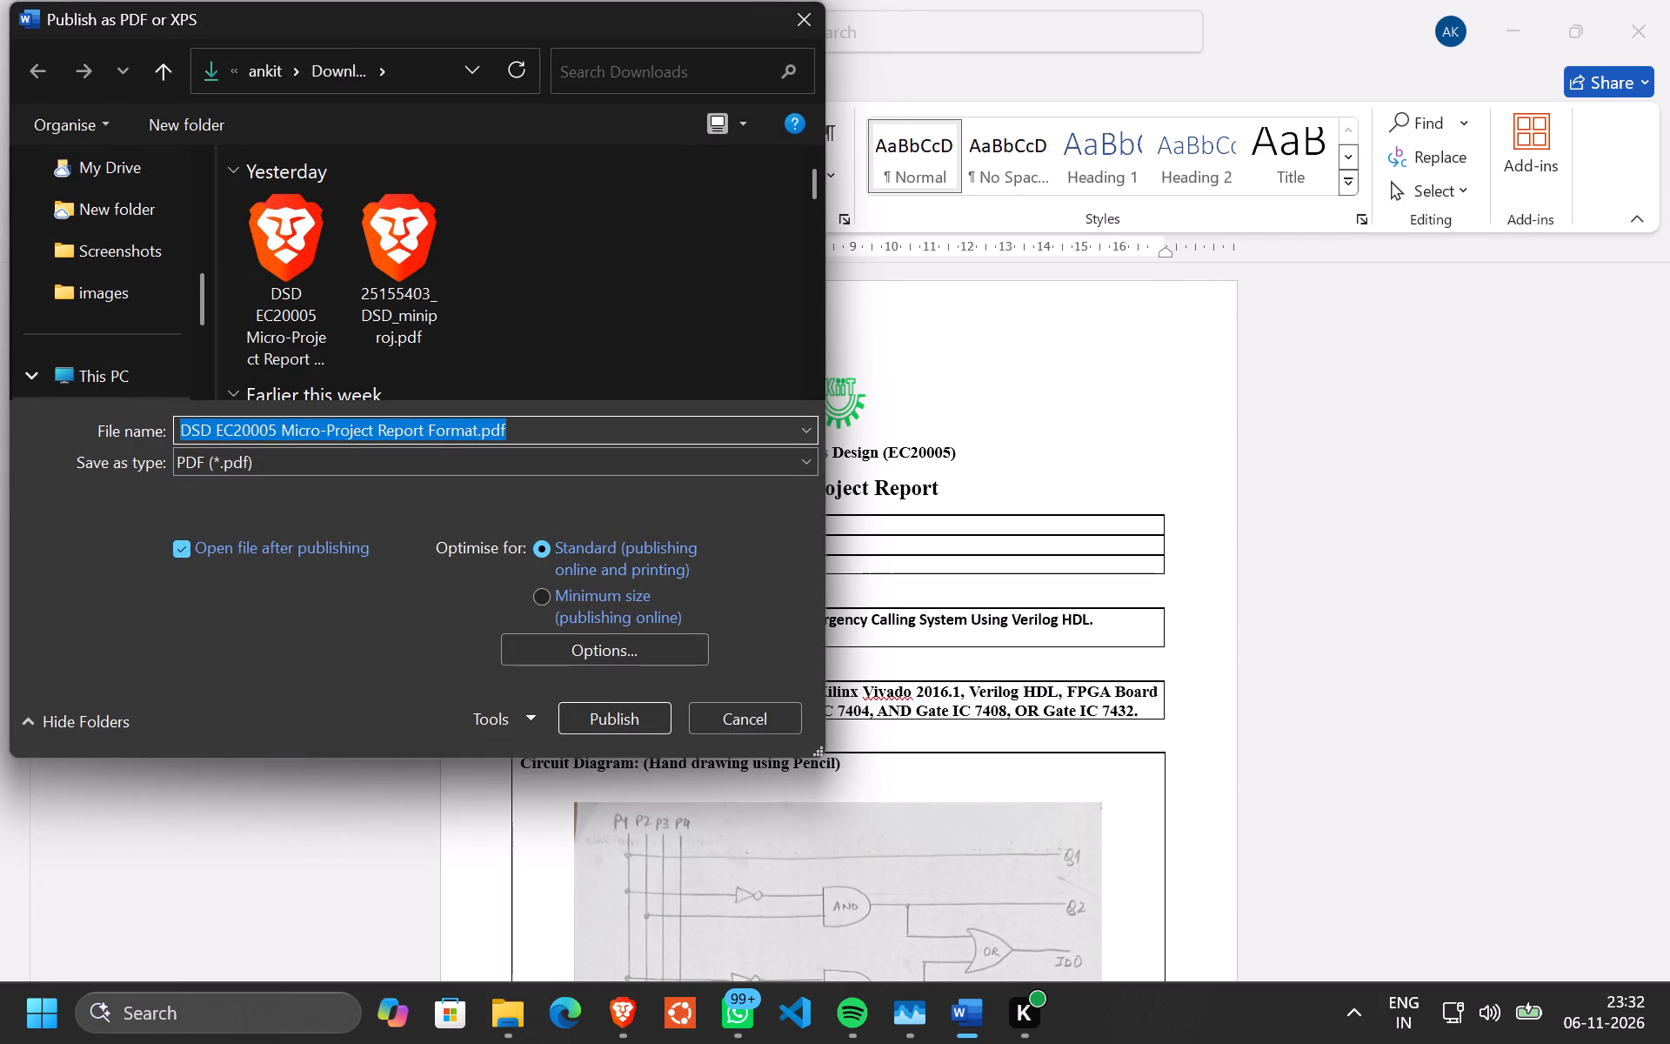
{"action": "double_click", "coordinate": [462, 430]}
{"action": "left_click", "coordinate": [487, 437]}
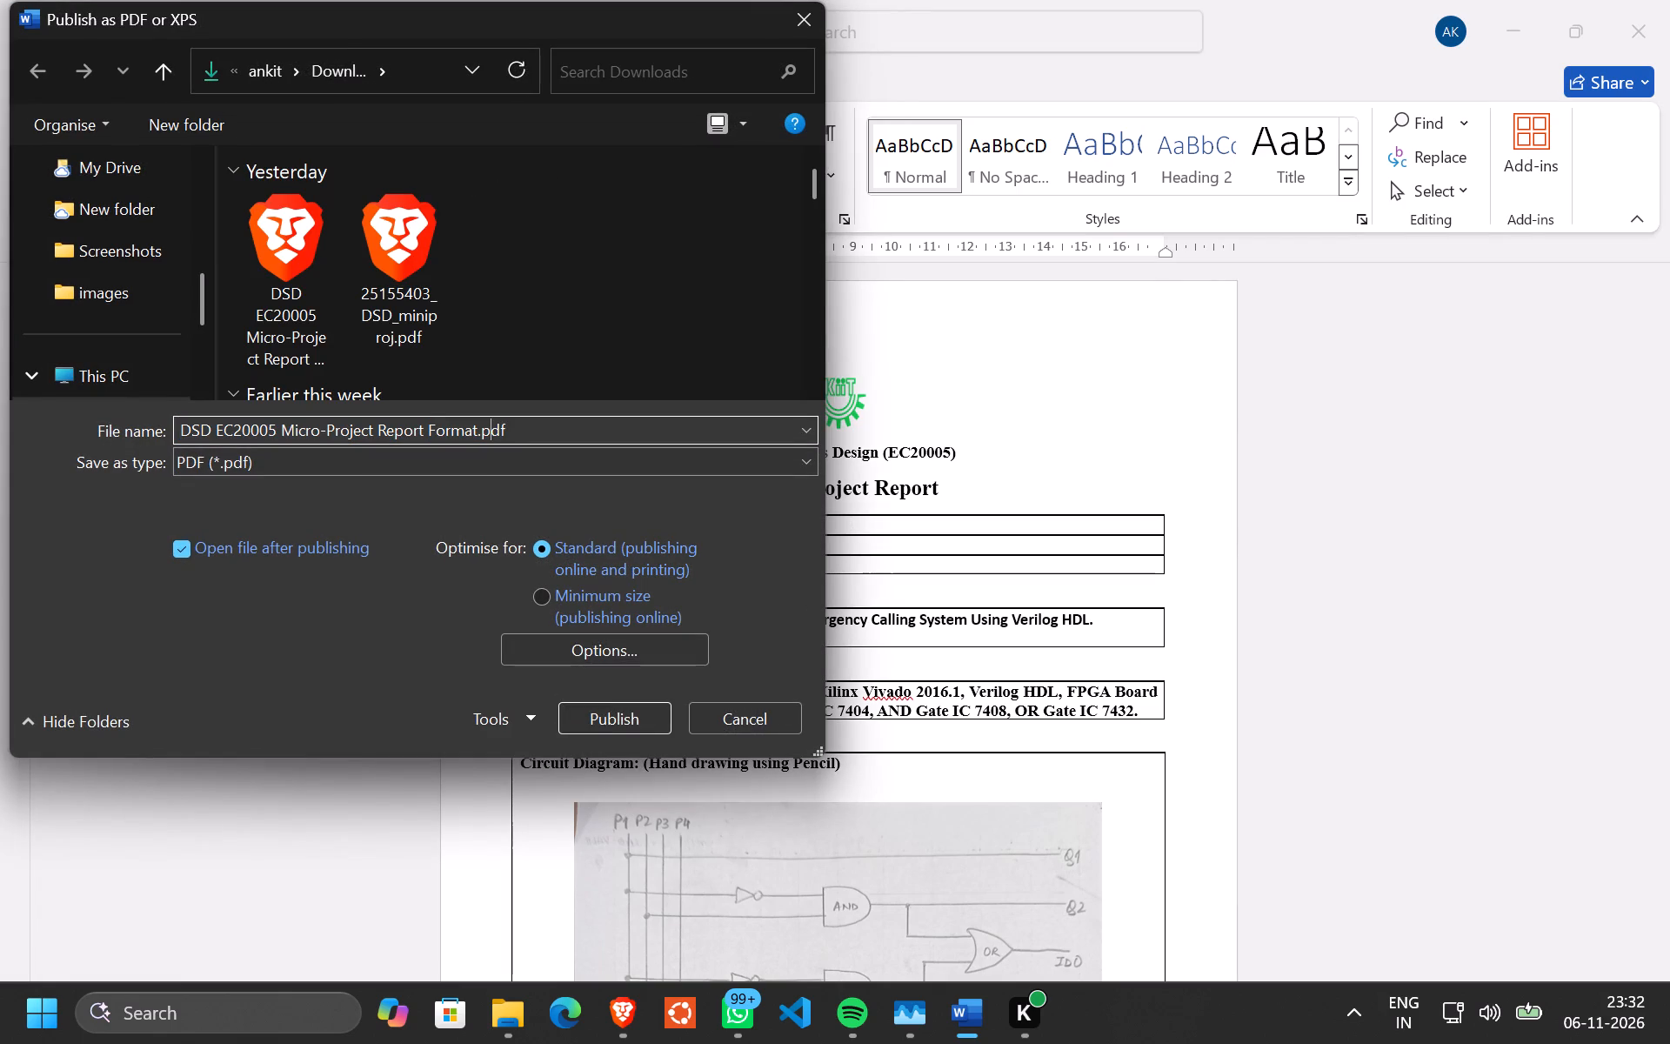
{"action": "key", "text": "Left"}
{"action": "key", "text": "Left"}
{"action": "key", "text": "BackSpace"}
{"action": "key", "text": "BackSpace"}
{"action": "key", "text": "BackSpace"}
{"action": "key", "text": "BackSpace"}
{"action": "key", "text": "BackSpace"}
{"action": "key", "text": "BackSpace"}
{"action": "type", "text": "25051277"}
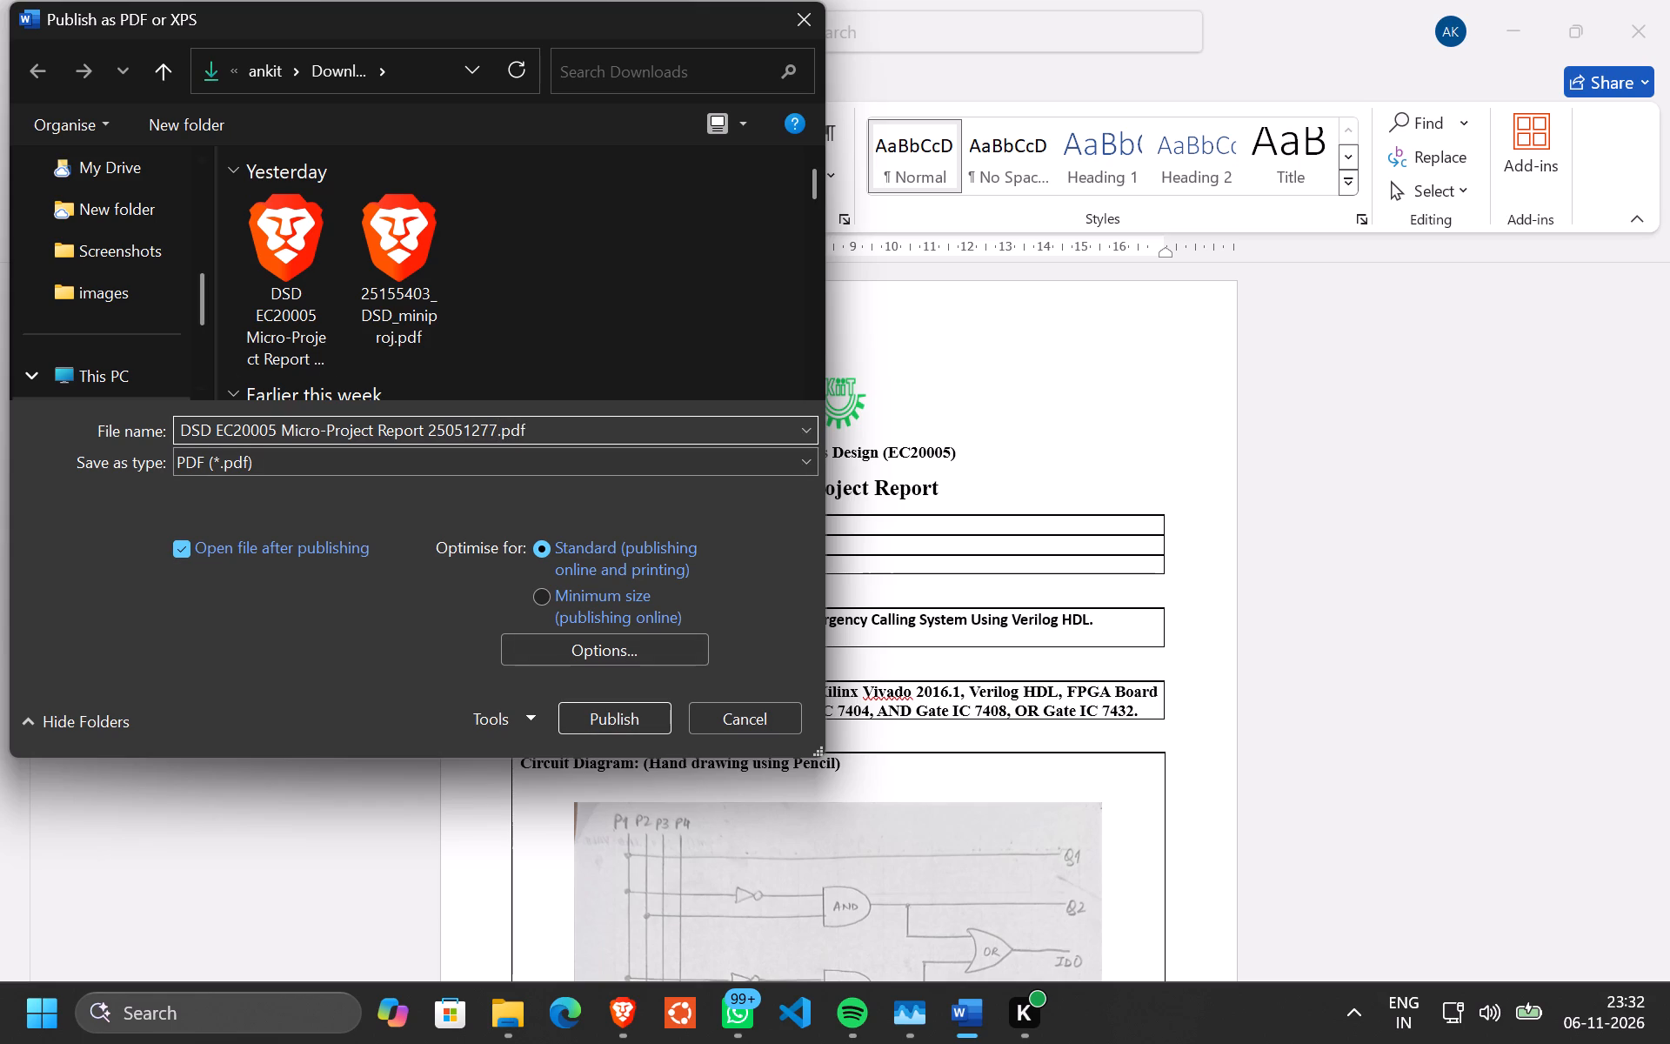
Choose the Desktop as the save location and publish the report as a PDF.
{"action": "scroll", "coordinate": [124, 326], "scroll_direction": "down", "scroll_amount": 1}
{"action": "scroll", "coordinate": [124, 326], "scroll_direction": "up", "scroll_amount": 1}
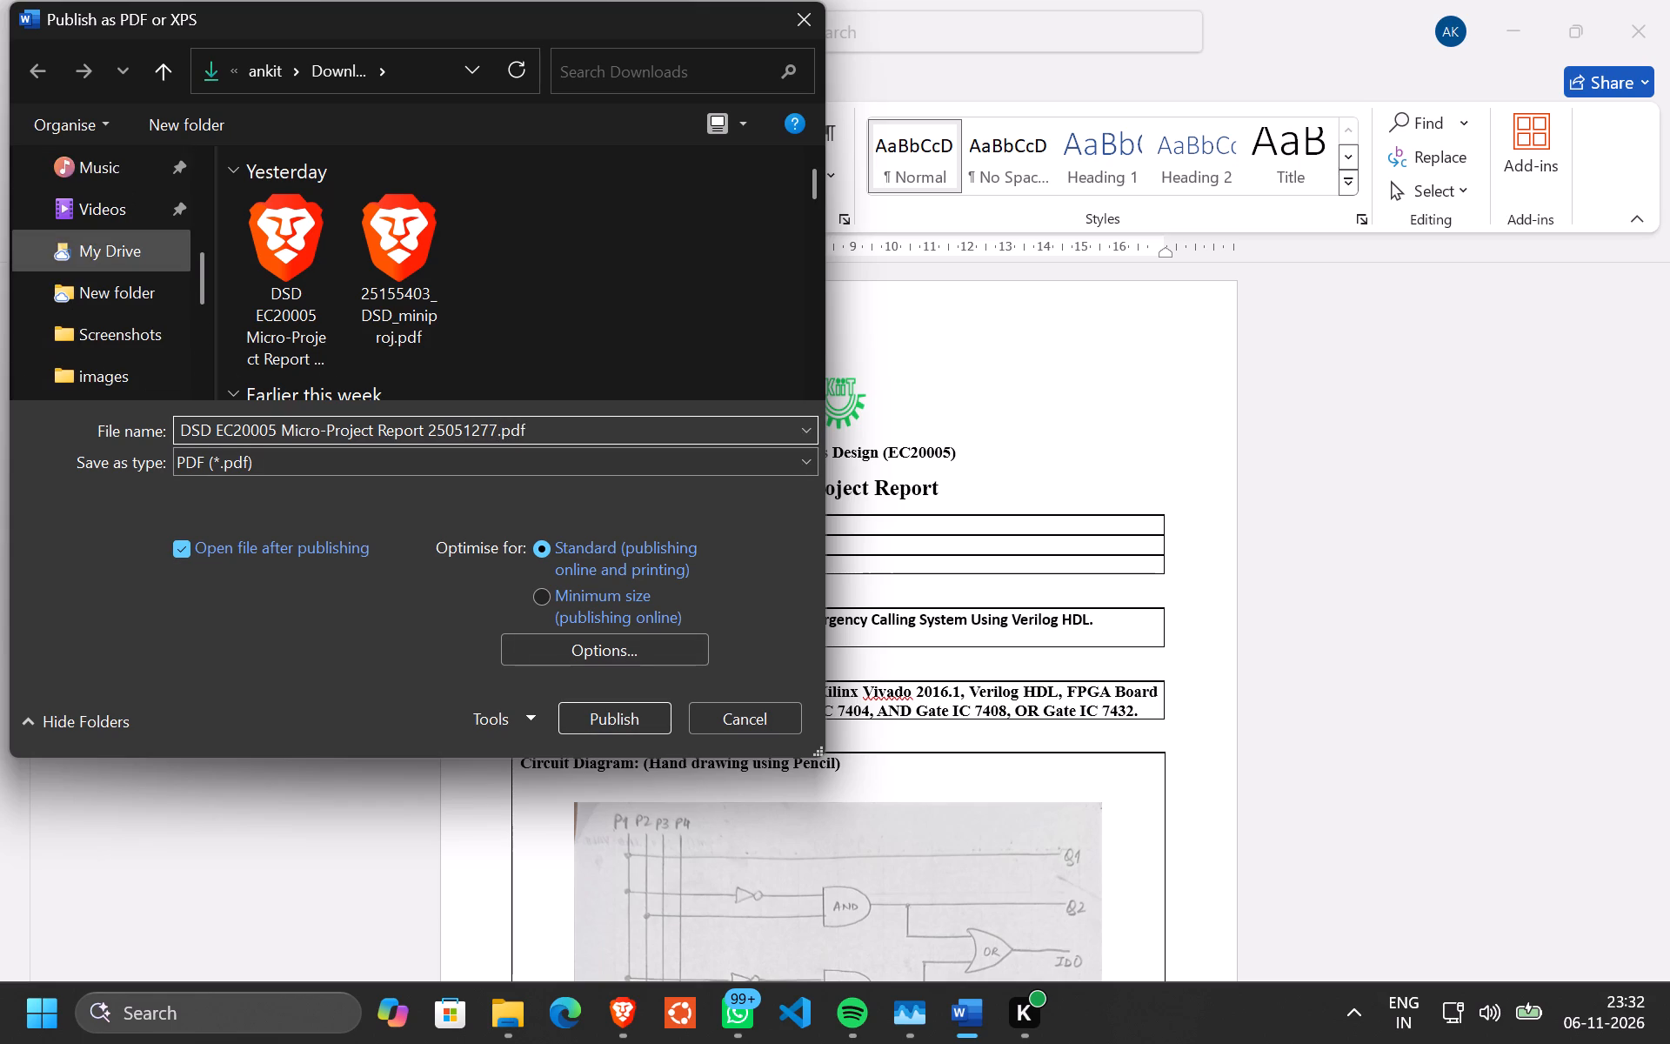
{"action": "scroll", "coordinate": [116, 239], "scroll_direction": "up", "scroll_amount": 2}
{"action": "left_click", "coordinate": [110, 329]}
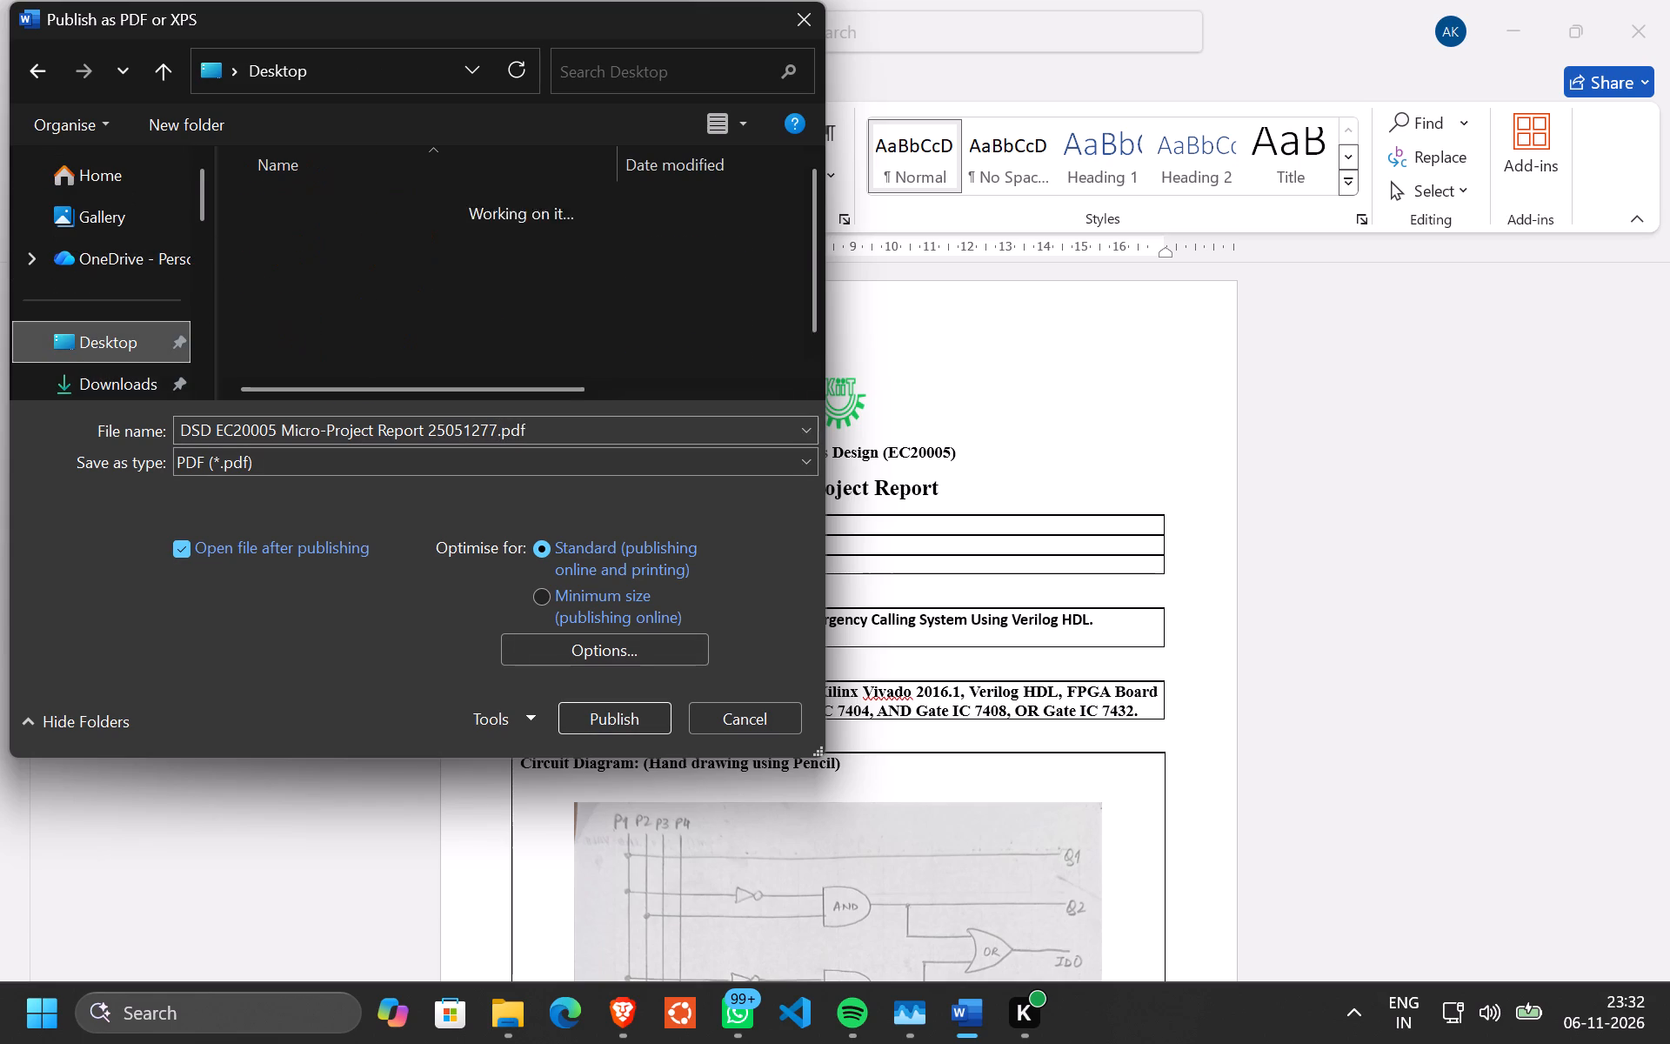
{"action": "left_click", "coordinate": [110, 329]}
{"action": "left_click", "coordinate": [586, 730]}
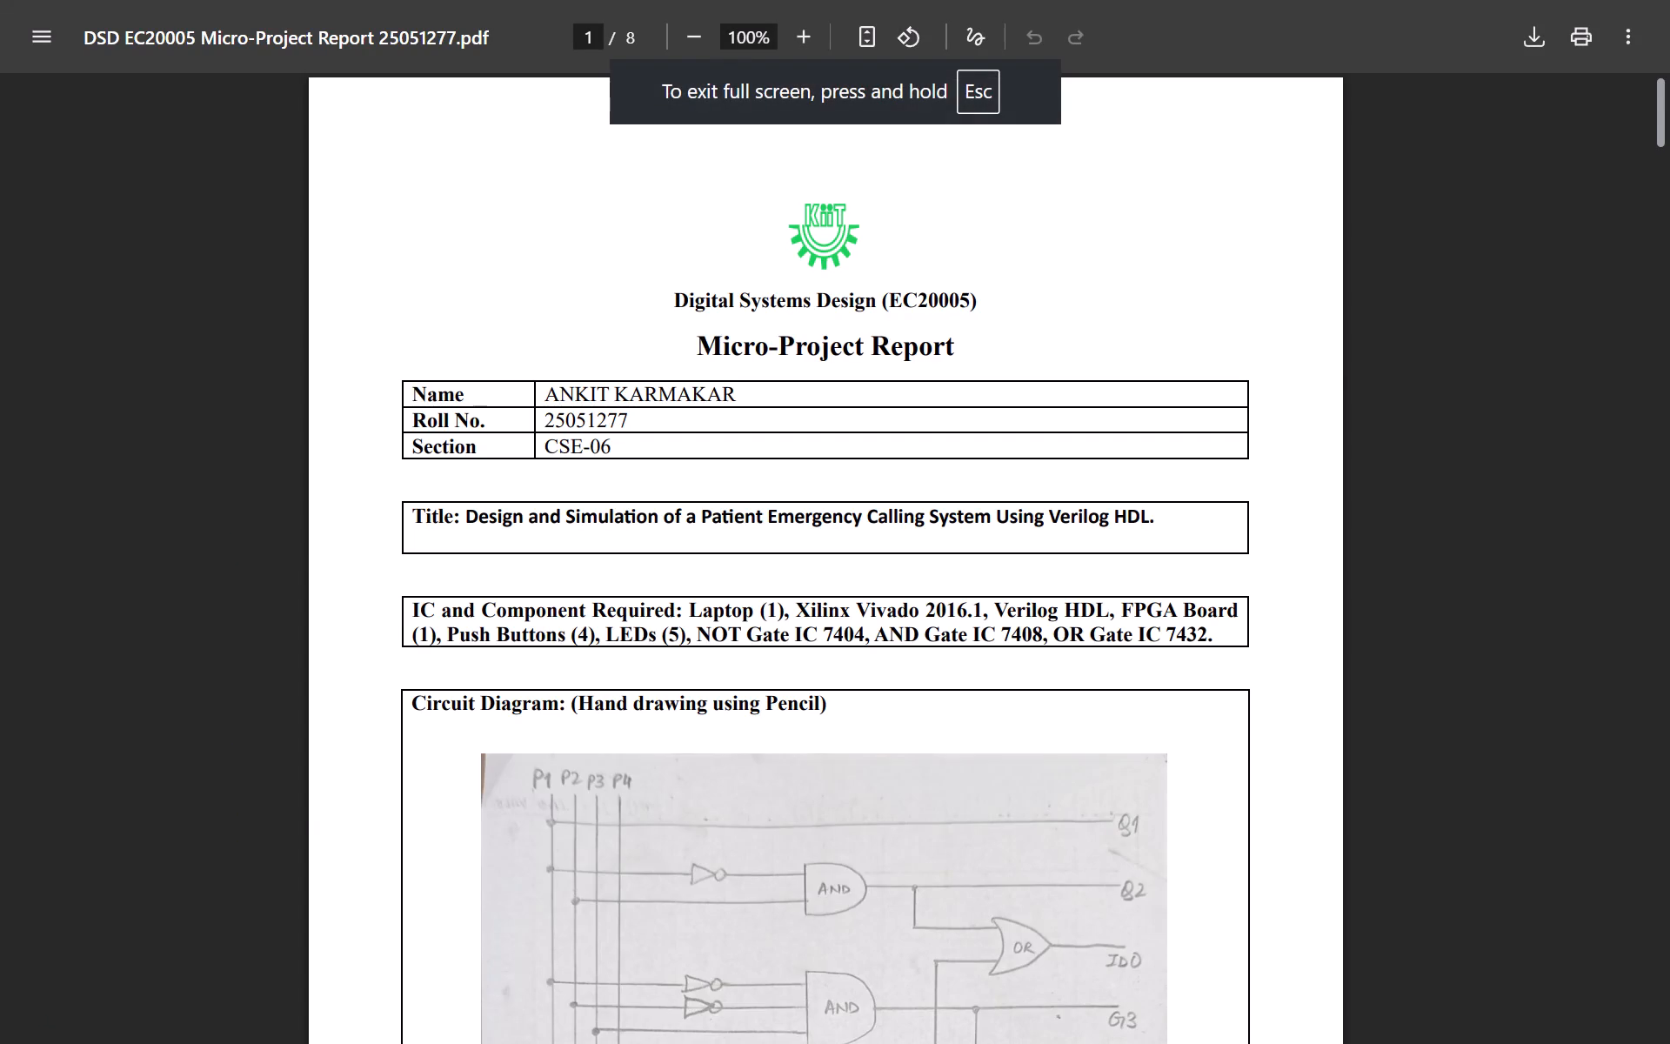
Switch to the Brave window showing the 7 Owls Snack Store and open a new tab.
{"action": "key", "text": "alt+Tab"}
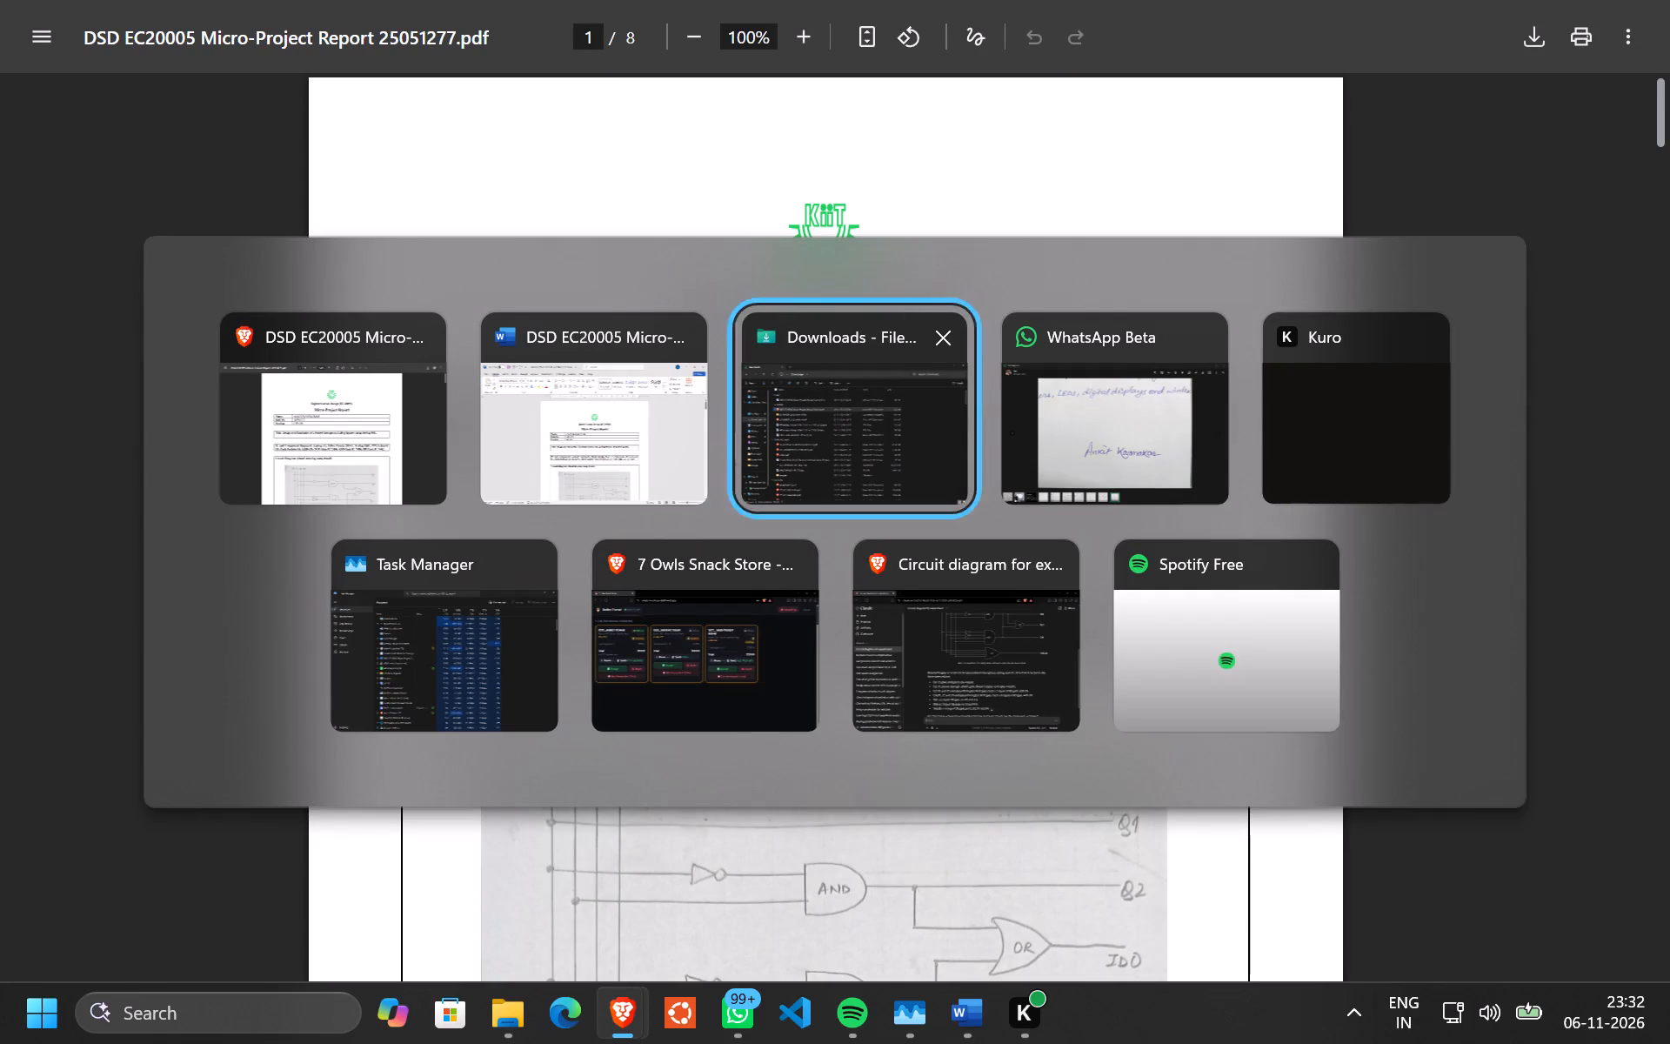
{"action": "key", "text": "alt+Tab"}
{"action": "key", "text": "alt+Tab"}
{"action": "left_click", "coordinate": [740, 646], "text": "alt"}
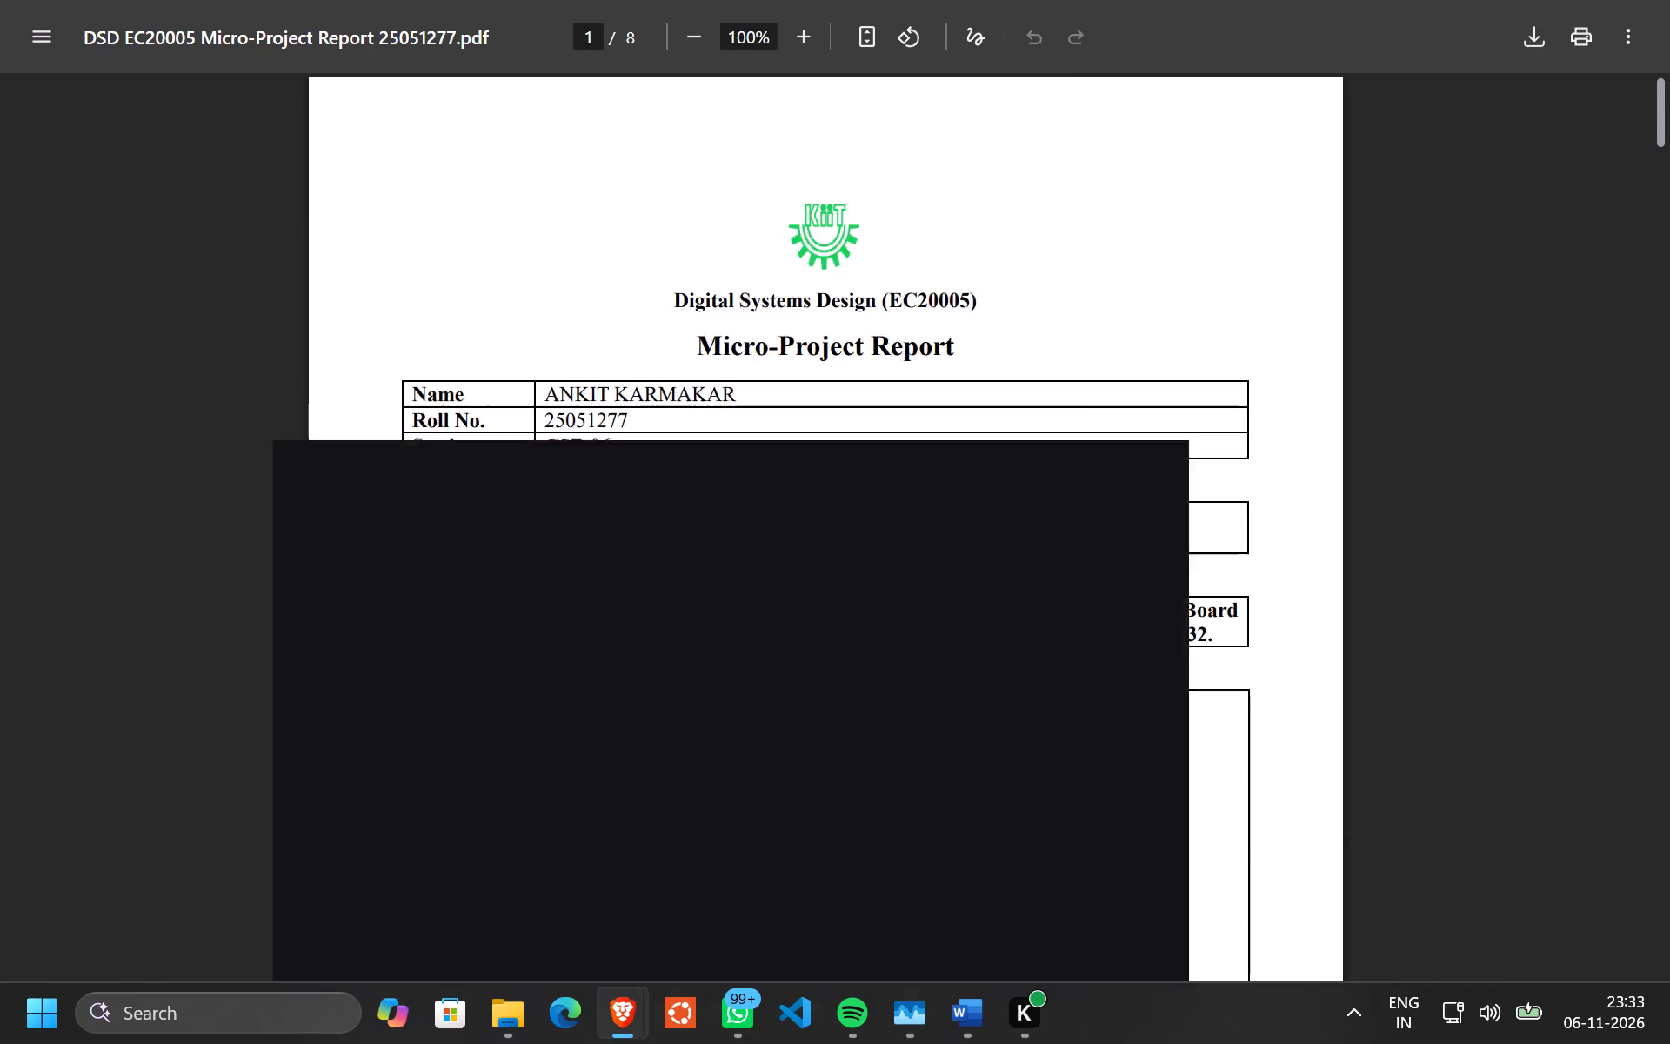
{"action": "left_click", "coordinate": [362, 13]}
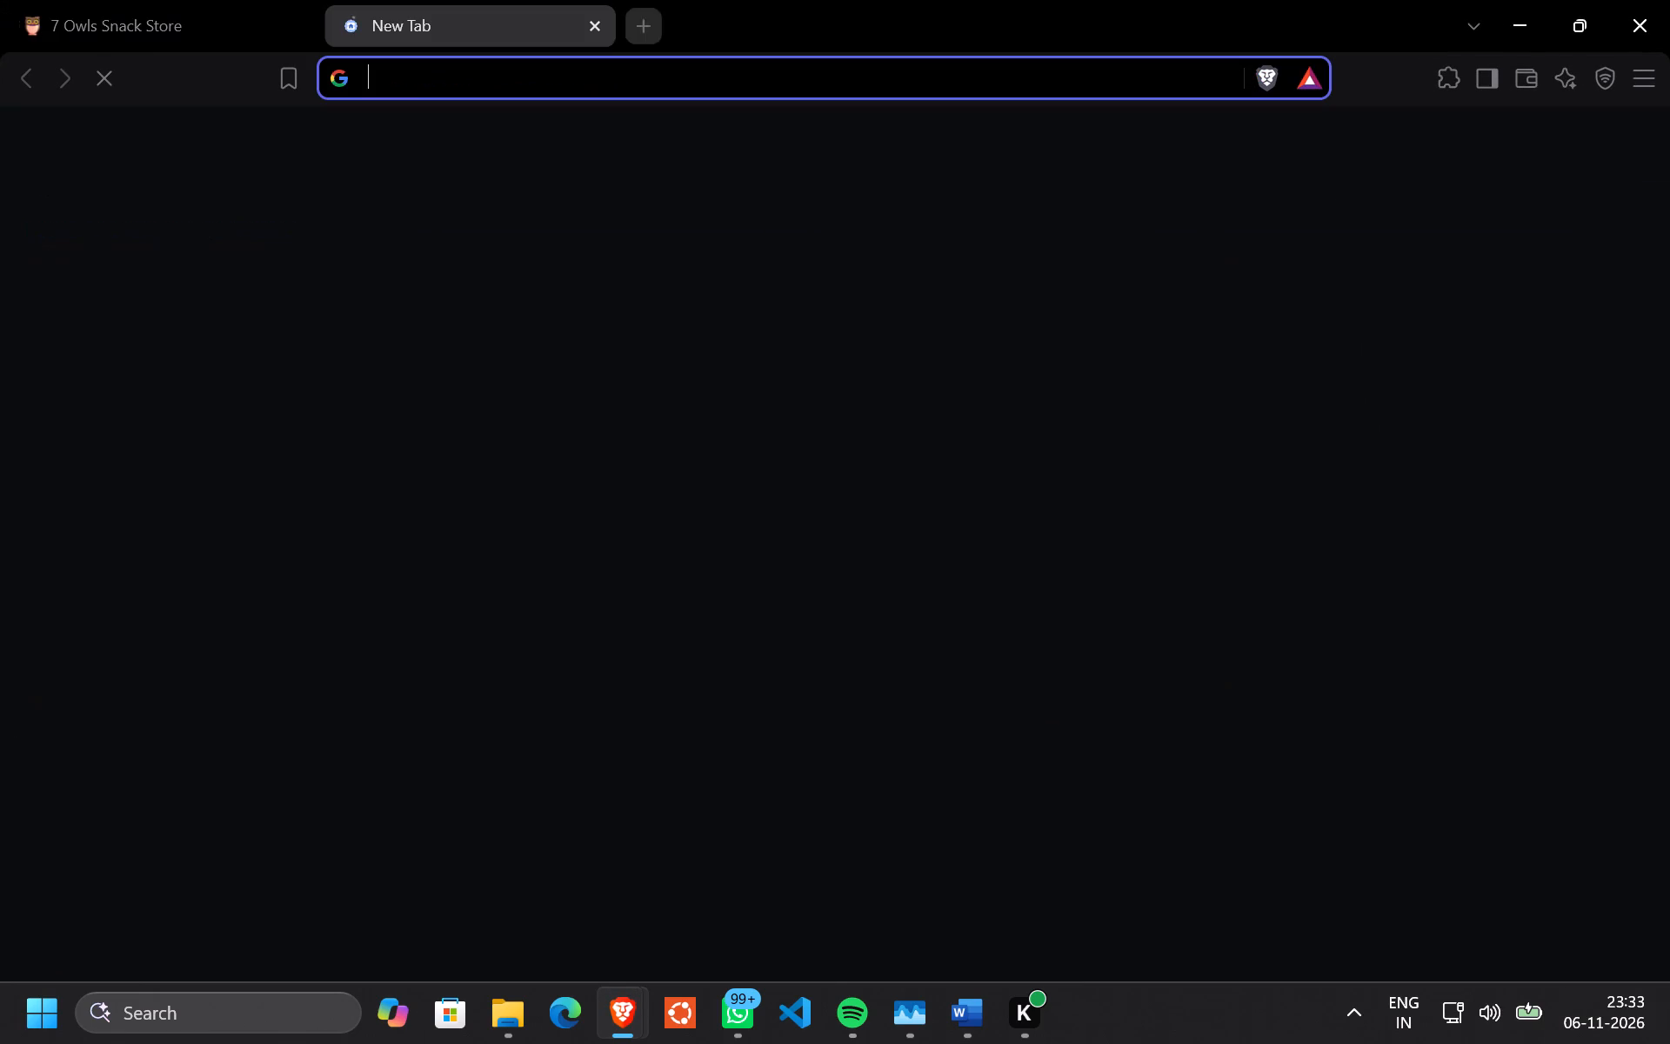
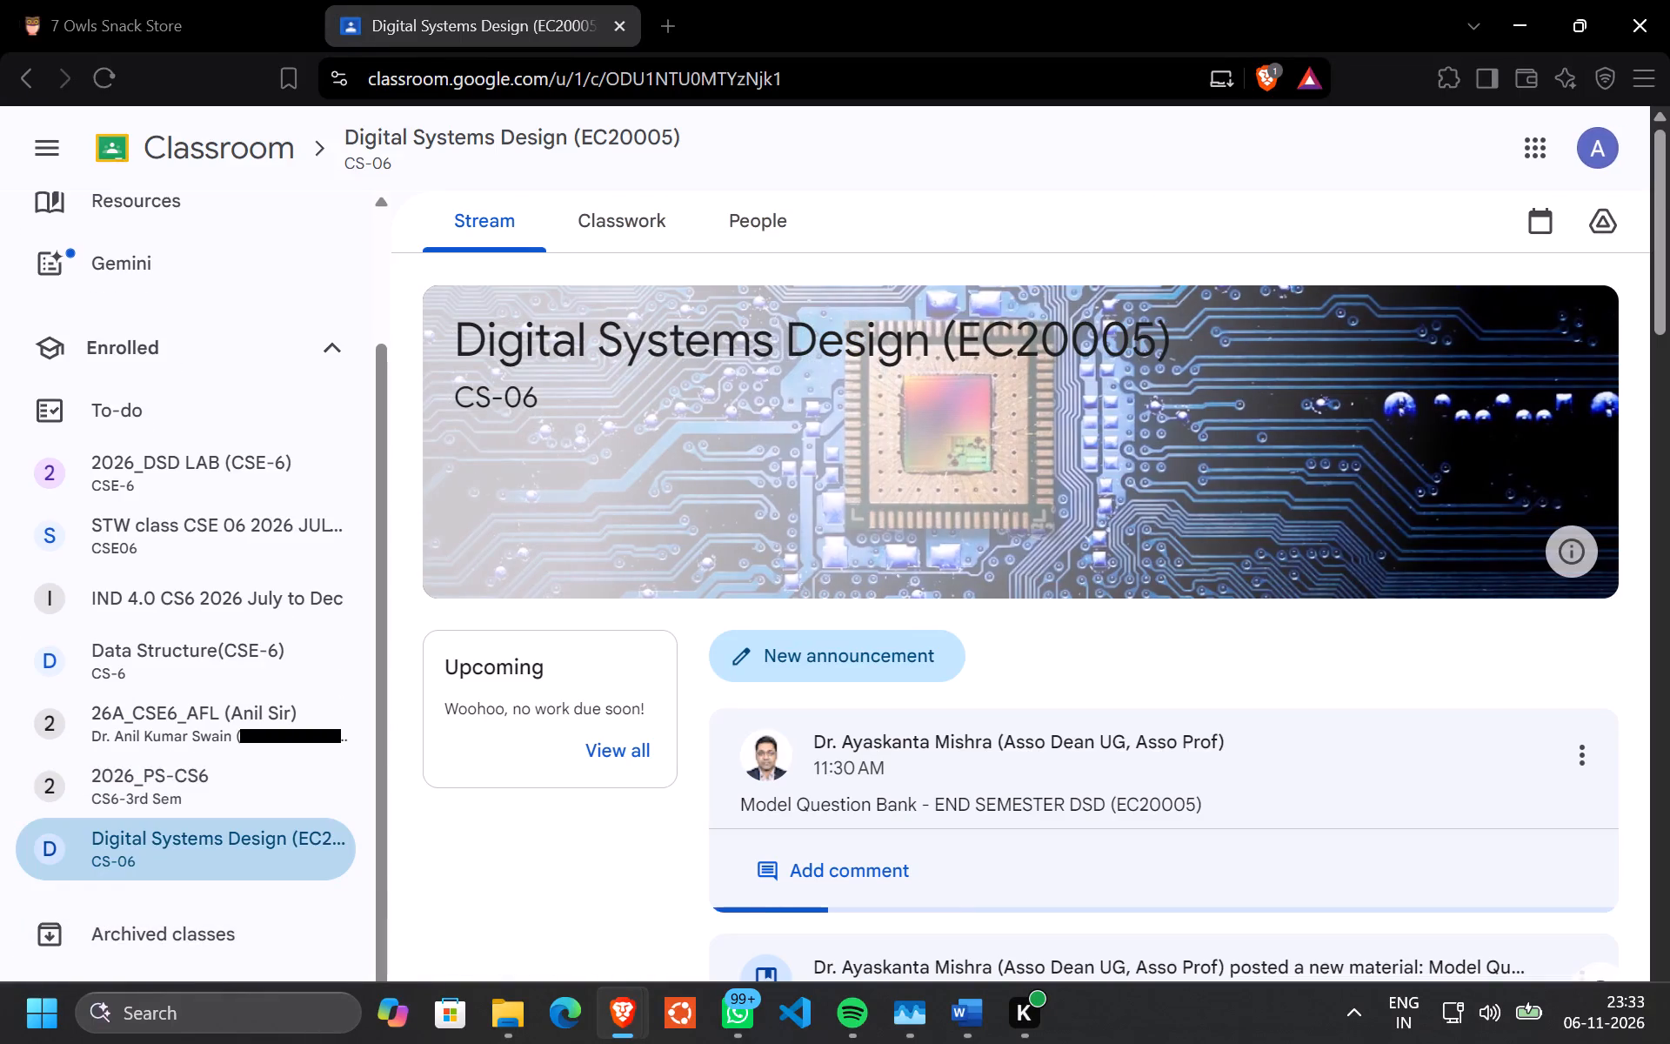
Find the MICRO-PROJECT SUBMISSION post in the Digital Systems Design class stream and open its linked Google Form.
{"action": "scroll", "coordinate": [765, 761], "scroll_direction": "down", "scroll_amount": 3}
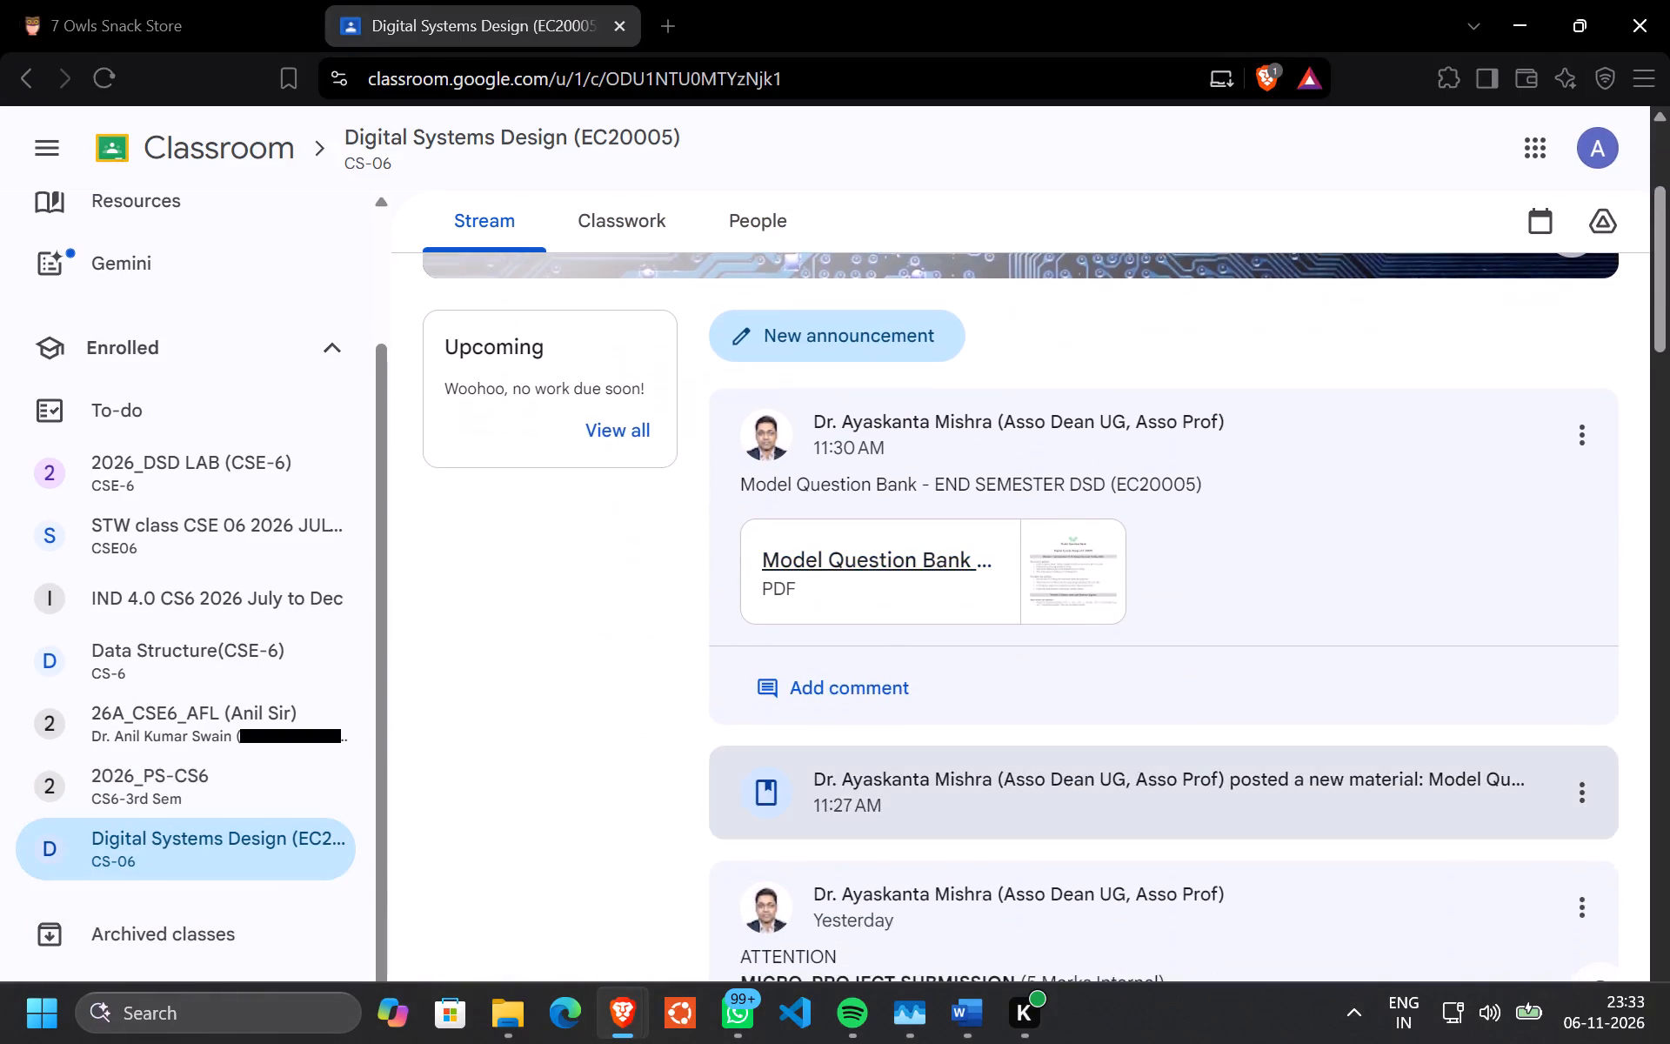
{"action": "scroll", "coordinate": [765, 761], "scroll_direction": "down", "scroll_amount": 2}
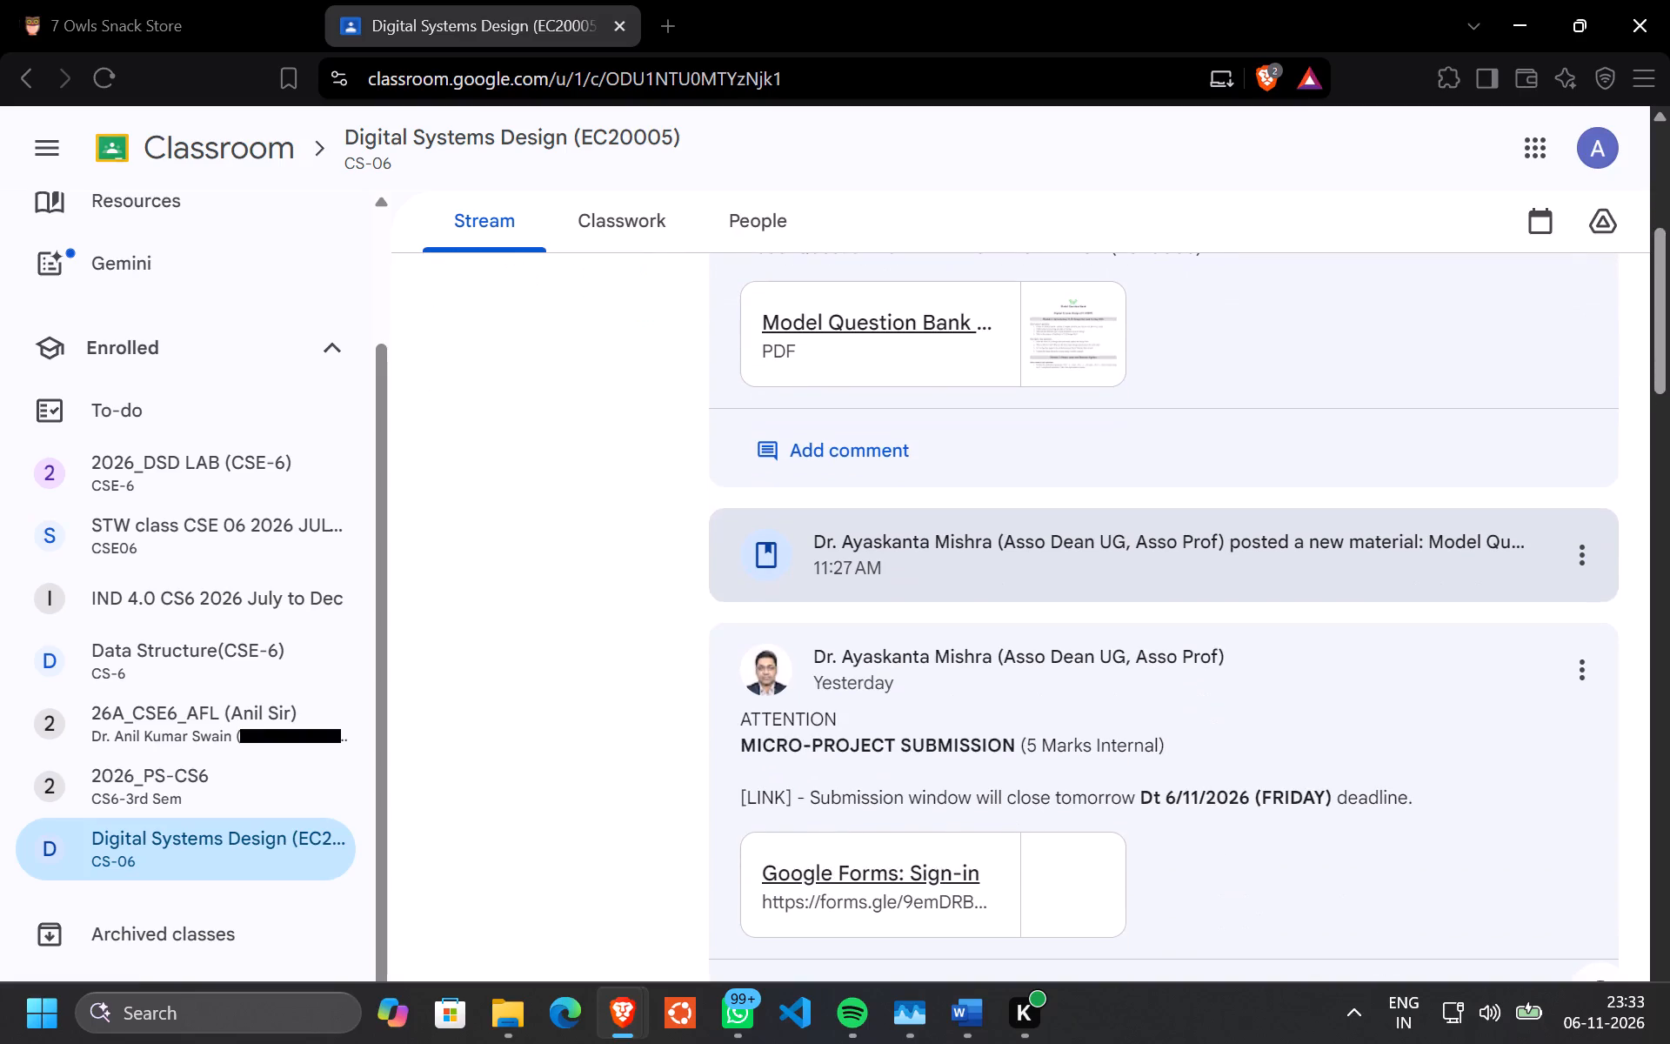
{"action": "scroll", "coordinate": [765, 761], "scroll_direction": "down", "scroll_amount": 1}
{"action": "scroll", "coordinate": [1101, 558], "scroll_direction": "down", "scroll_amount": 1}
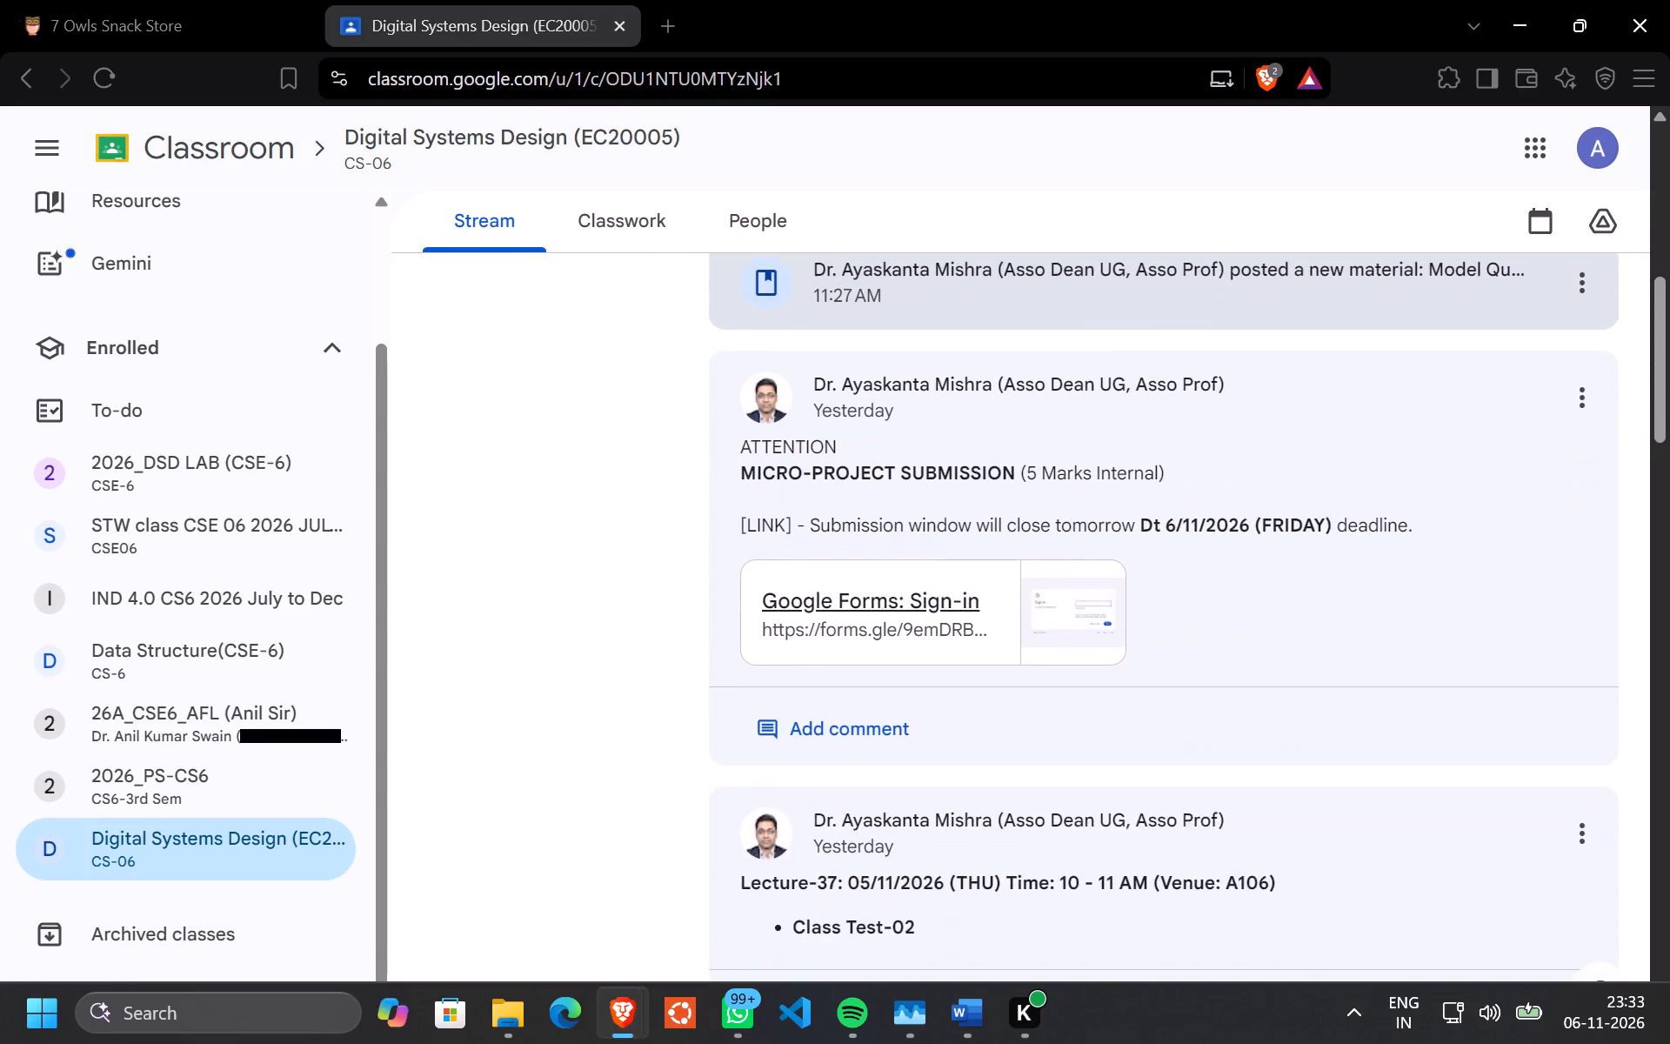
{"action": "scroll", "coordinate": [1101, 558], "scroll_direction": "down", "scroll_amount": 1}
{"action": "left_click", "coordinate": [932, 602]}
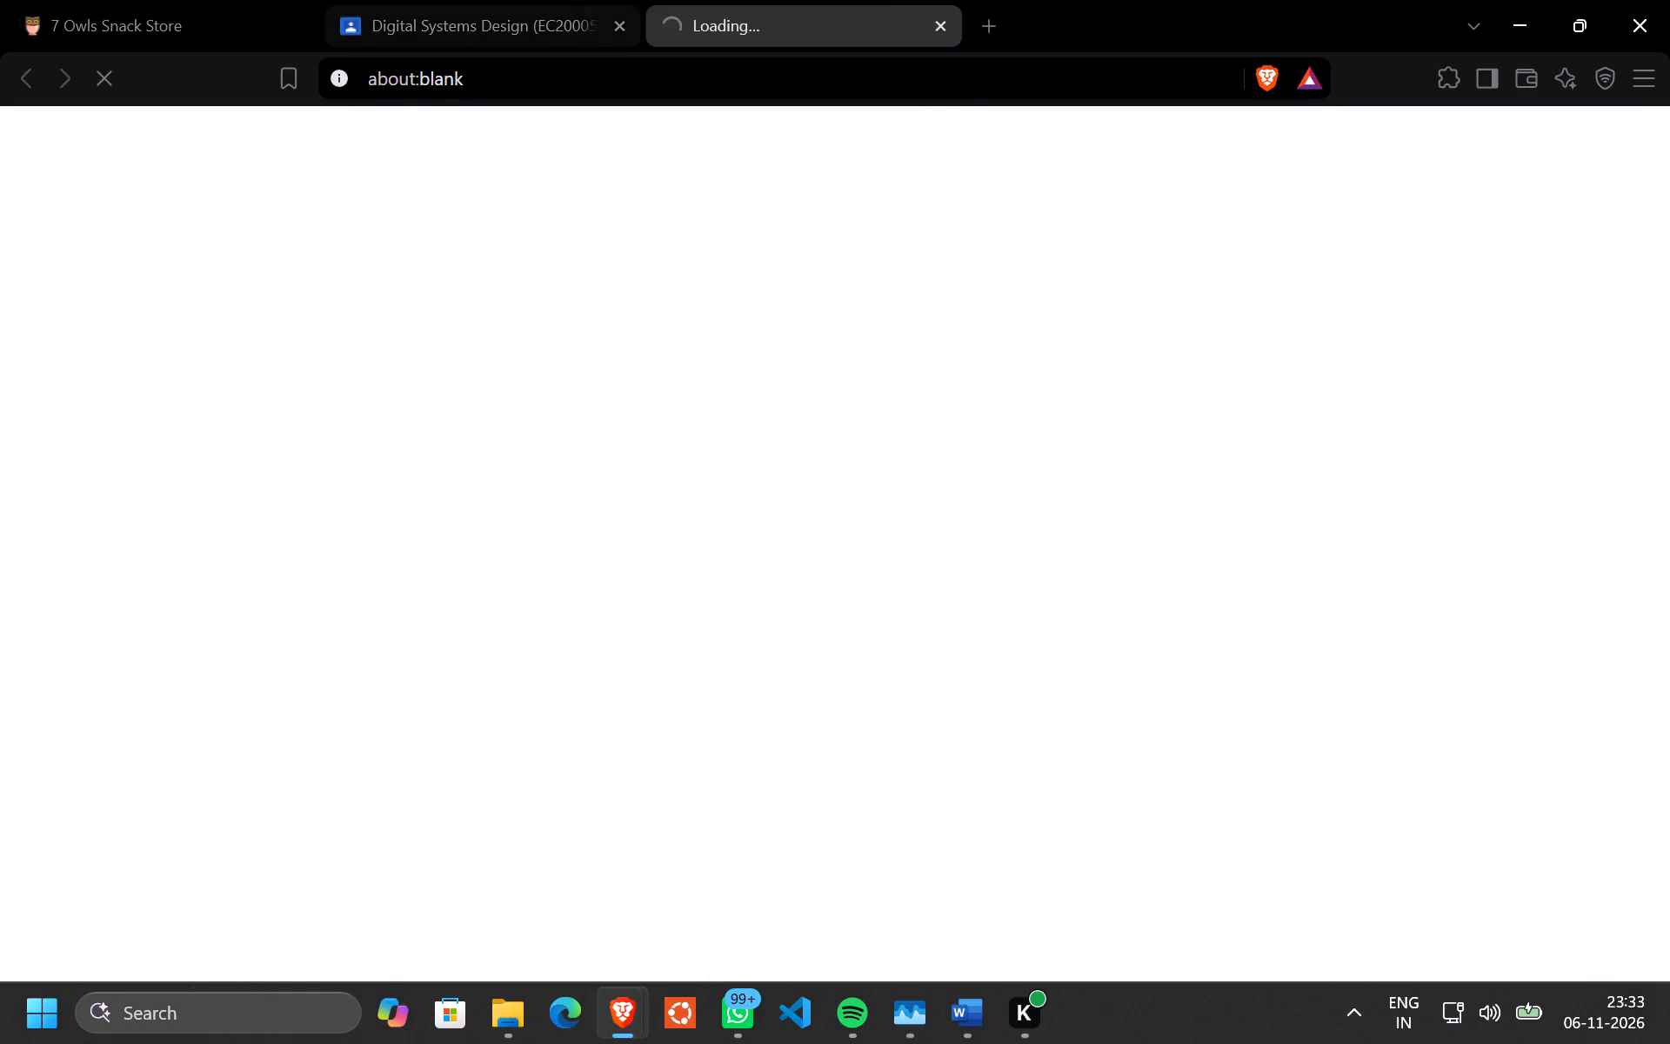
{"action": "left_click", "coordinate": [598, 3]}
{"action": "left_click", "coordinate": [701, 0]}
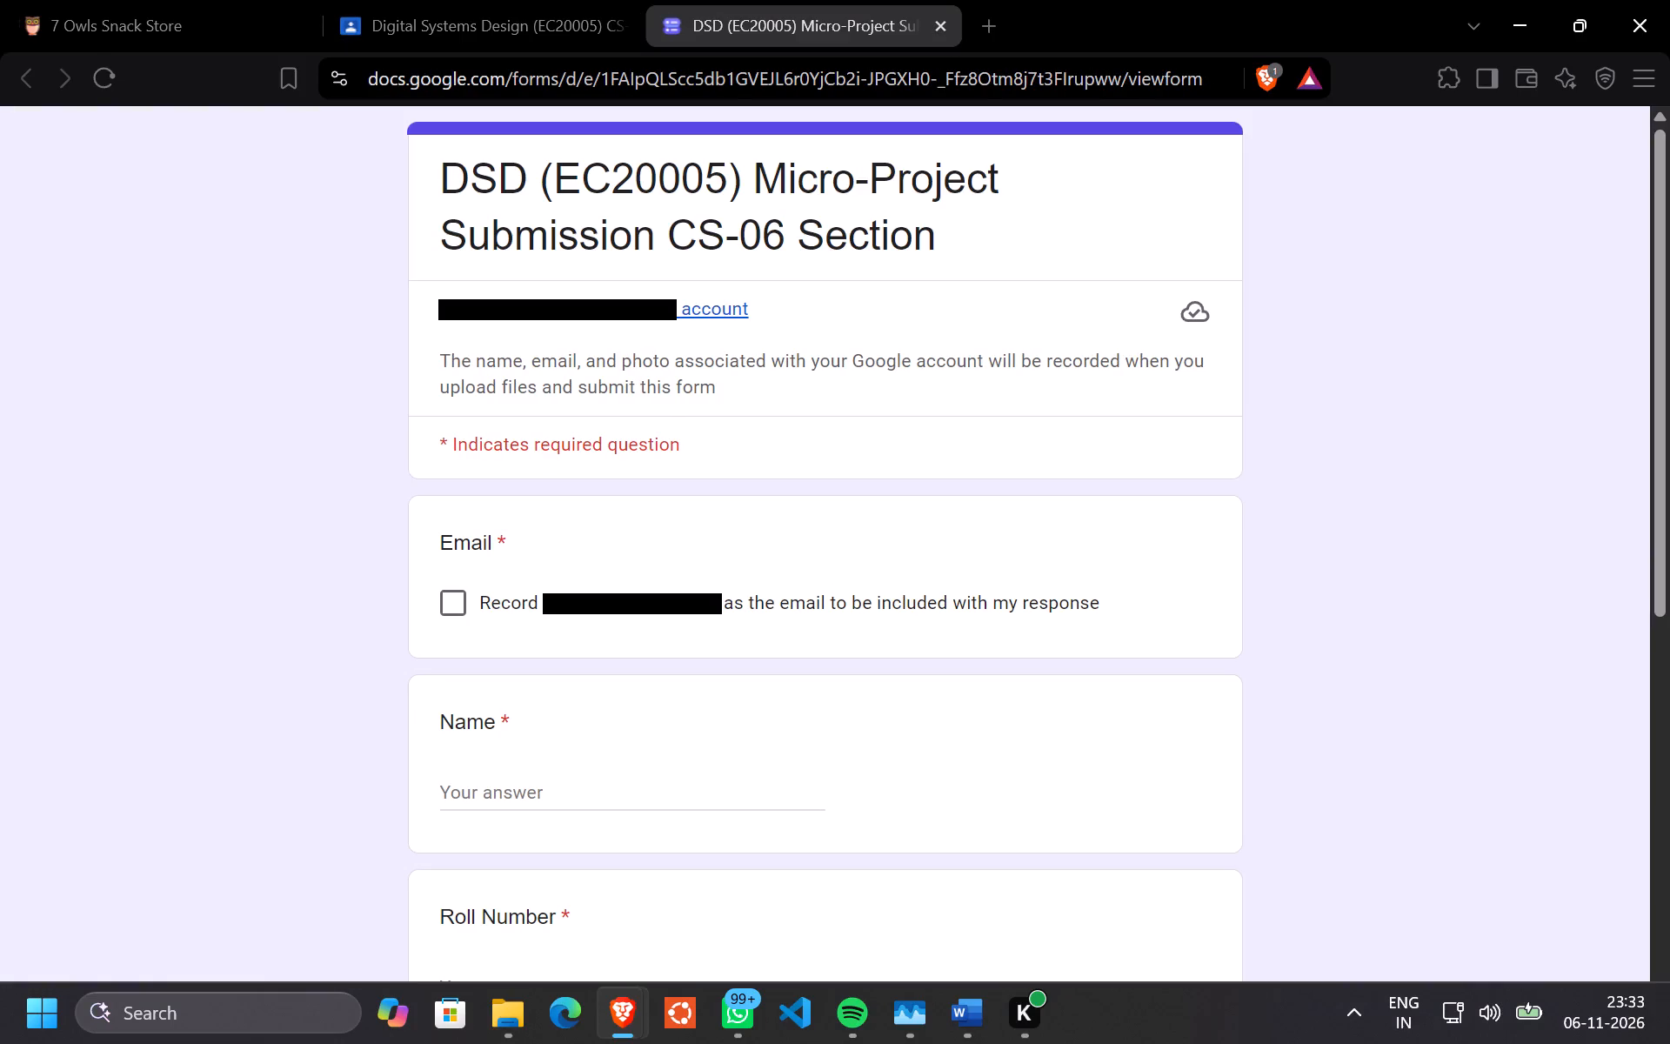
Choose to record the account email with the response and enter the student's name in normal capitalization.
{"action": "left_click", "coordinate": [519, 598]}
{"action": "left_click", "coordinate": [503, 788]}
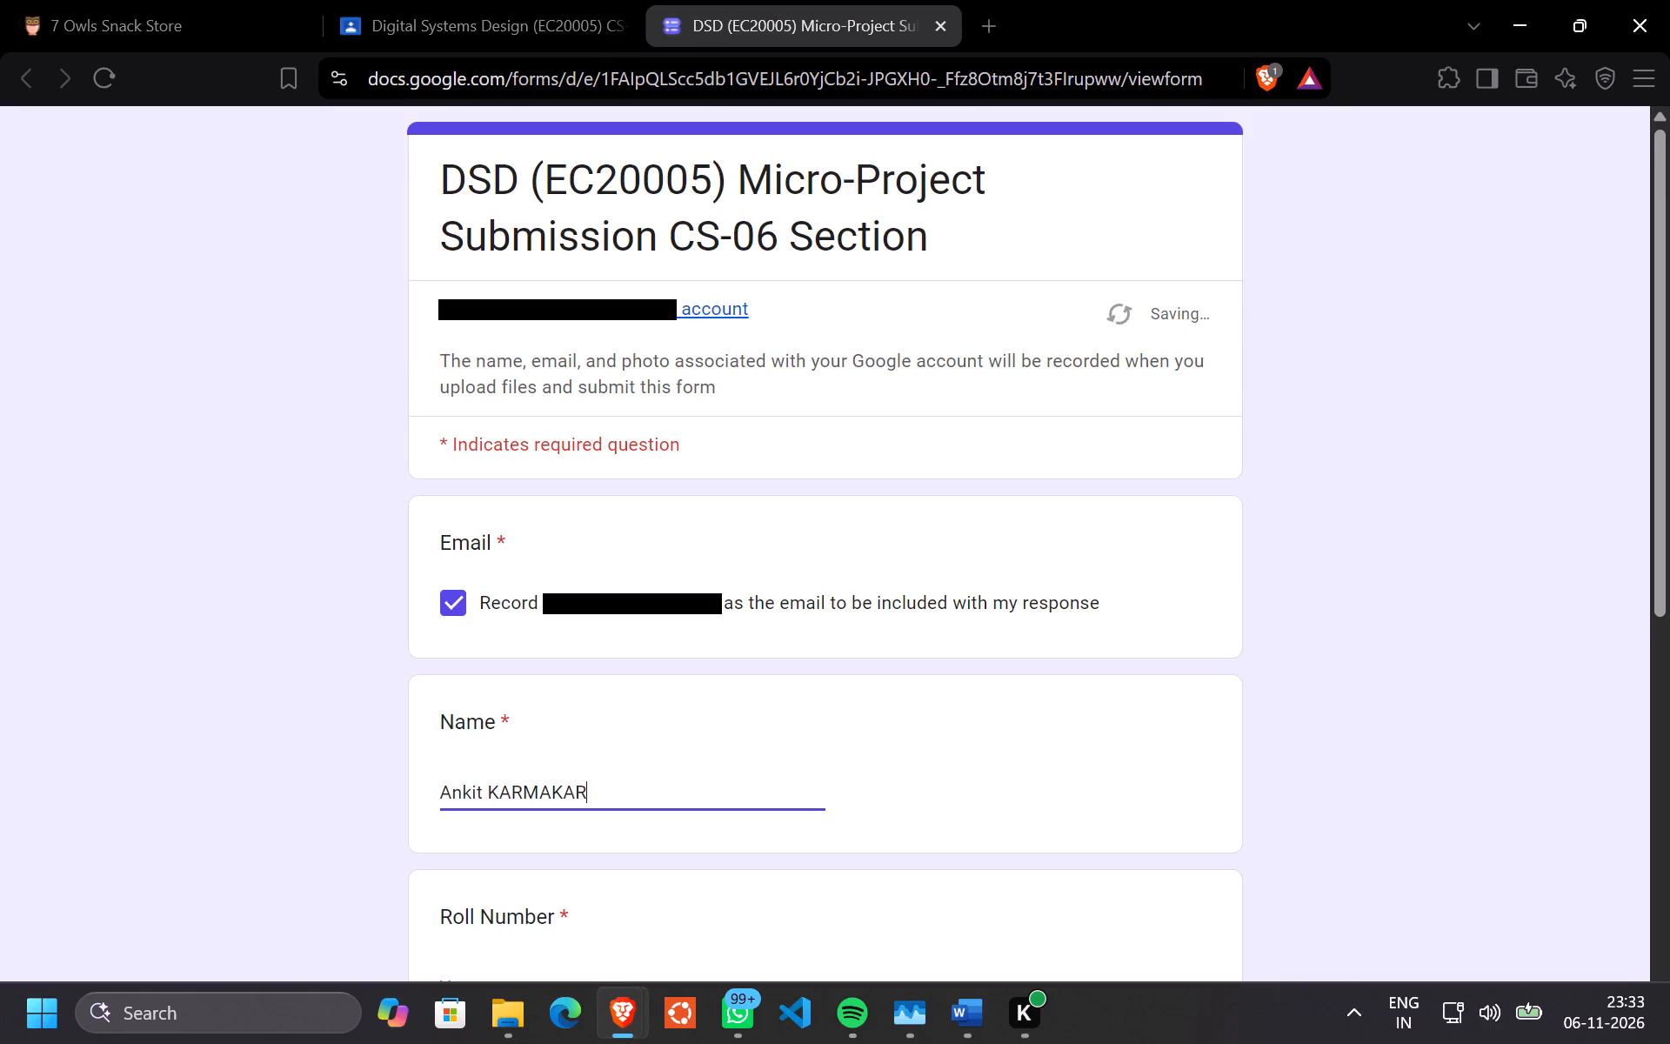
{"action": "key", "text": "BackSpace"}
{"action": "key", "text": "BackSpace"}
{"action": "key", "text": "BackSpace"}
{"action": "key", "text": "BackSpace"}
{"action": "key", "text": "BackSpace"}
{"action": "key", "text": "BackSpace"}
{"action": "key", "text": "BackSpace"}
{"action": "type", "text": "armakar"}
Enter the student's roll number in the Roll Number question.
{"action": "scroll", "coordinate": [503, 788], "scroll_direction": "down", "scroll_amount": 3}
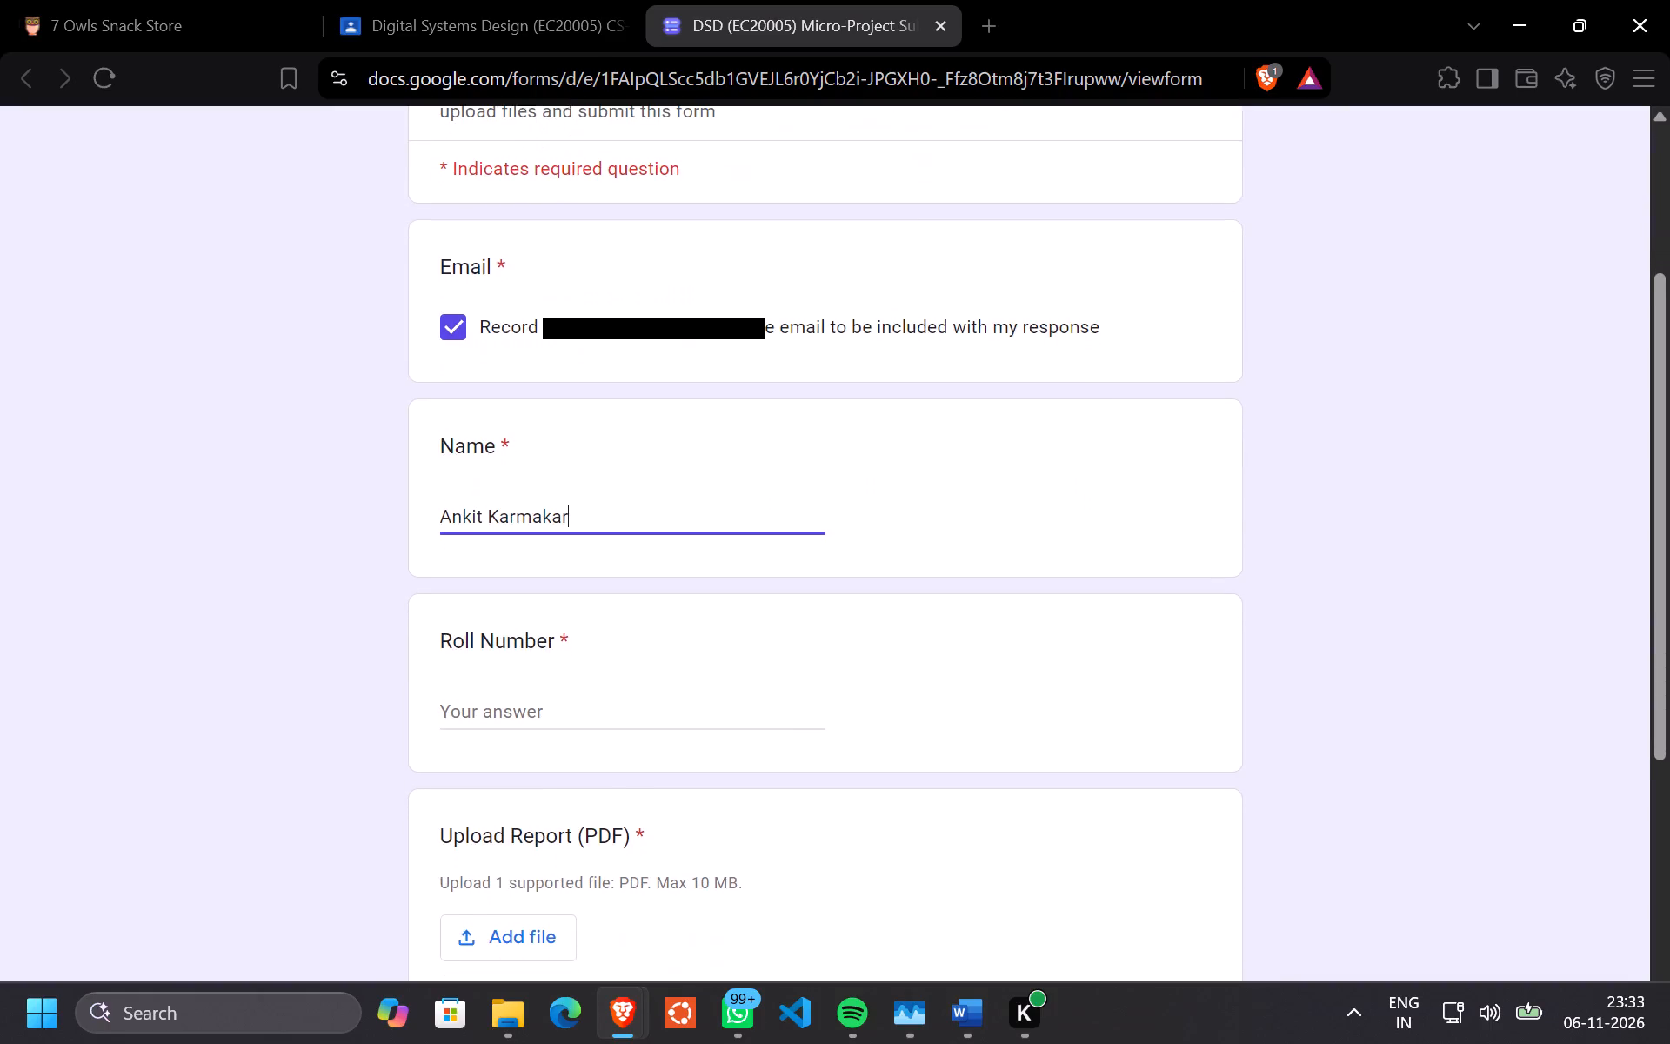
{"action": "scroll", "coordinate": [503, 788], "scroll_direction": "down", "scroll_amount": 1}
{"action": "left_click", "coordinate": [461, 703]}
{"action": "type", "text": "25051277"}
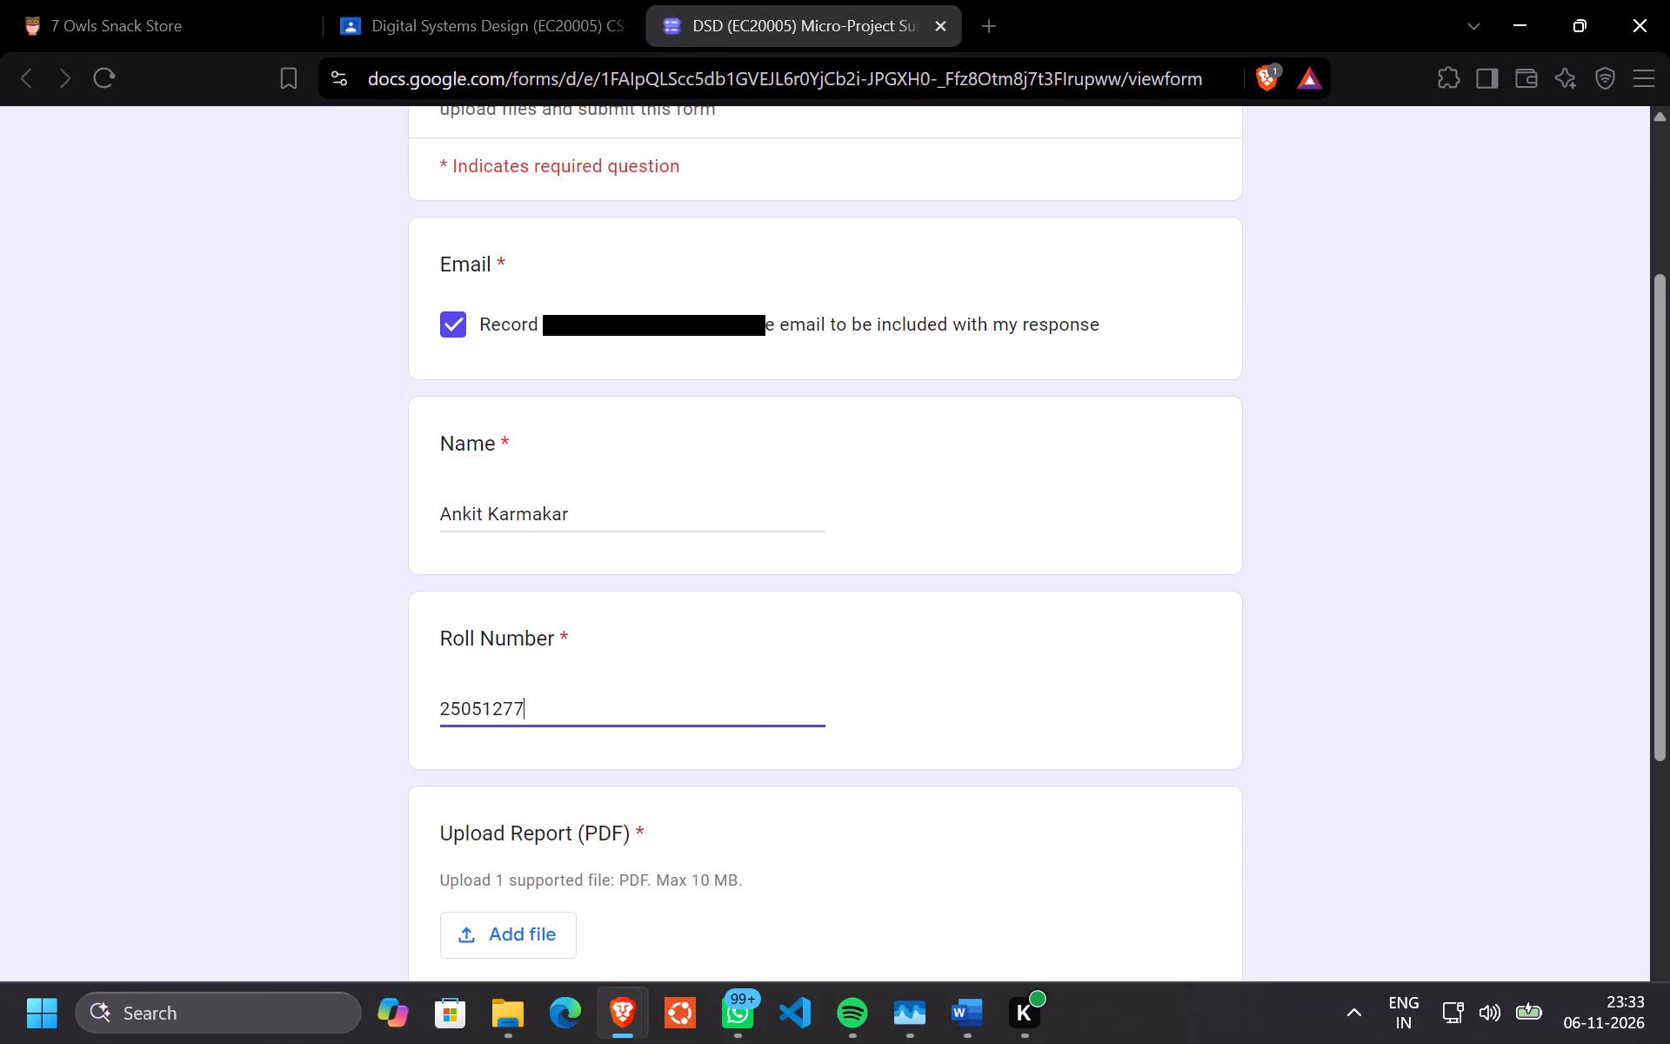
Start adding a file to the Upload Report (PDF) question and bring up the Desktop.
{"action": "scroll", "coordinate": [461, 703], "scroll_direction": "down", "scroll_amount": 1}
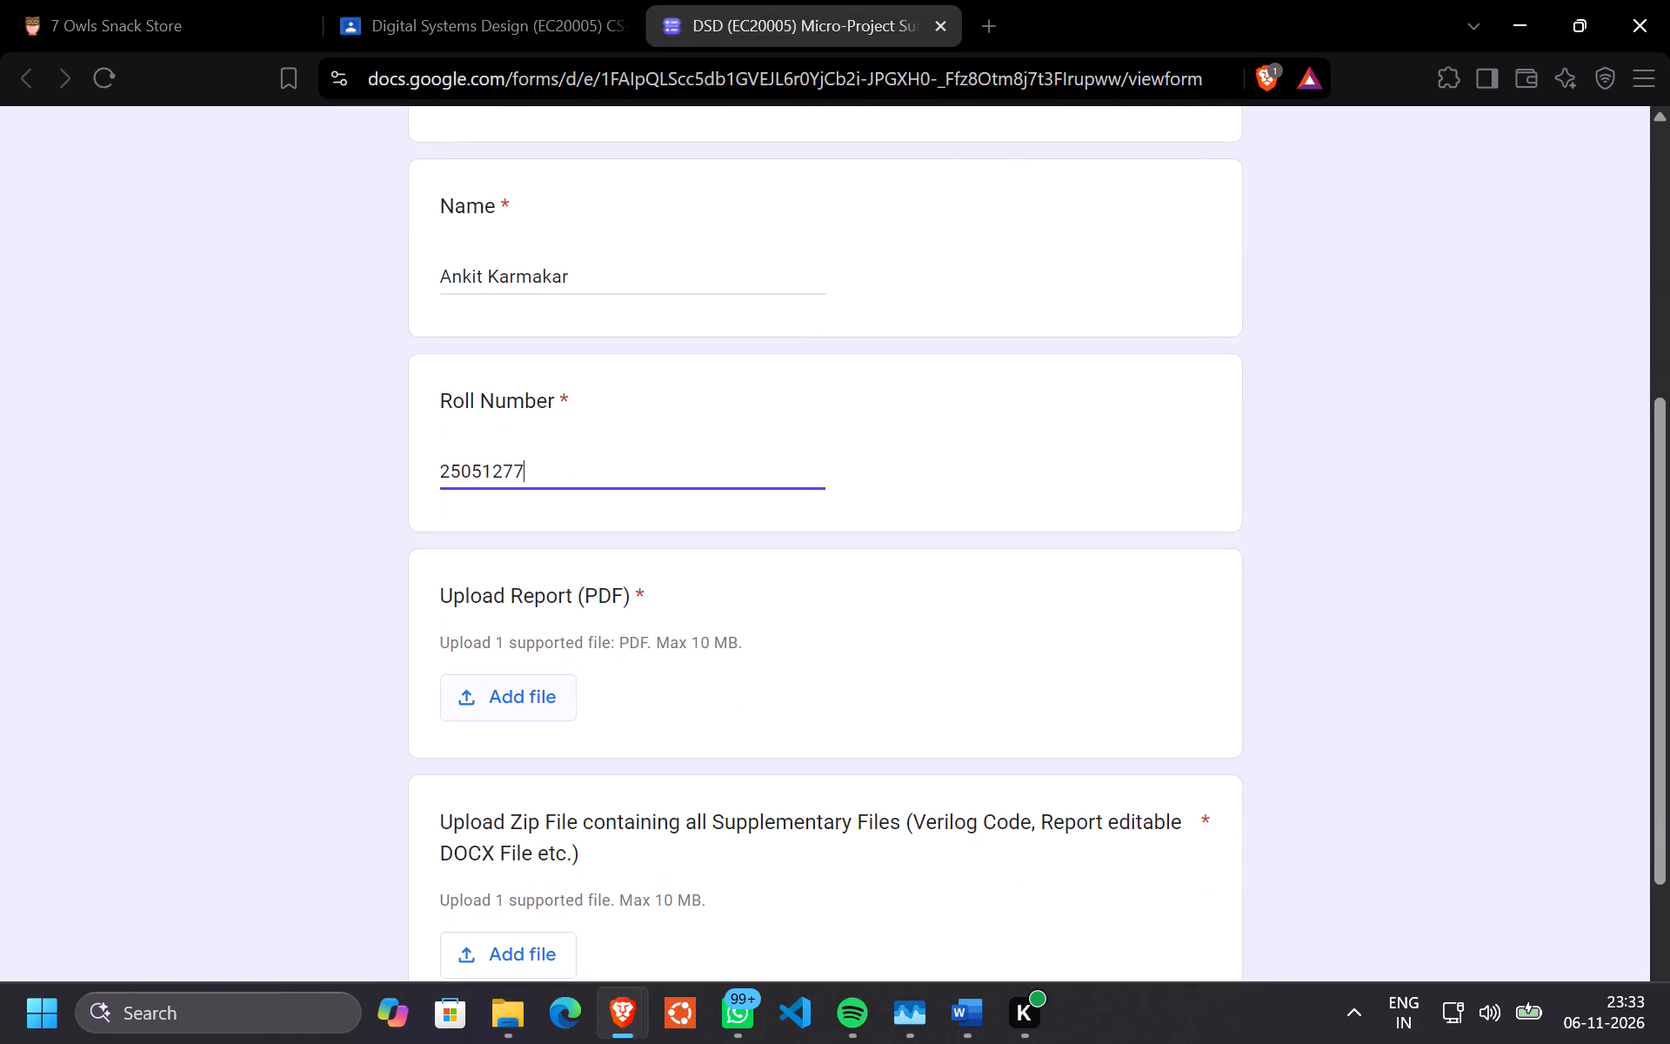
{"action": "left_click", "coordinate": [524, 703]}
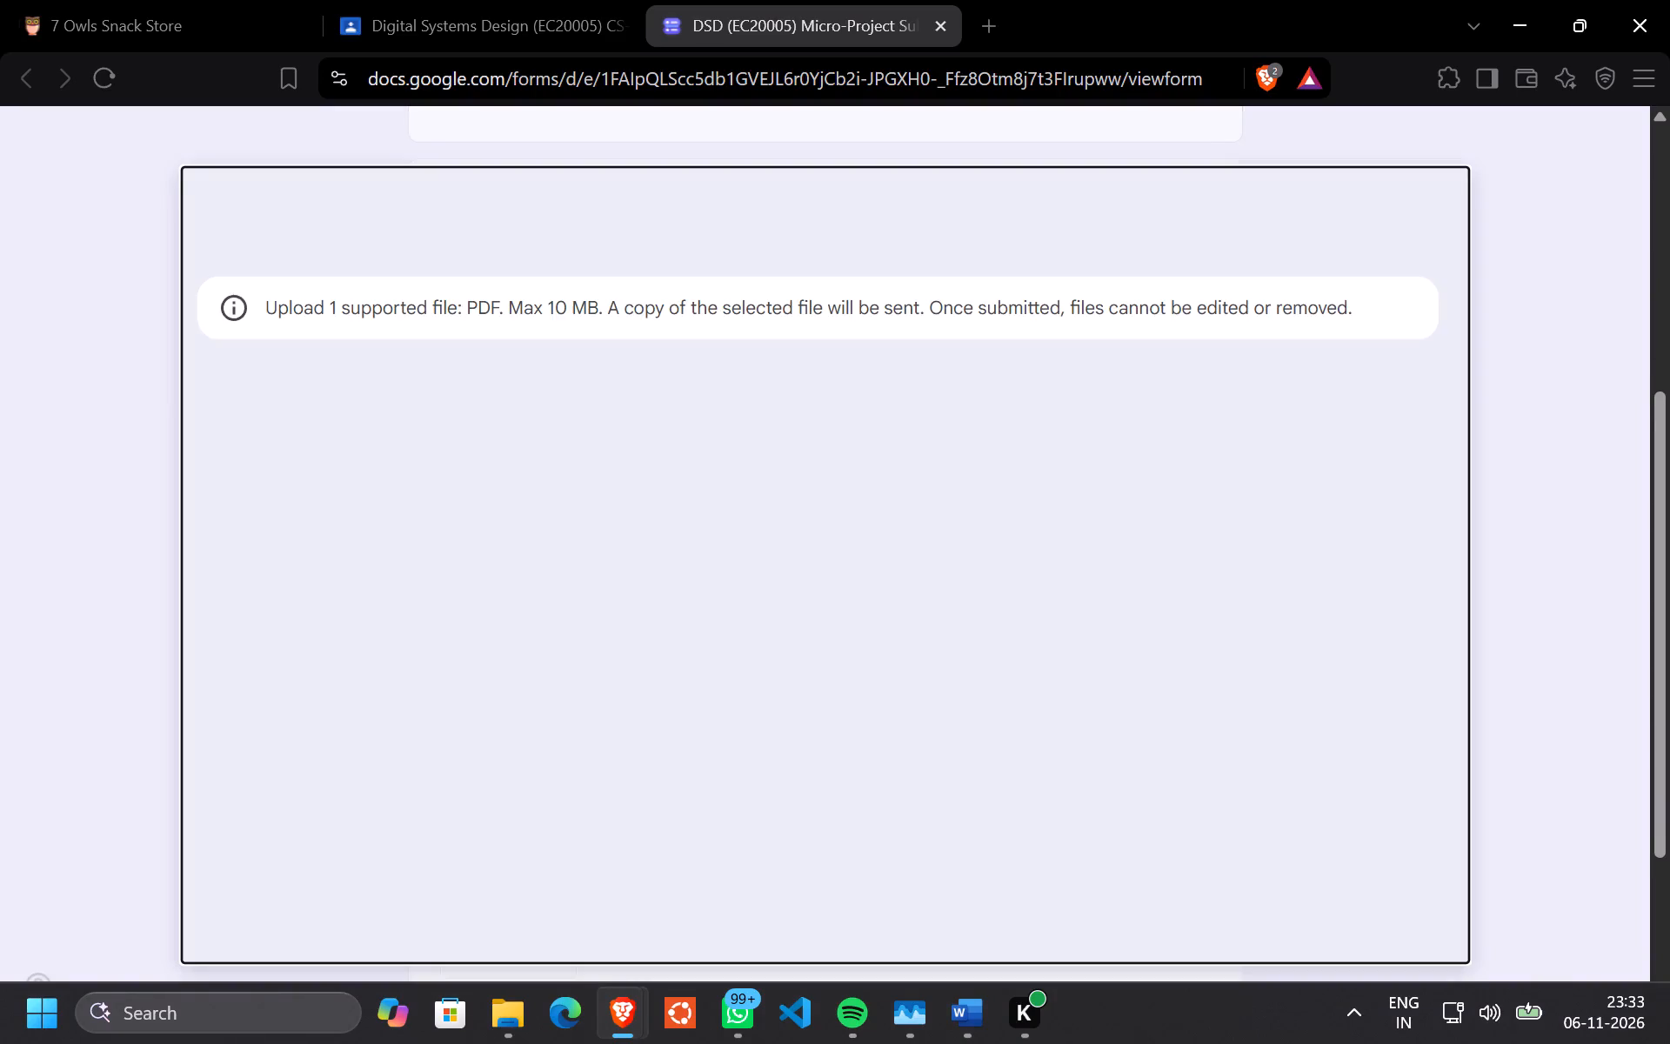
{"action": "key", "text": "super+d"}
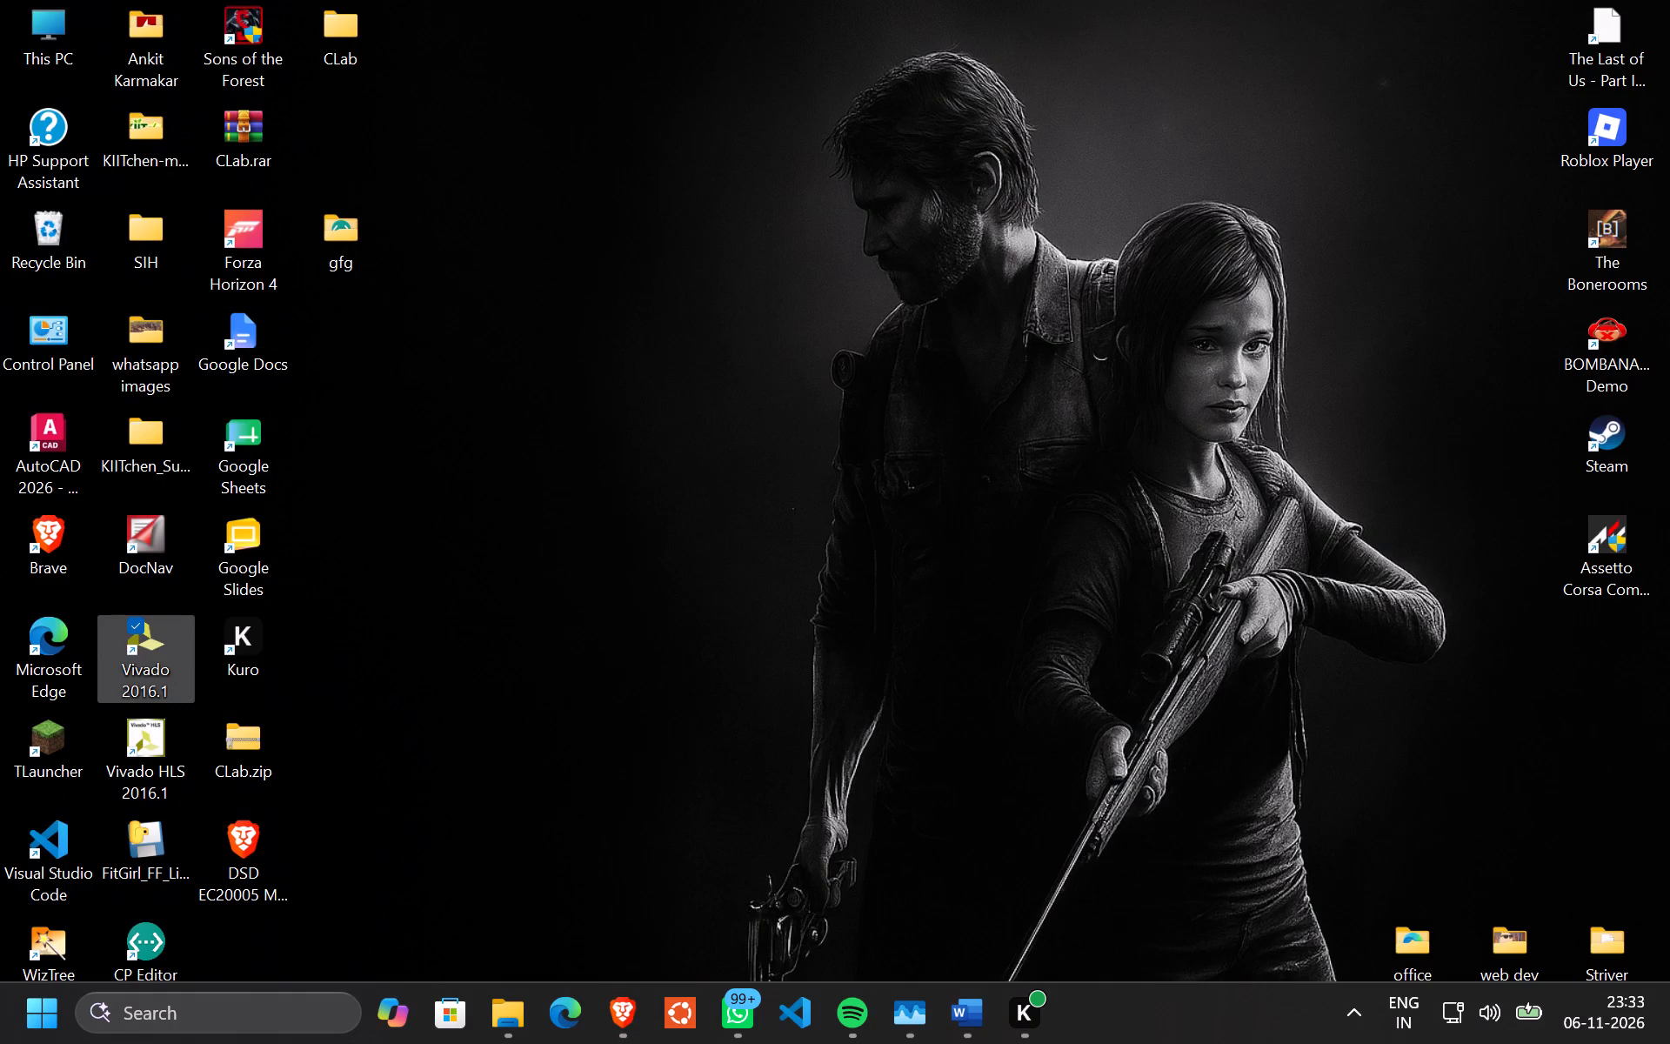
{"action": "left_click", "coordinate": [334, 834]}
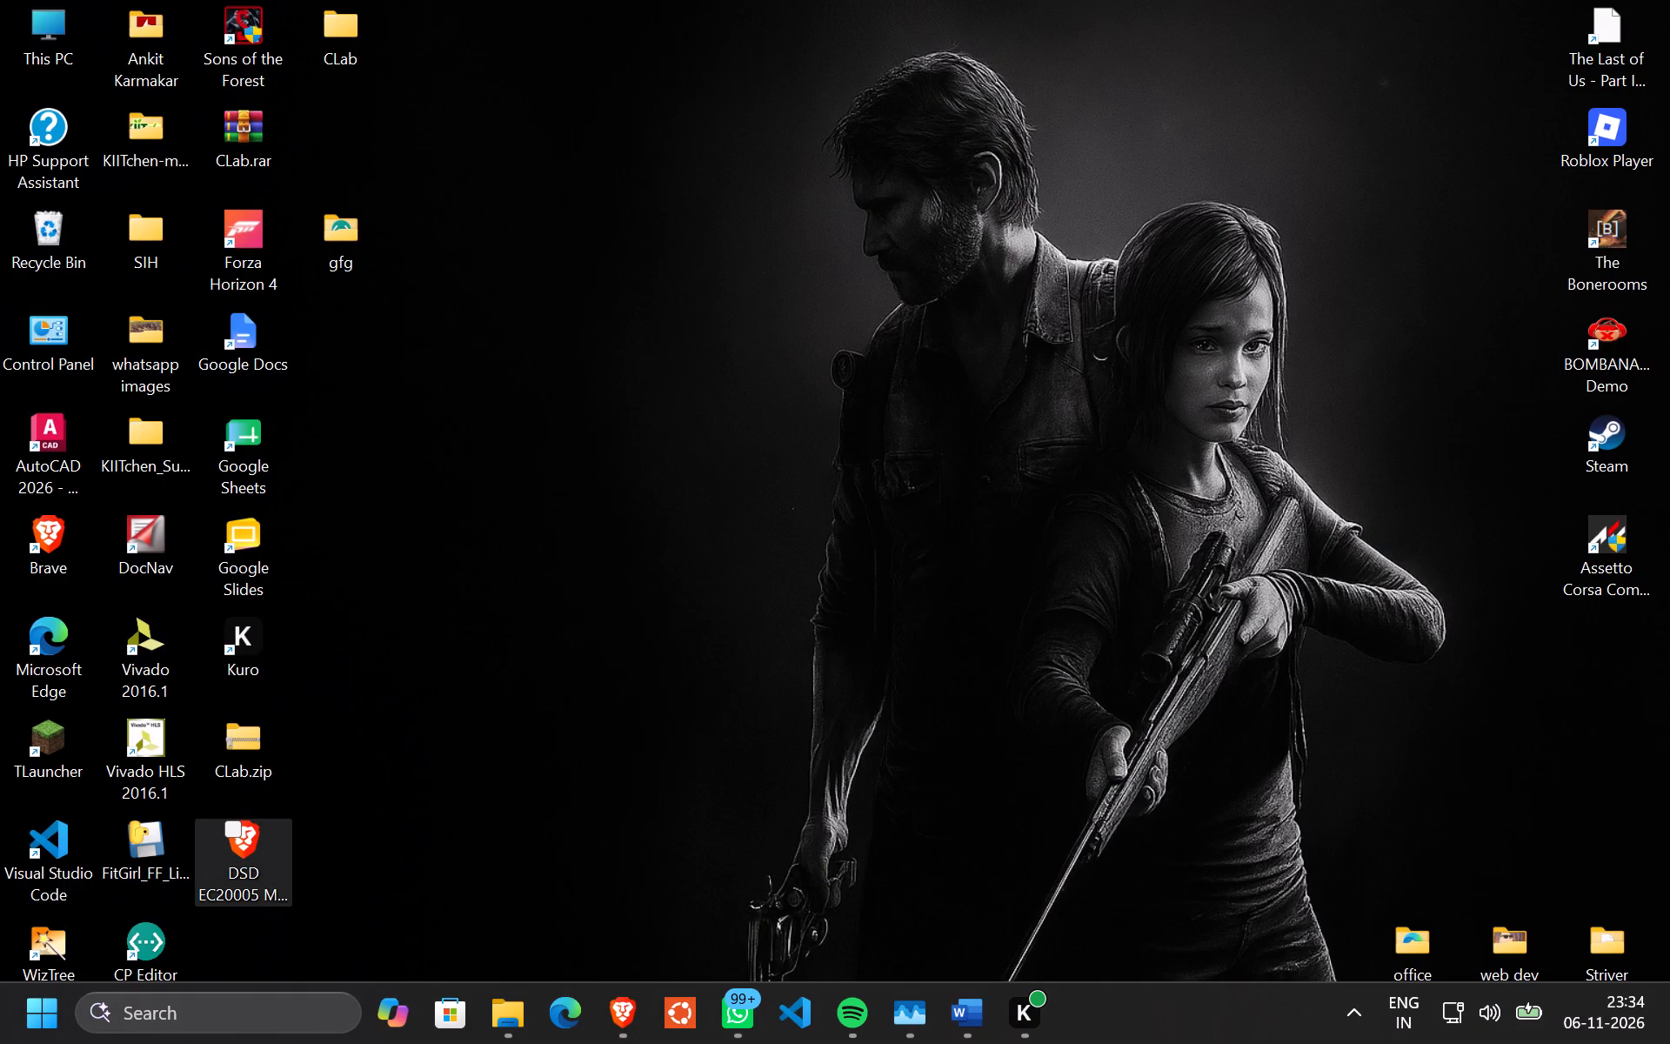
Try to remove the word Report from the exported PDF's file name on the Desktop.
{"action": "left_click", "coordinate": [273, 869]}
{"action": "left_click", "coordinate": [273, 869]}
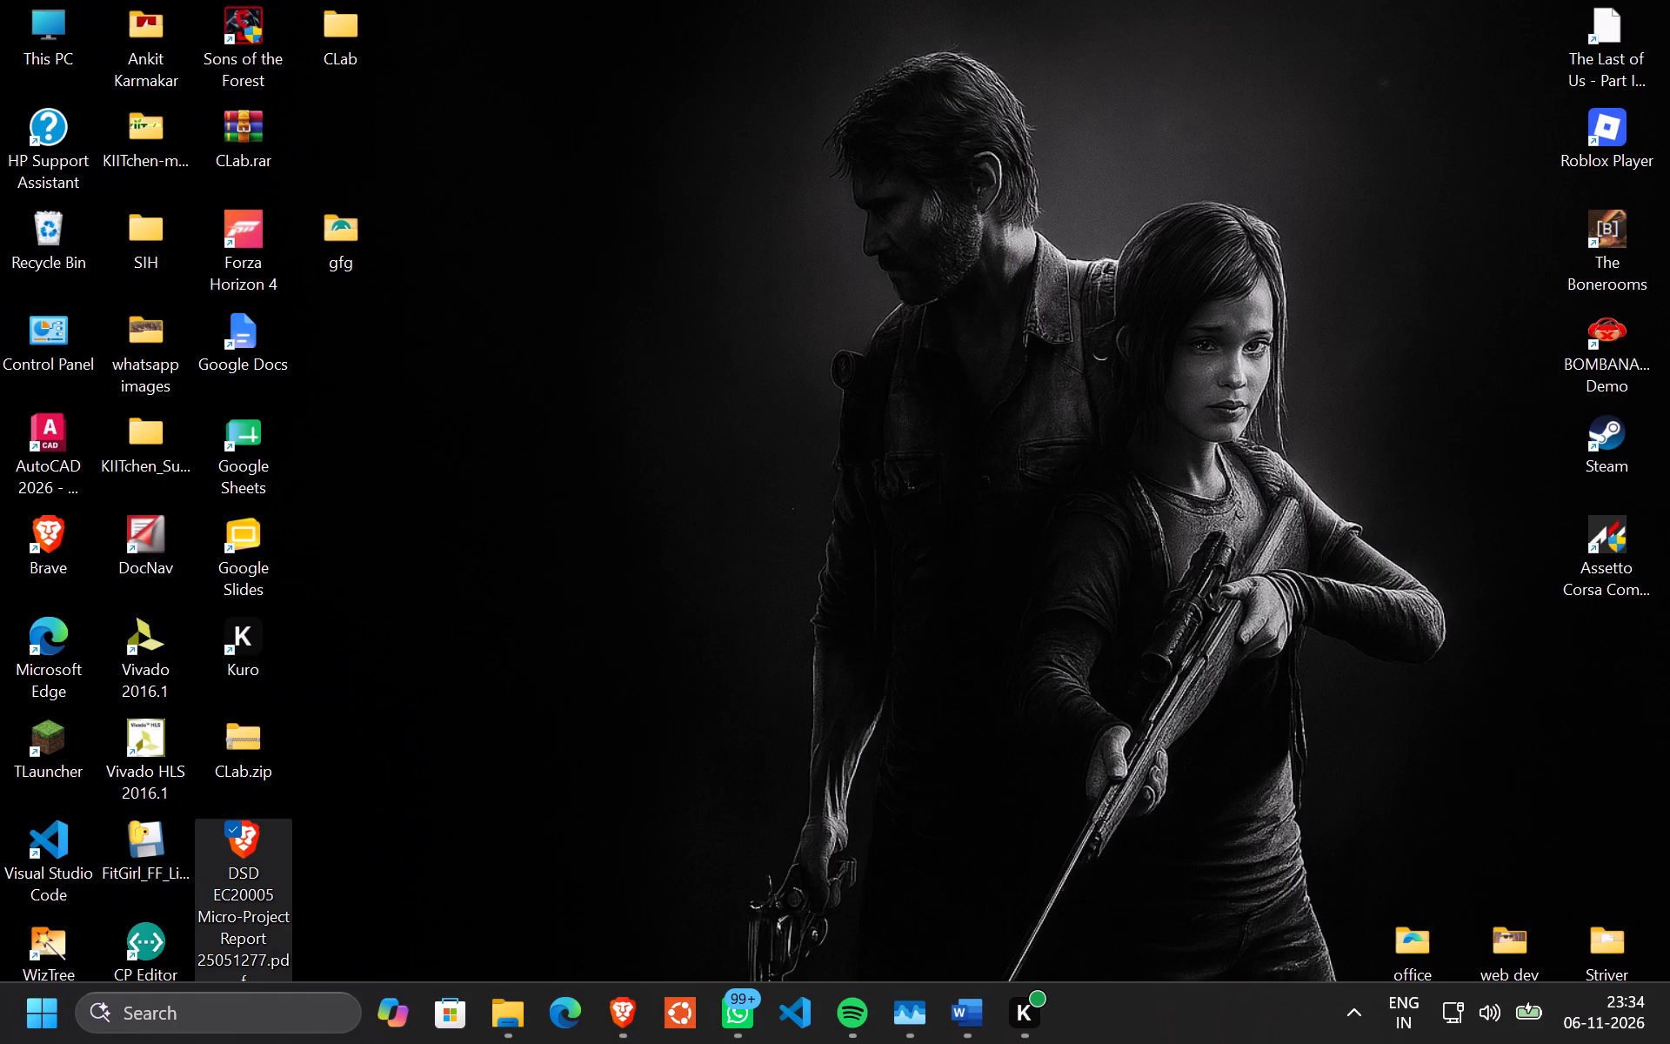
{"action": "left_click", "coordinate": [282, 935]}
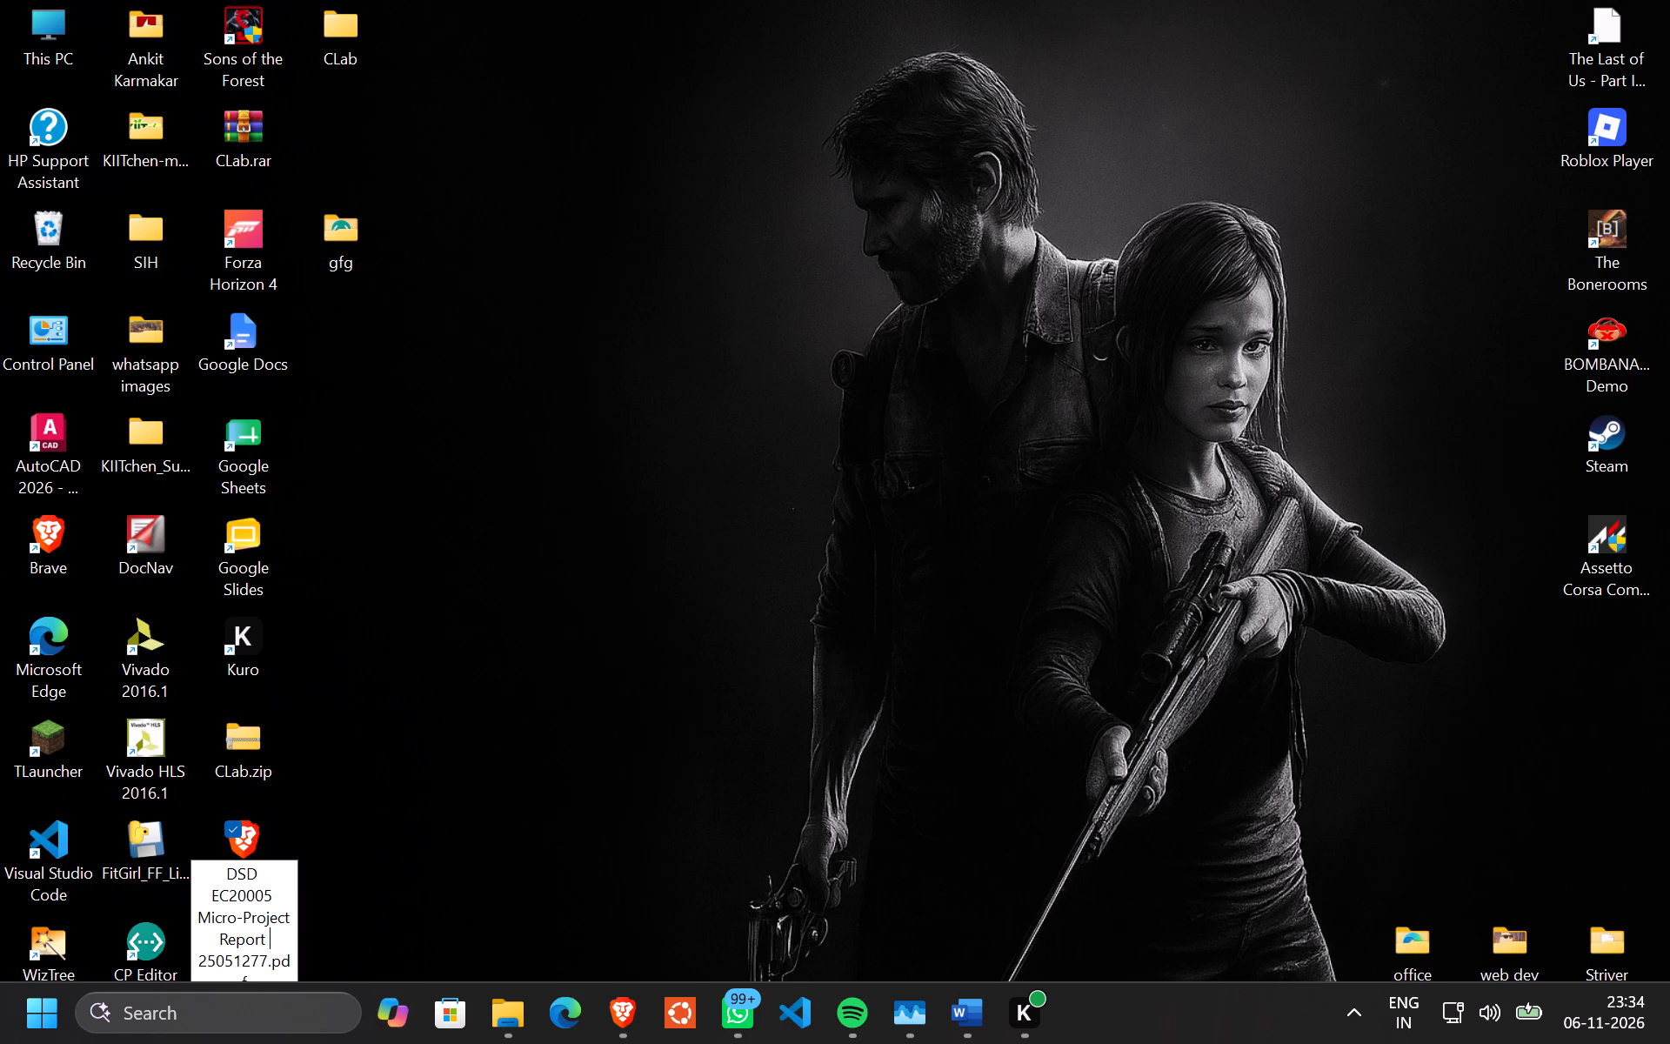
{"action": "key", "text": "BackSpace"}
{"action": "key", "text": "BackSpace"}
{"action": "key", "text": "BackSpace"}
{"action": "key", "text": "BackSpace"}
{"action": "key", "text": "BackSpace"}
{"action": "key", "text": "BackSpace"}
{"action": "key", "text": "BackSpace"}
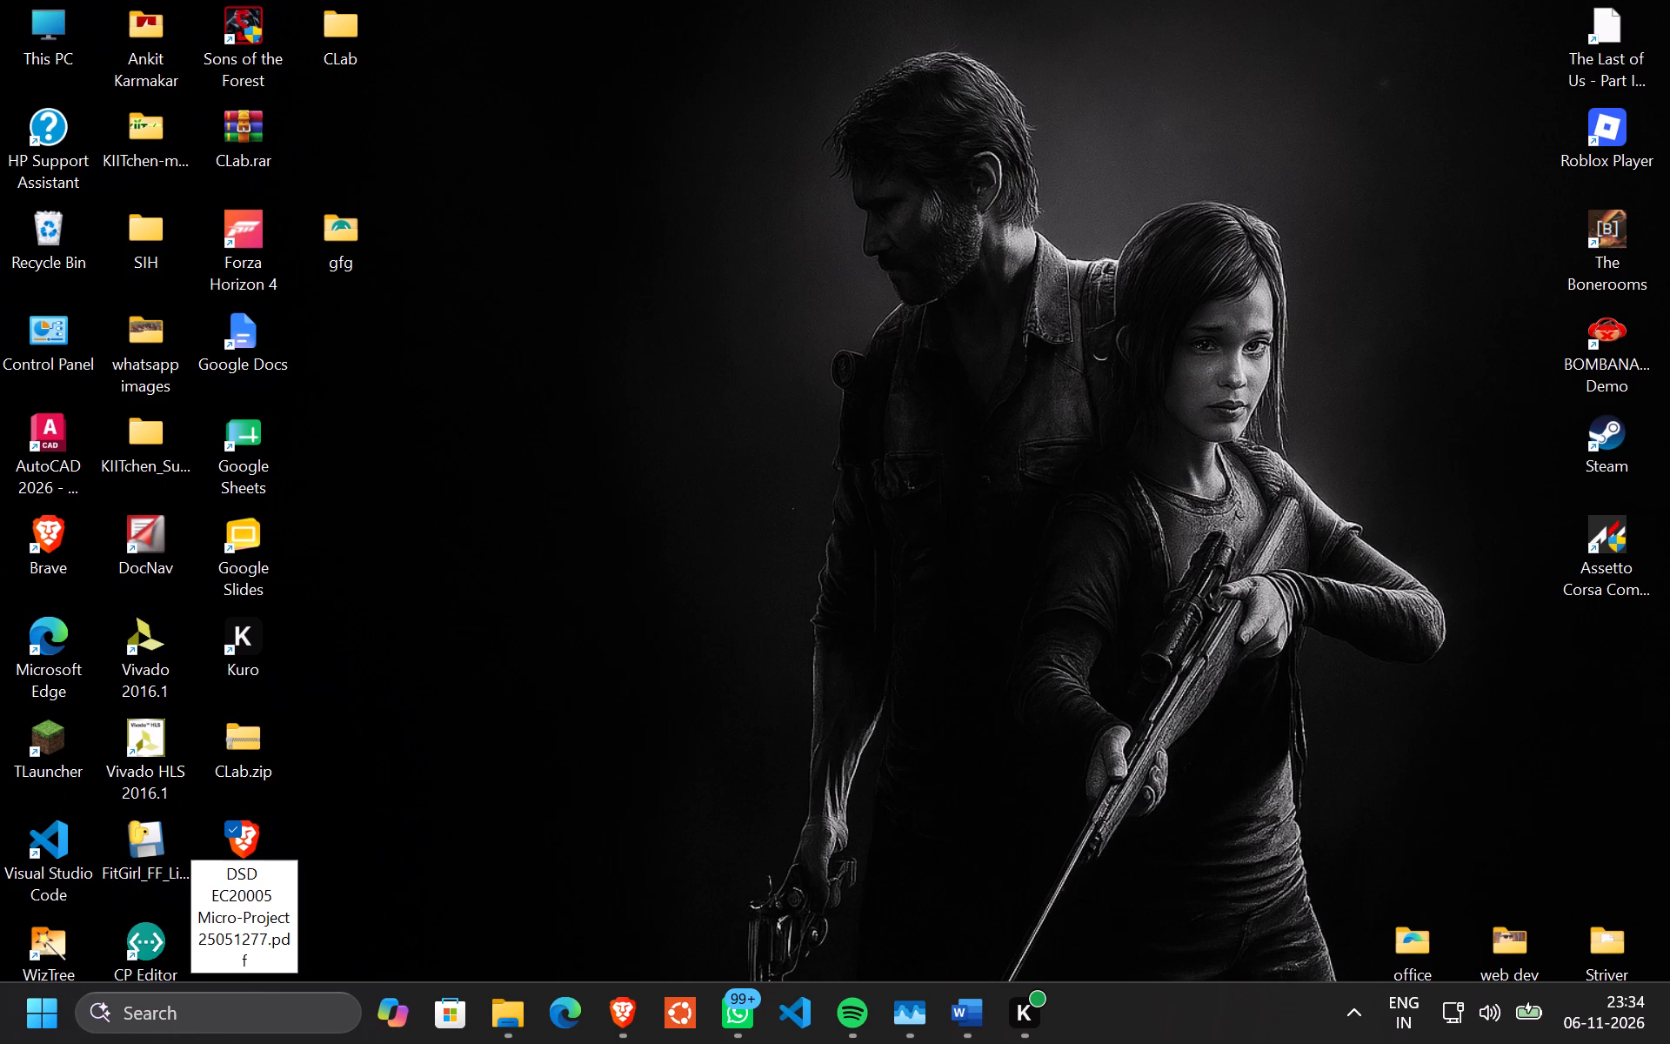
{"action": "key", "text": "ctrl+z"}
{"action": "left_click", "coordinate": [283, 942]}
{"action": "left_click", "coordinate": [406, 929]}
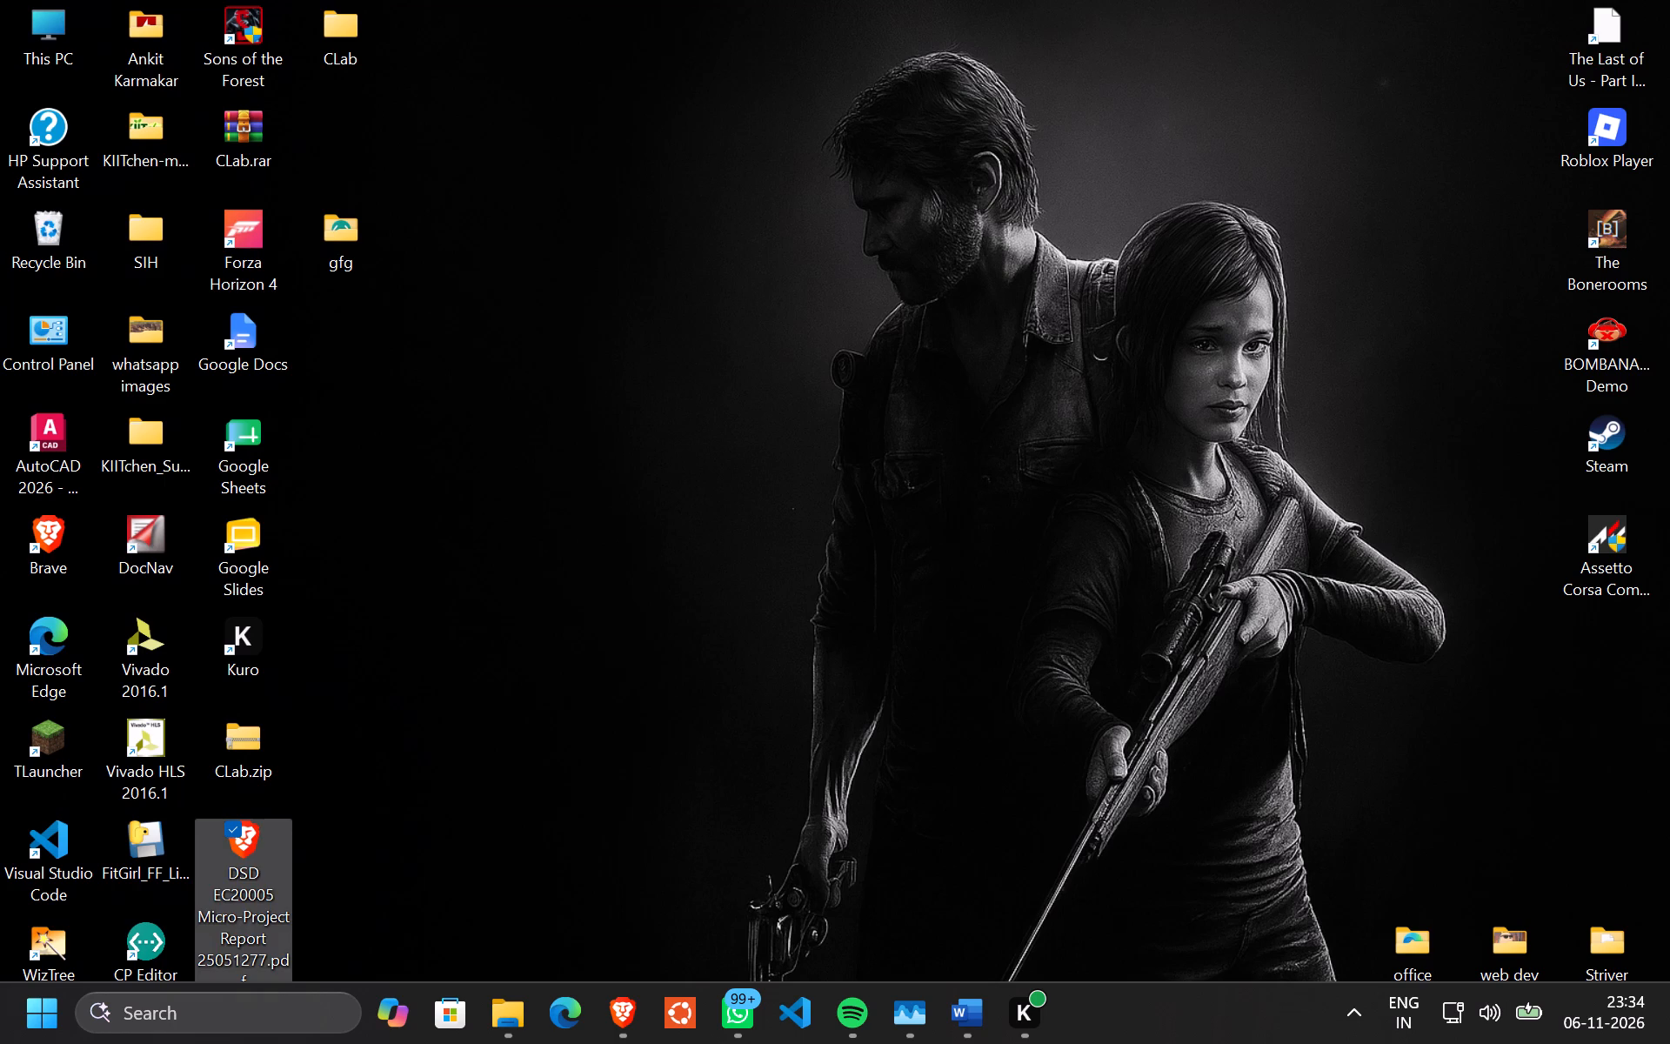
Upload the DSD EC20005 Micro-Project Report PDF from the Desktop to the form's Upload Report (PDF) question.
{"action": "left_click_drag", "start_coordinate": [248, 895], "coordinate": [756, 786]}
{"action": "key", "text": "alt+Tab"}
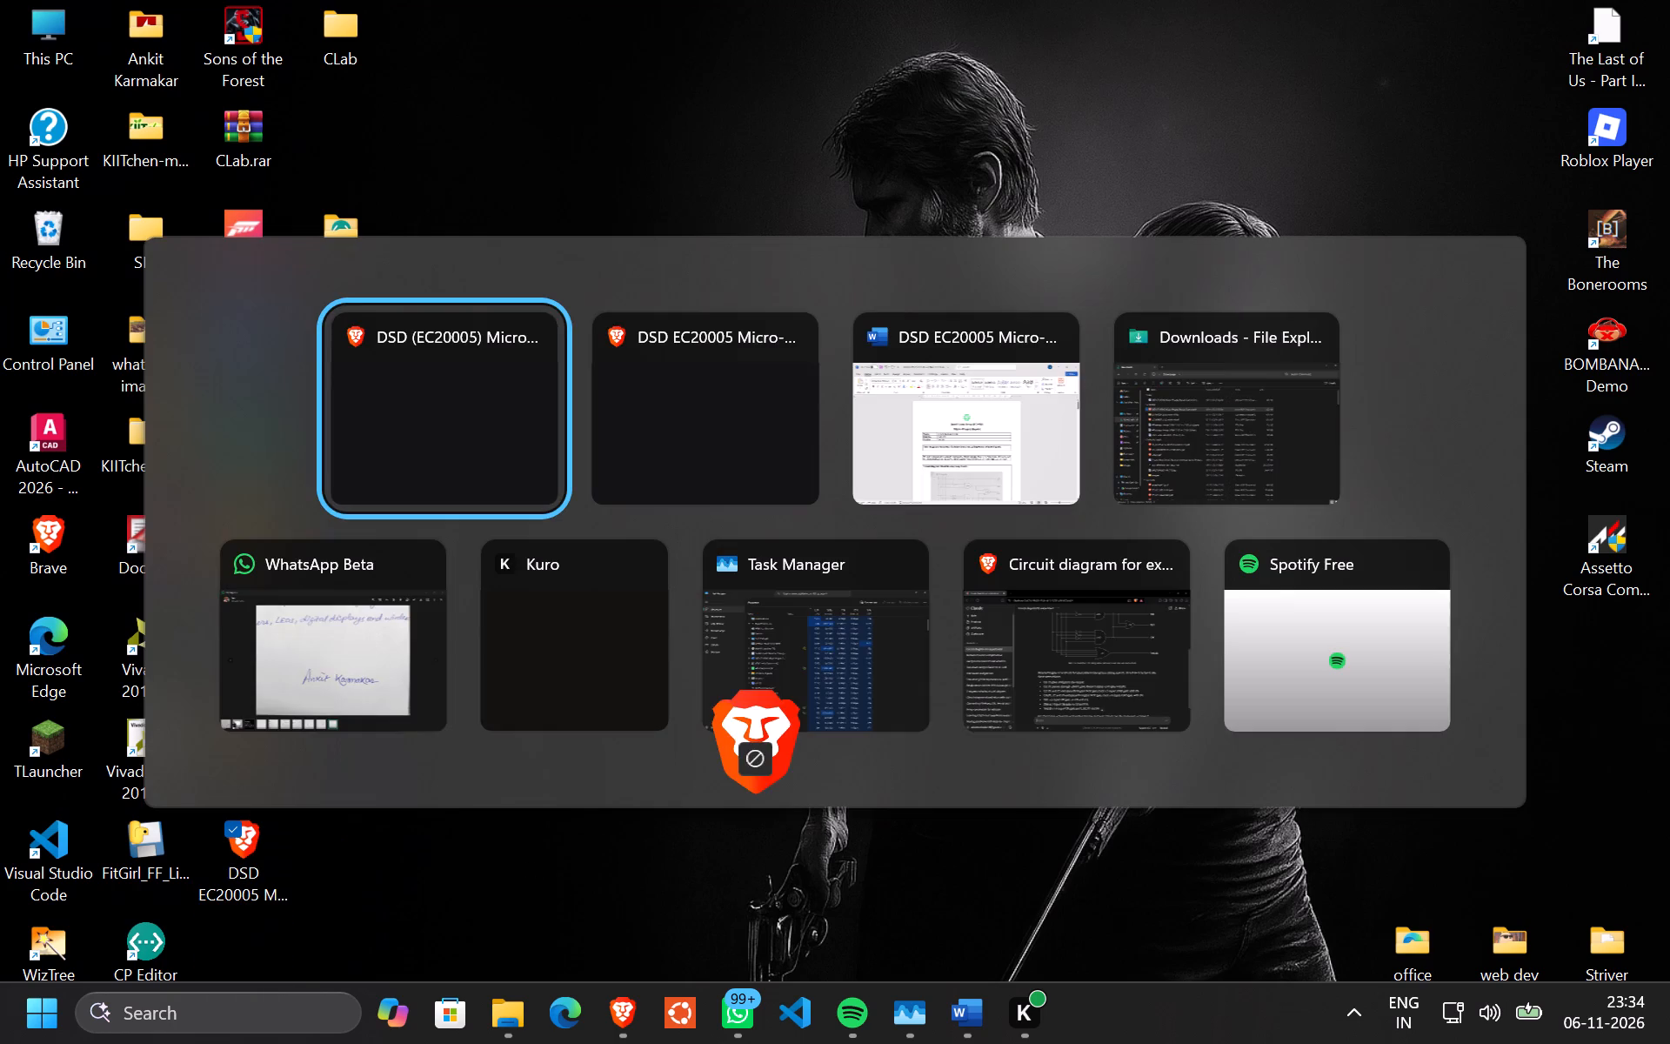
{"action": "left_click_drag", "start_coordinate": [756, 786], "coordinate": [860, 673]}
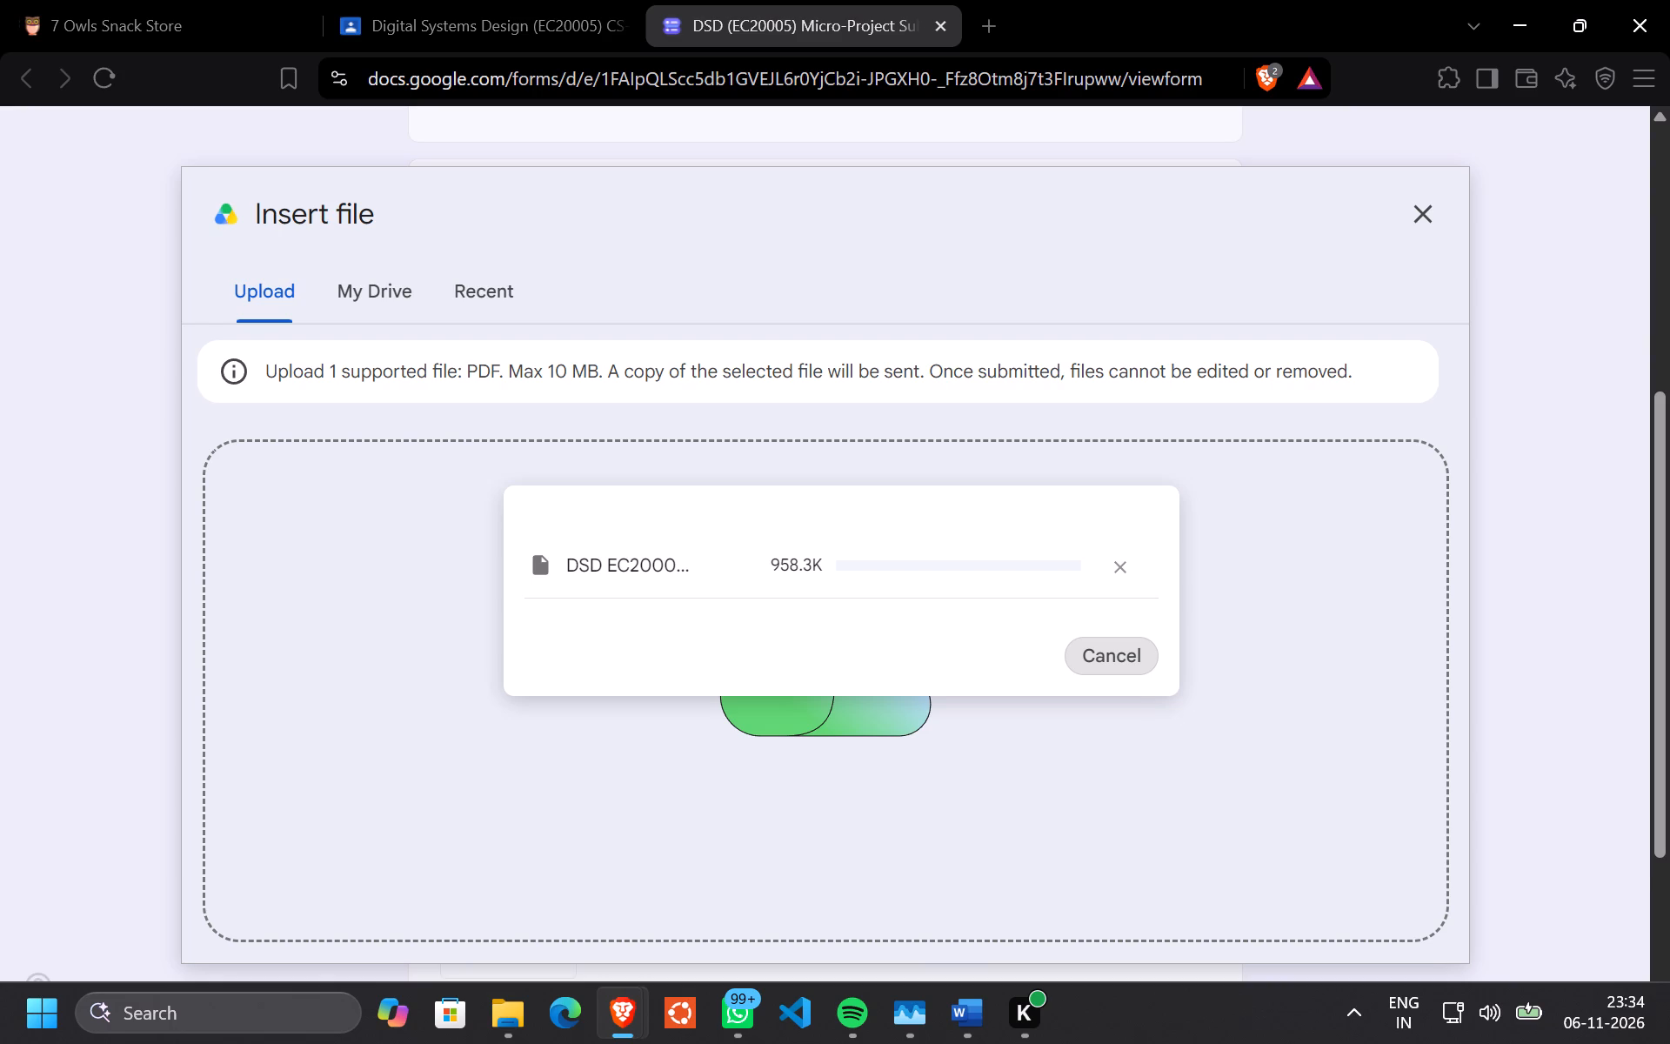
Switch to the micro-project report in Word and save it.
{"action": "scroll", "coordinate": [1302, 591], "scroll_direction": "down", "scroll_amount": 1}
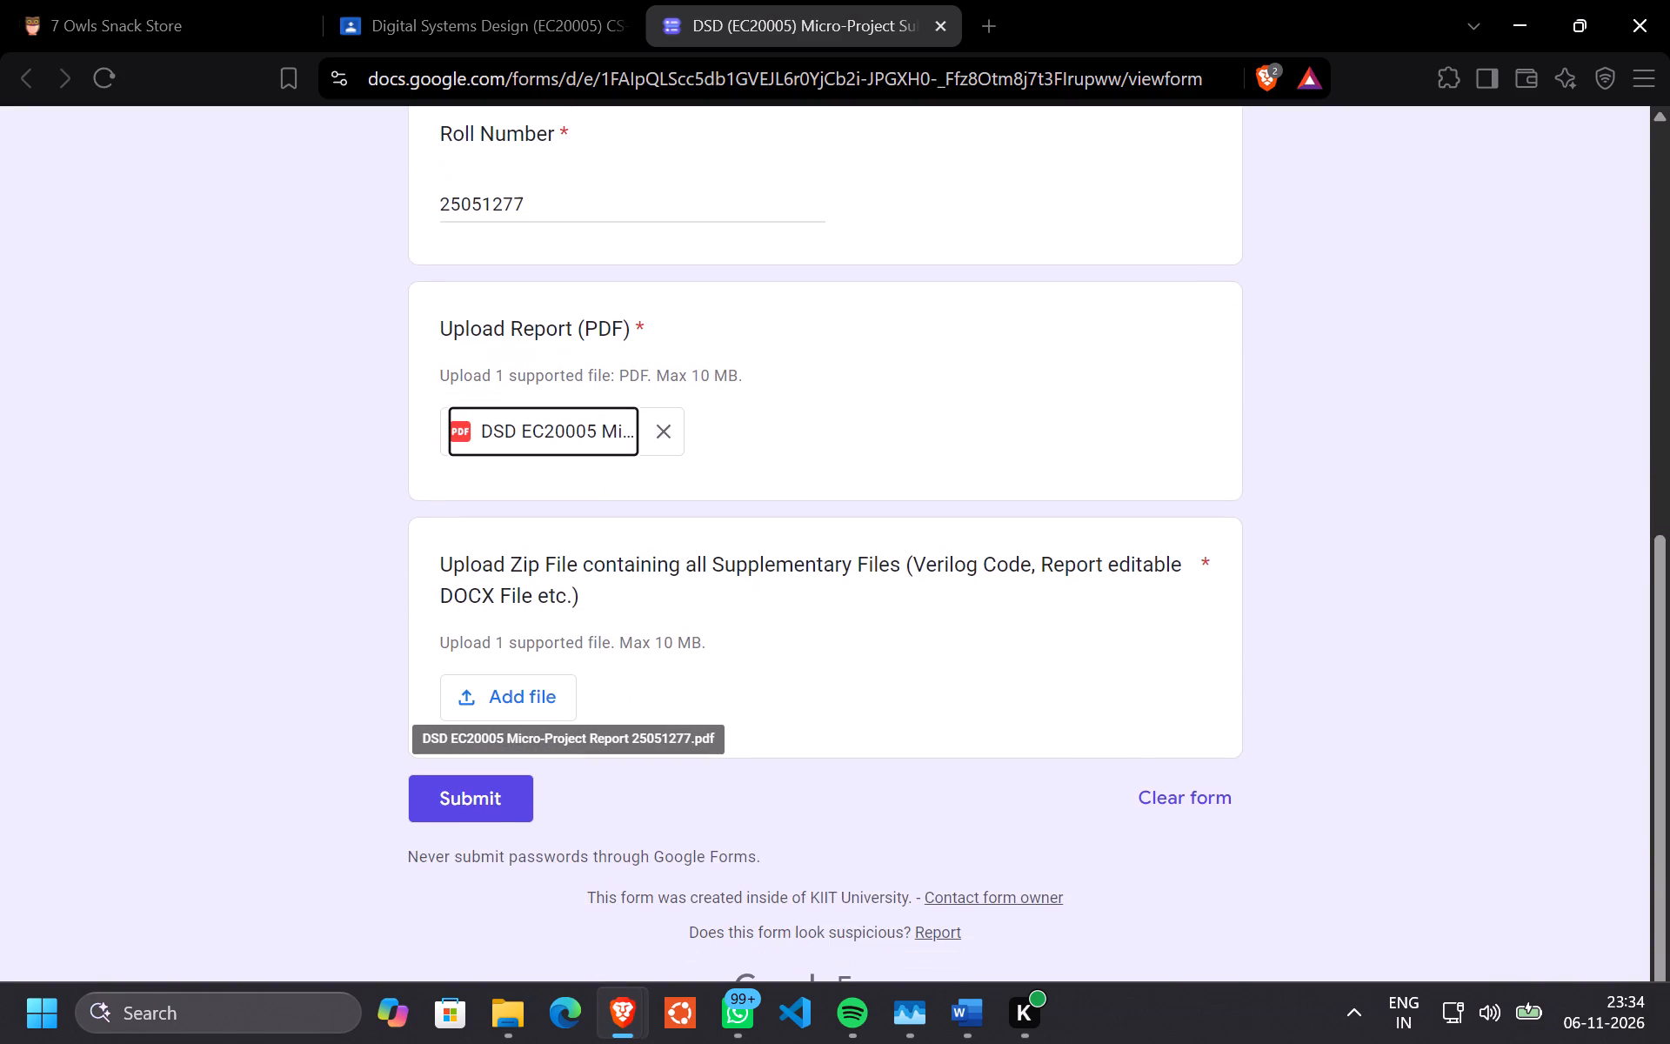
{"action": "scroll", "coordinate": [1302, 591], "scroll_direction": "down", "scroll_amount": 1}
{"action": "left_click", "coordinate": [897, 622]}
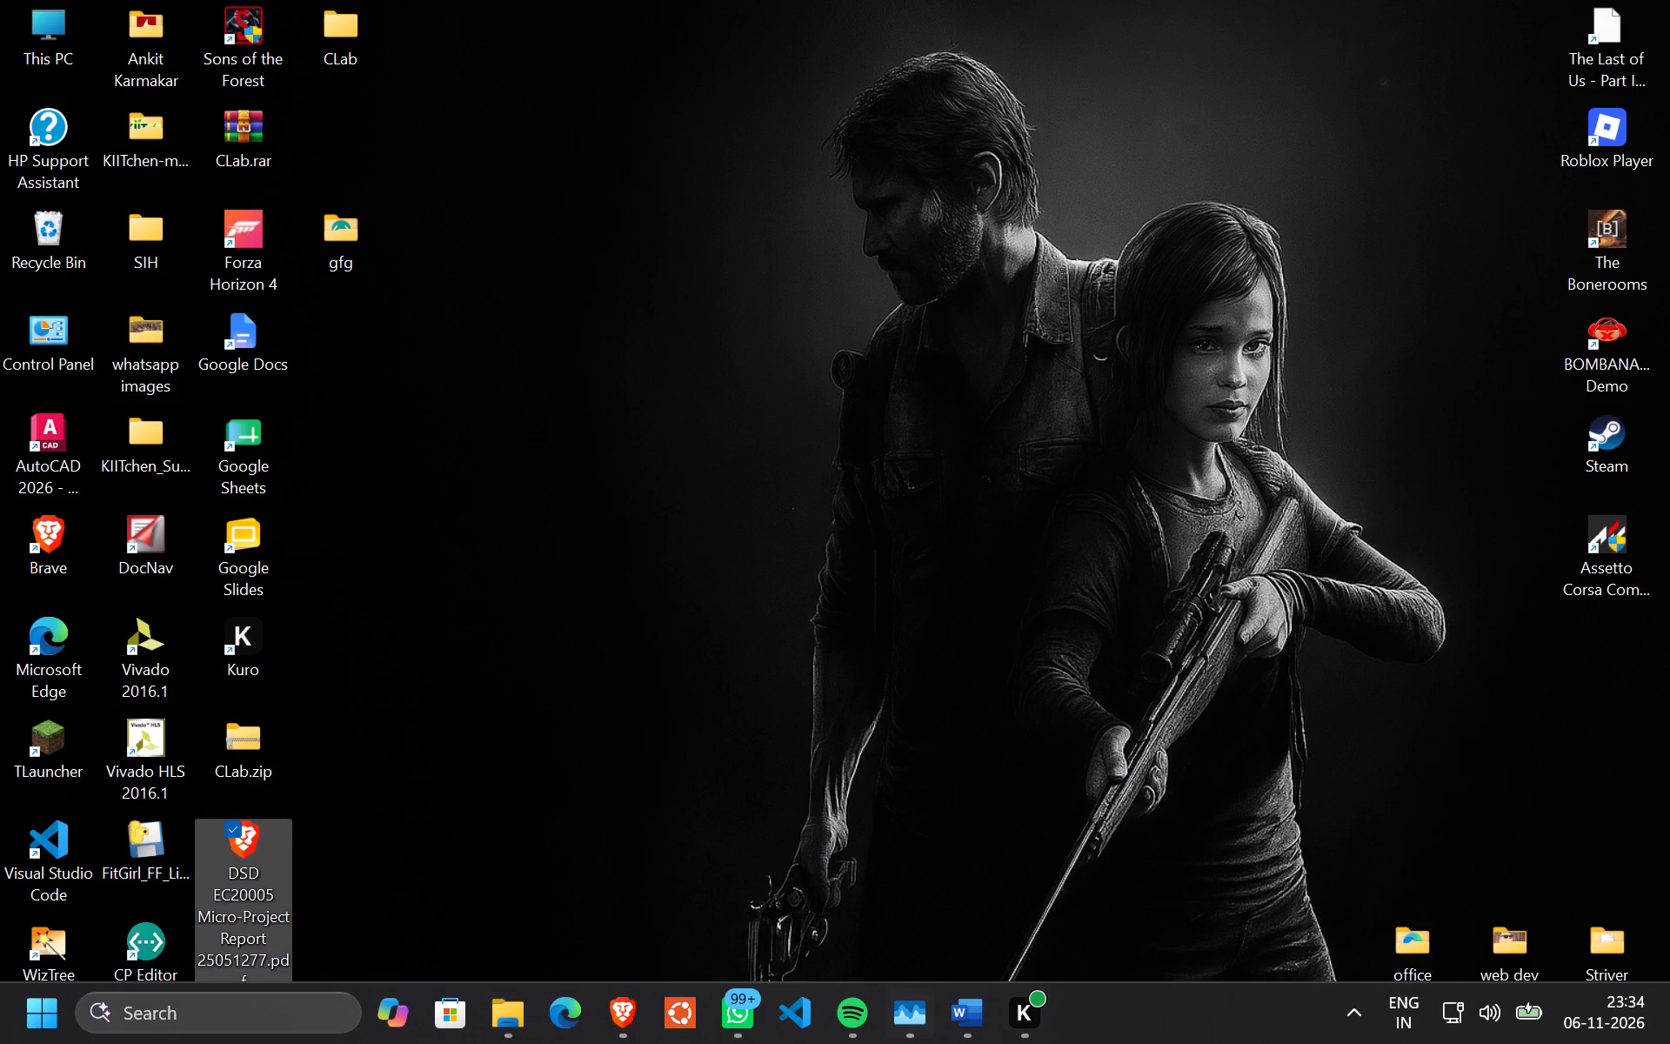
{"action": "left_click", "coordinate": [961, 914]}
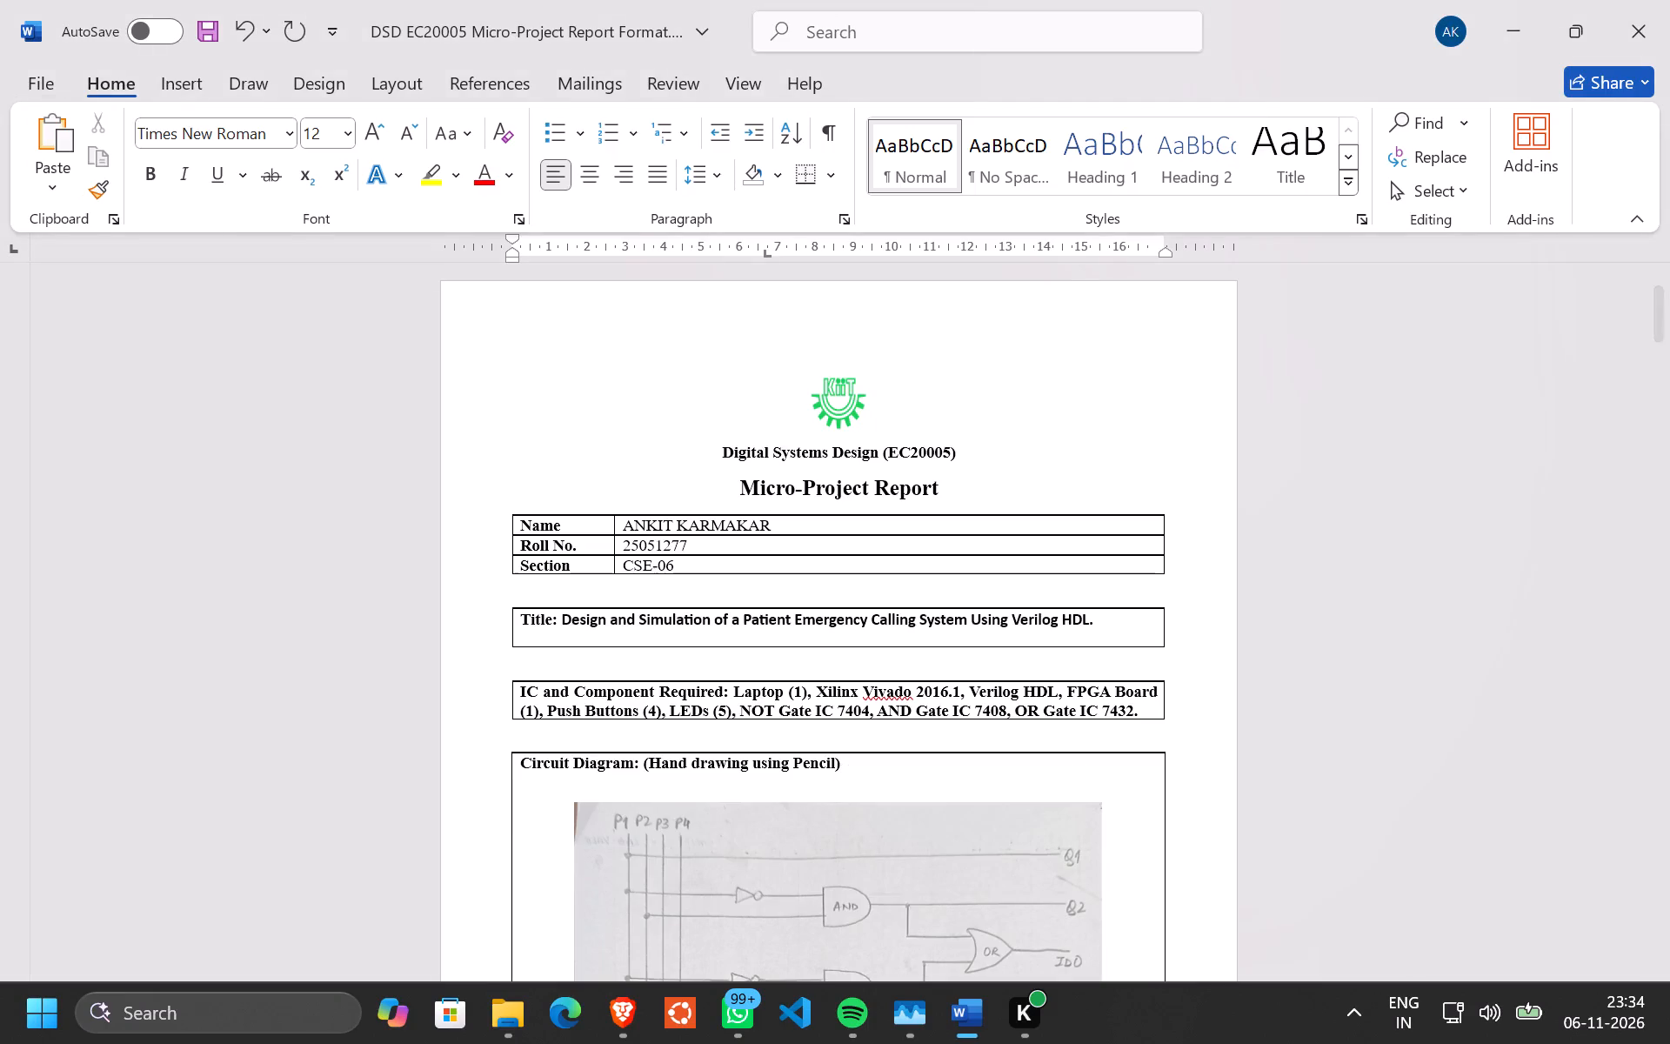
{"action": "left_click", "coordinate": [224, 31]}
Save a Word copy of the report to the Desktop as DSD EC20005 Micro-Project Report followed by a space and the student's roll number.
{"action": "left_click", "coordinate": [42, 76]}
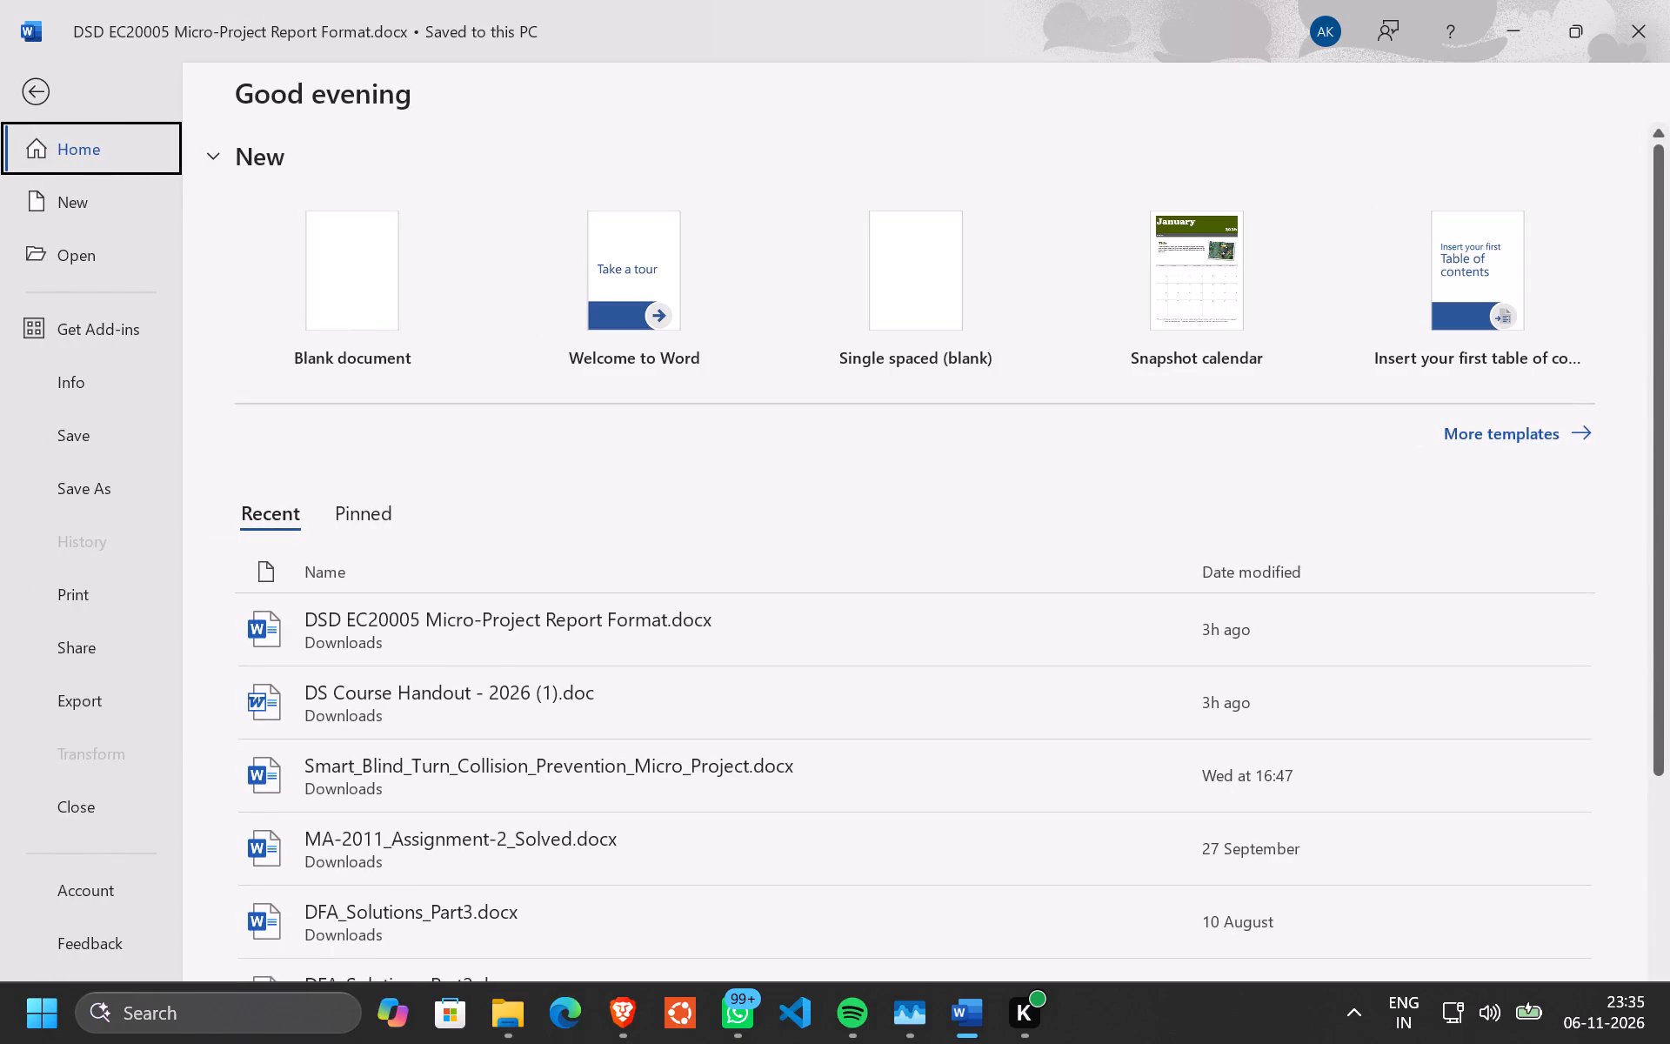
{"action": "left_click", "coordinate": [90, 485]}
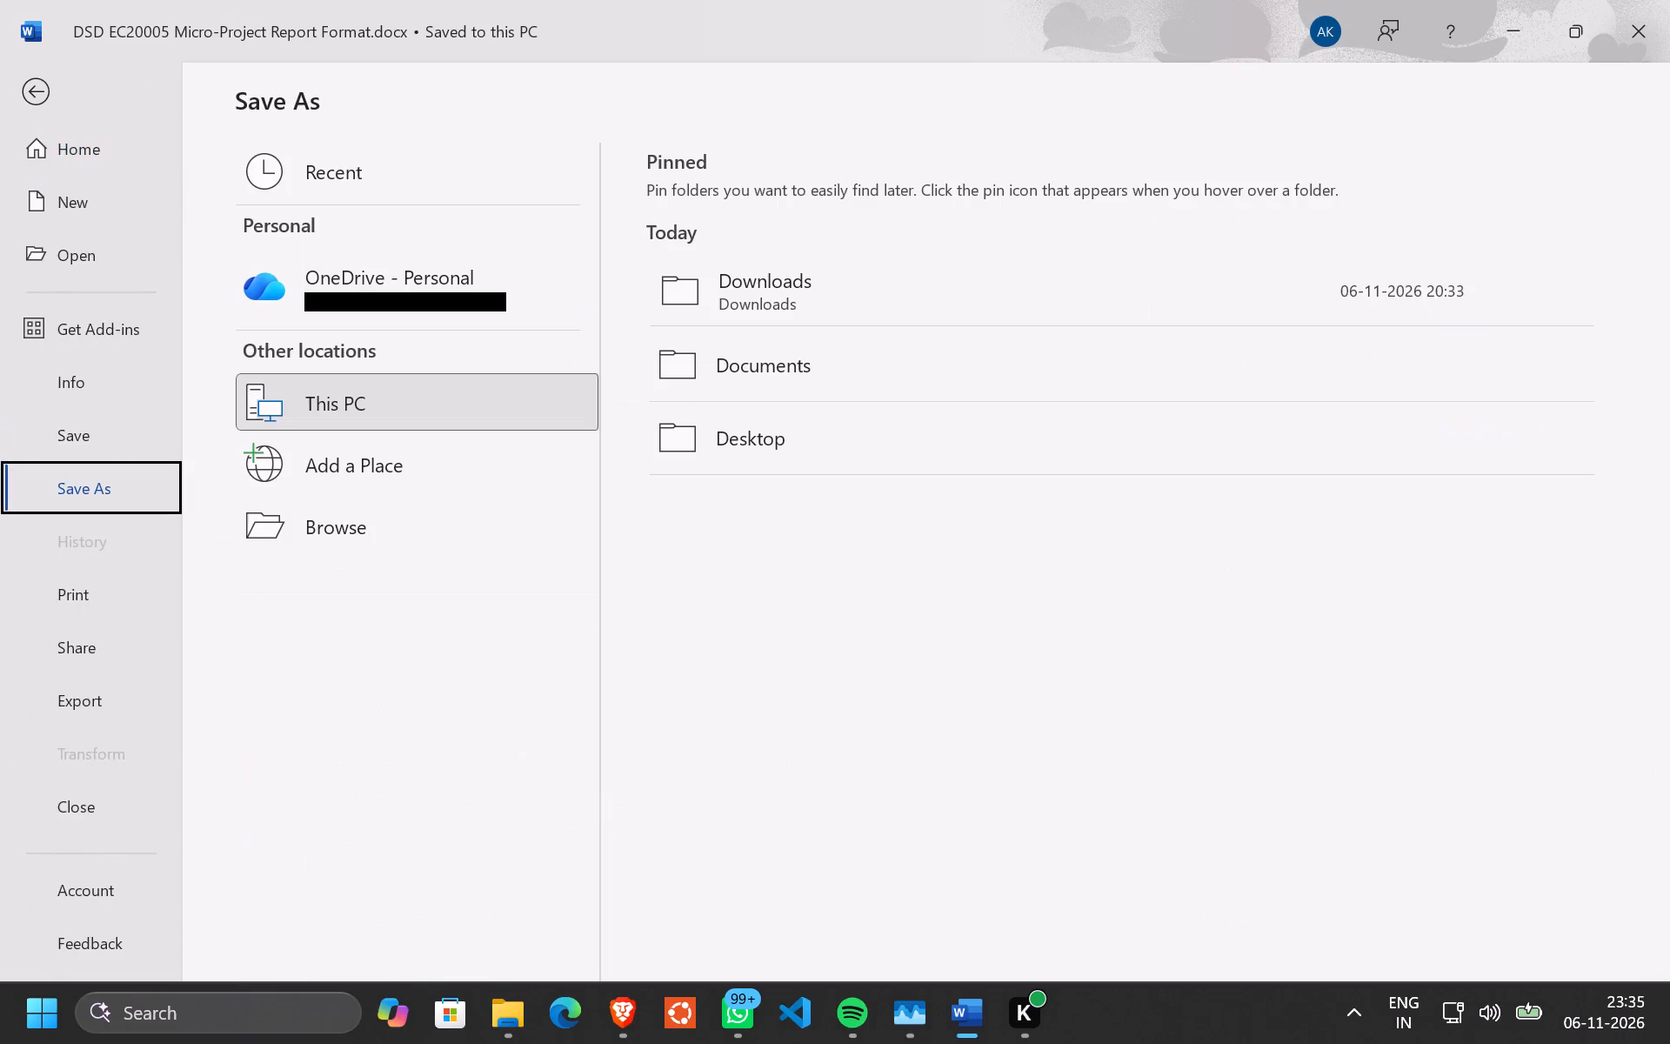
{"action": "double_click", "coordinate": [768, 432]}
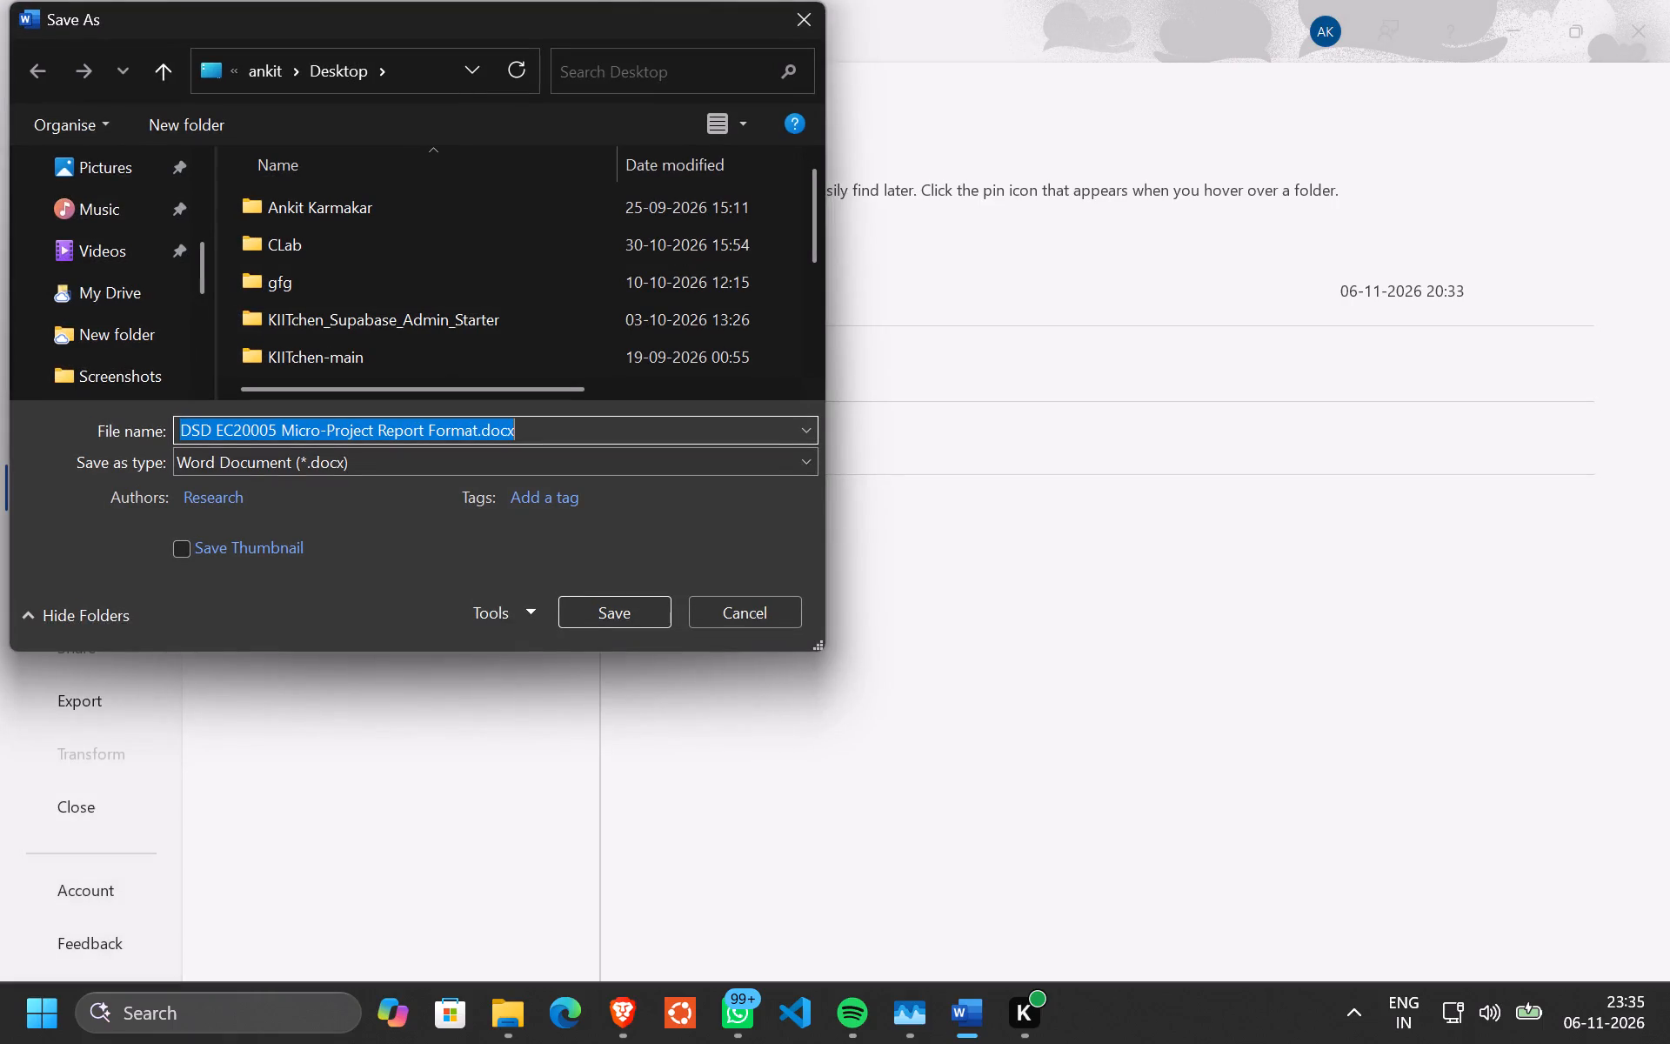
{"action": "left_click", "coordinate": [477, 431]}
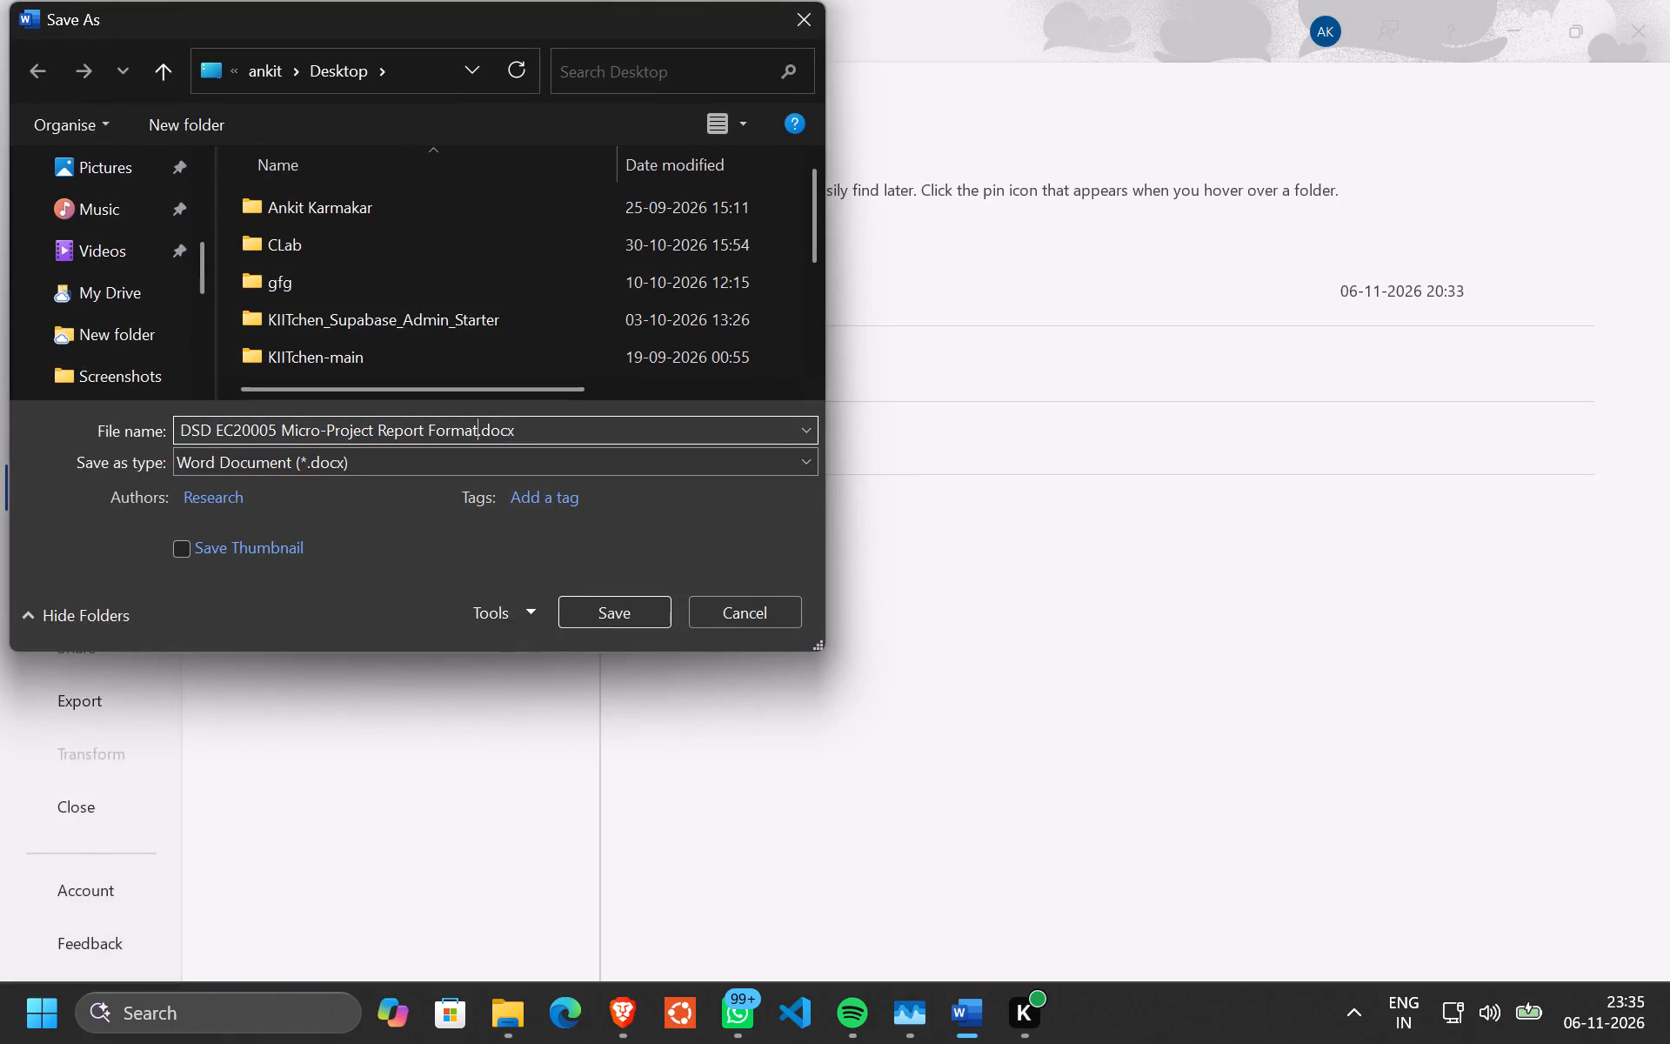
{"action": "key", "text": "BackSpace"}
{"action": "key", "text": "BackSpace"}
{"action": "key", "text": "BackSpace"}
{"action": "key", "text": "BackSpace"}
{"action": "key", "text": "BackSpace"}
{"action": "key", "text": "BackSpace"}
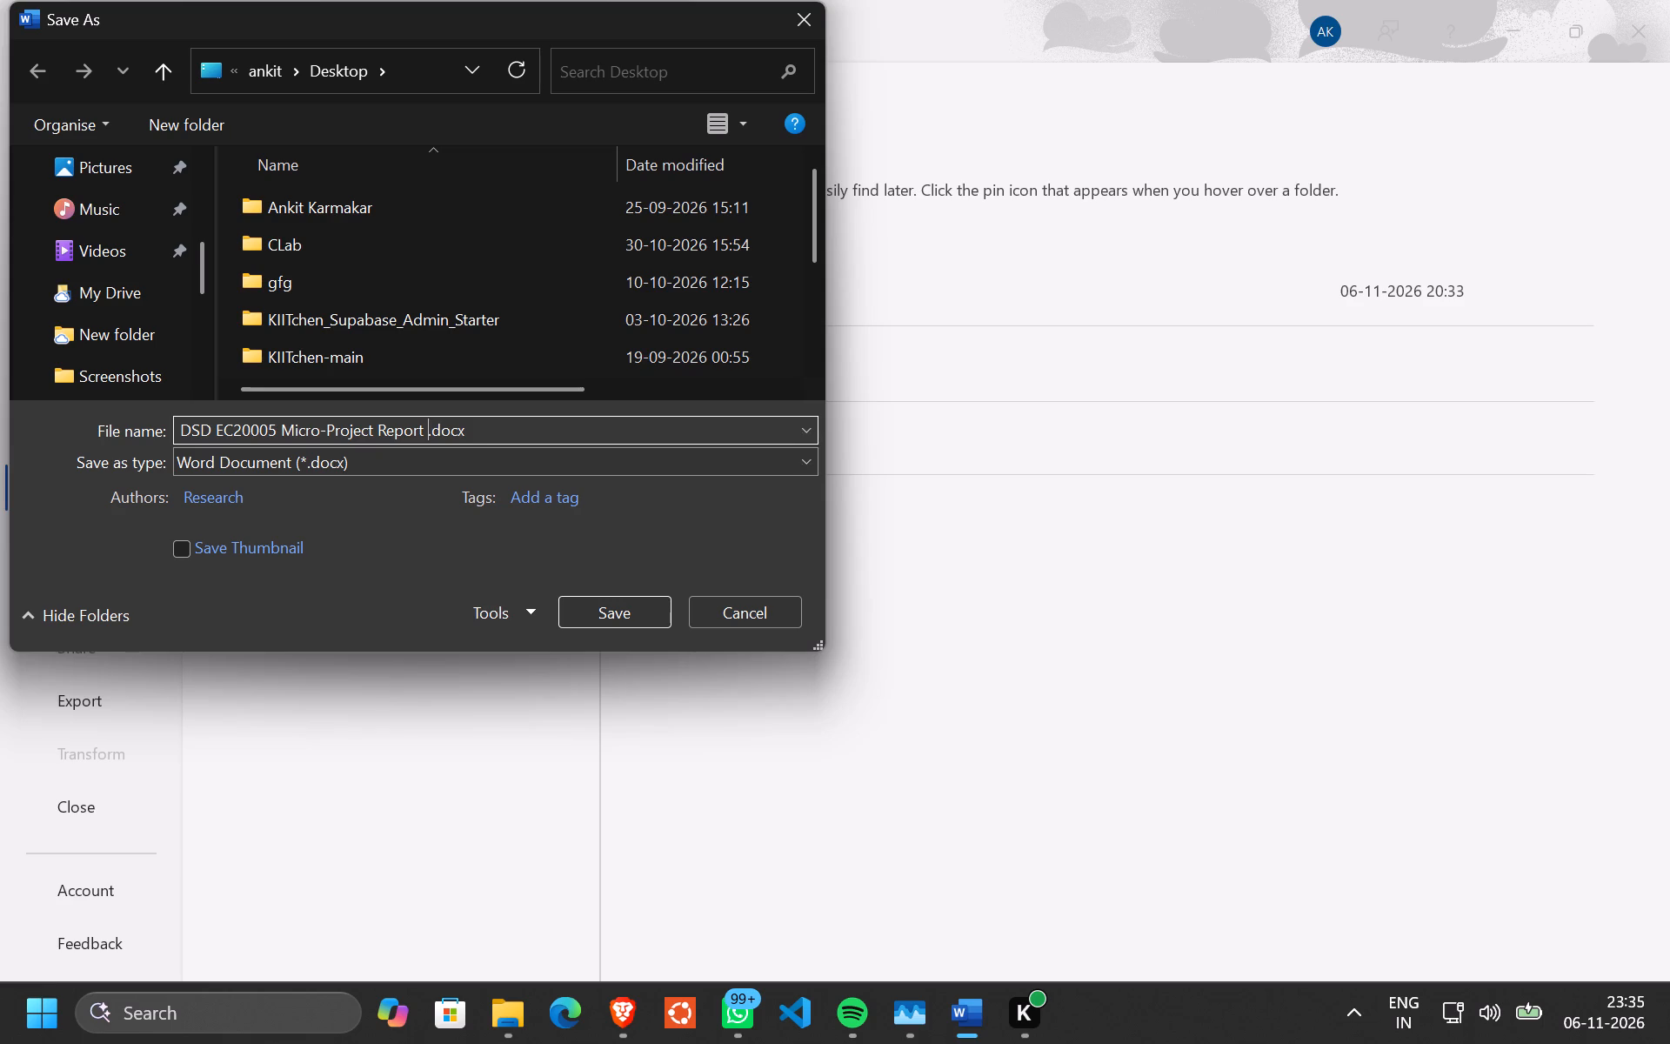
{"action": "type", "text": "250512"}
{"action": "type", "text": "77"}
{"action": "left_click", "coordinate": [594, 609]}
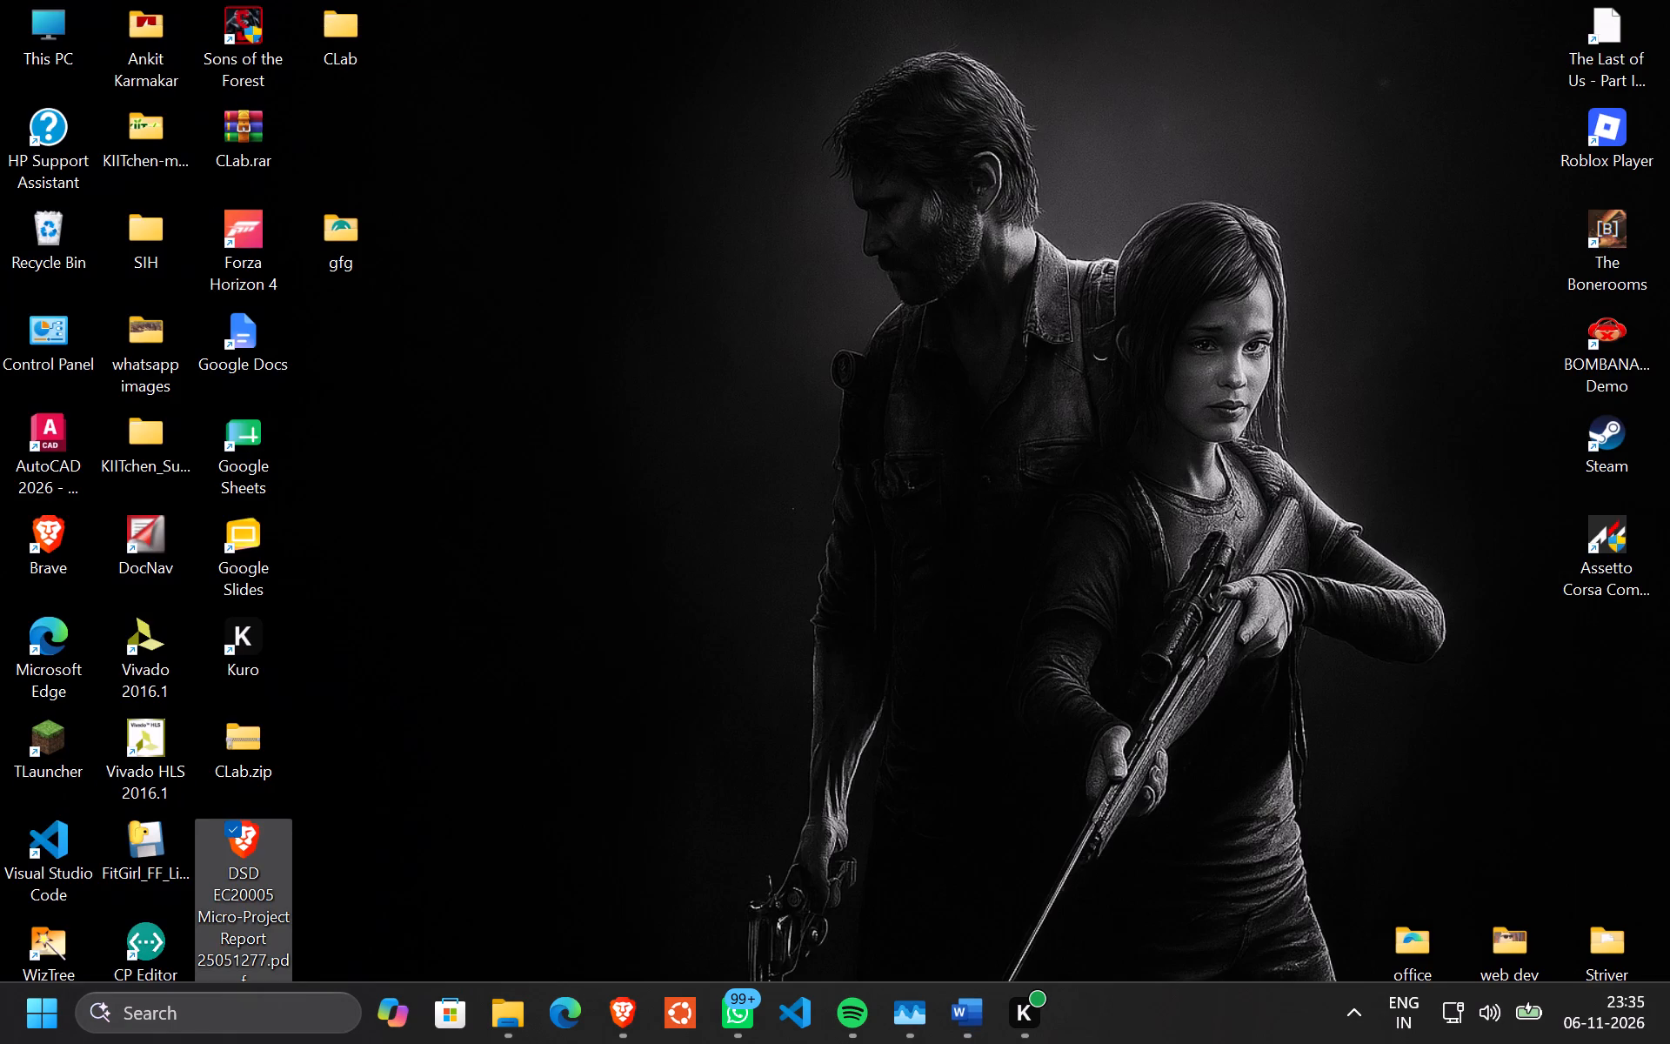
Create a new folder on the Desktop.
{"action": "left_click", "coordinate": [584, 731]}
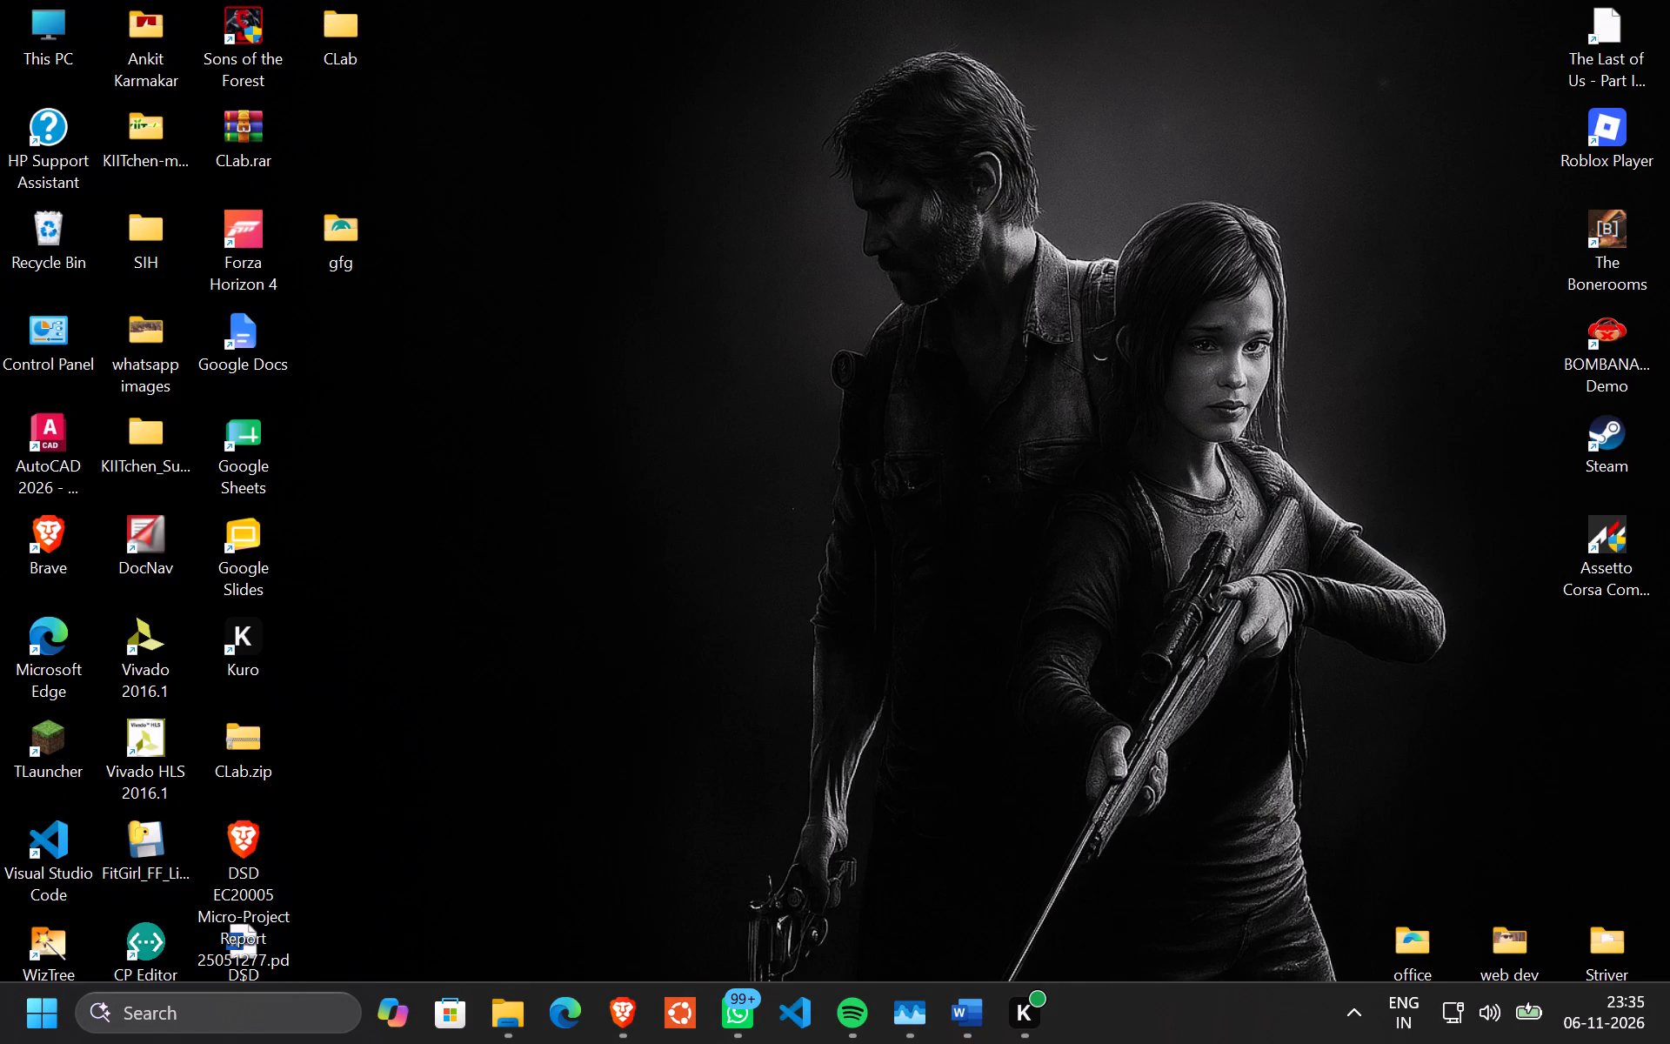
{"action": "left_click", "coordinate": [984, 755]}
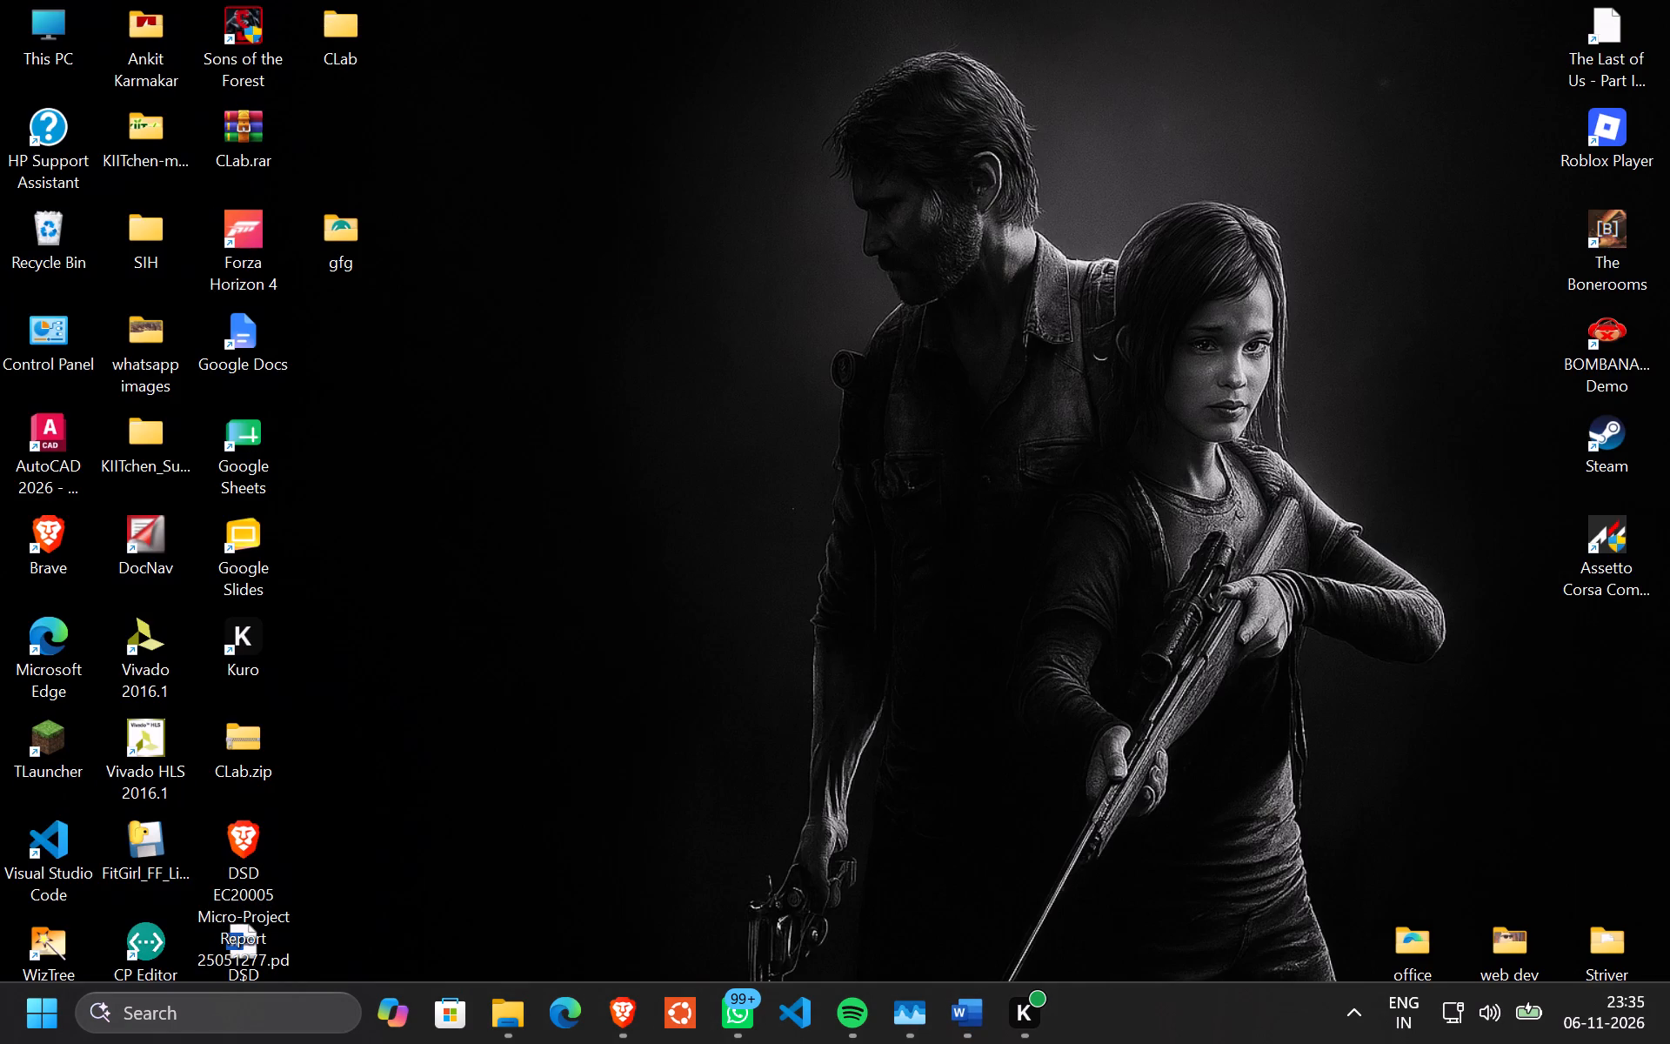
{"action": "double_click", "coordinate": [984, 755]}
{"action": "key", "text": "ctrl+shift+n"}
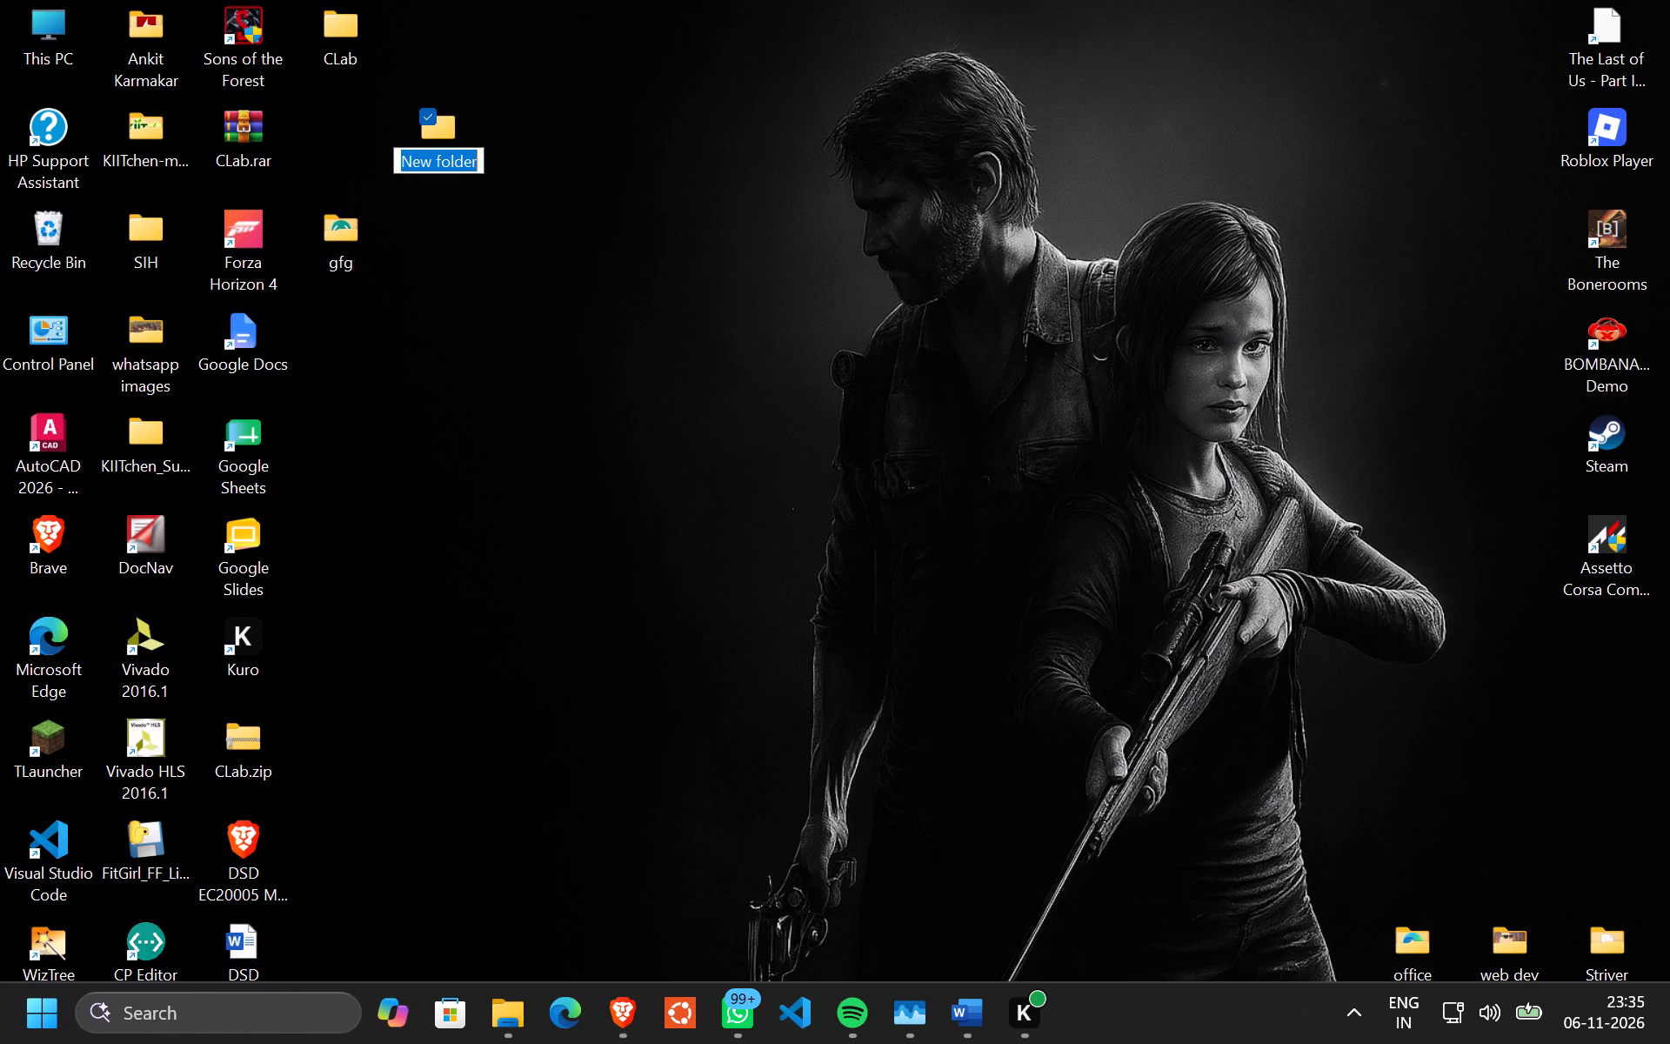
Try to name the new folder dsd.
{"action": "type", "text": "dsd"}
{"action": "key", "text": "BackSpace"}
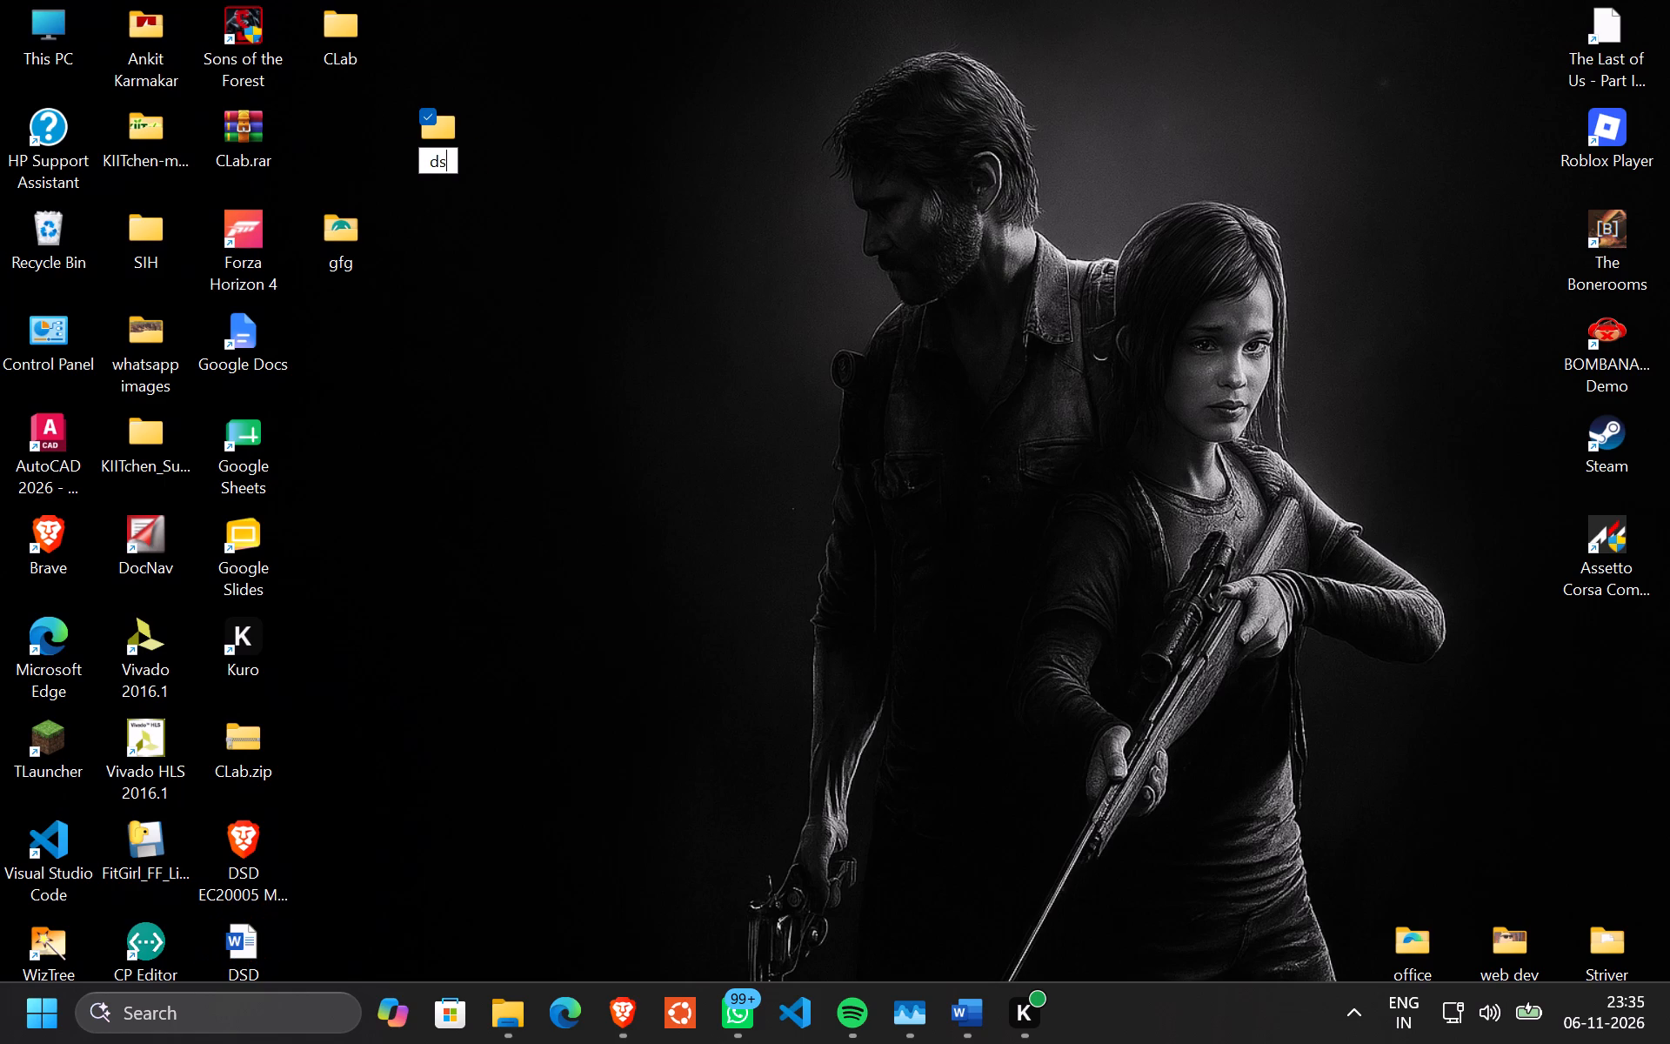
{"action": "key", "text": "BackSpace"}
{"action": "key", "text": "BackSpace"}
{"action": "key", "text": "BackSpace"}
Open the new folder on the Desktop.
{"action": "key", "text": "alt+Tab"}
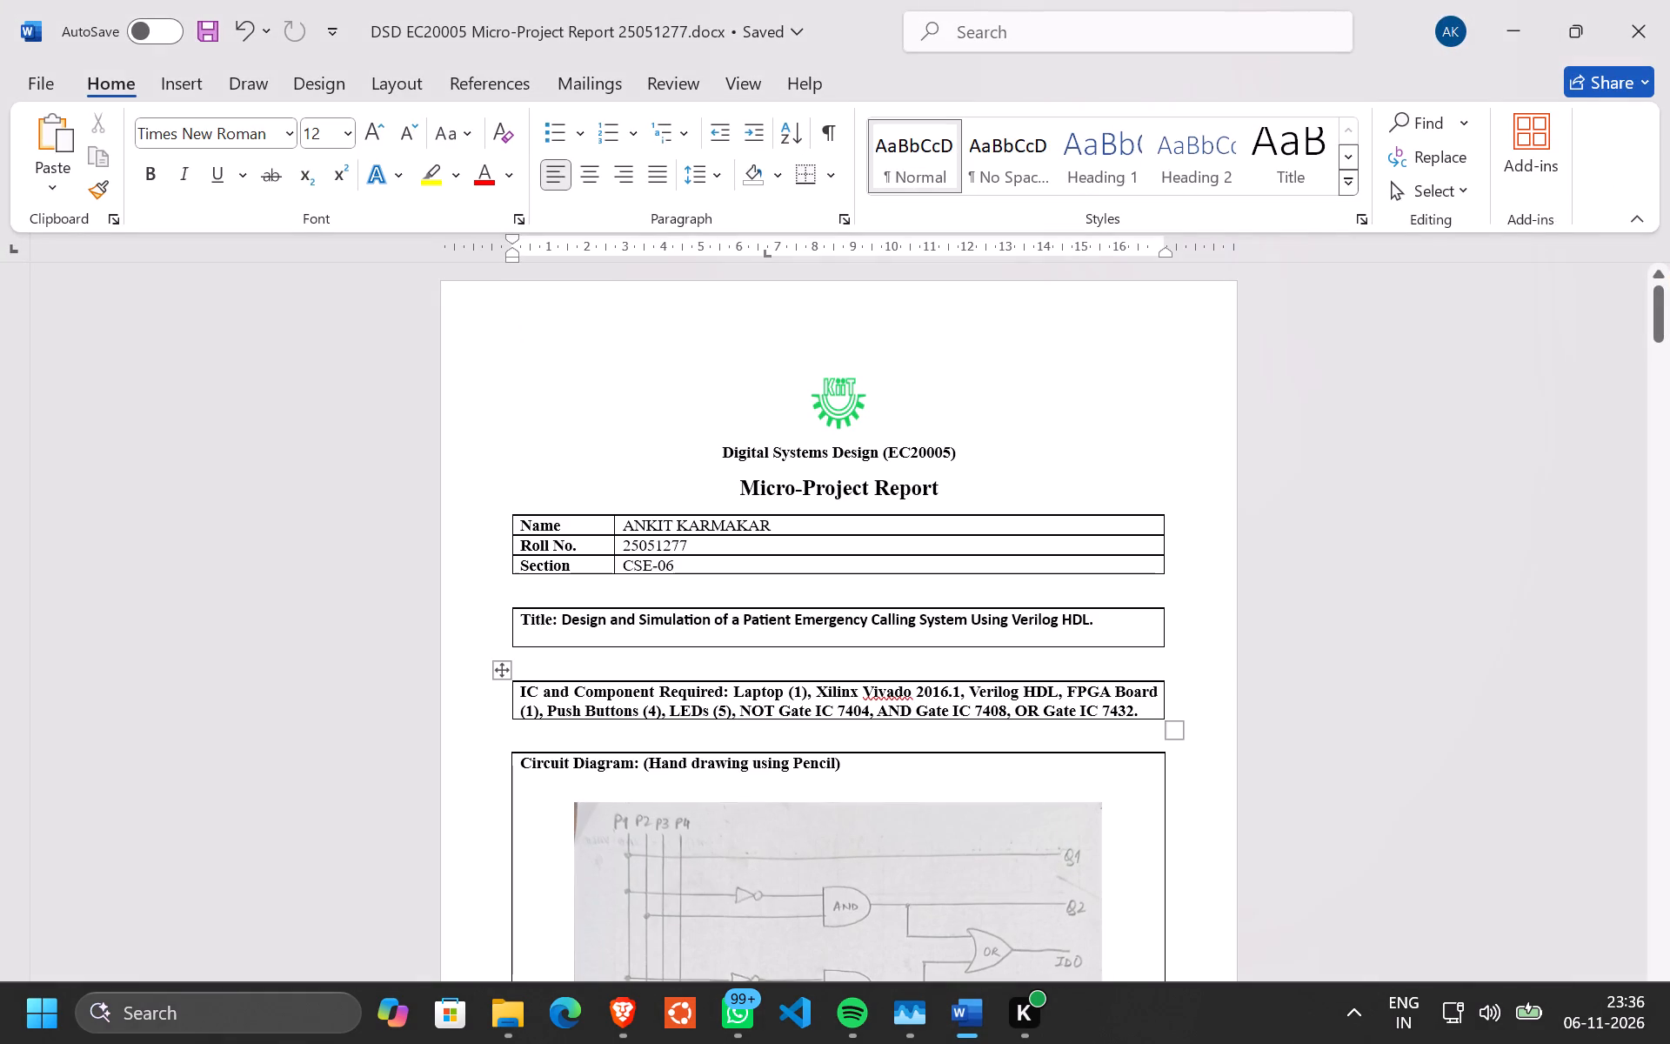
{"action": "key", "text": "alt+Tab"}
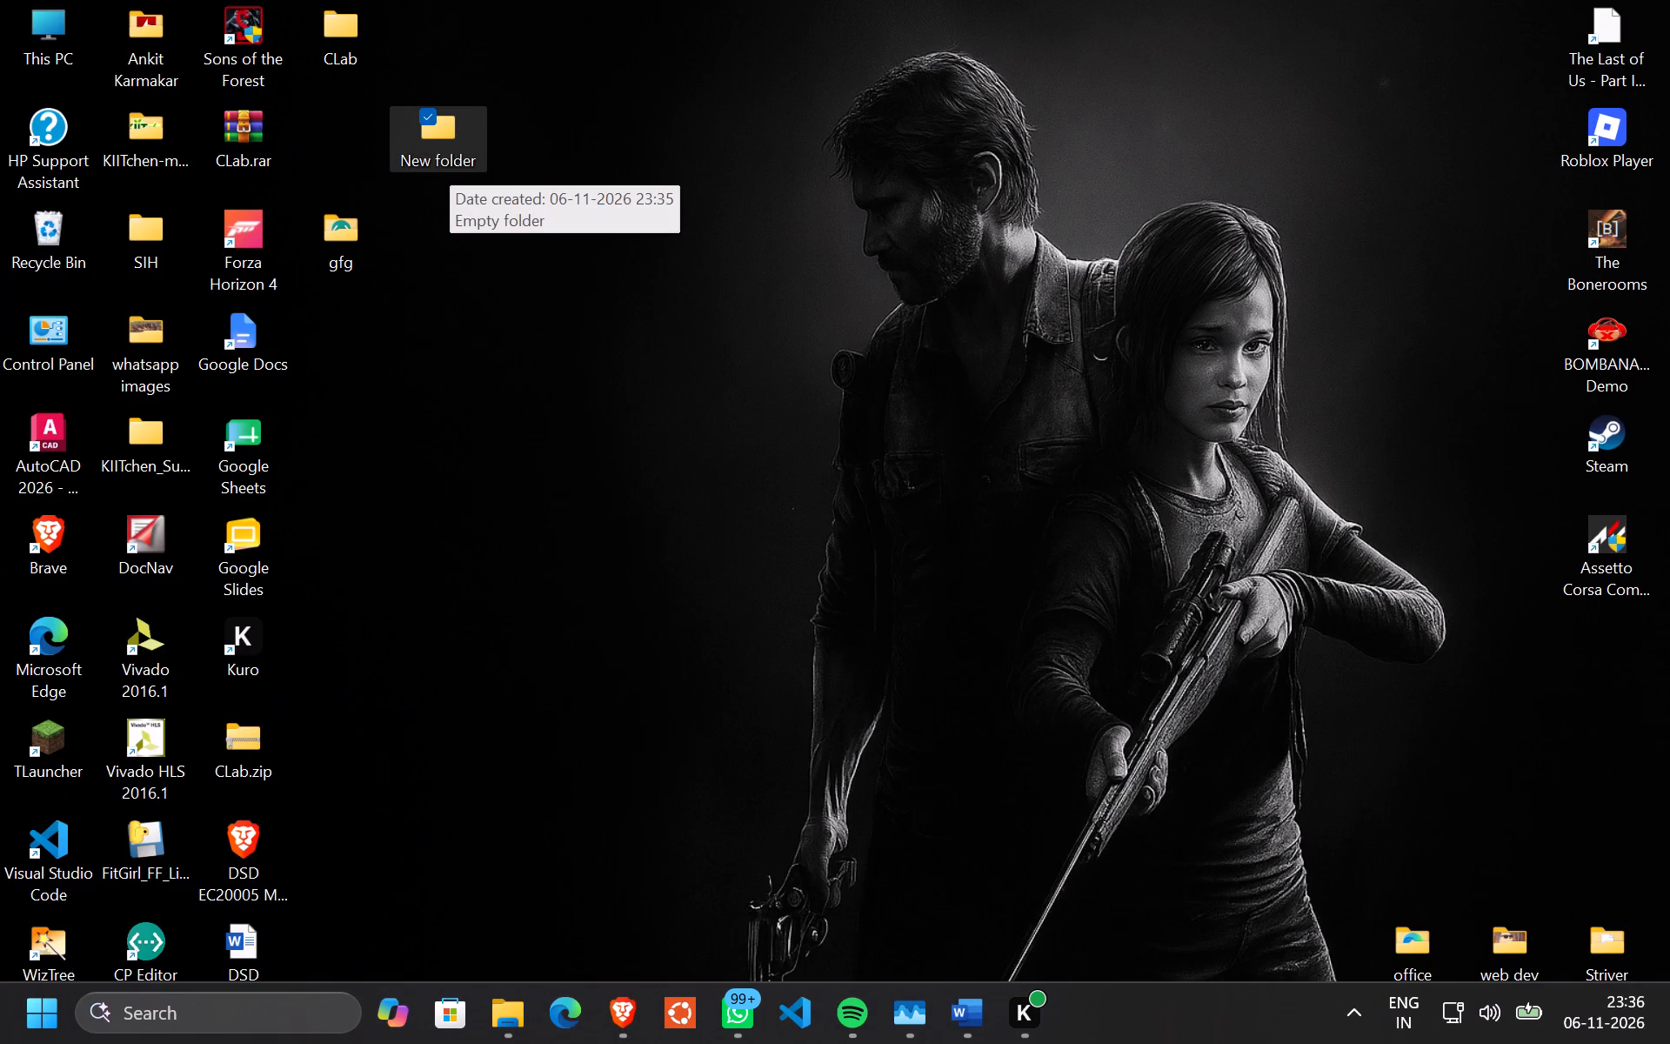
{"action": "double_click", "coordinate": [450, 161]}
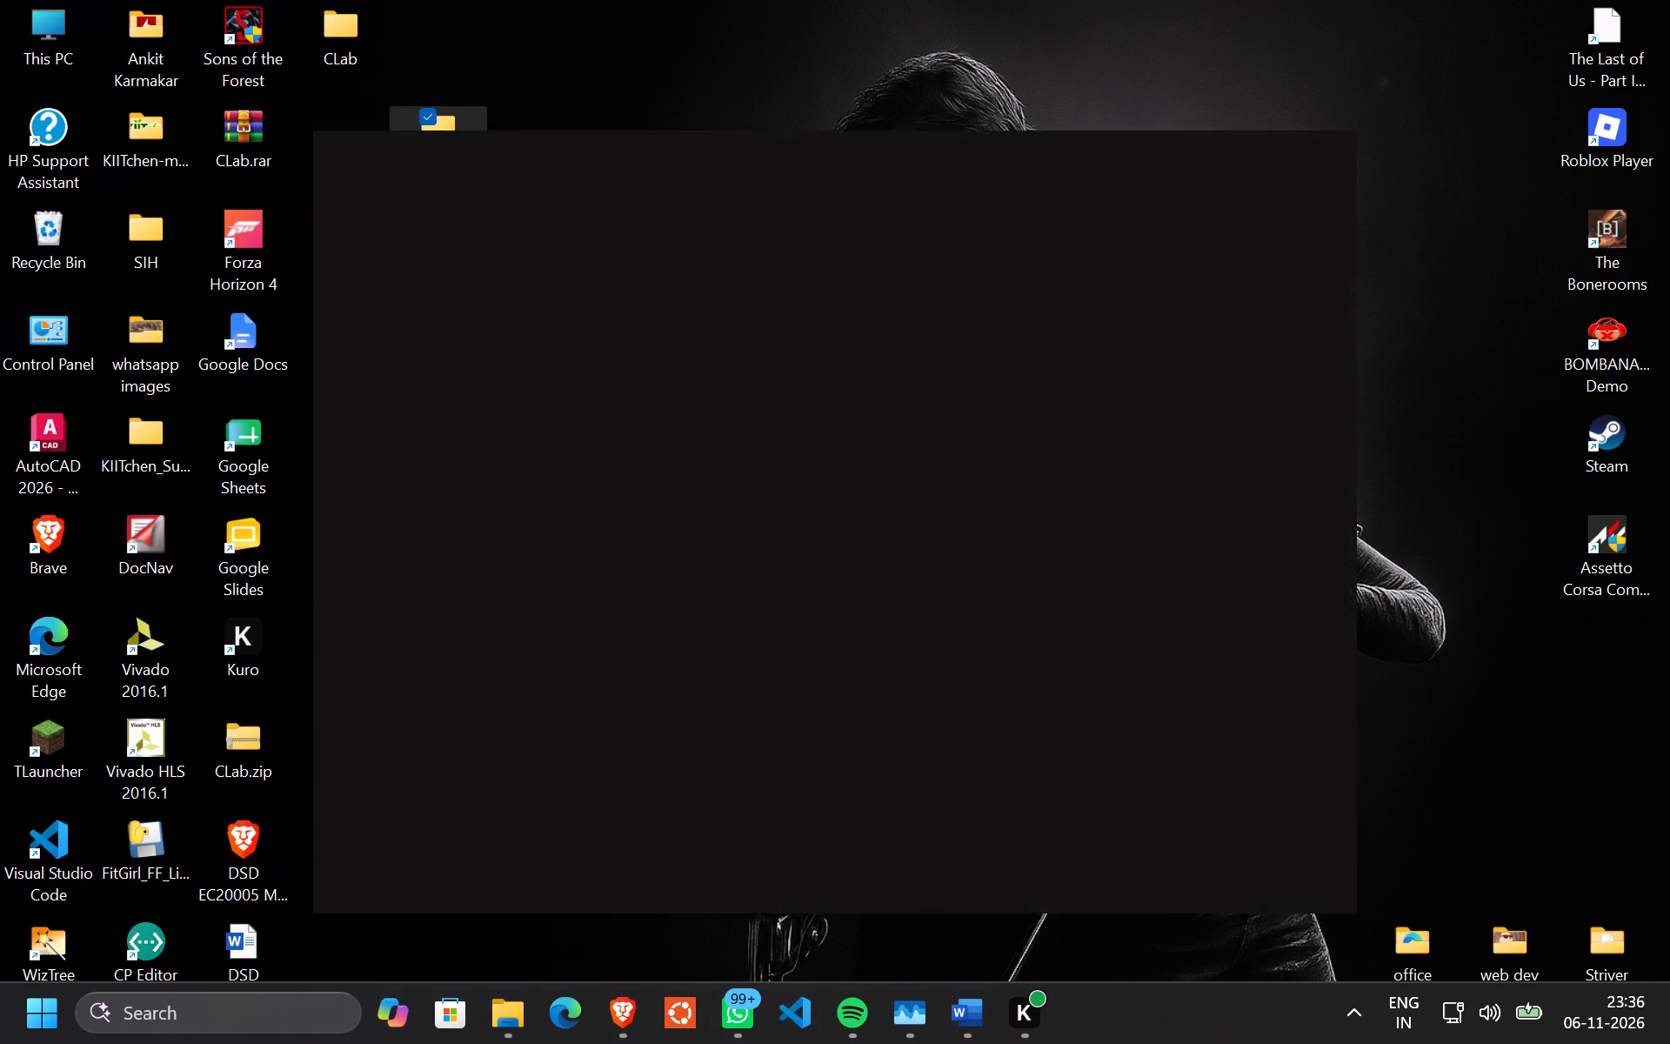
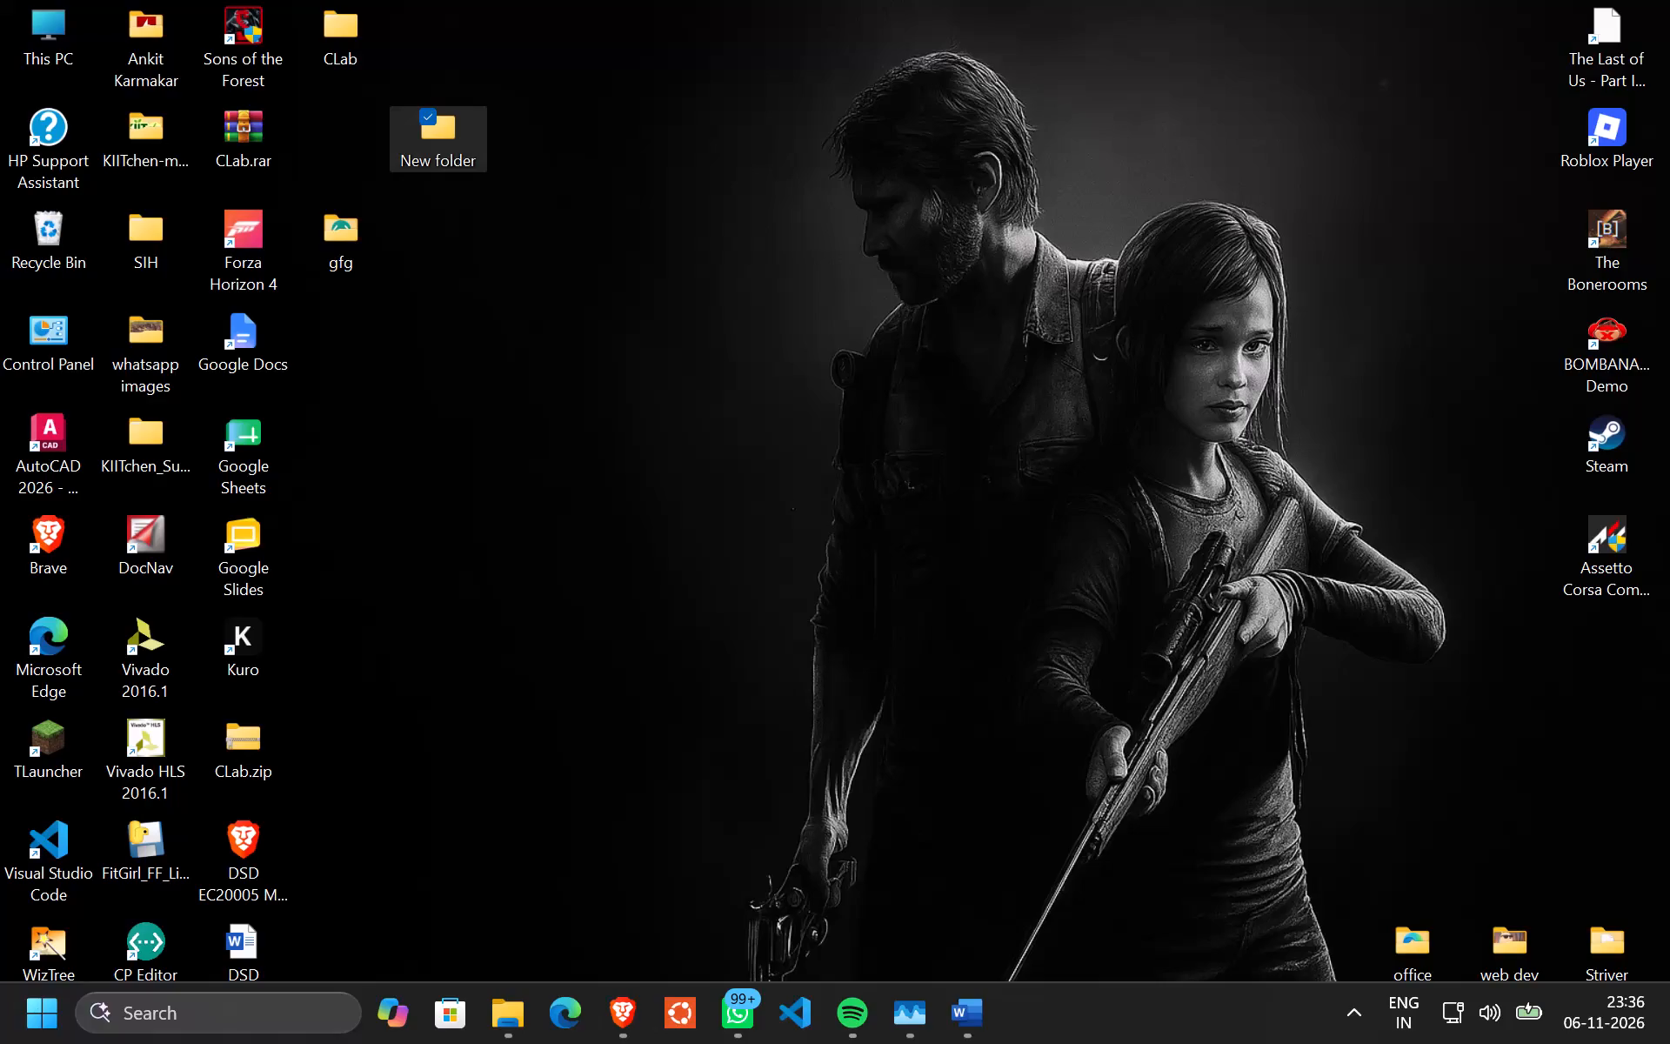
Rename the new folder on the Desktop as DSD MICRO PROJECT.
{"action": "left_click", "coordinate": [451, 166]}
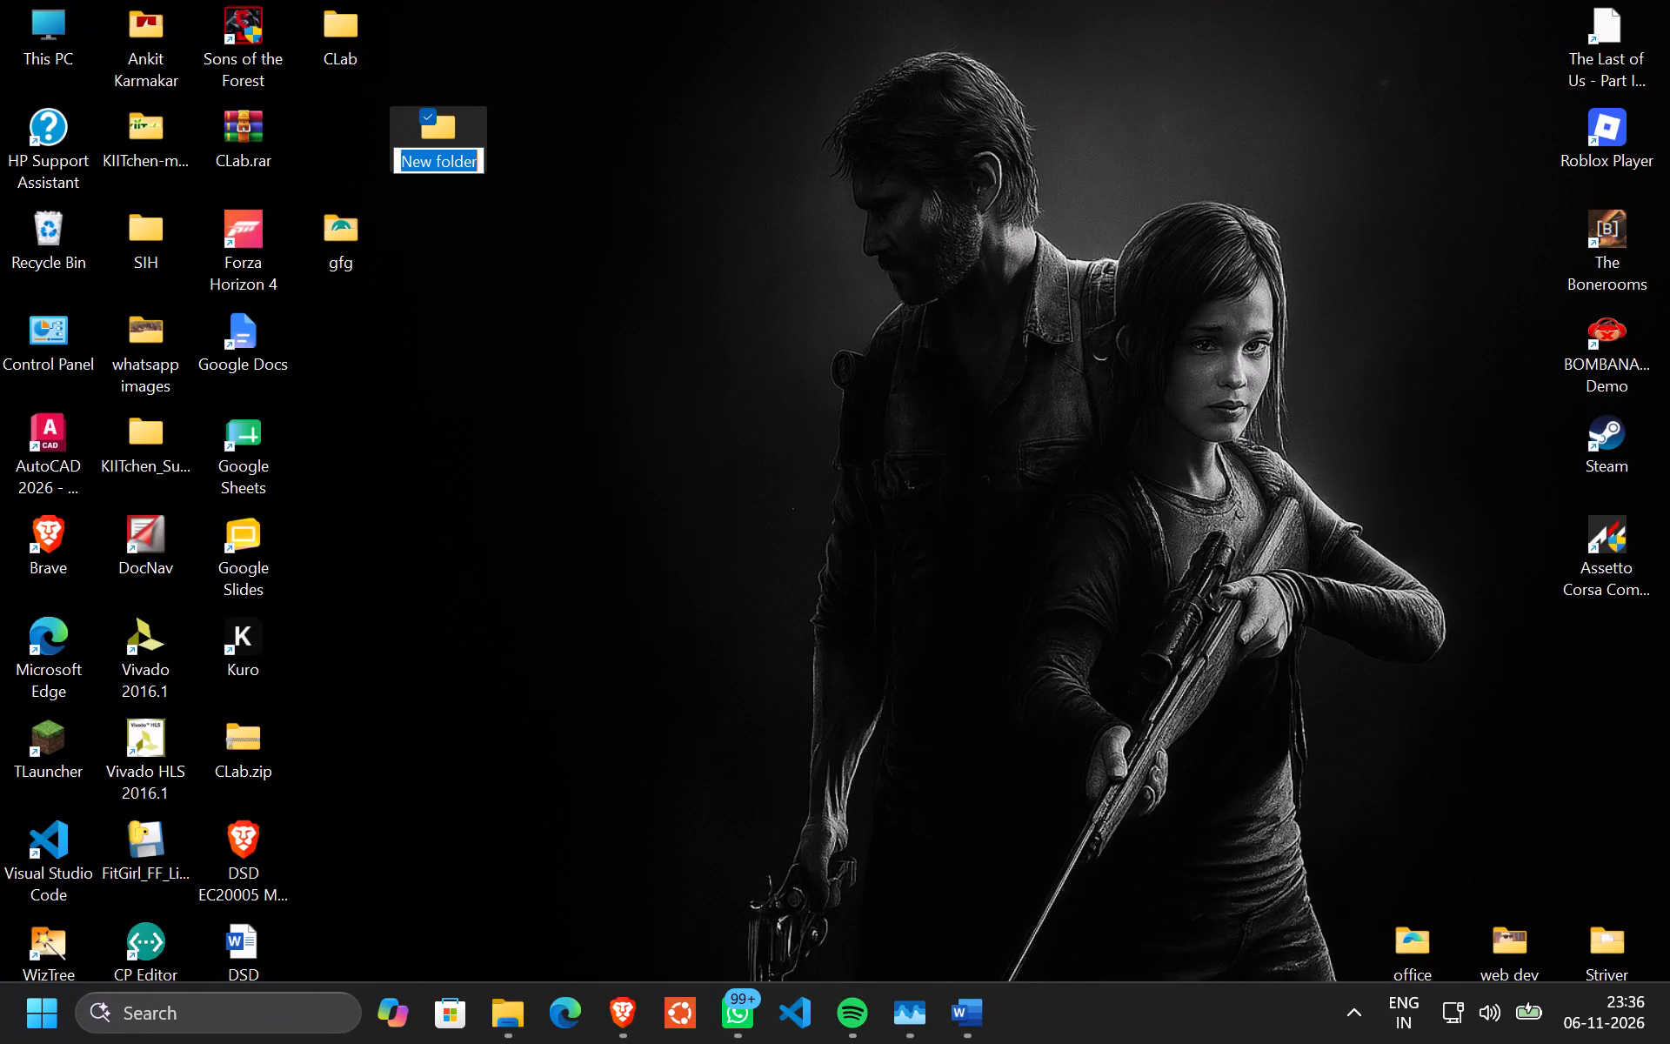
{"action": "type", "text": "DSD"}
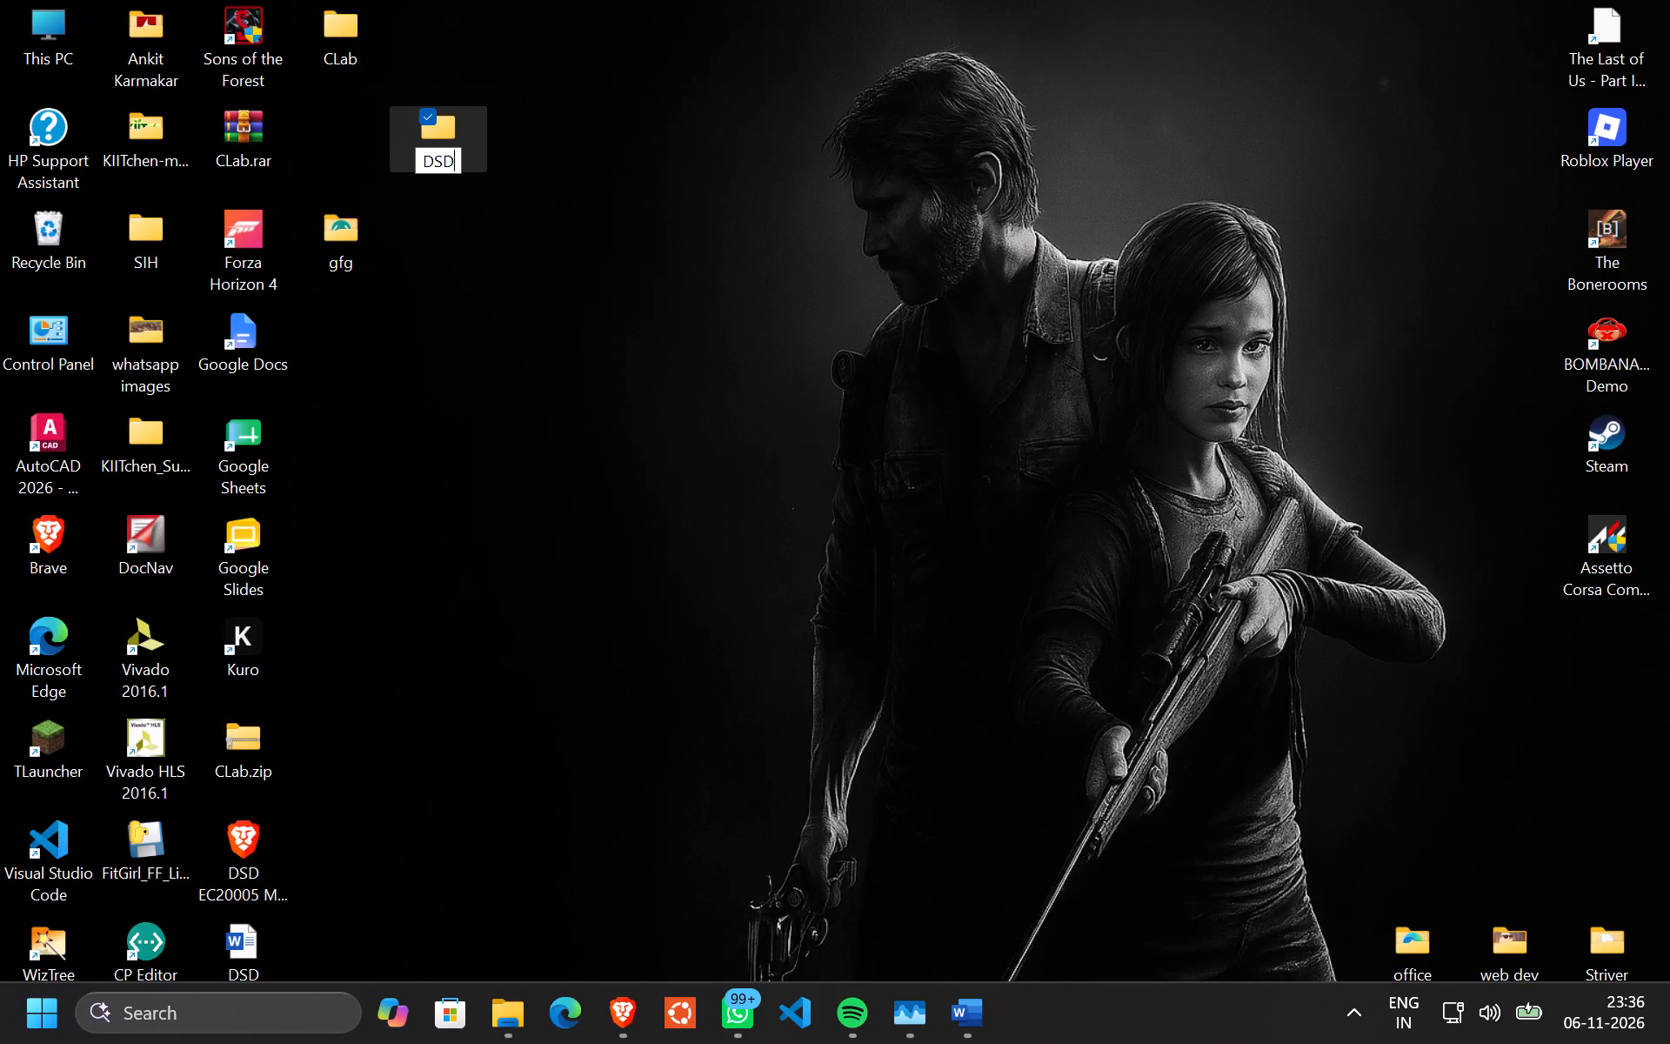
{"action": "key", "text": "space"}
{"action": "type", "text": "MICRR"}
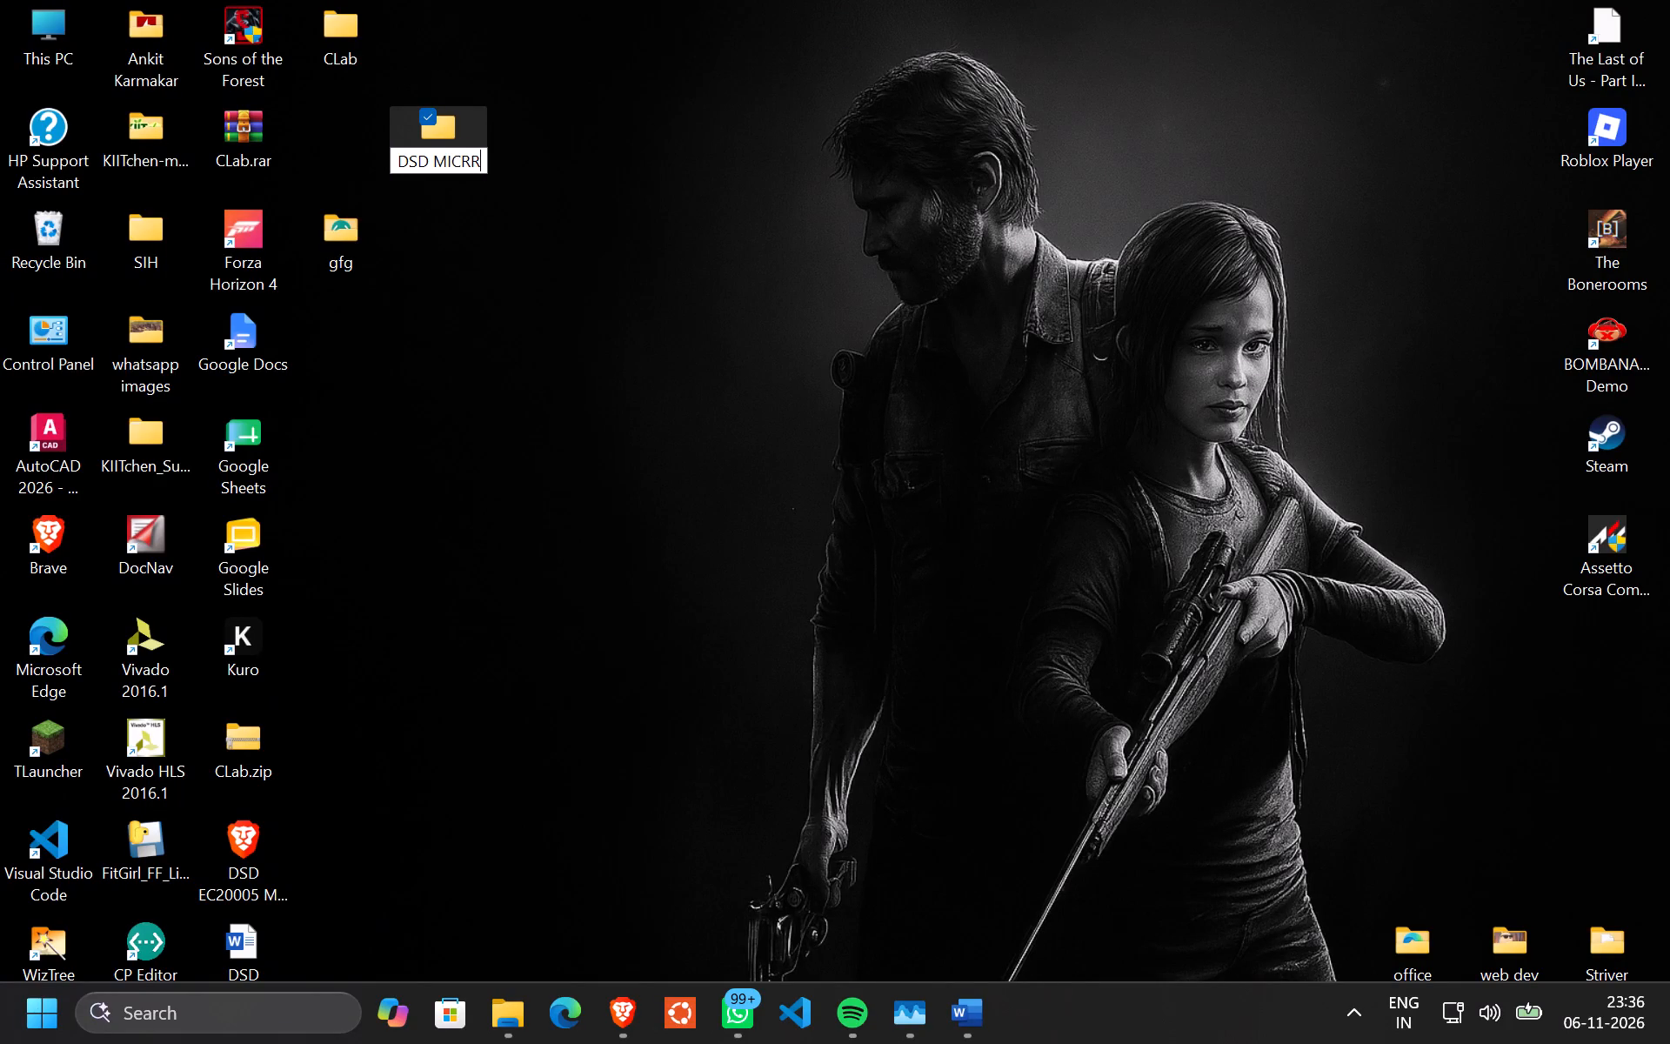
{"action": "key", "text": "BackSpace"}
{"action": "type", "text": "O PROJECT"}
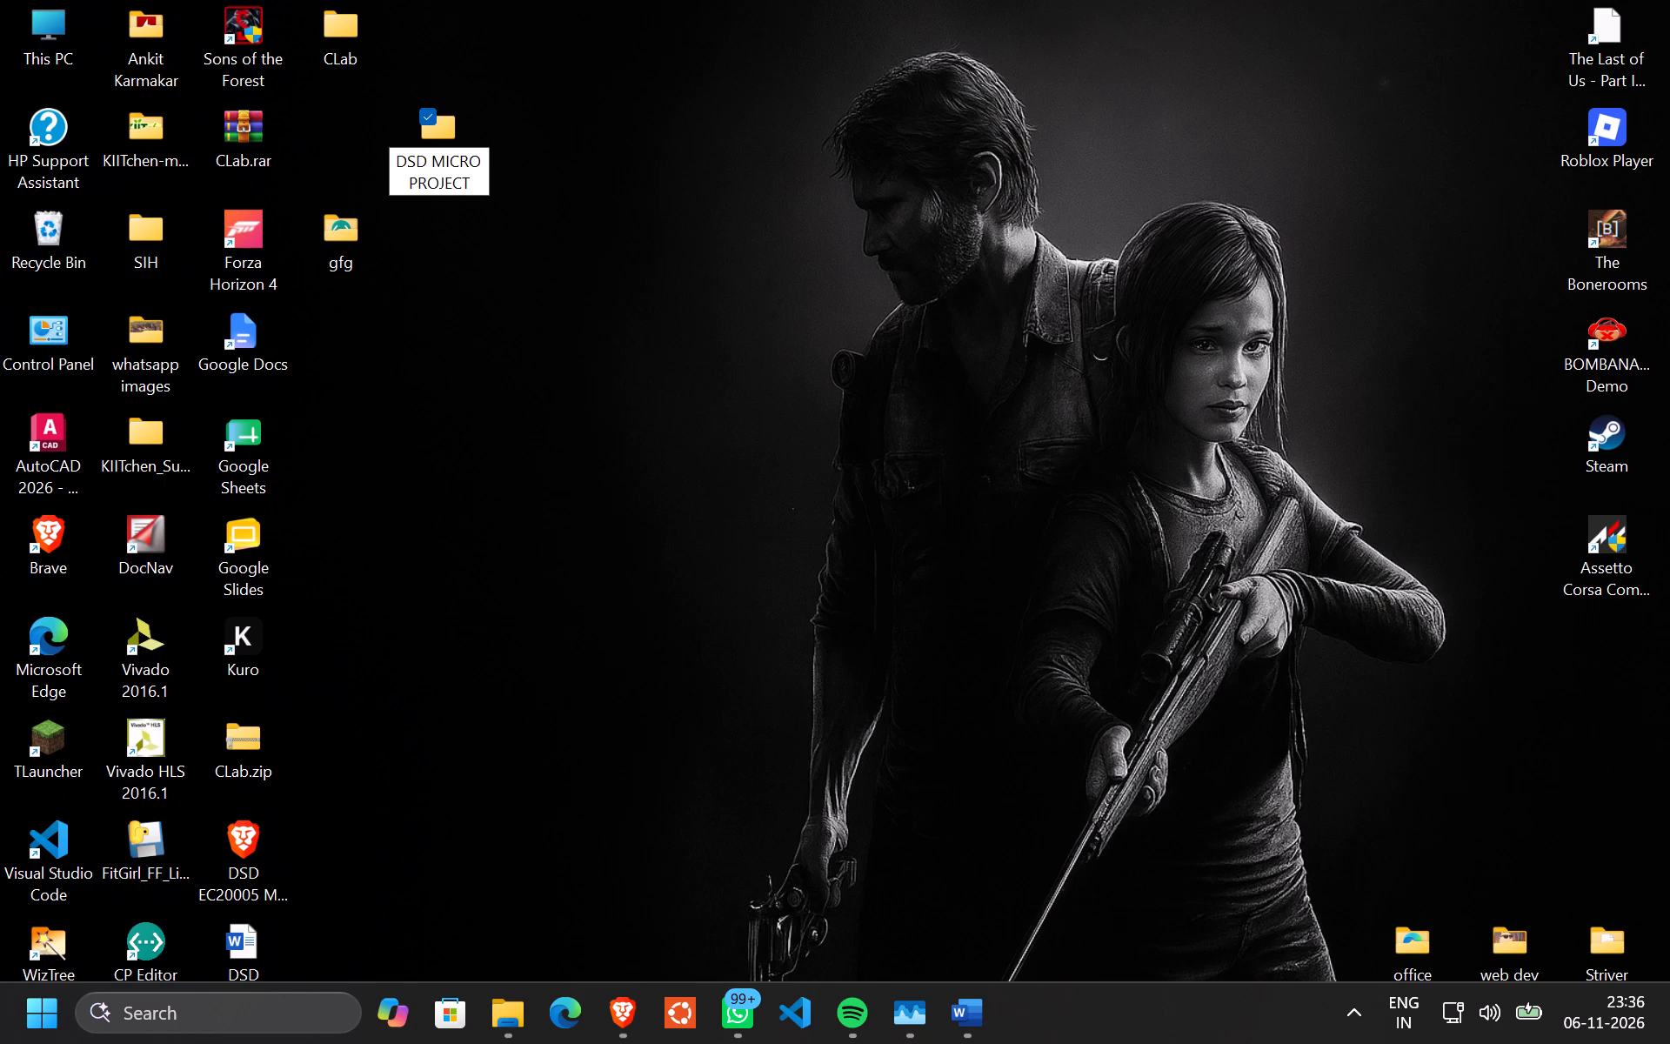
{"action": "left_click", "coordinate": [583, 197]}
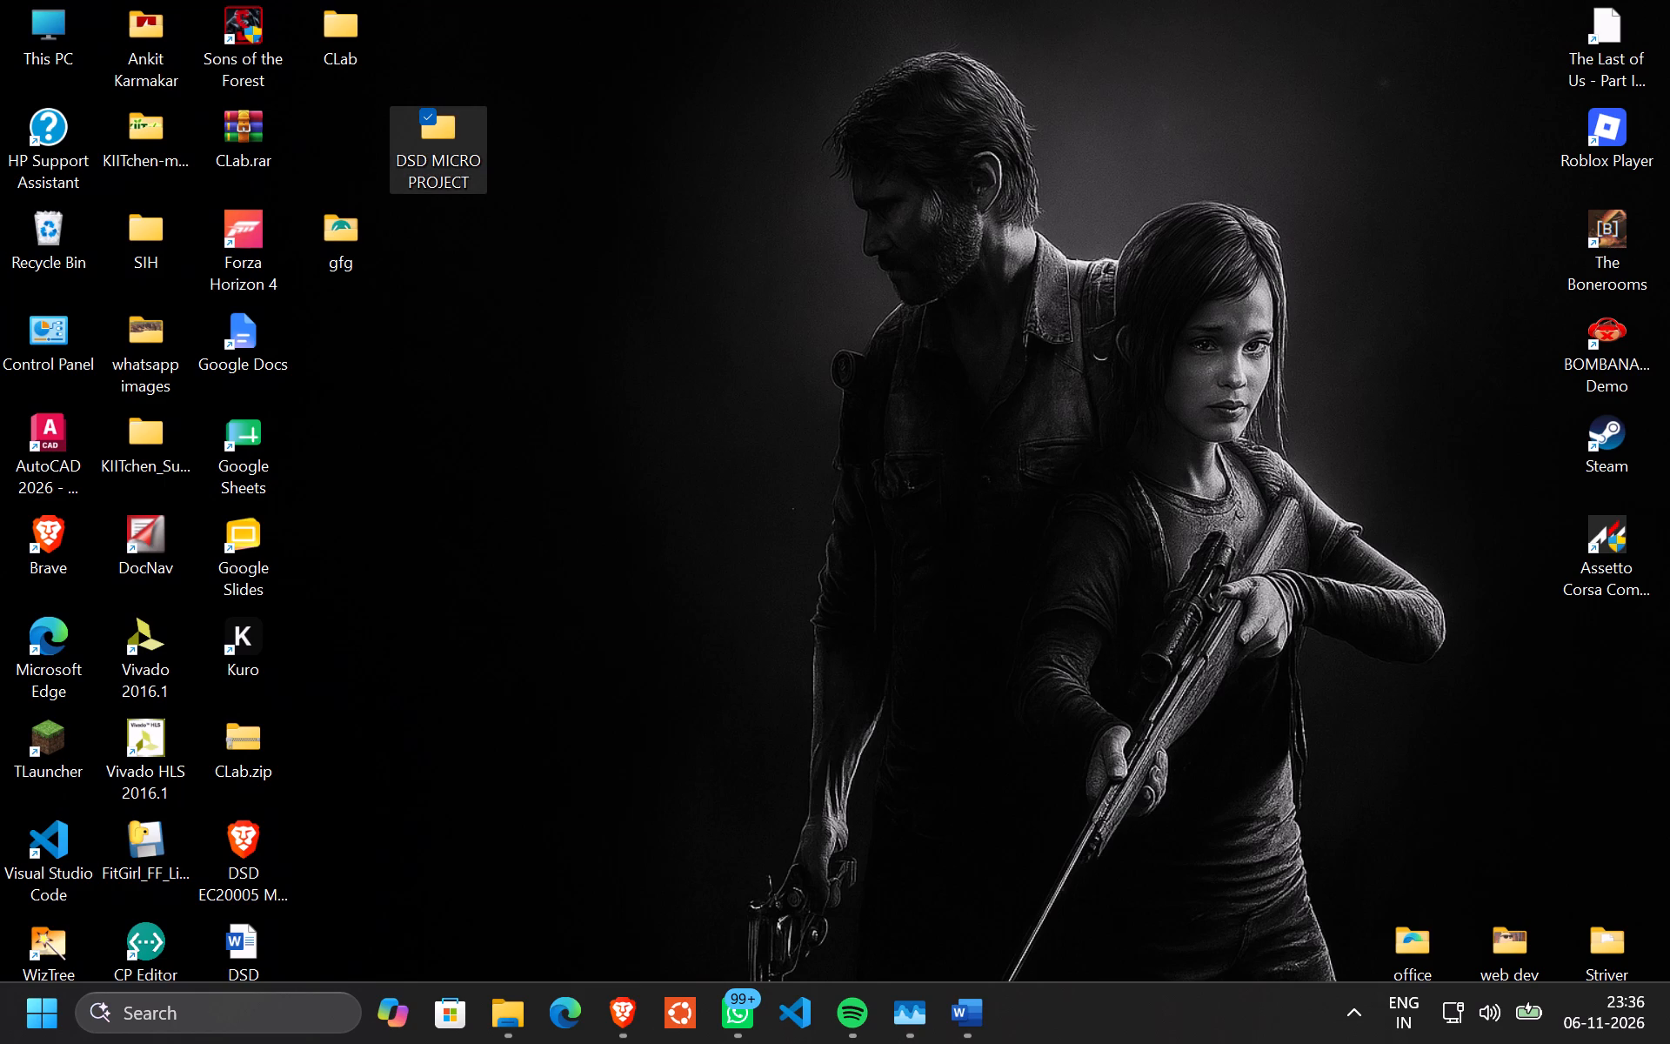
Open the DSD MICRO PROJECT folder on the Desktop.
{"action": "double_click", "coordinate": [466, 171]}
Check the submission form's requirements for the zip of supplementary files, and return to the Desktop.
{"action": "key", "text": "alt+Tab"}
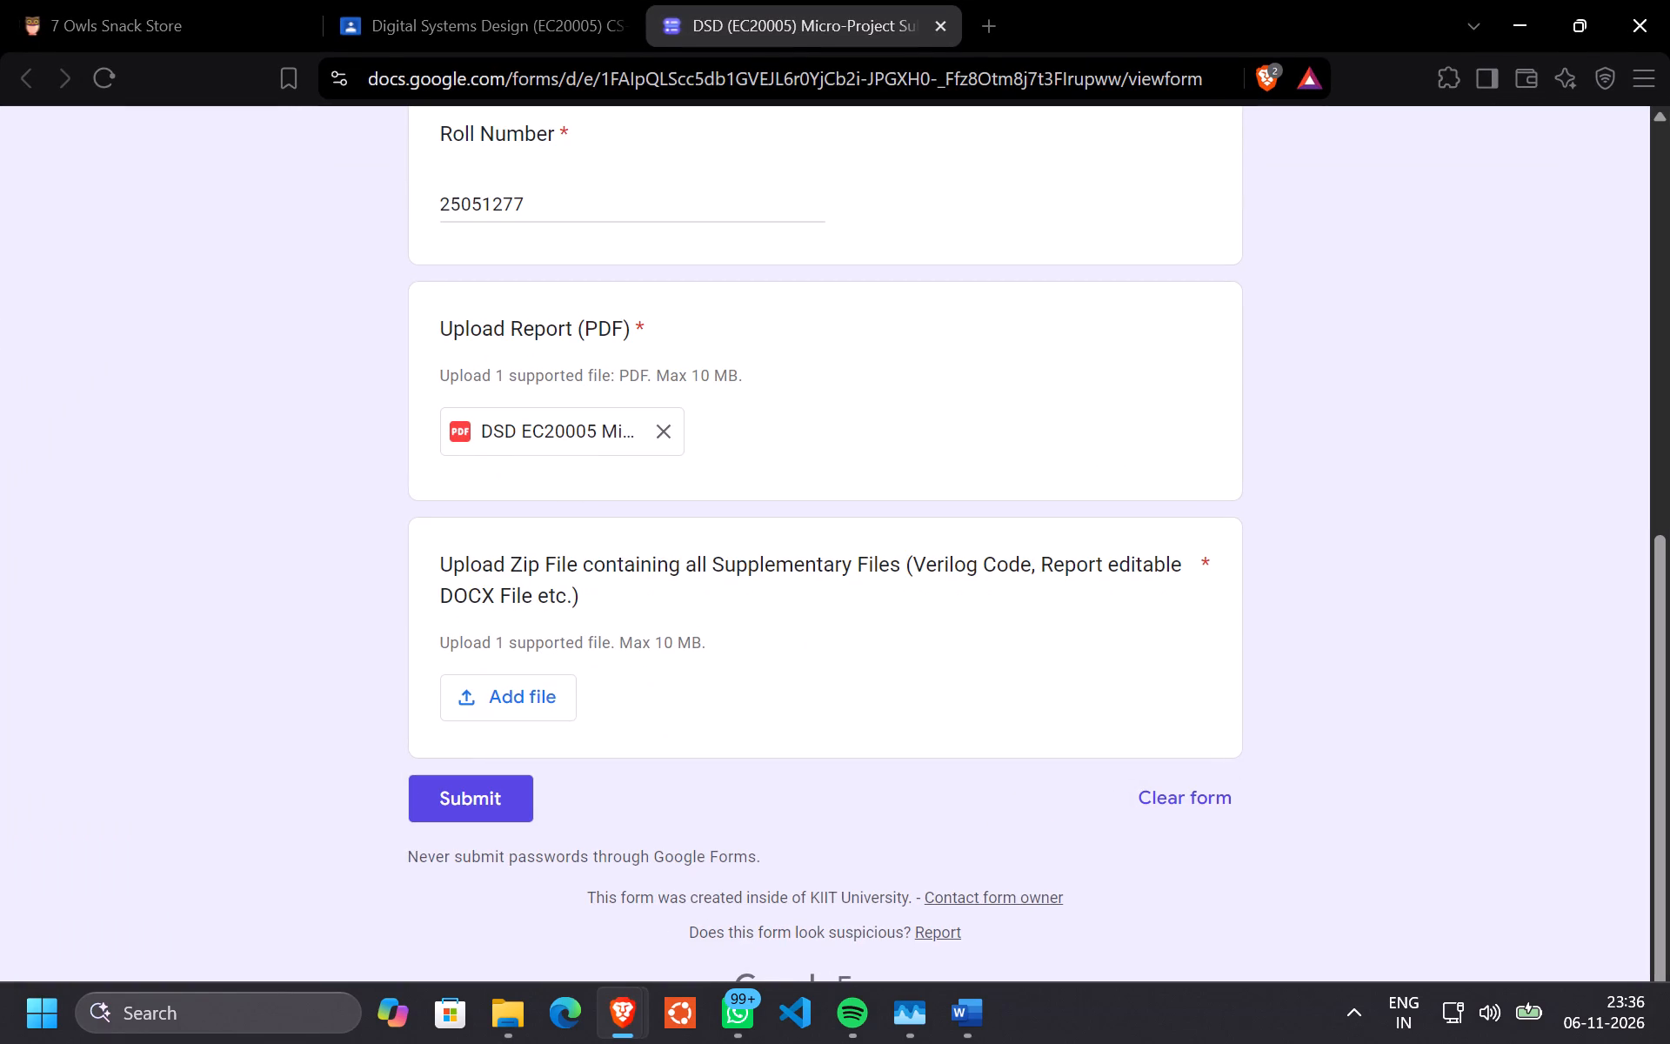
{"action": "key", "text": "alt+Tab"}
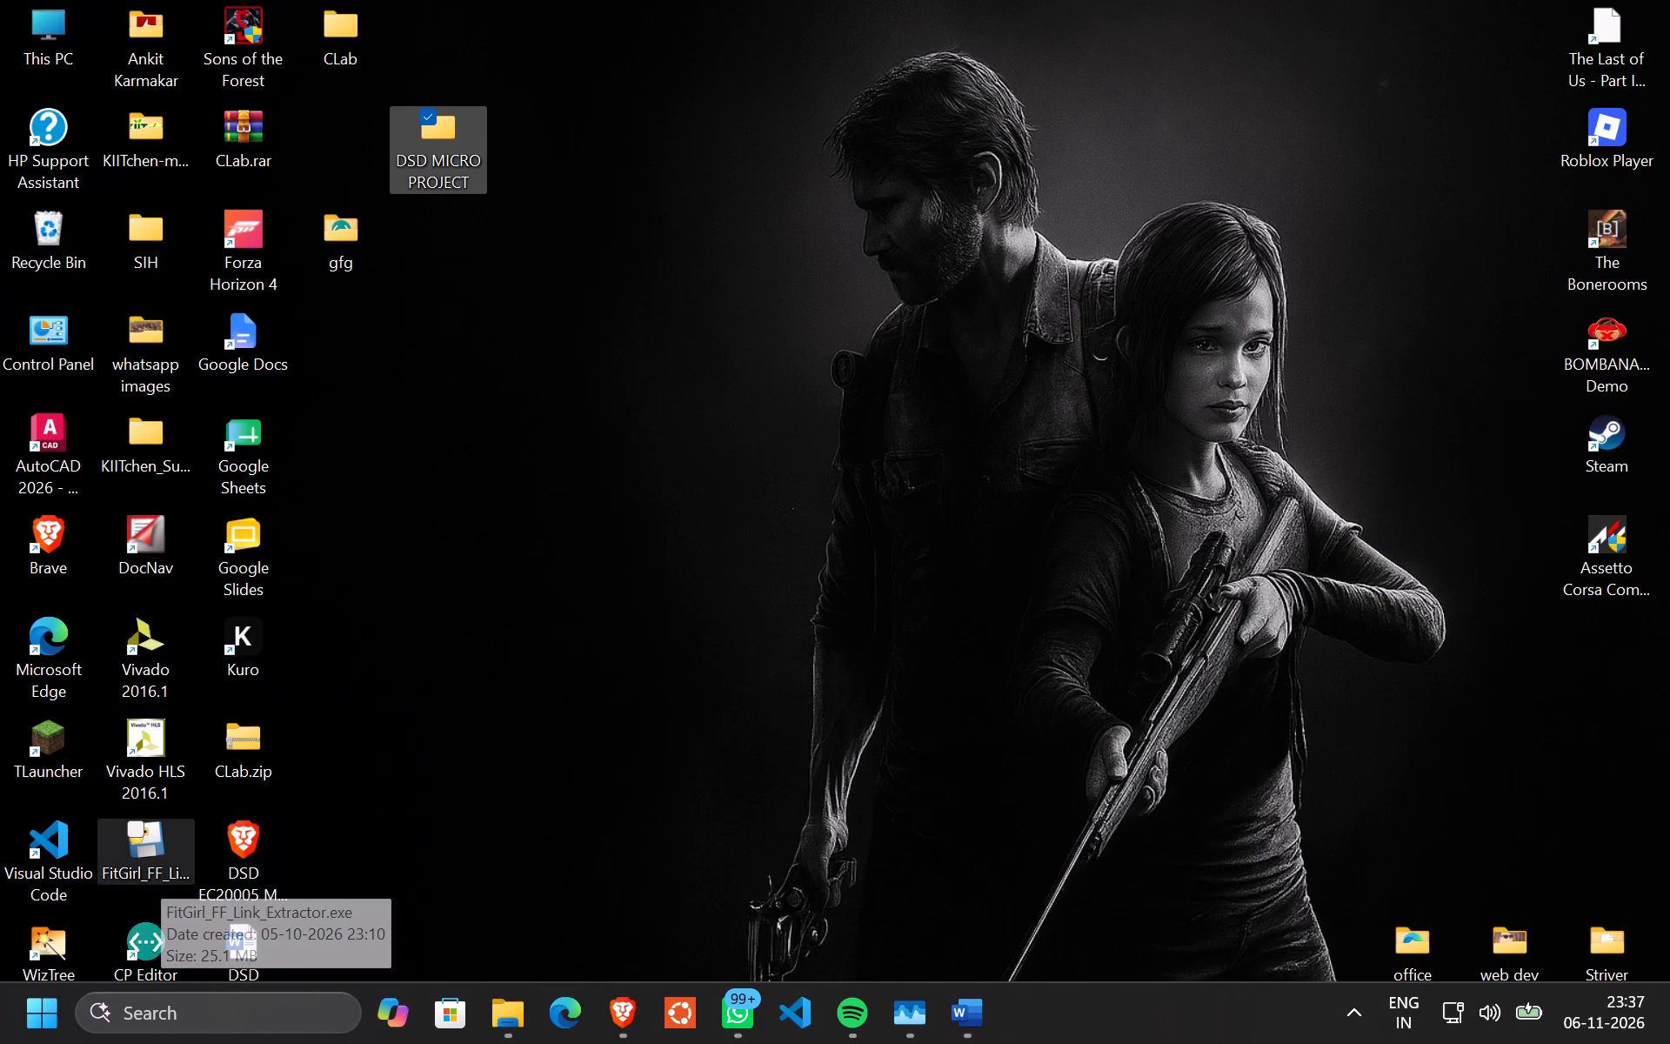
{"action": "left_click", "coordinate": [497, 1013]}
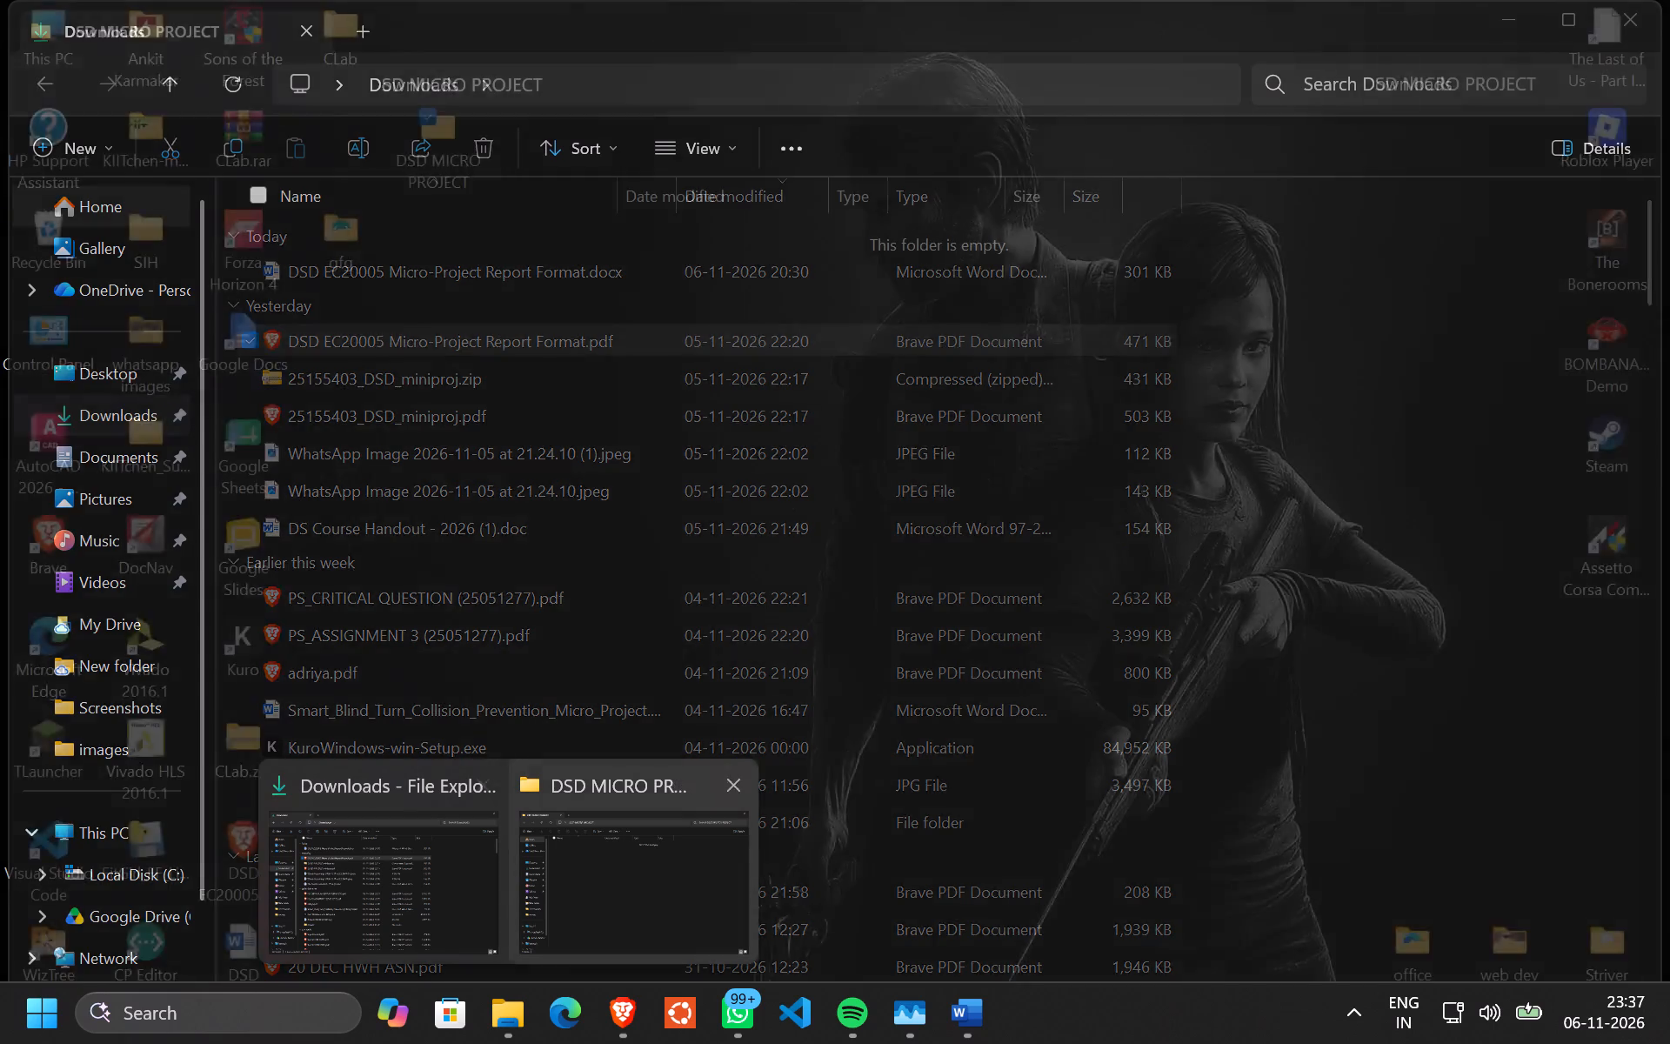
{"action": "left_click", "coordinate": [378, 398]}
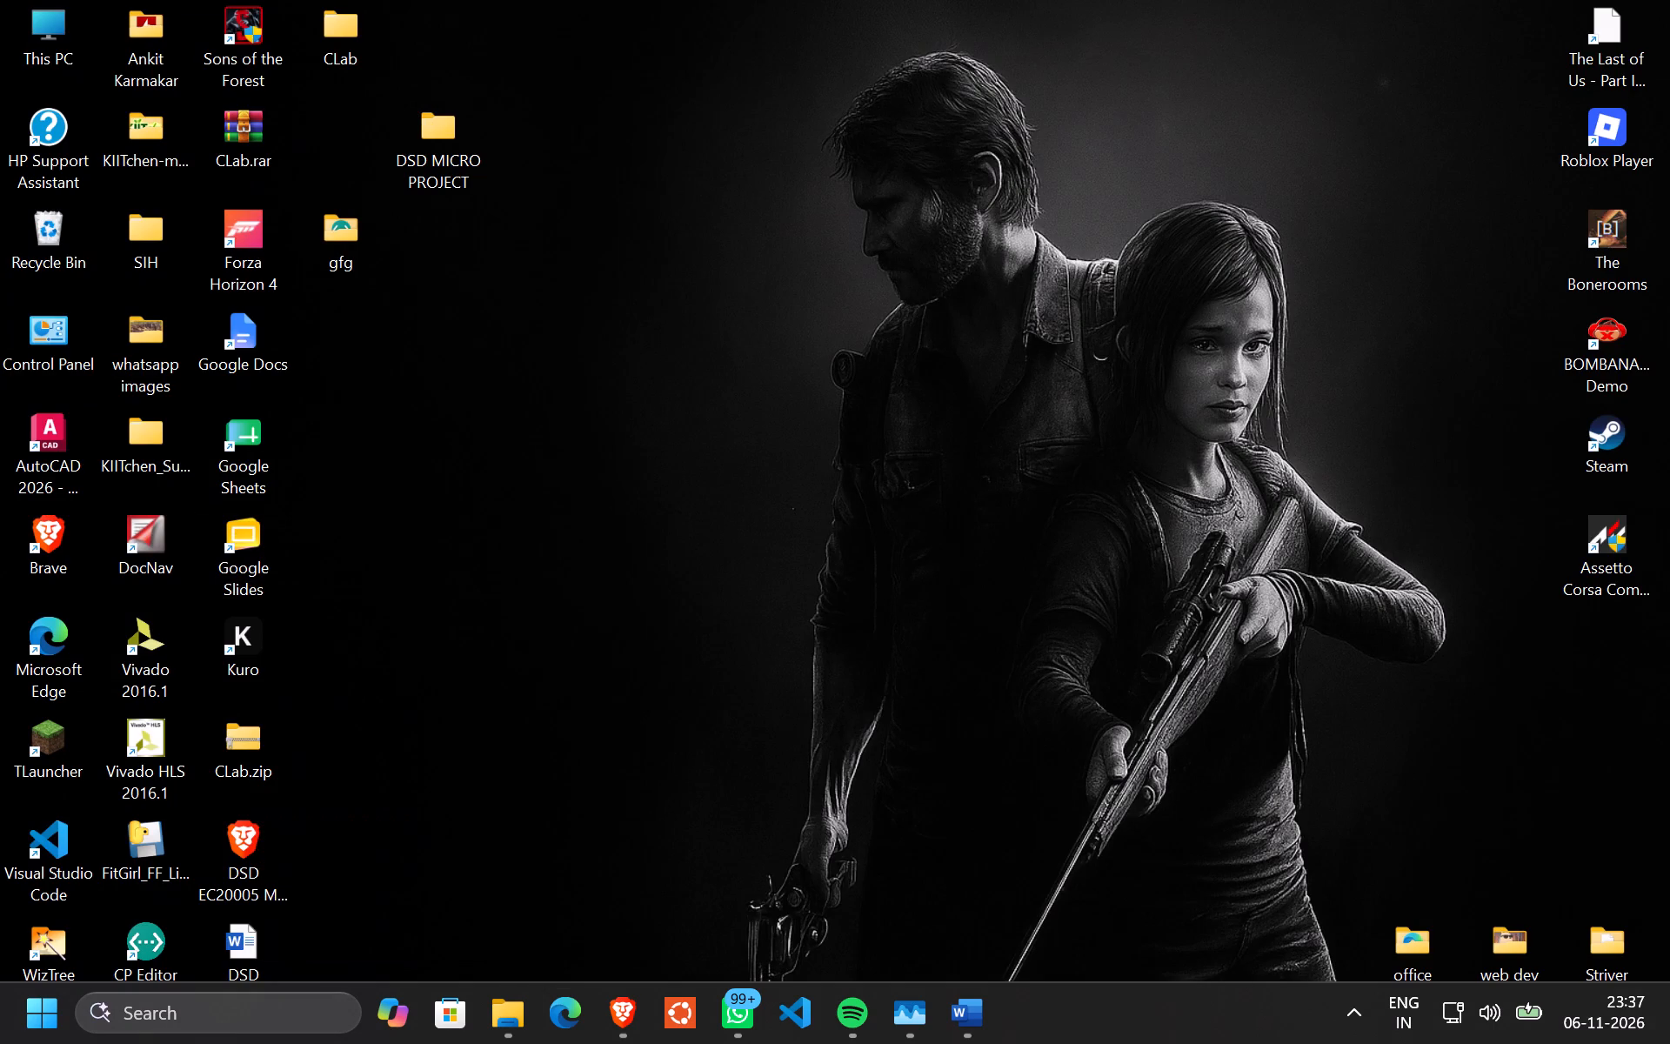
Launch Vivado 2016.1 from the Desktop.
{"action": "double_click", "coordinate": [144, 689]}
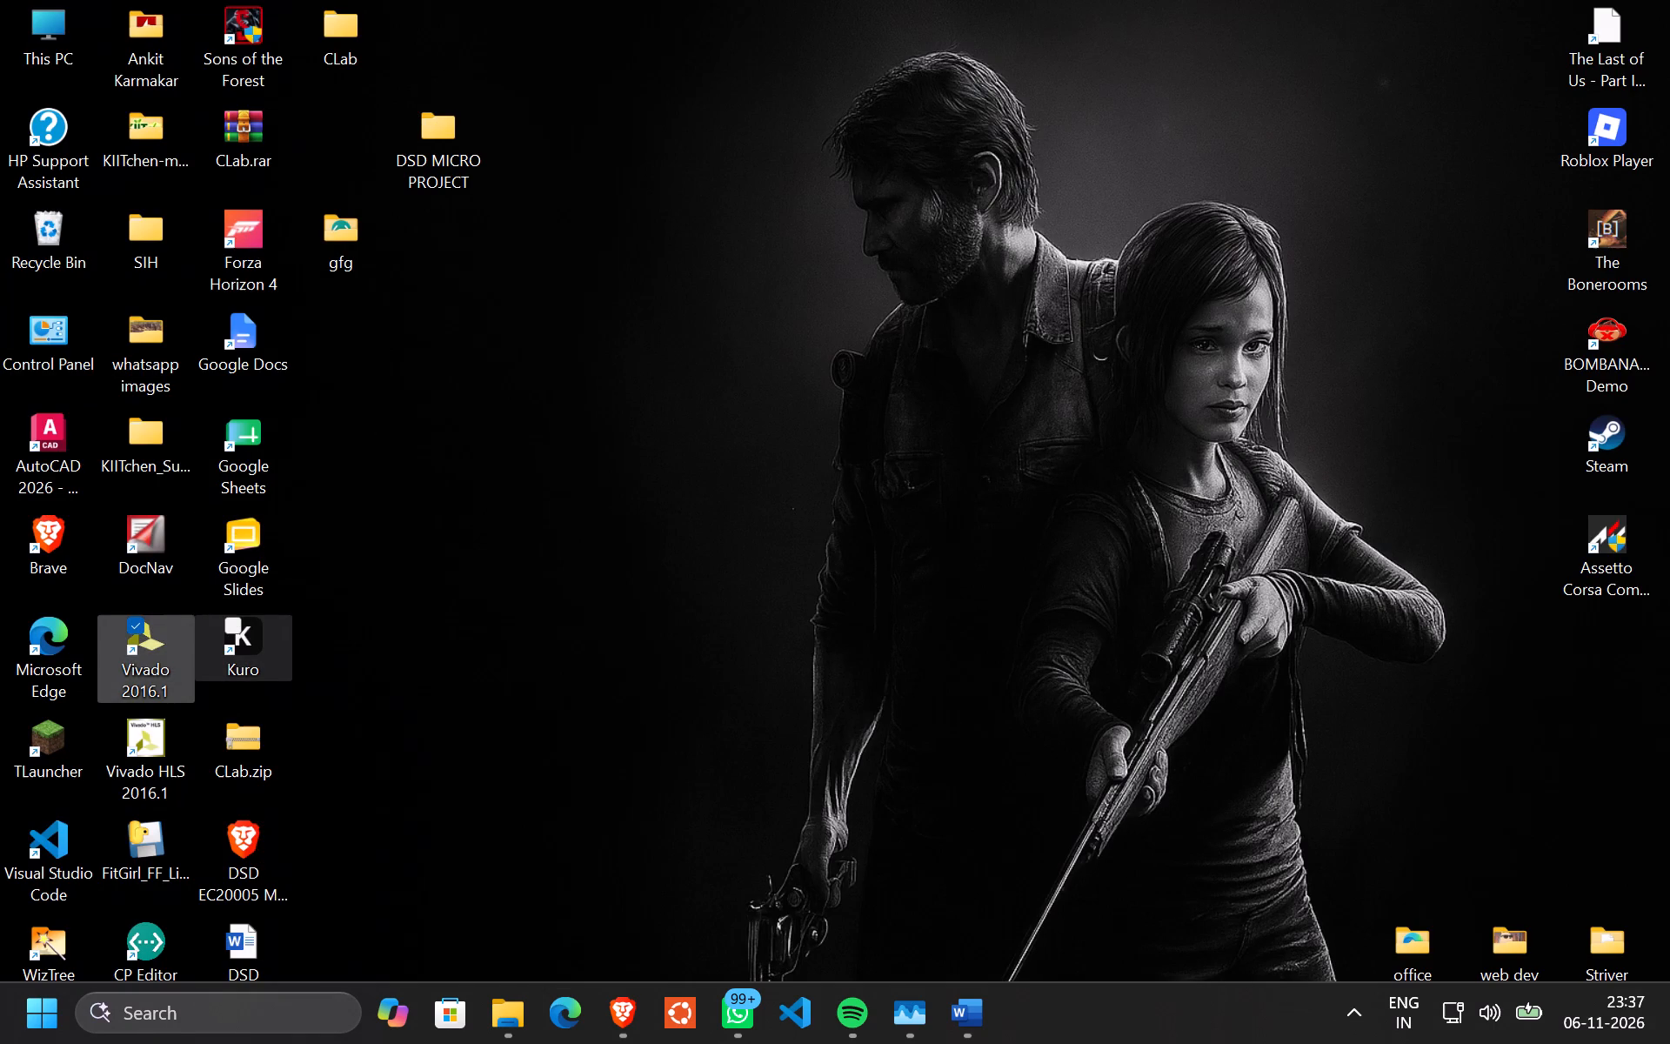
Browse from This PC to the root of Local Disk (C:) in File Explorer.
{"action": "double_click", "coordinate": [57, 61]}
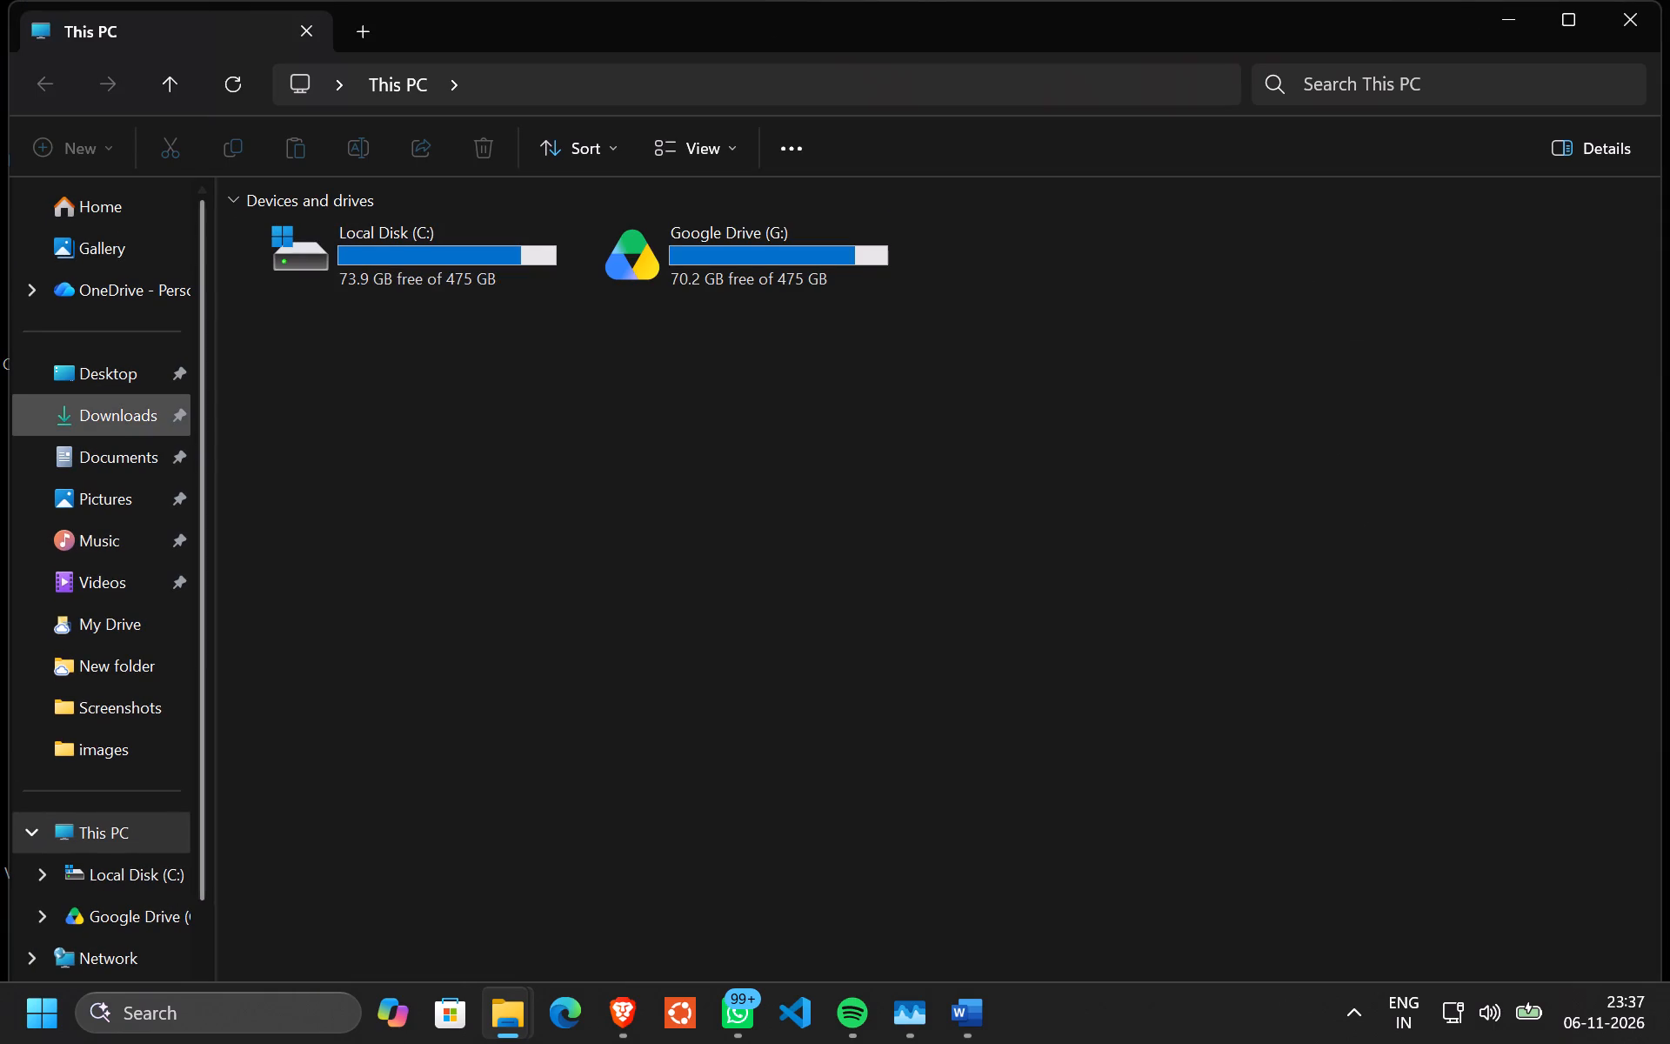
{"action": "left_click", "coordinate": [144, 422]}
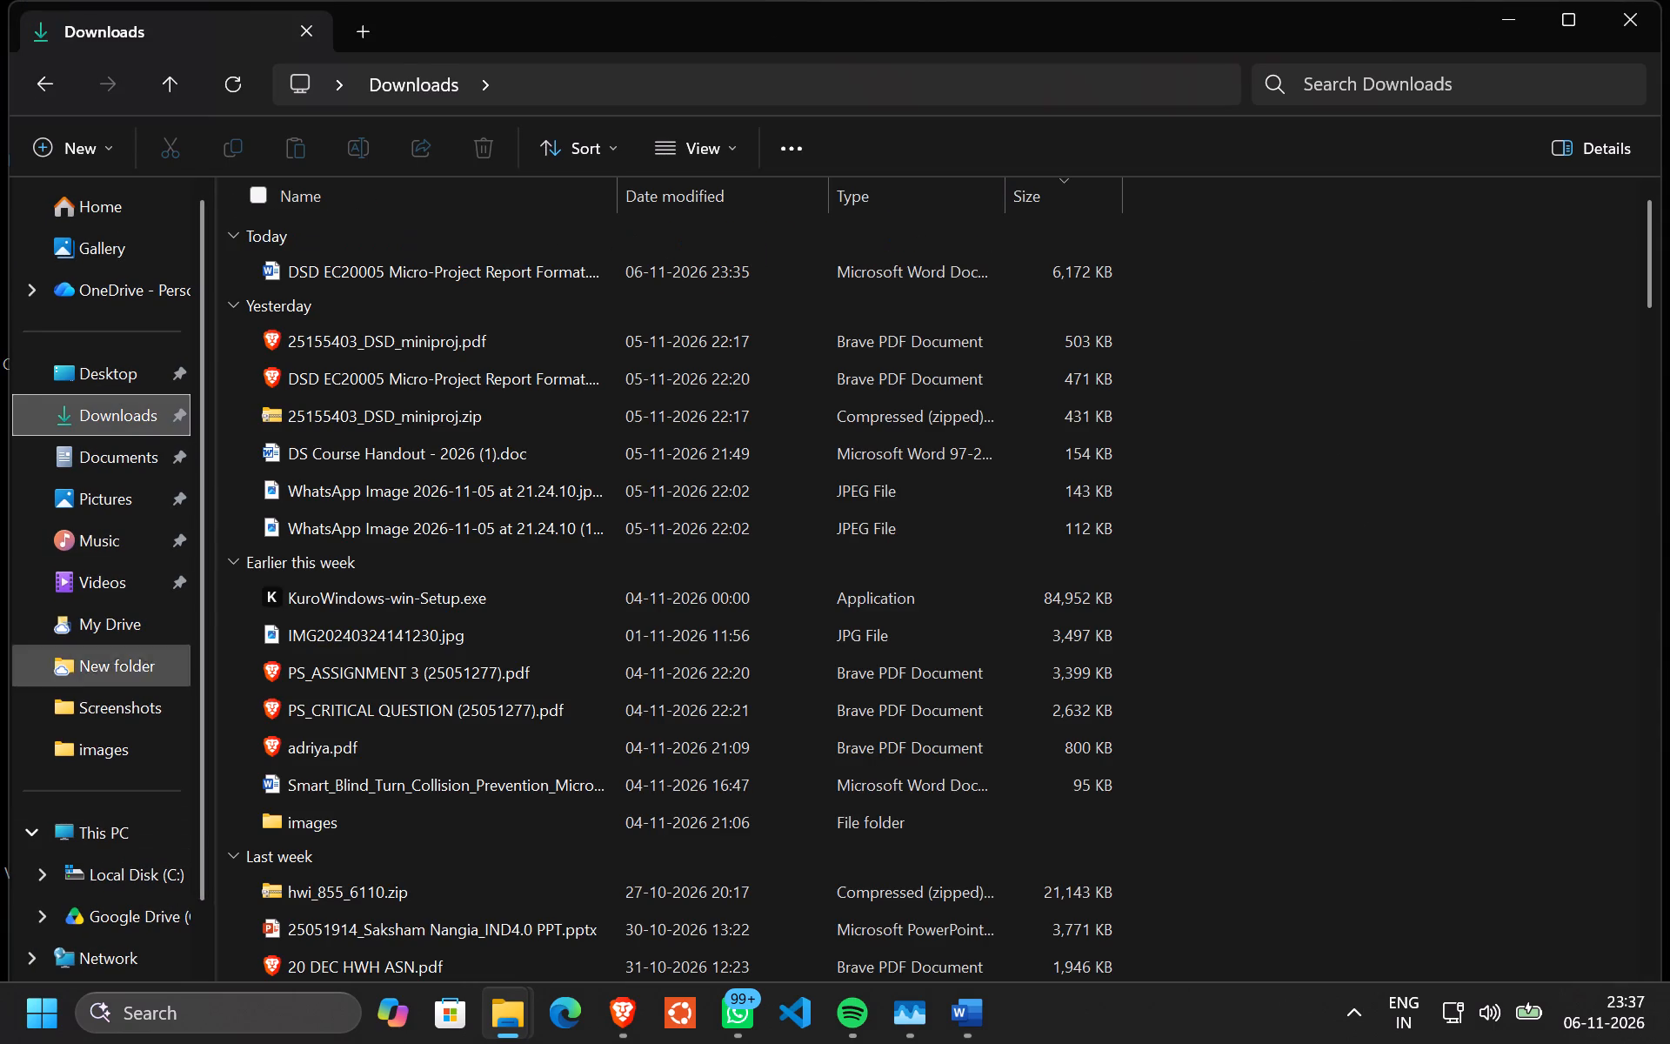
{"action": "left_click", "coordinate": [123, 874]}
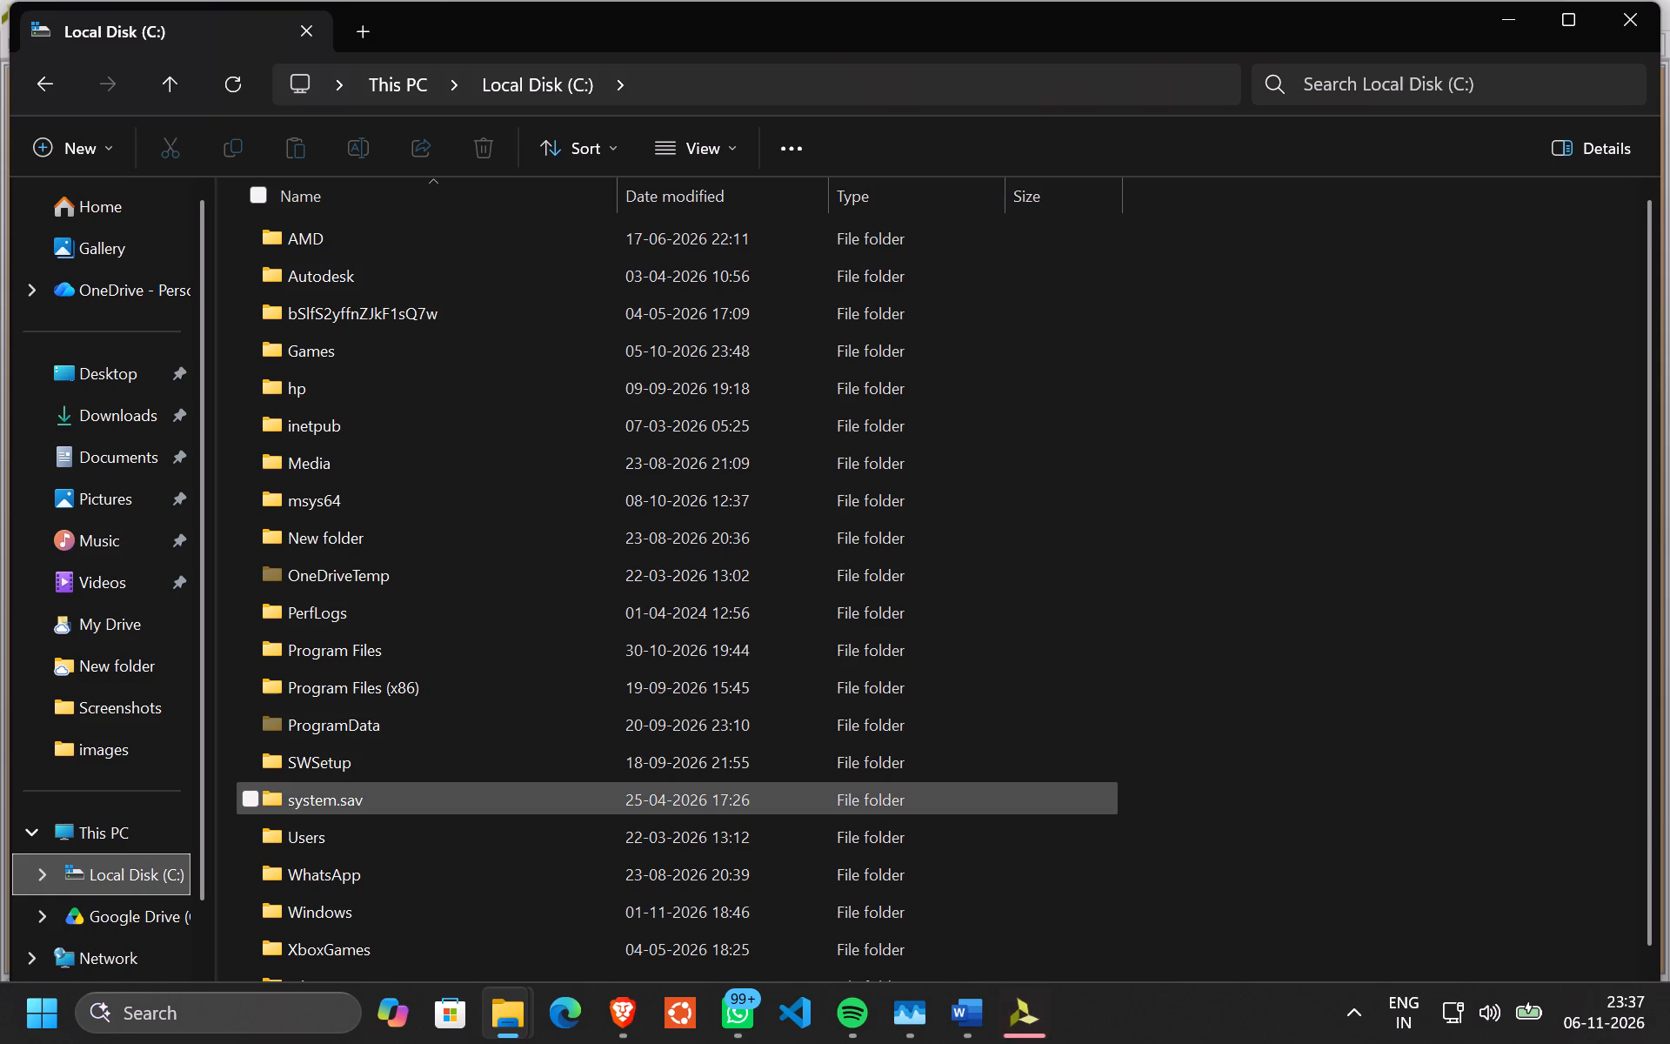
Check the project locations in Vivado's recent projects, and open the matching project_8 folder inside the user's profile folder under C:\Users.
{"action": "left_click", "coordinate": [1004, 1006]}
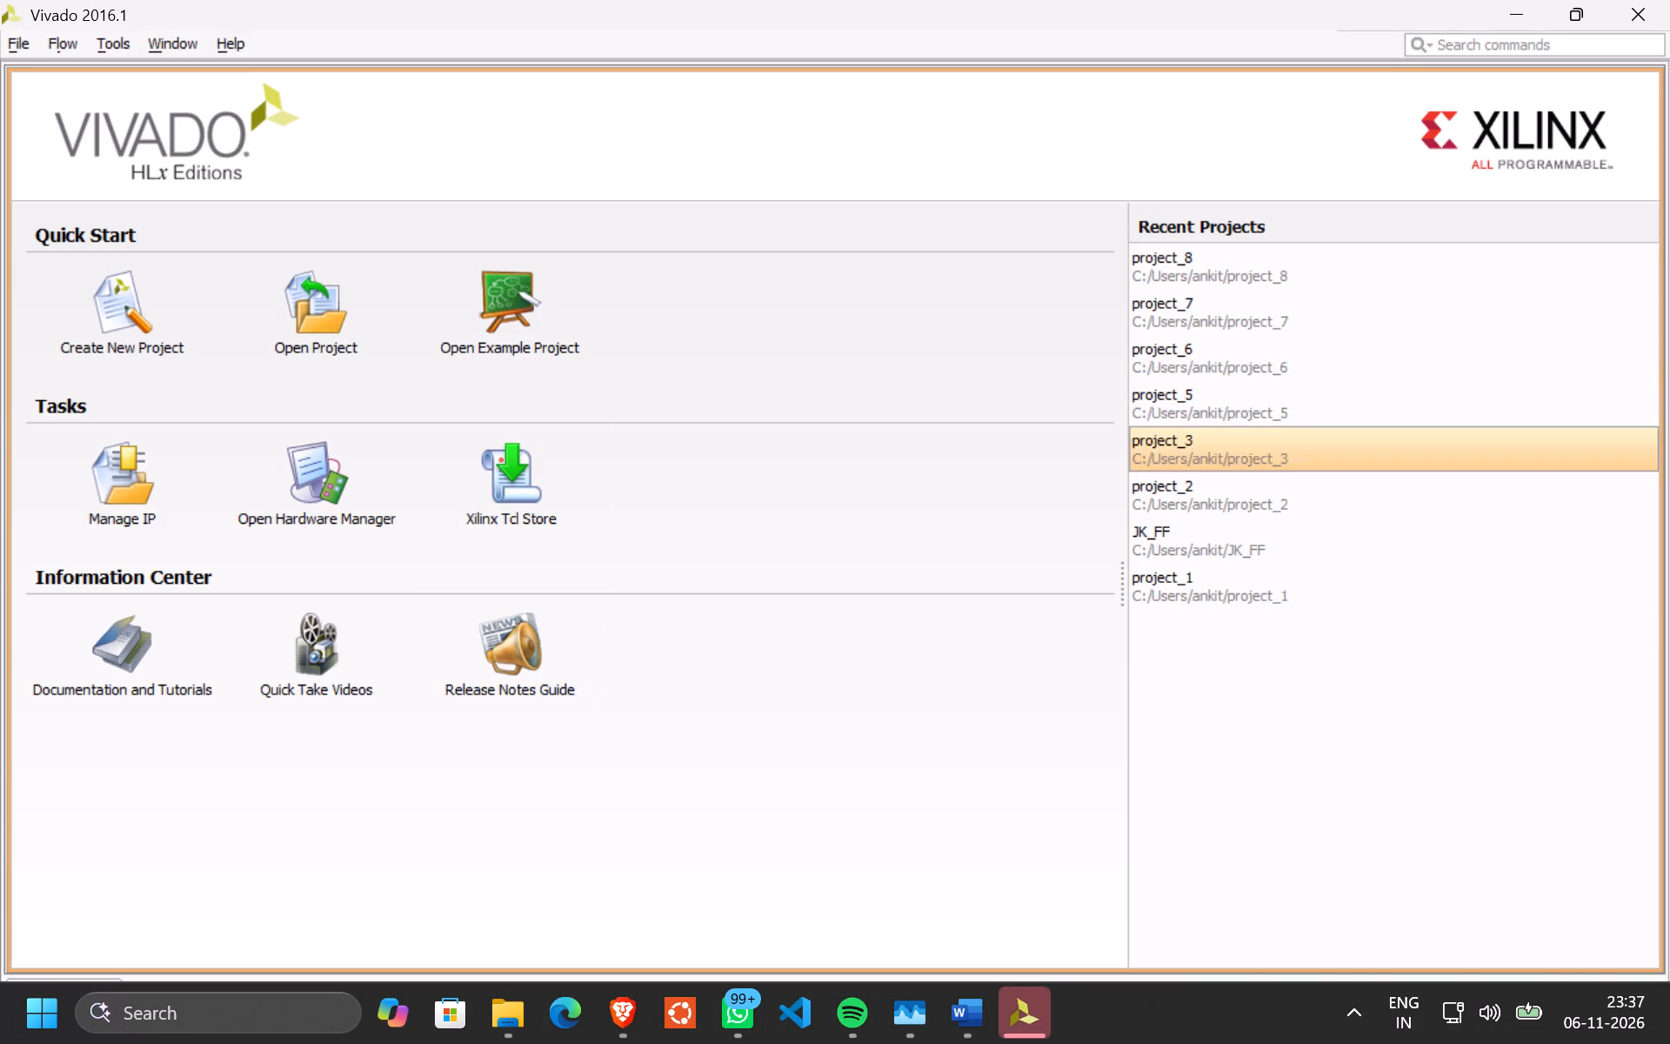
{"action": "key", "text": "alt+Tab"}
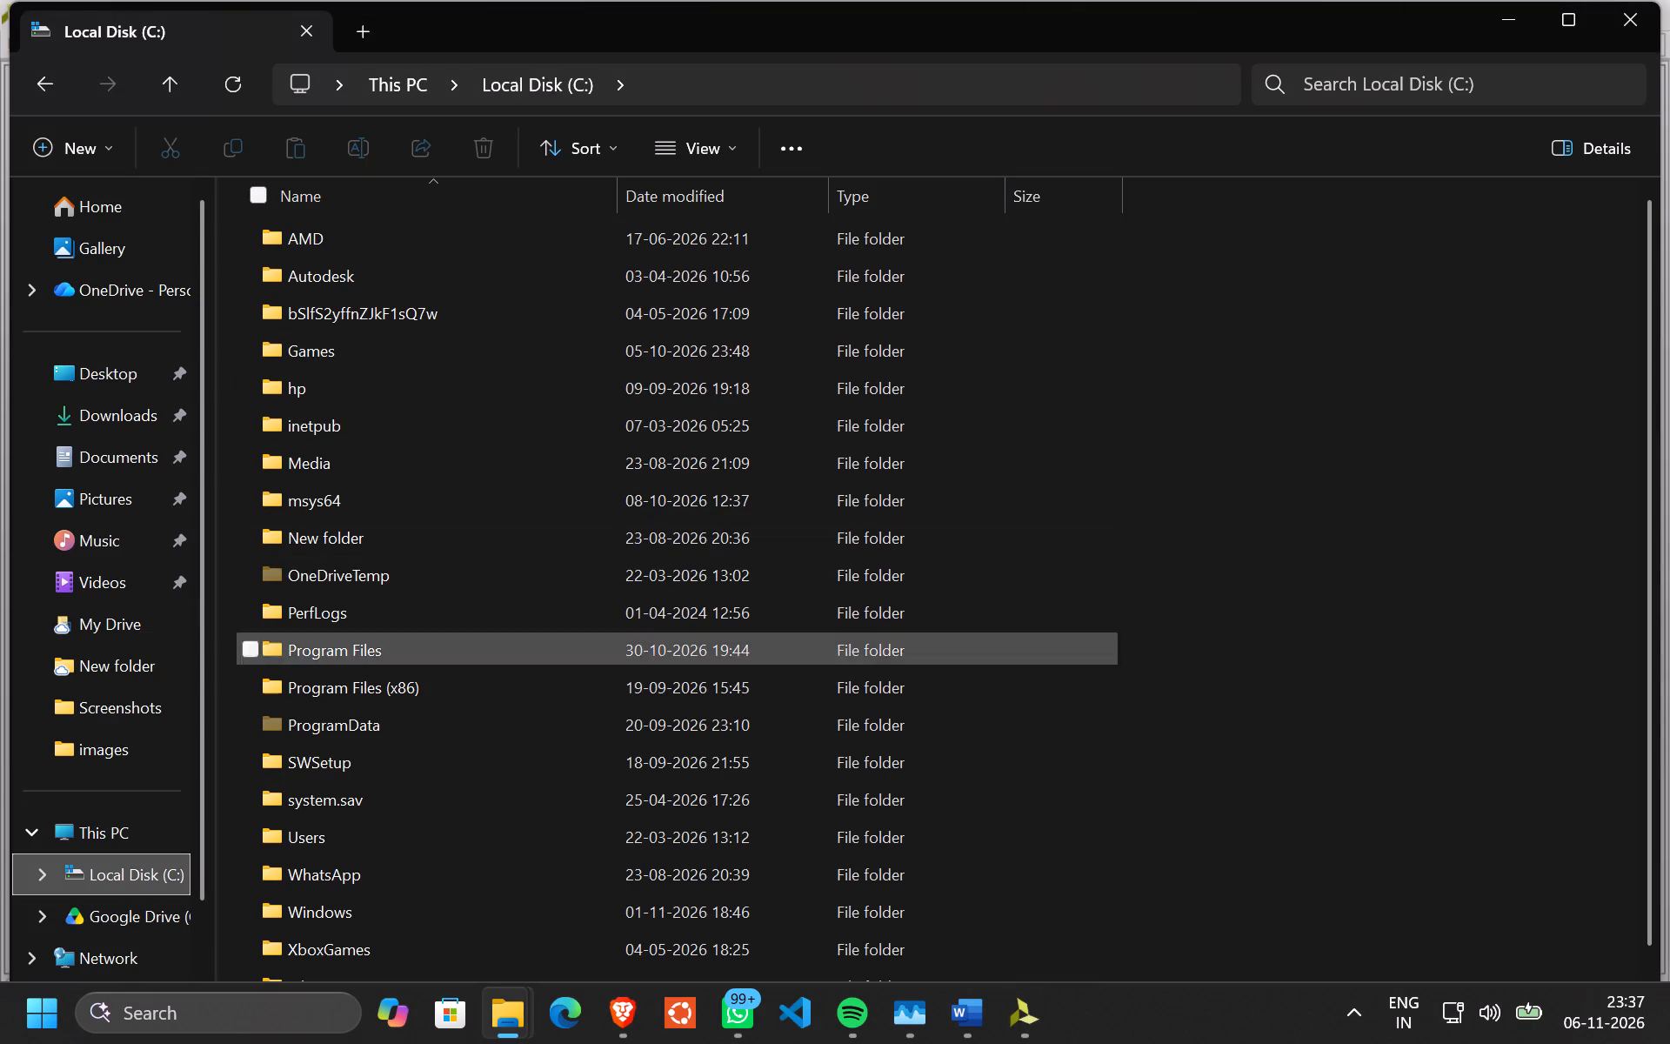
{"action": "double_click", "coordinate": [368, 833]}
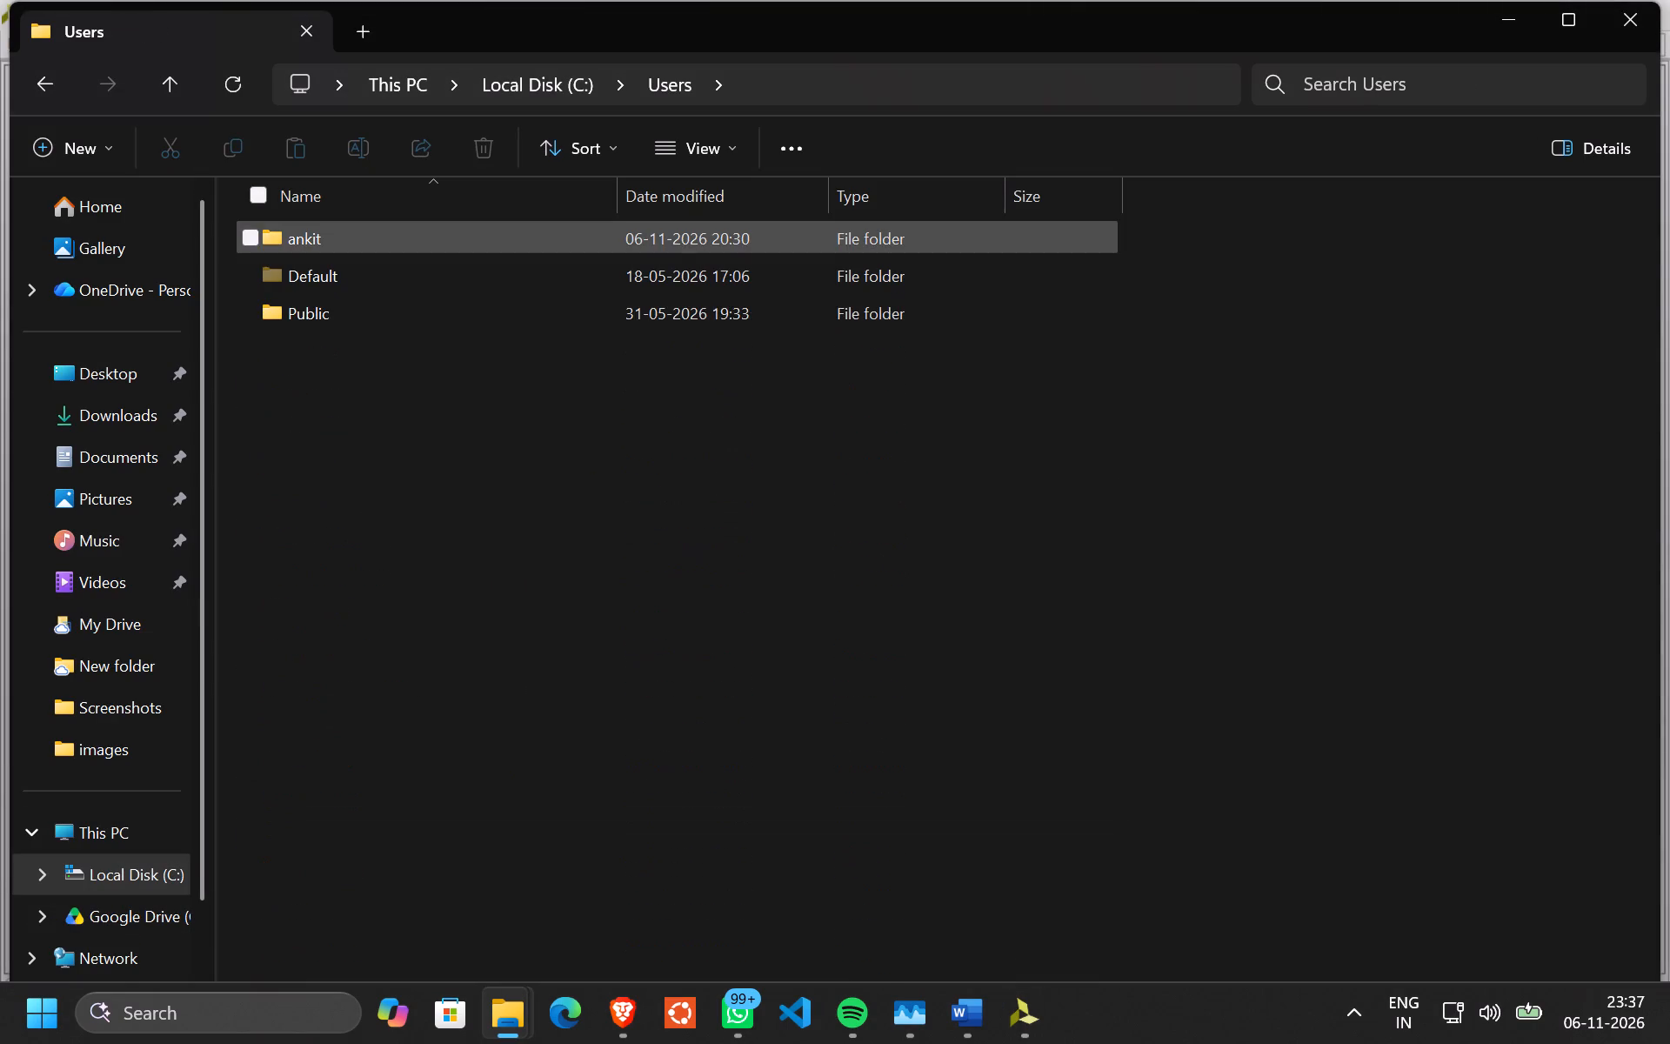
{"action": "double_click", "coordinate": [344, 226]}
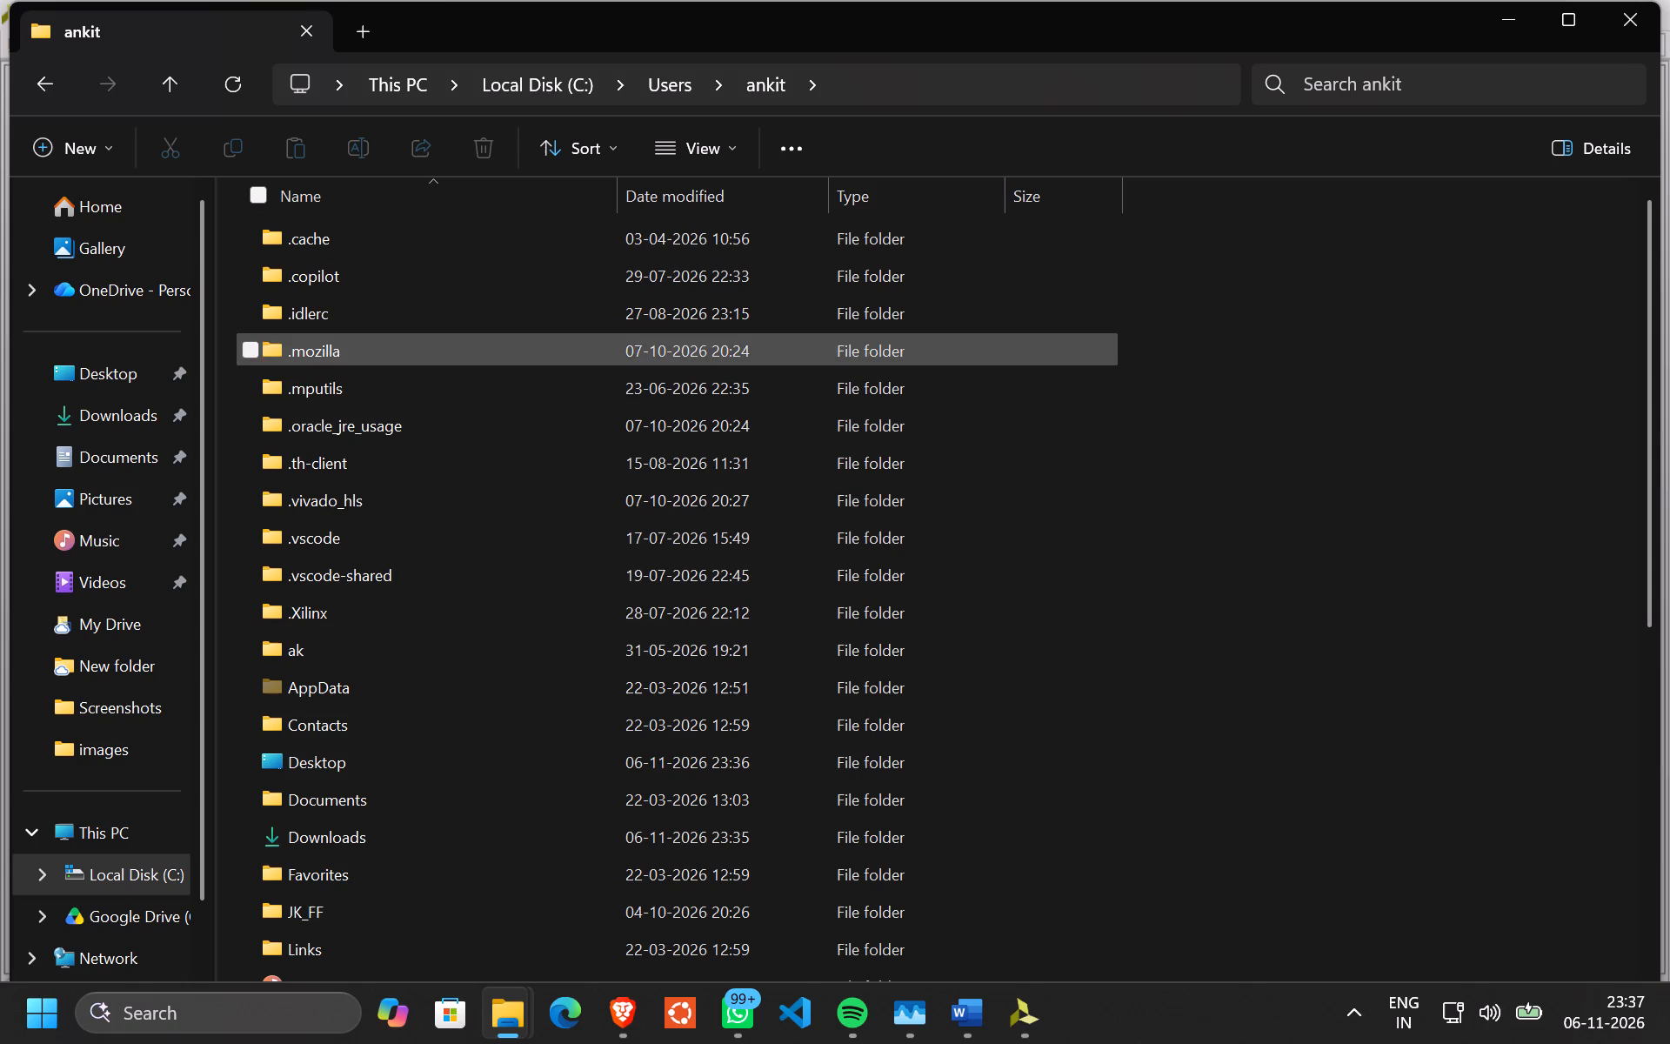
{"action": "scroll", "coordinate": [380, 818], "scroll_direction": "down", "scroll_amount": 2}
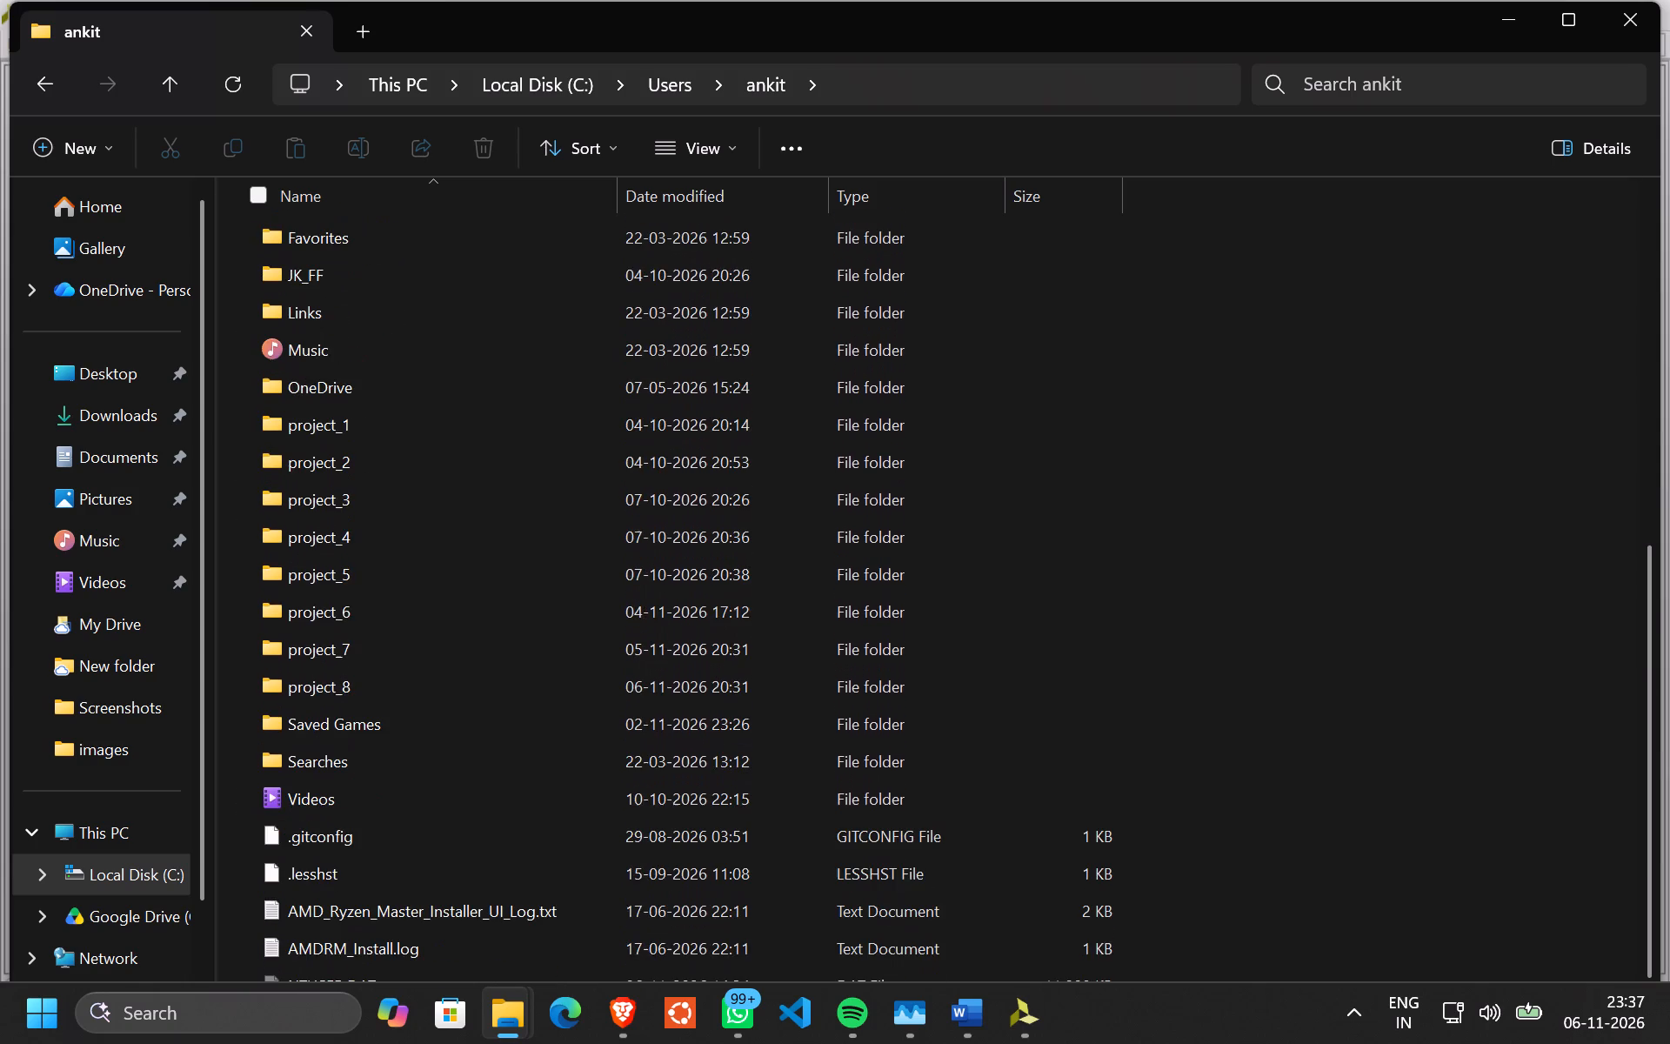
{"action": "key", "text": "alt+Tab"}
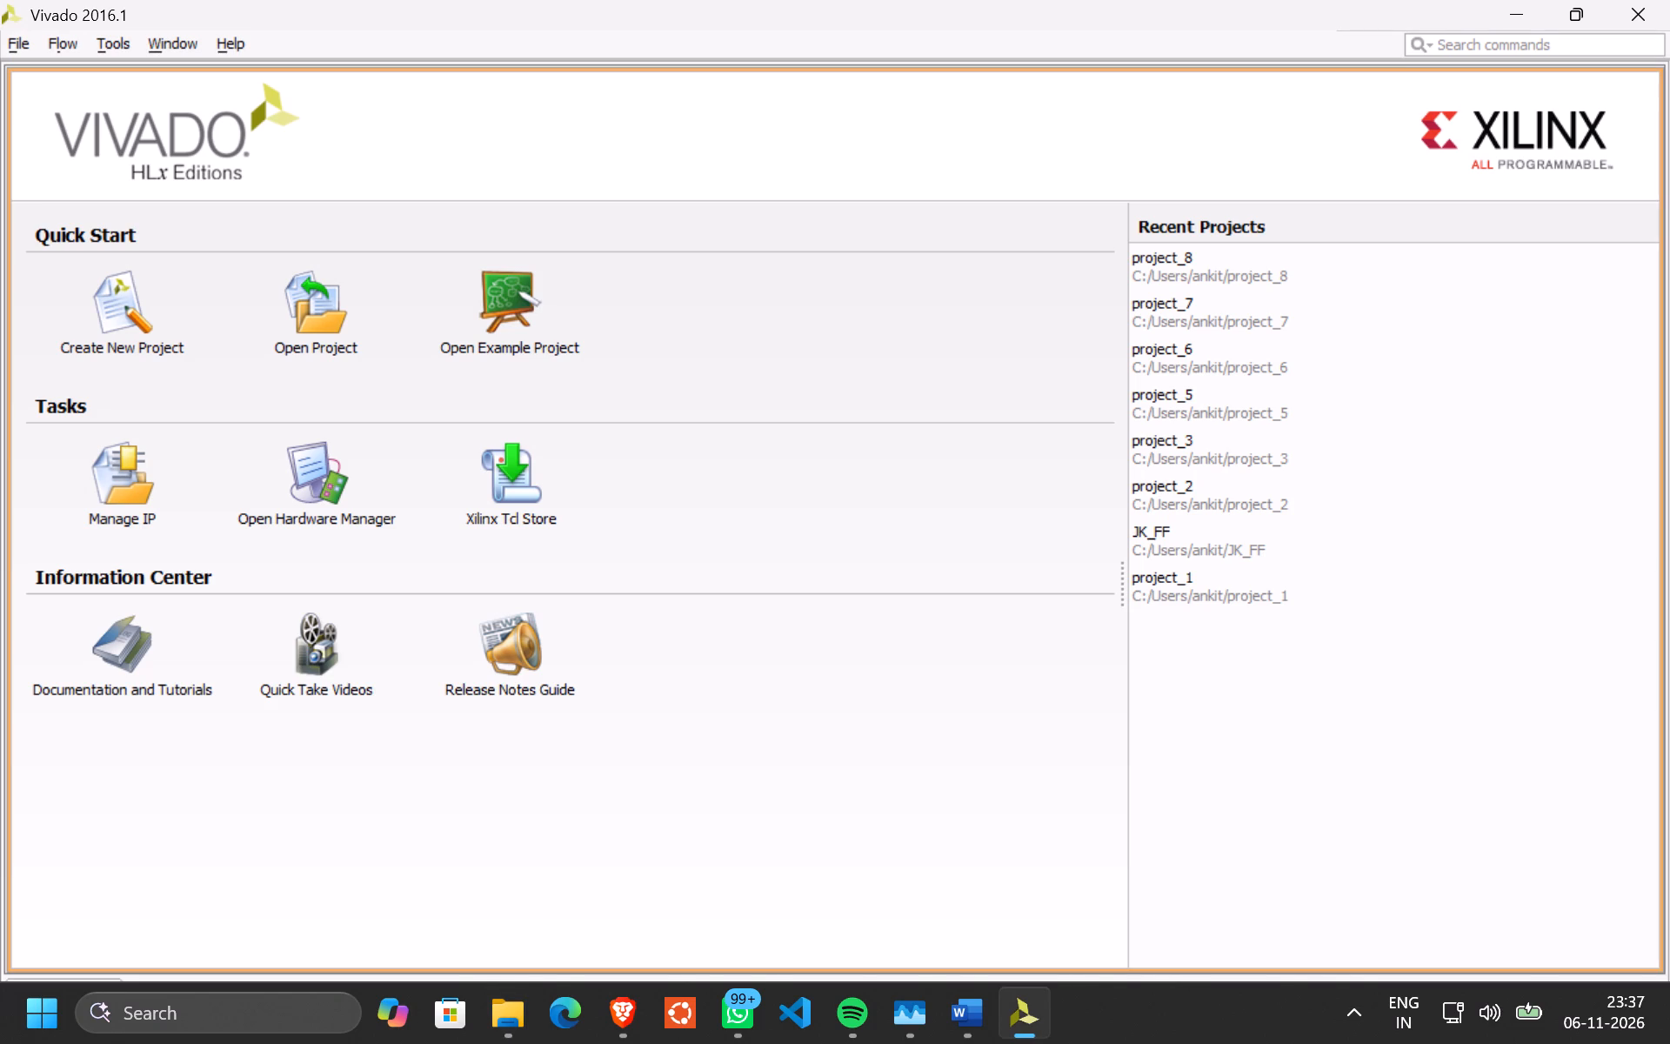
{"action": "key", "text": "alt+Tab"}
{"action": "double_click", "coordinate": [358, 689]}
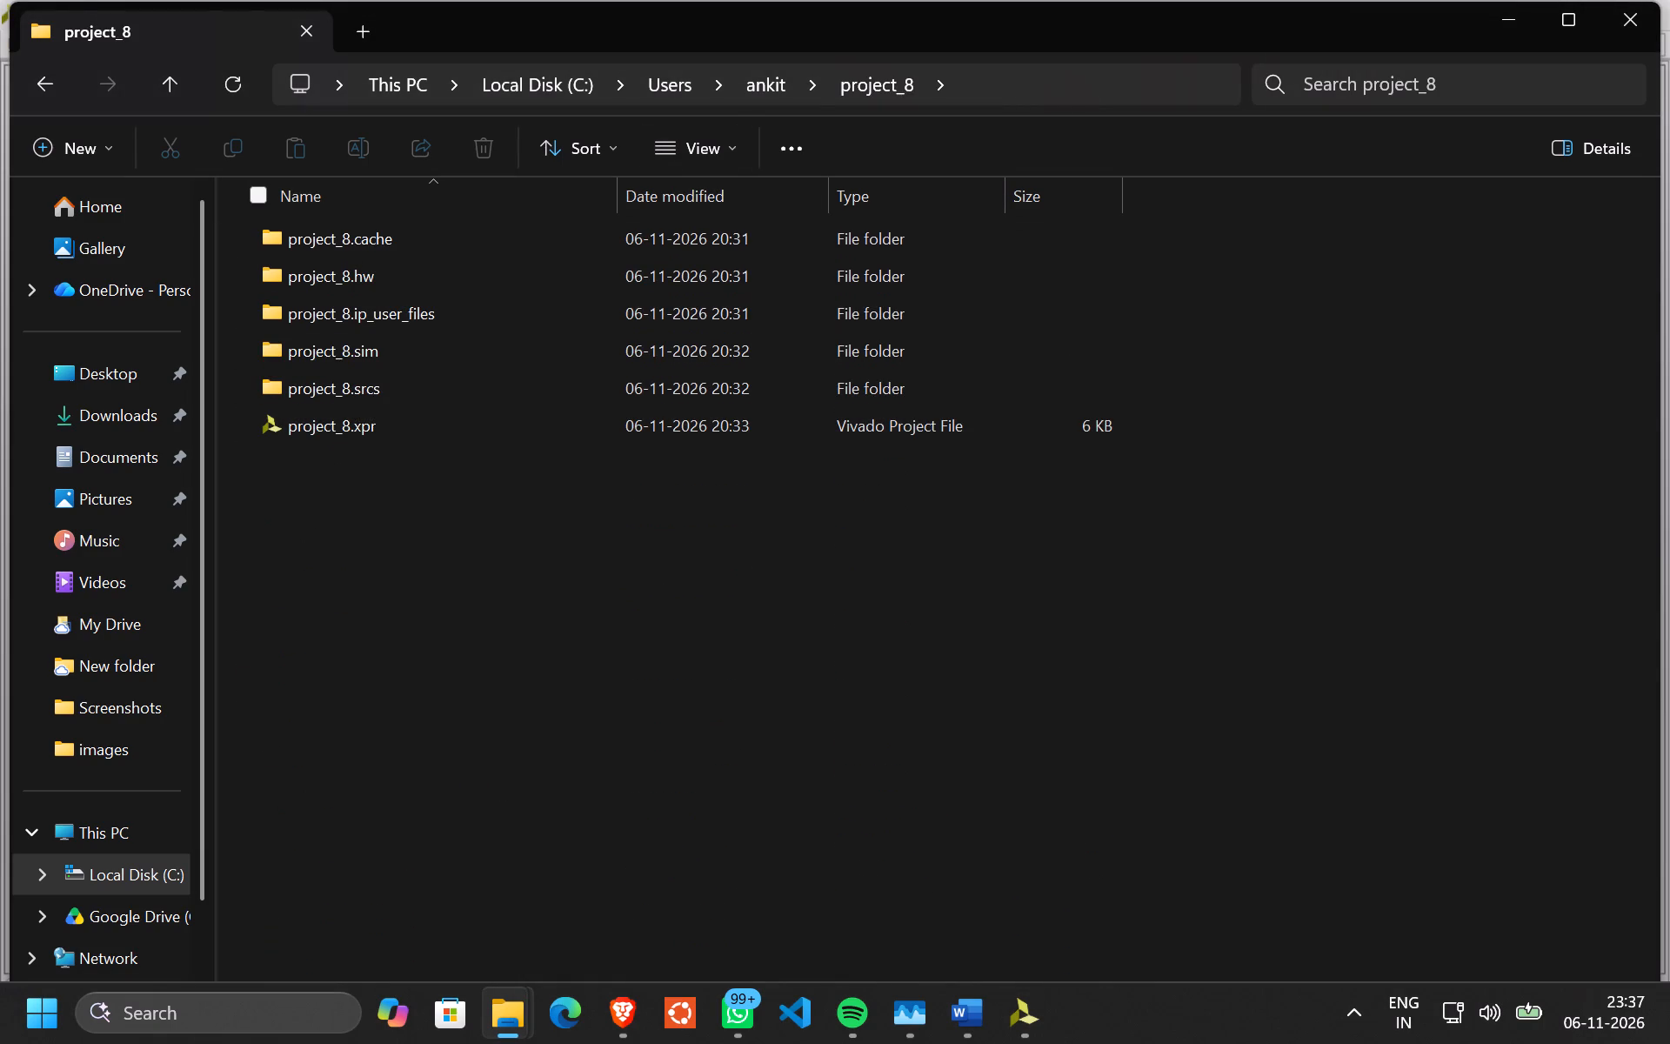
Return to the user's profile folder and rename the project_8 folder as MICROPROJECT.
{"action": "left_click", "coordinate": [763, 91]}
{"action": "scroll", "coordinate": [359, 937], "scroll_direction": "down", "scroll_amount": 1}
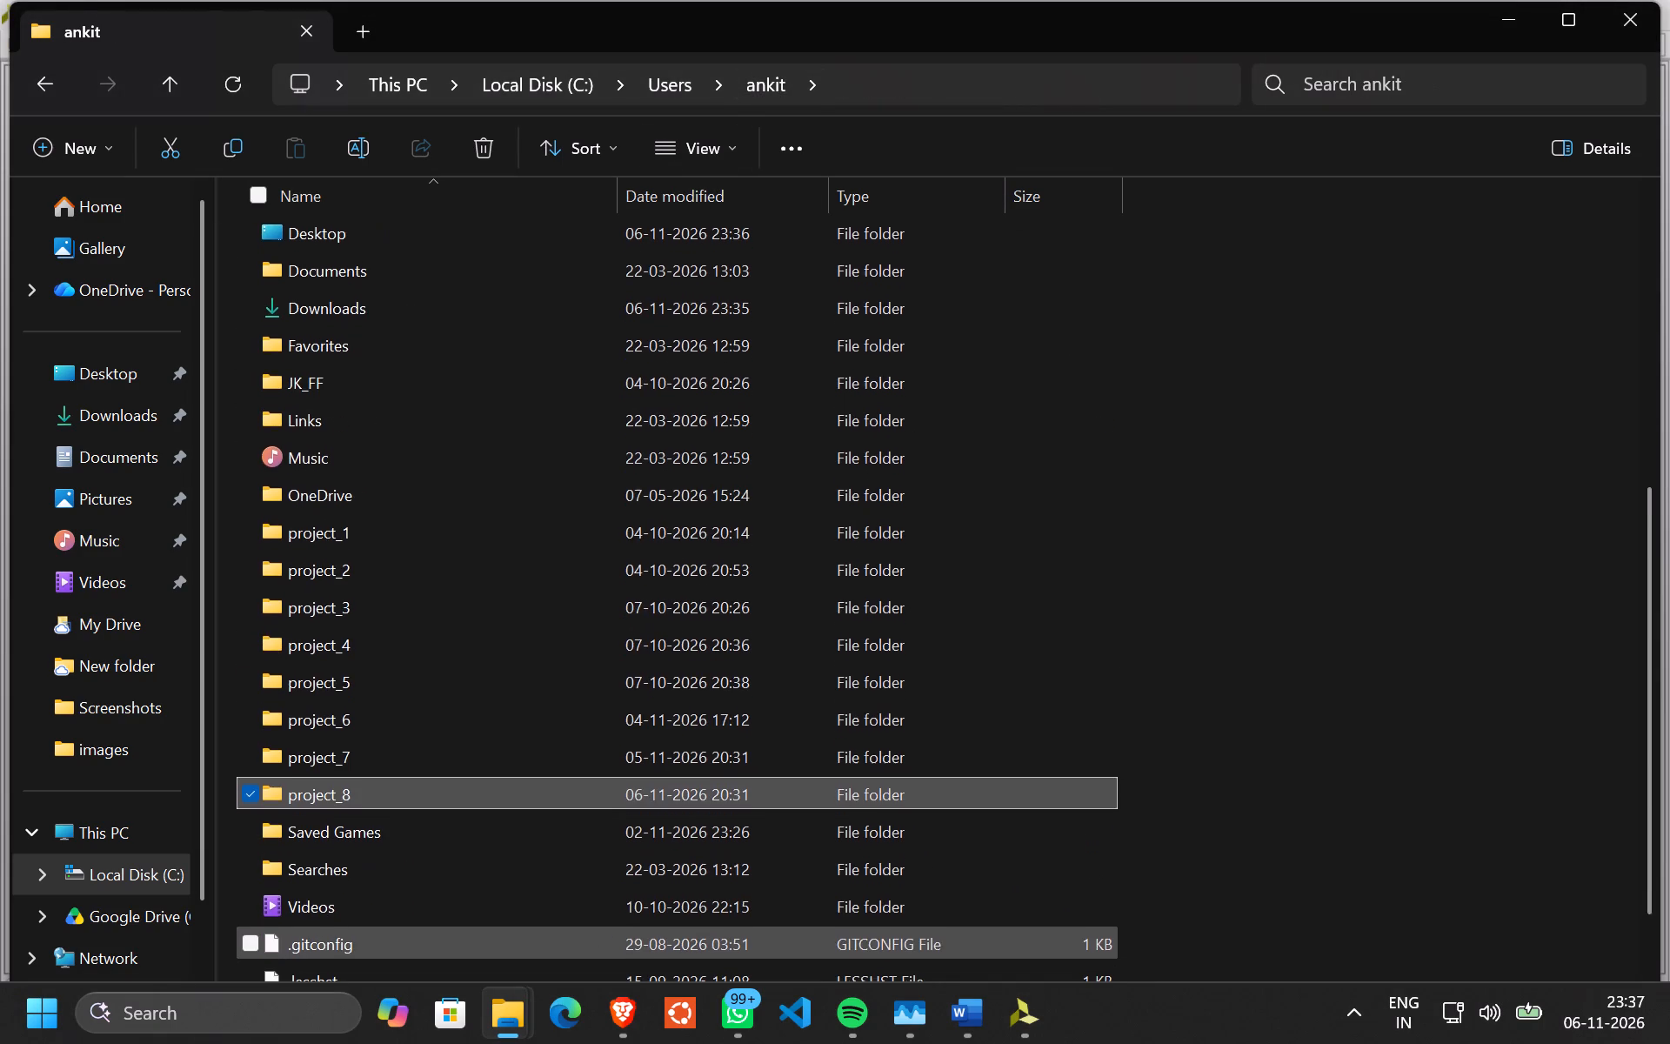
{"action": "scroll", "coordinate": [359, 937], "scroll_direction": "down", "scroll_amount": 1}
{"action": "left_click", "coordinate": [362, 794]}
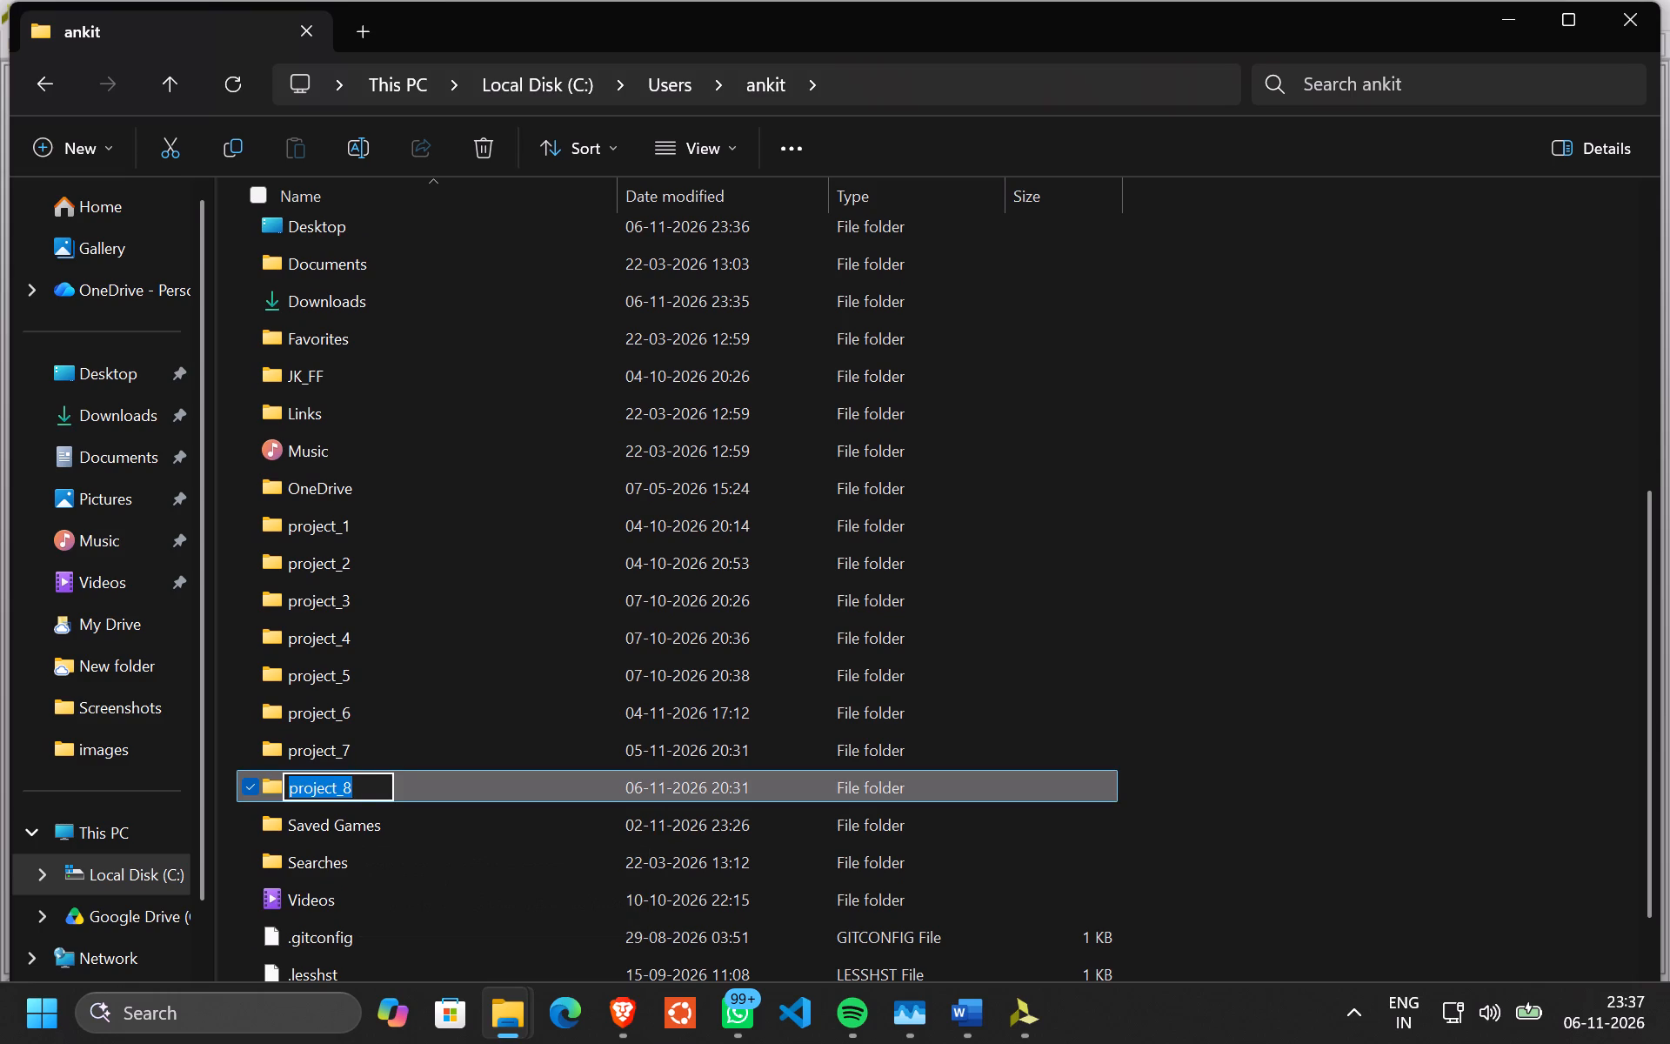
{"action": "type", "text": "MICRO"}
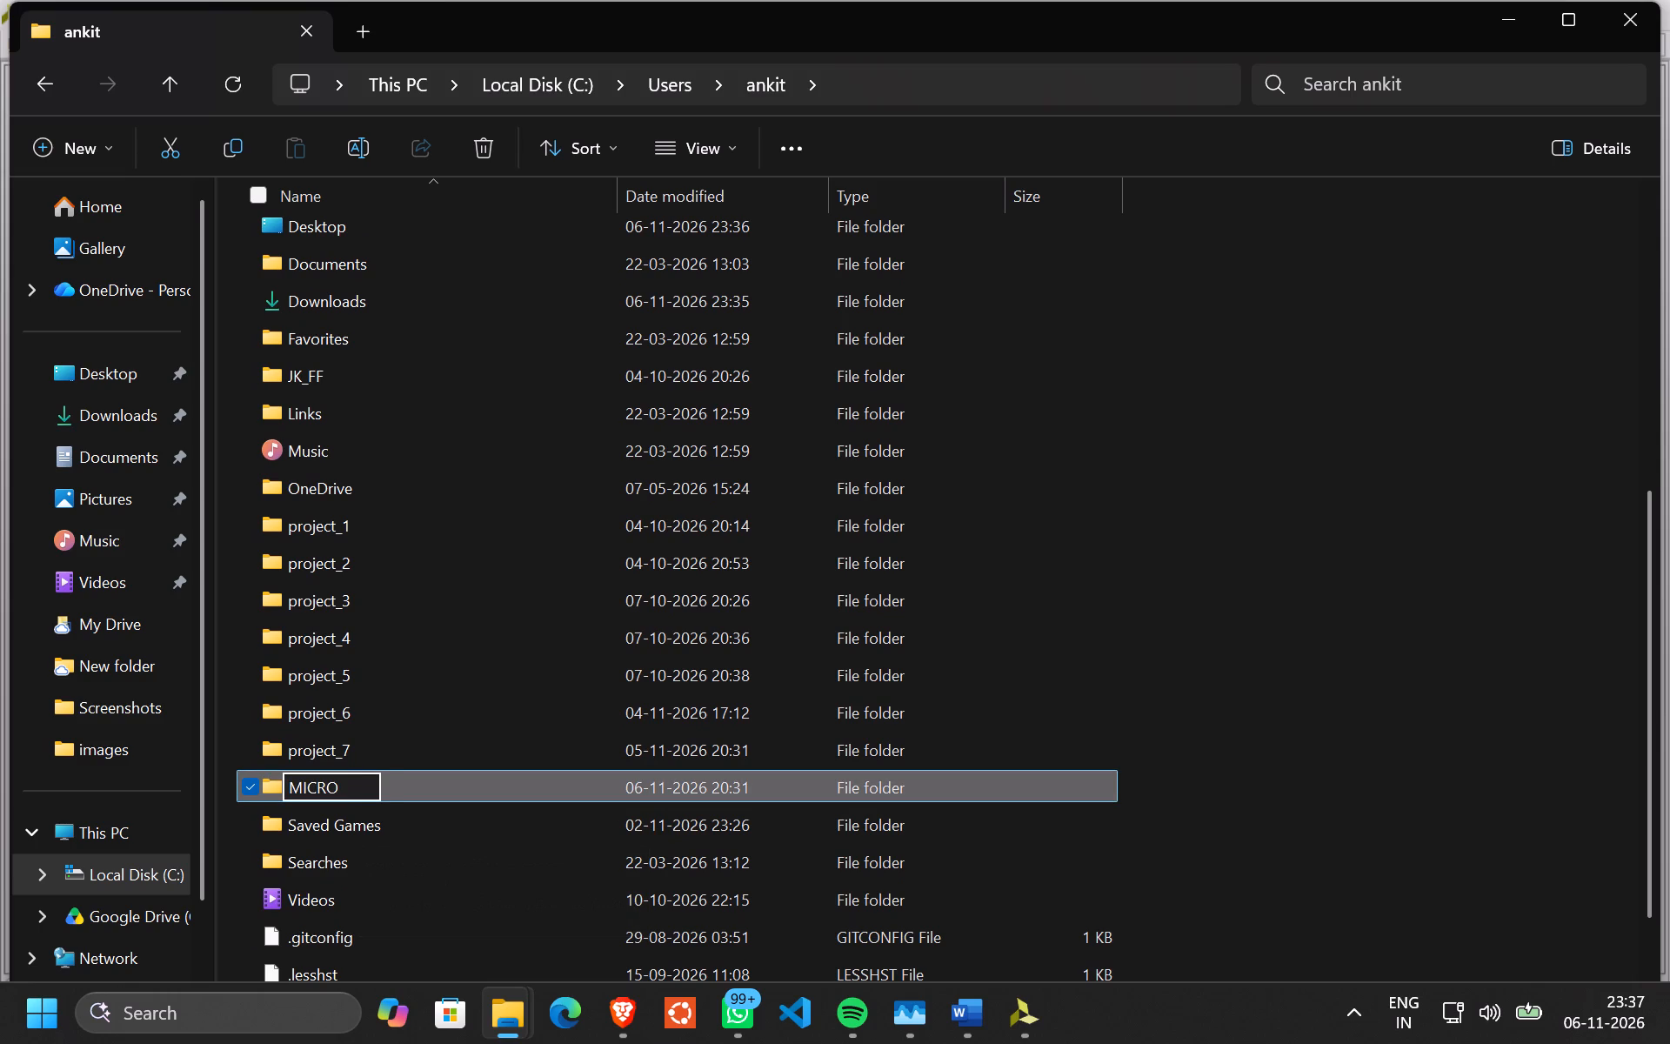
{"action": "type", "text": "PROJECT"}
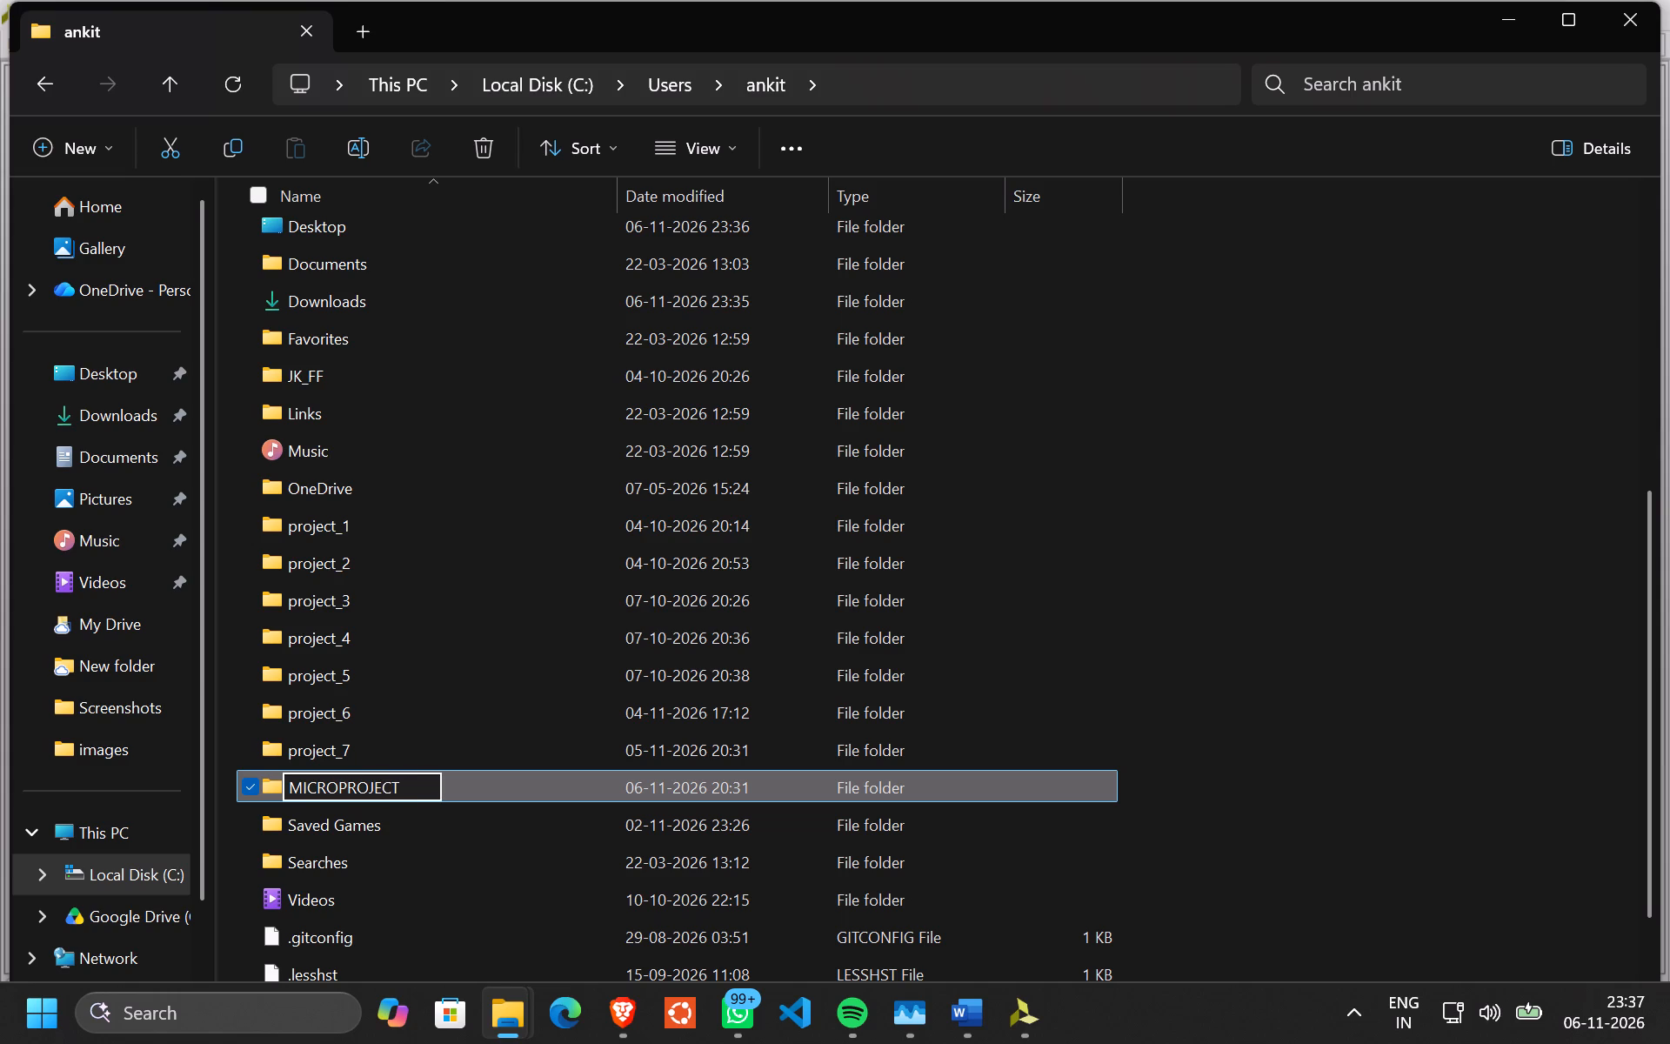
{"action": "left_click", "coordinate": [1312, 769]}
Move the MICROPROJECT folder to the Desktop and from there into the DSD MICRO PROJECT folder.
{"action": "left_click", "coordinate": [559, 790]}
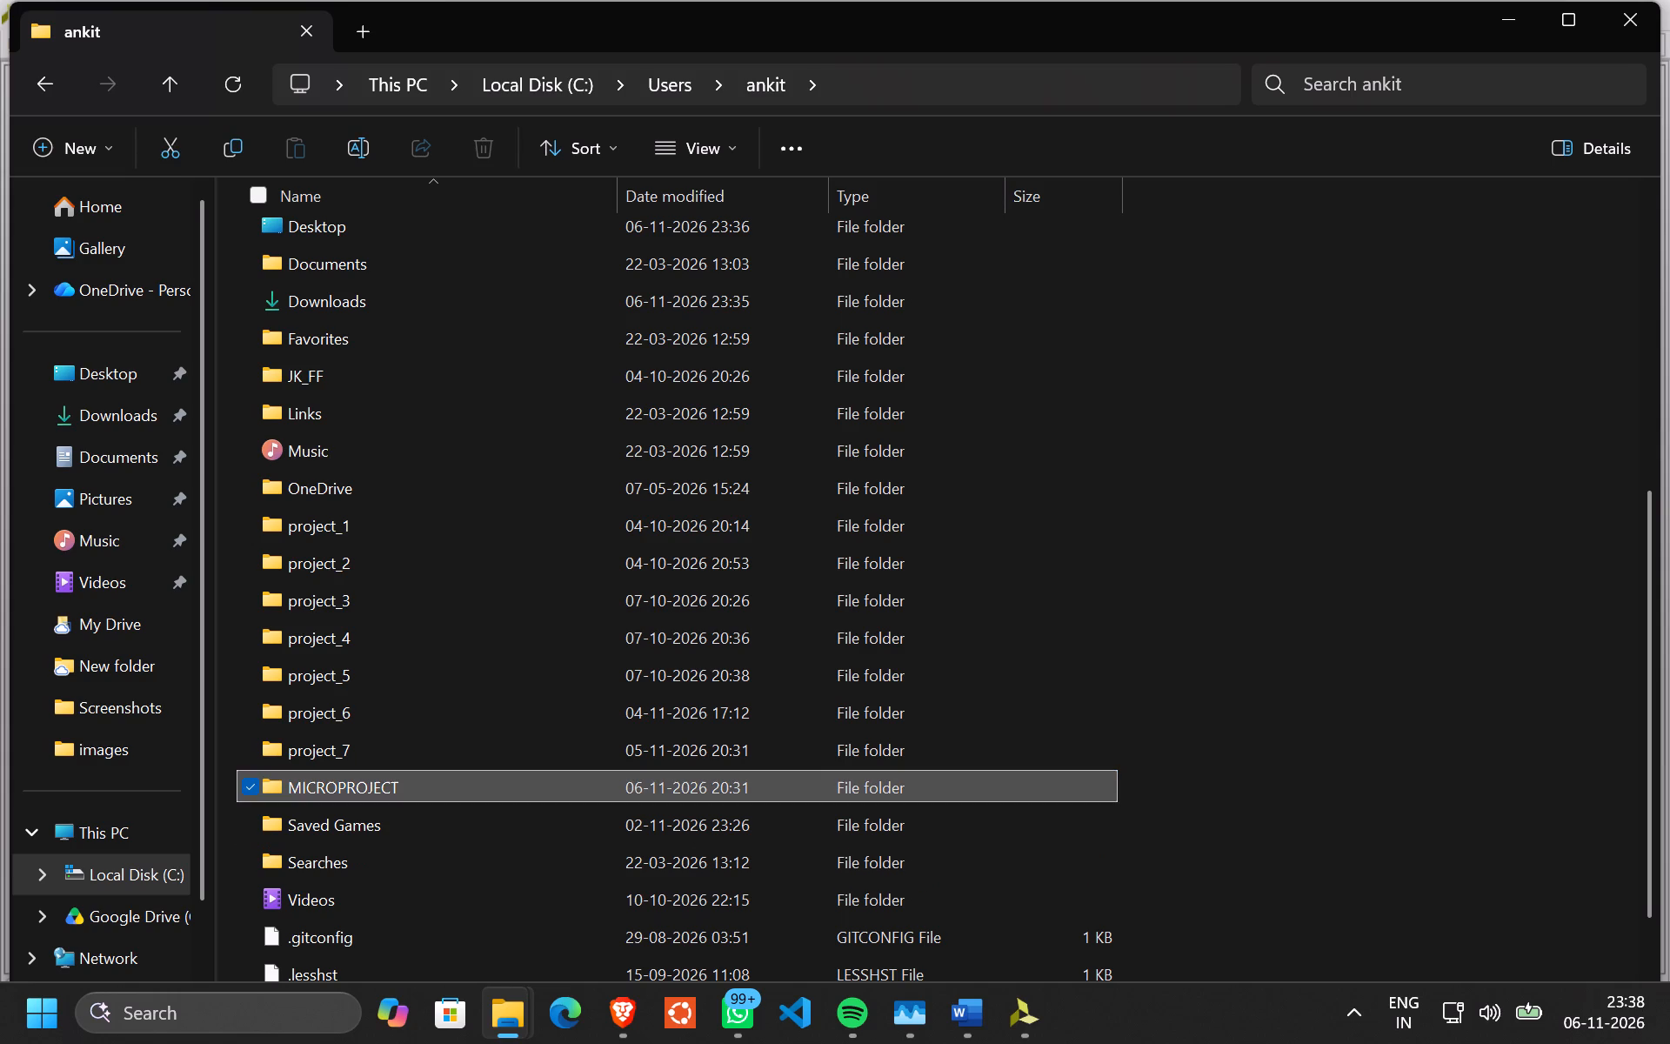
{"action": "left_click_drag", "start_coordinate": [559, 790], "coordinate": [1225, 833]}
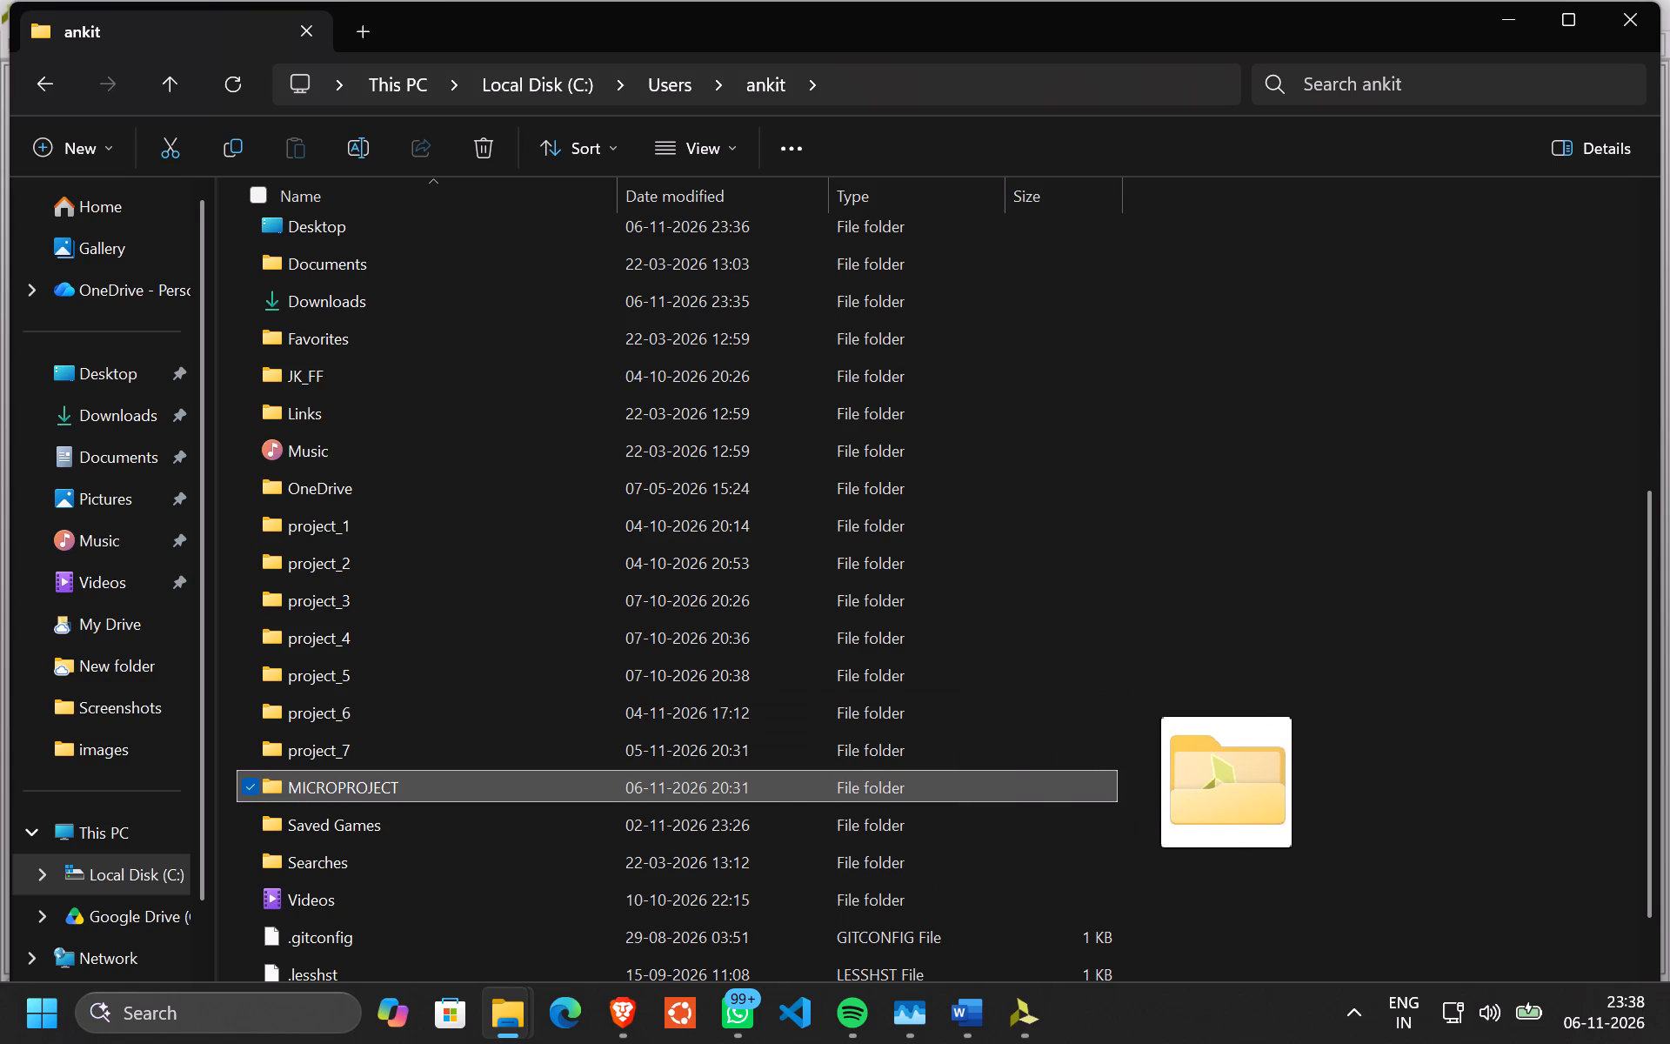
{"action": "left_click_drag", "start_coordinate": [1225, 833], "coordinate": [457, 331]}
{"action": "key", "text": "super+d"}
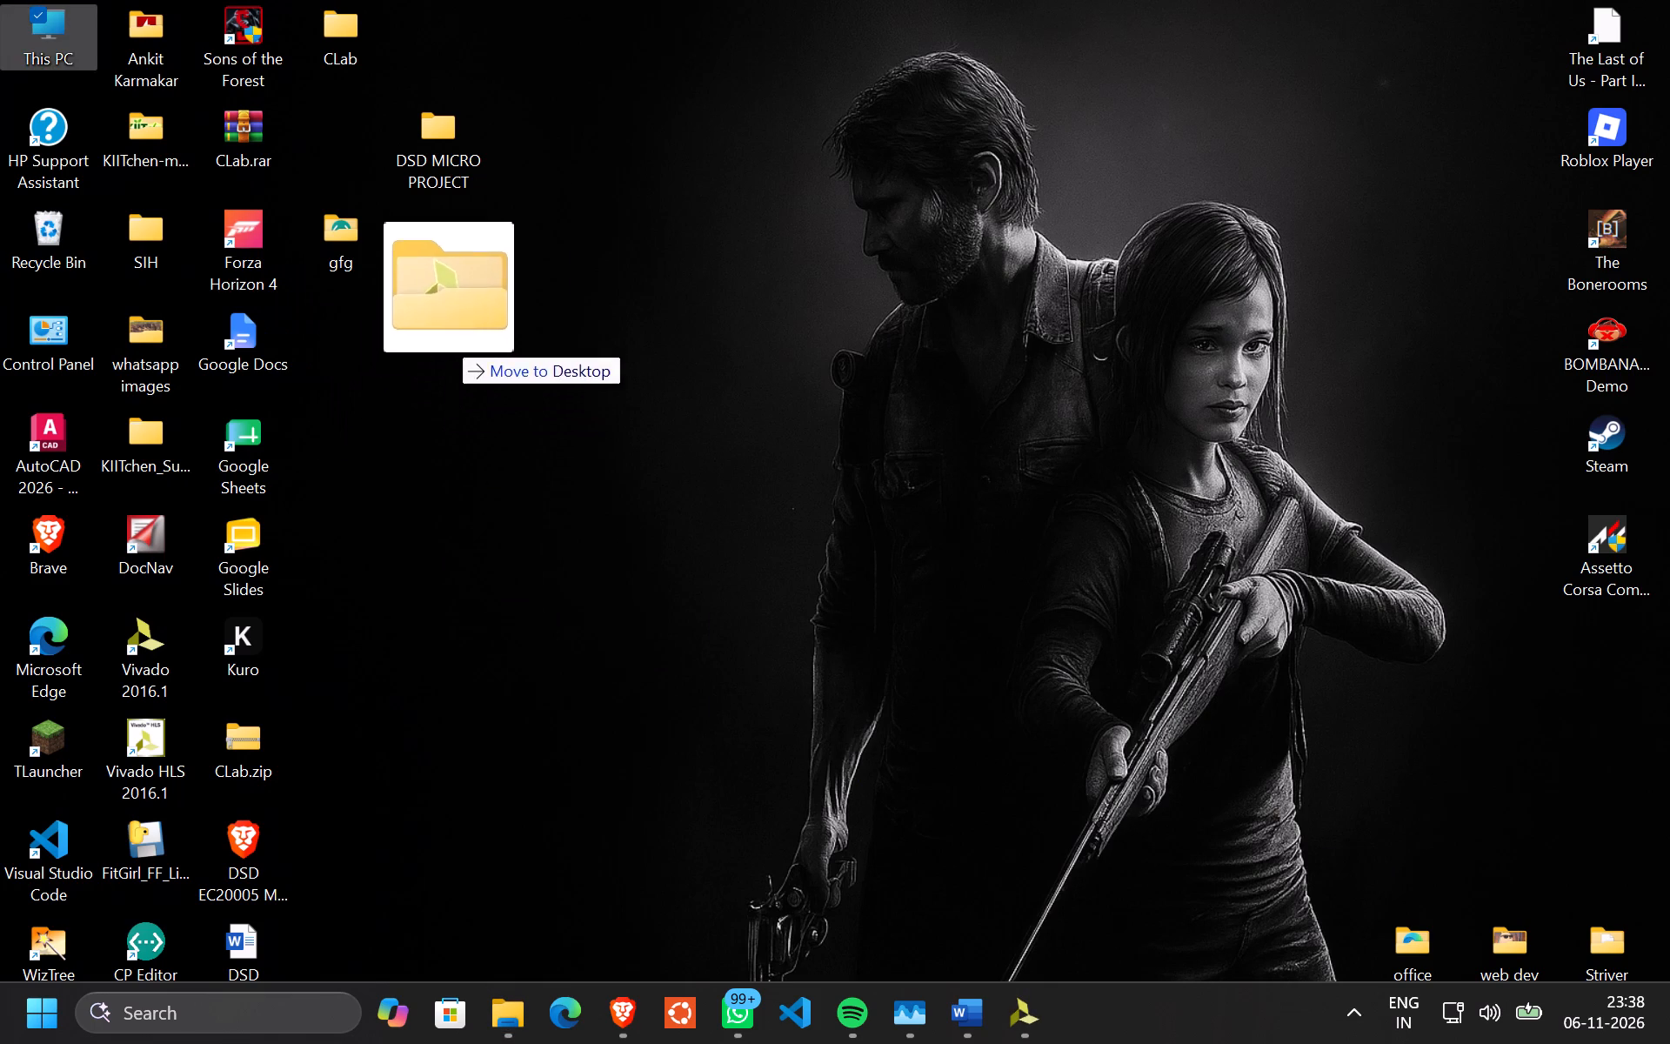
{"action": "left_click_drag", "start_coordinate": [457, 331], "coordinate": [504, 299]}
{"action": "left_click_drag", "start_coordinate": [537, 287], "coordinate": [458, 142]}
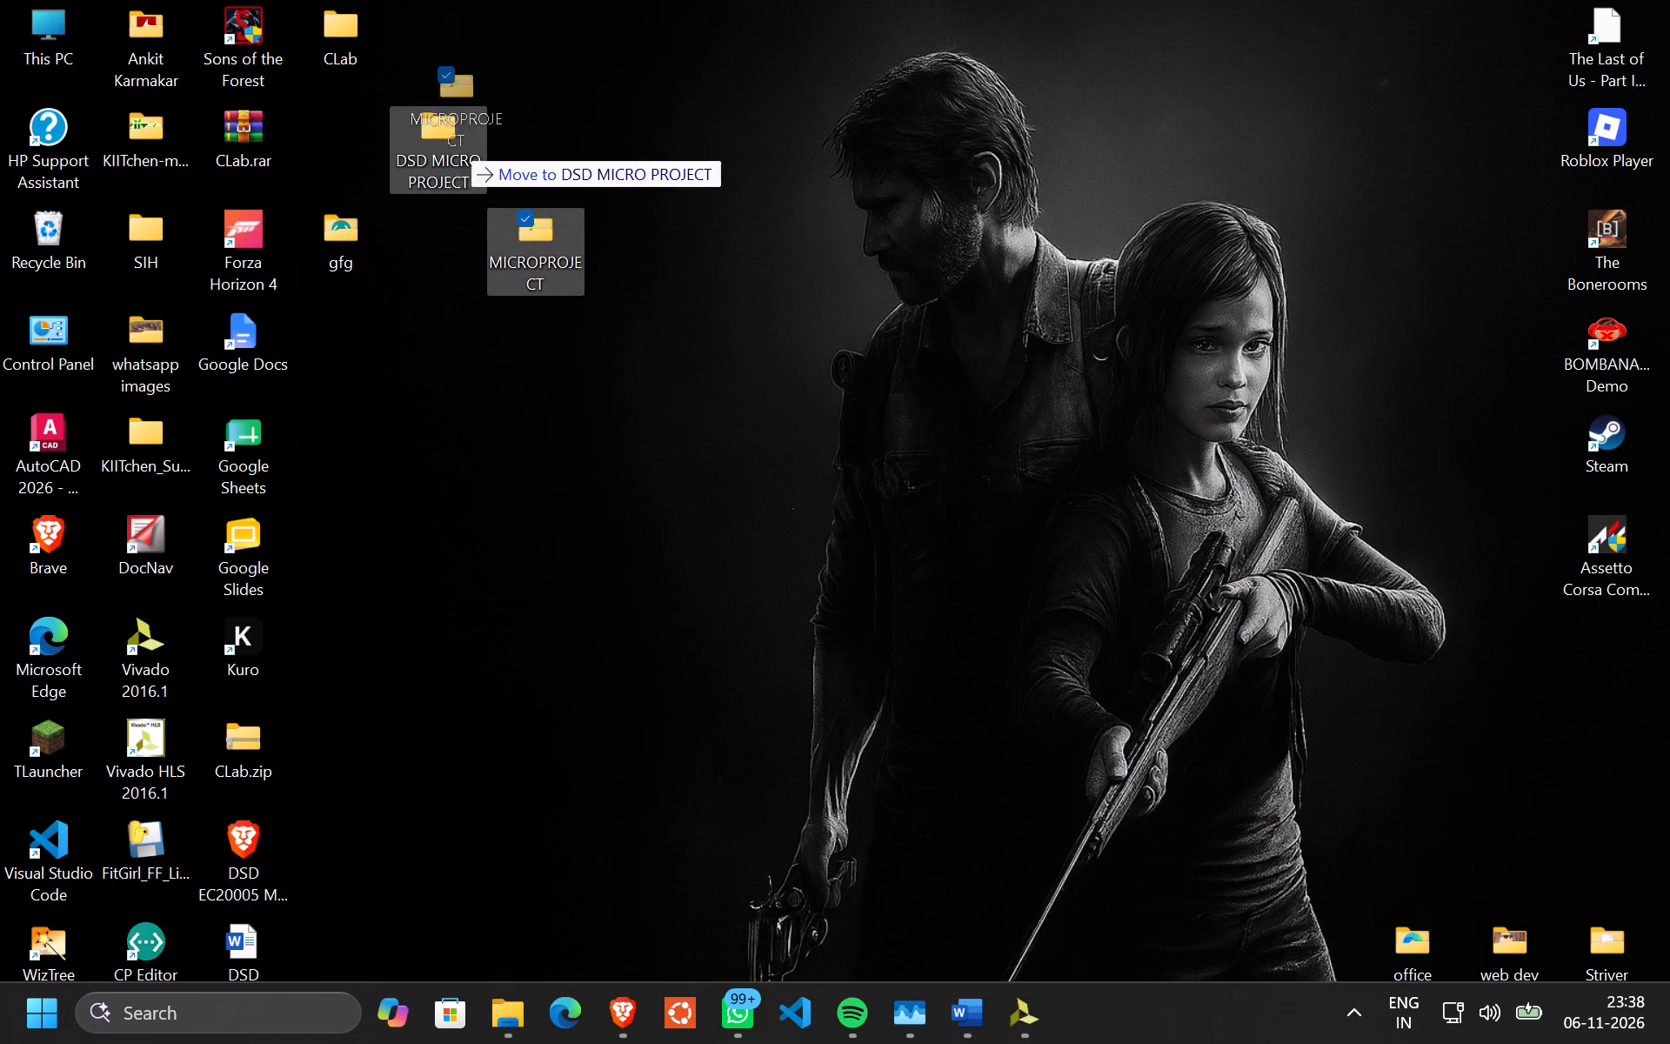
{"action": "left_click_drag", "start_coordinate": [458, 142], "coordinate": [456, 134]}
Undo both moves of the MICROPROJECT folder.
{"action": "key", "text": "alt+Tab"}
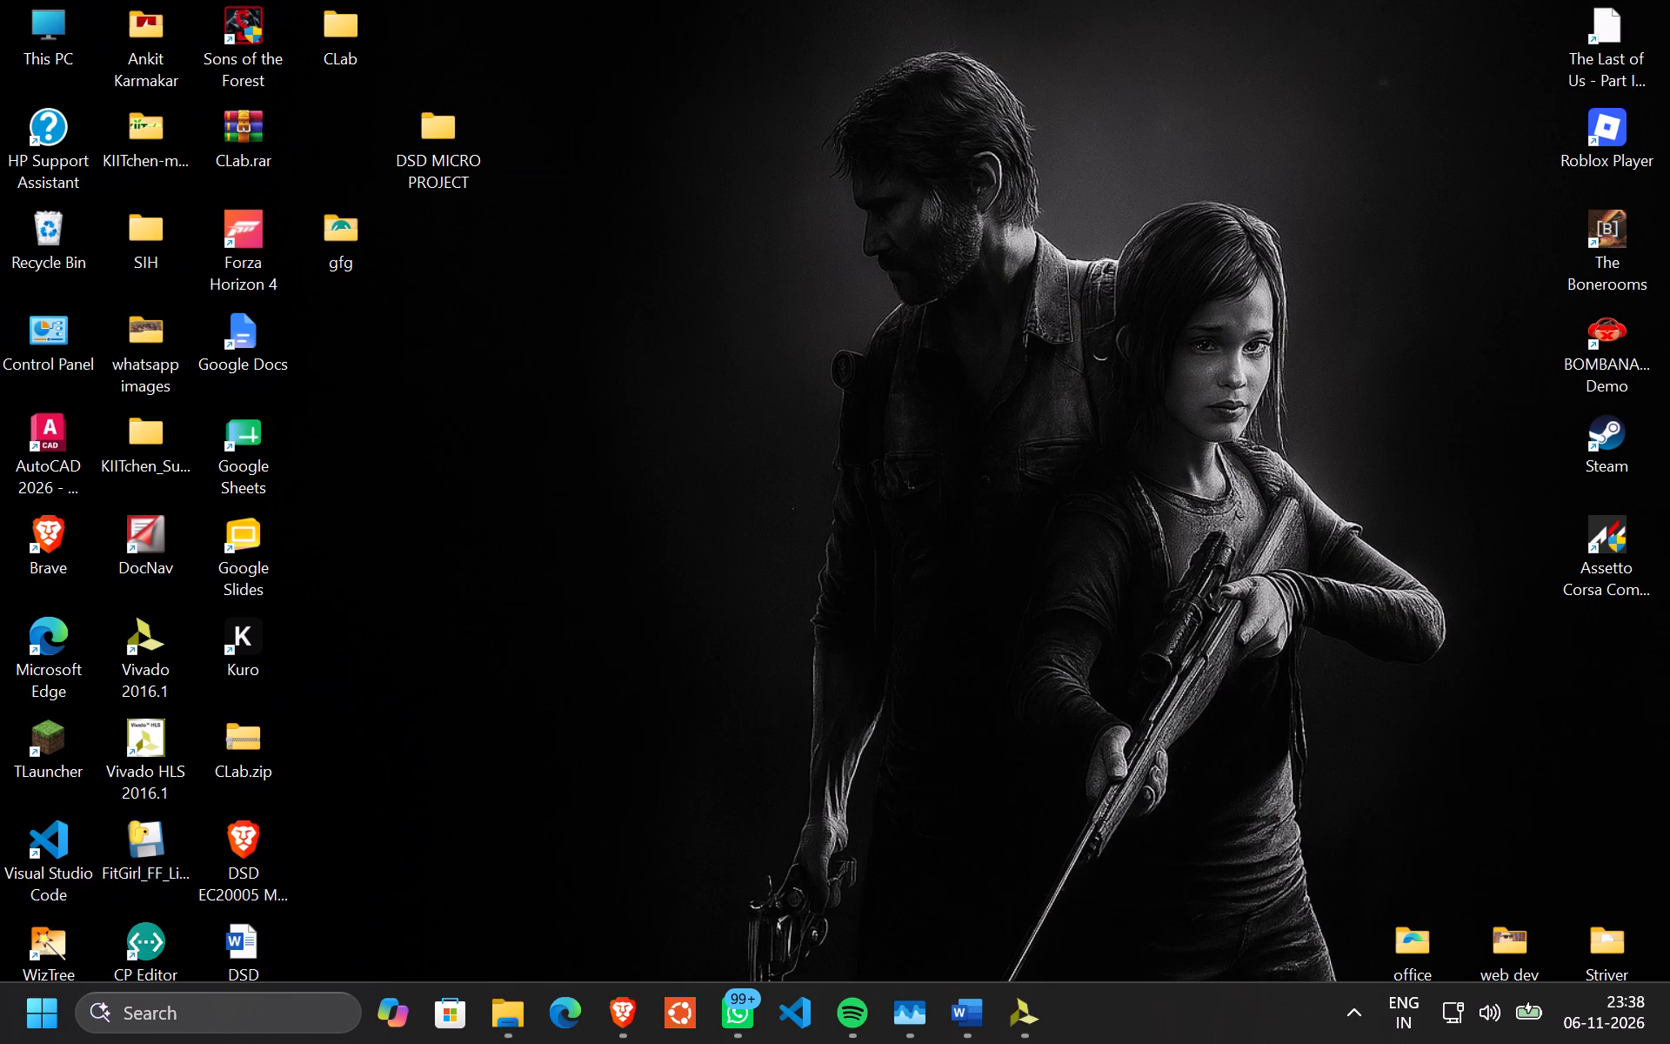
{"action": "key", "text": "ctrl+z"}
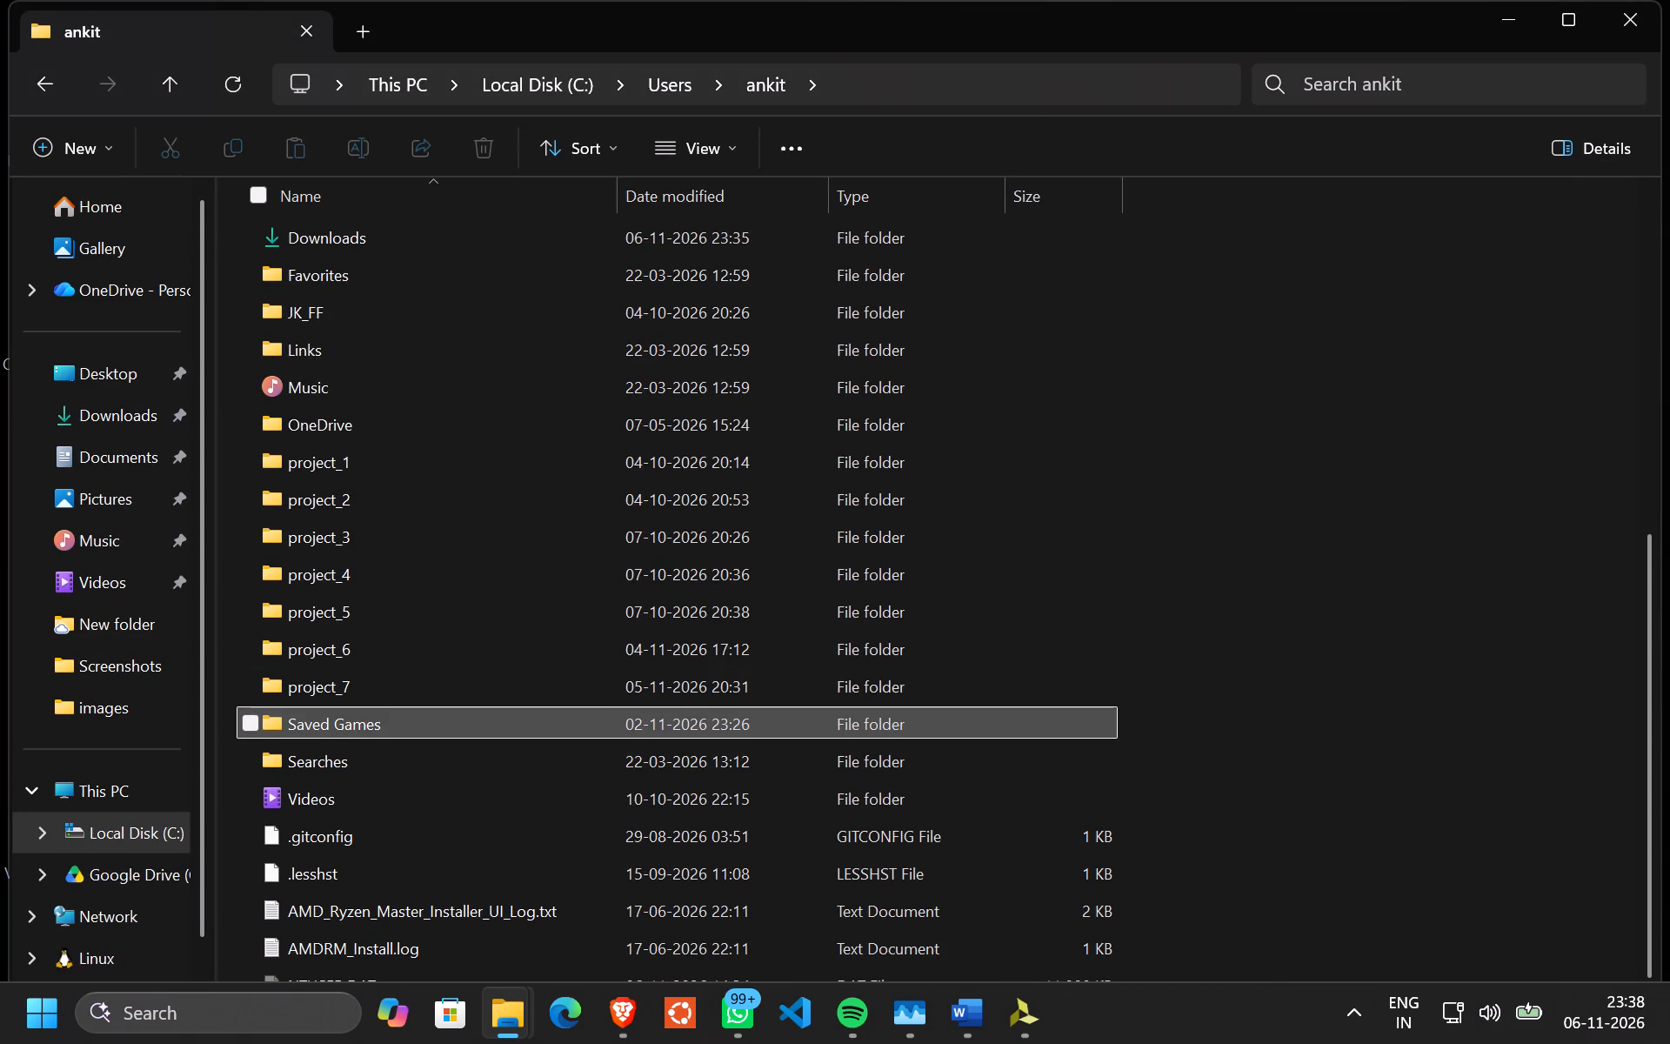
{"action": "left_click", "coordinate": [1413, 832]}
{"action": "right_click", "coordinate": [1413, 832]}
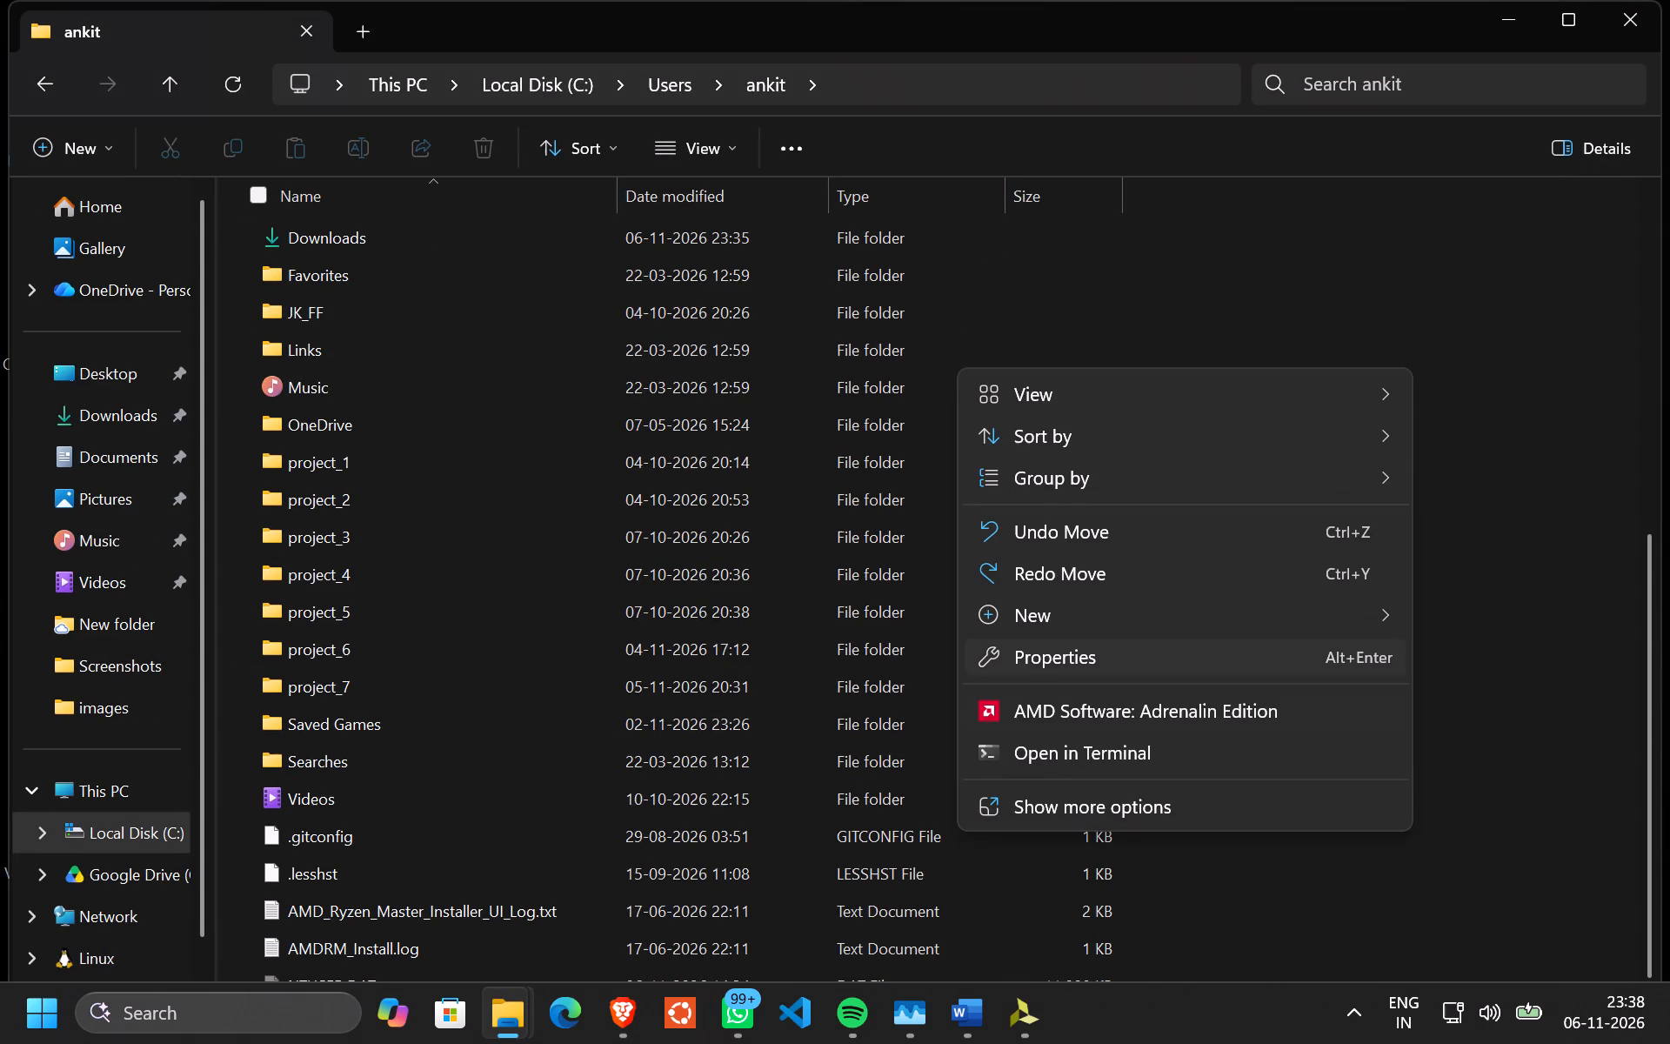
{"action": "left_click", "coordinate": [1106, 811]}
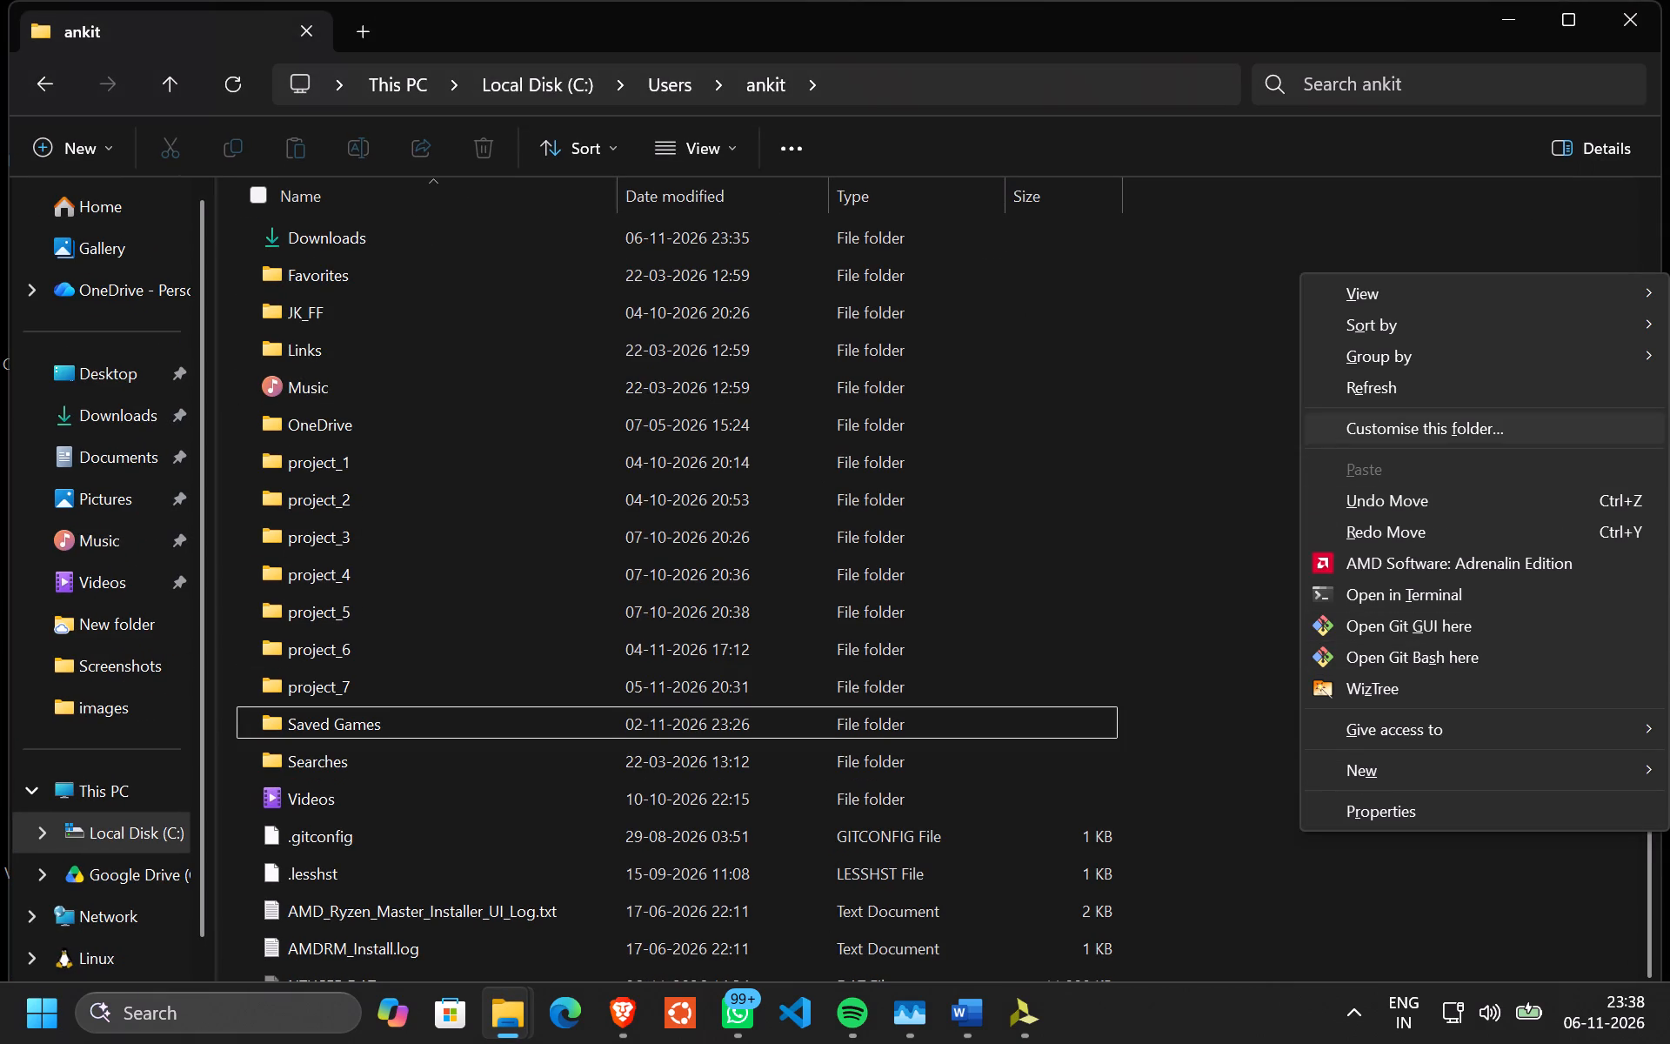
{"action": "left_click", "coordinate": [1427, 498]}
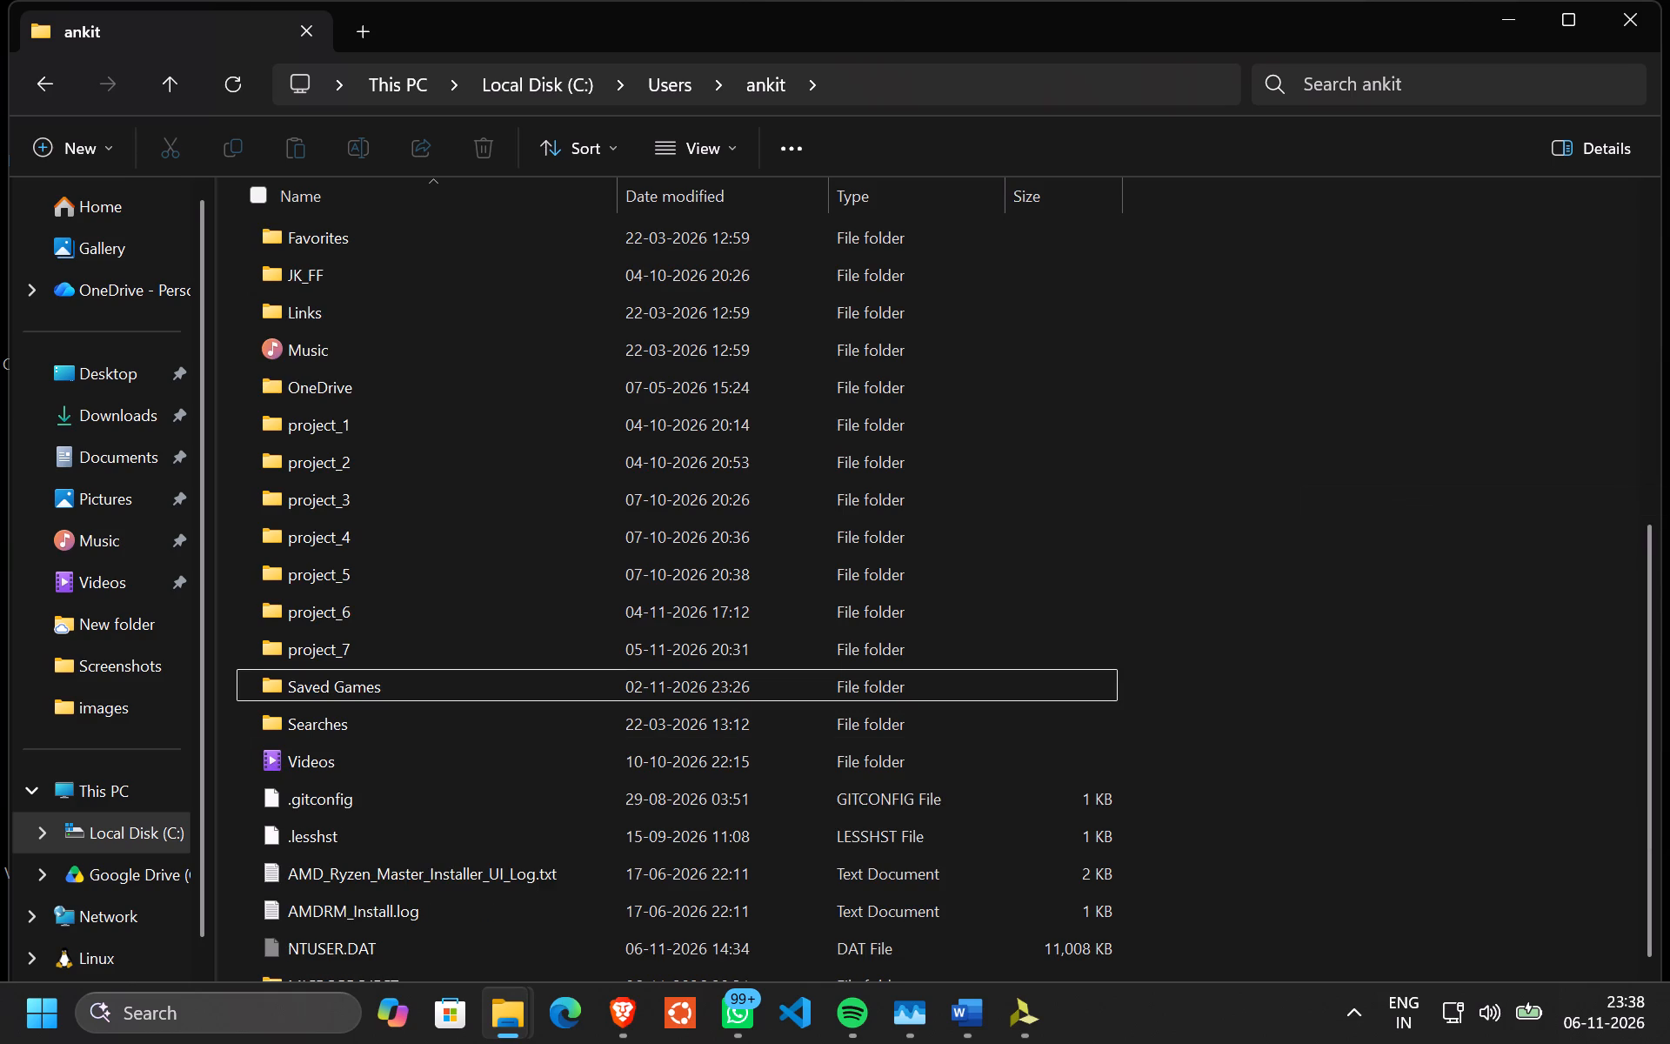
Find the MICROPROJECT folder in the user's home folder and open it to examine its contents.
{"action": "scroll", "coordinate": [1366, 650], "scroll_direction": "up", "scroll_amount": 1}
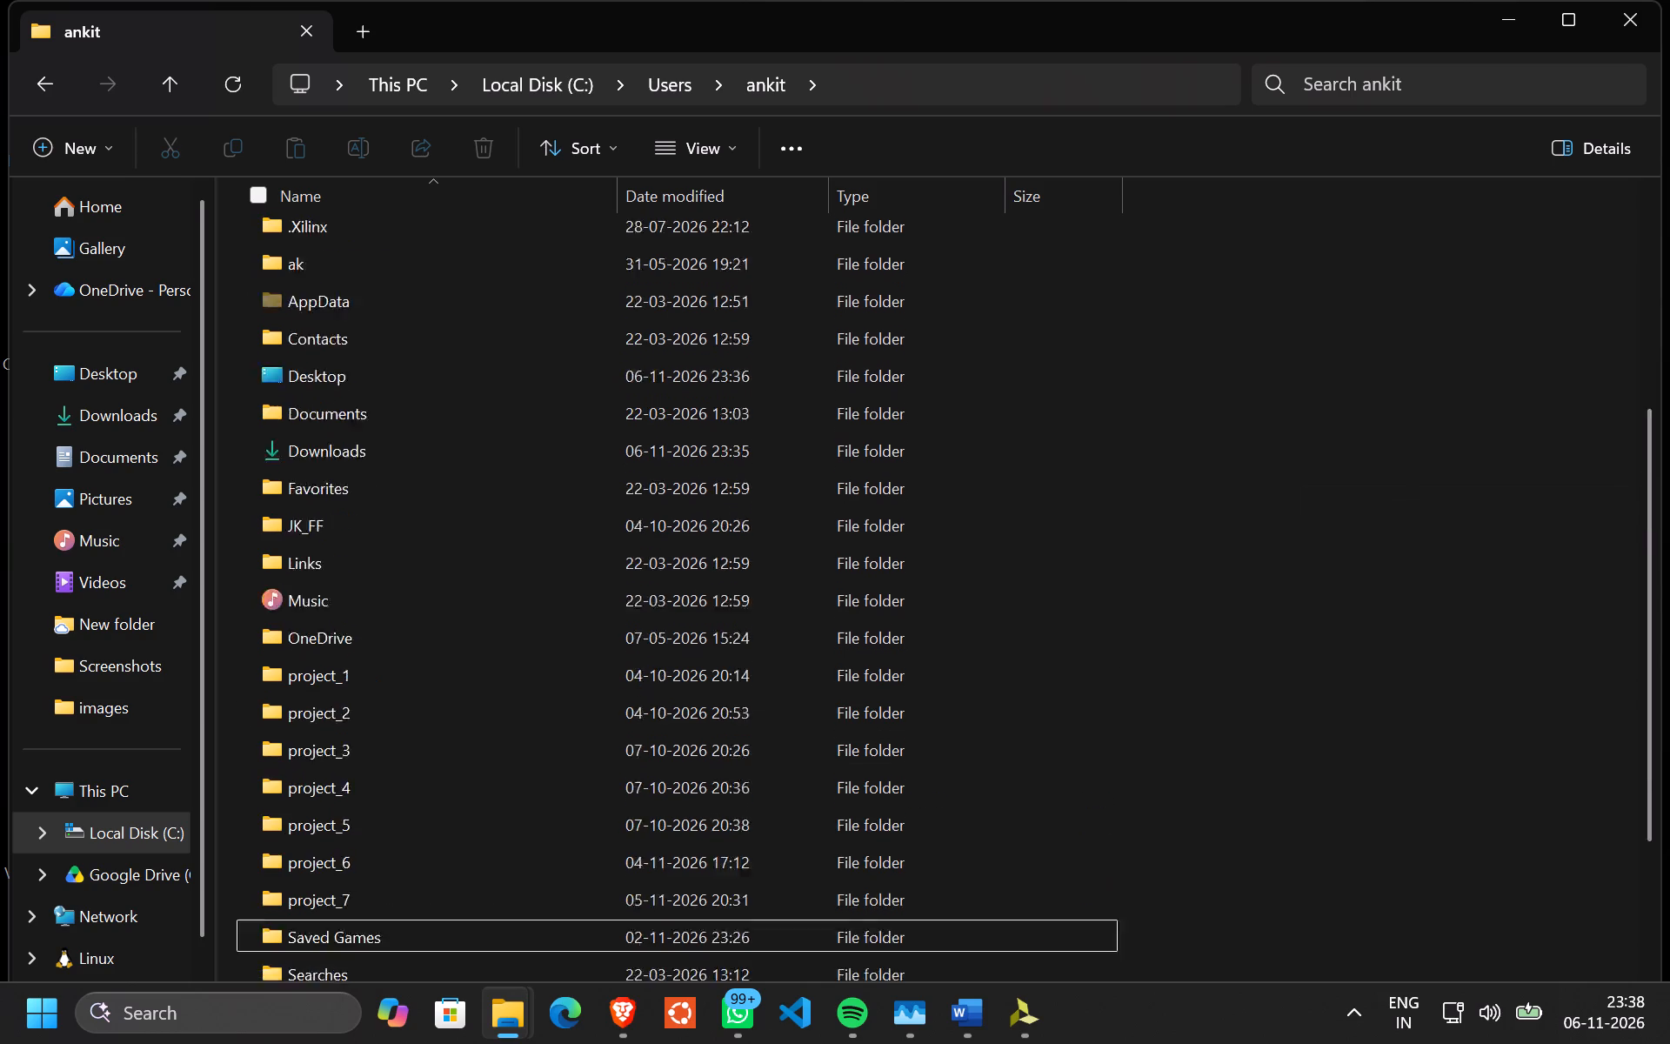
{"action": "scroll", "coordinate": [1366, 650], "scroll_direction": "up", "scroll_amount": 4}
{"action": "scroll", "coordinate": [1366, 650], "scroll_direction": "down", "scroll_amount": 2}
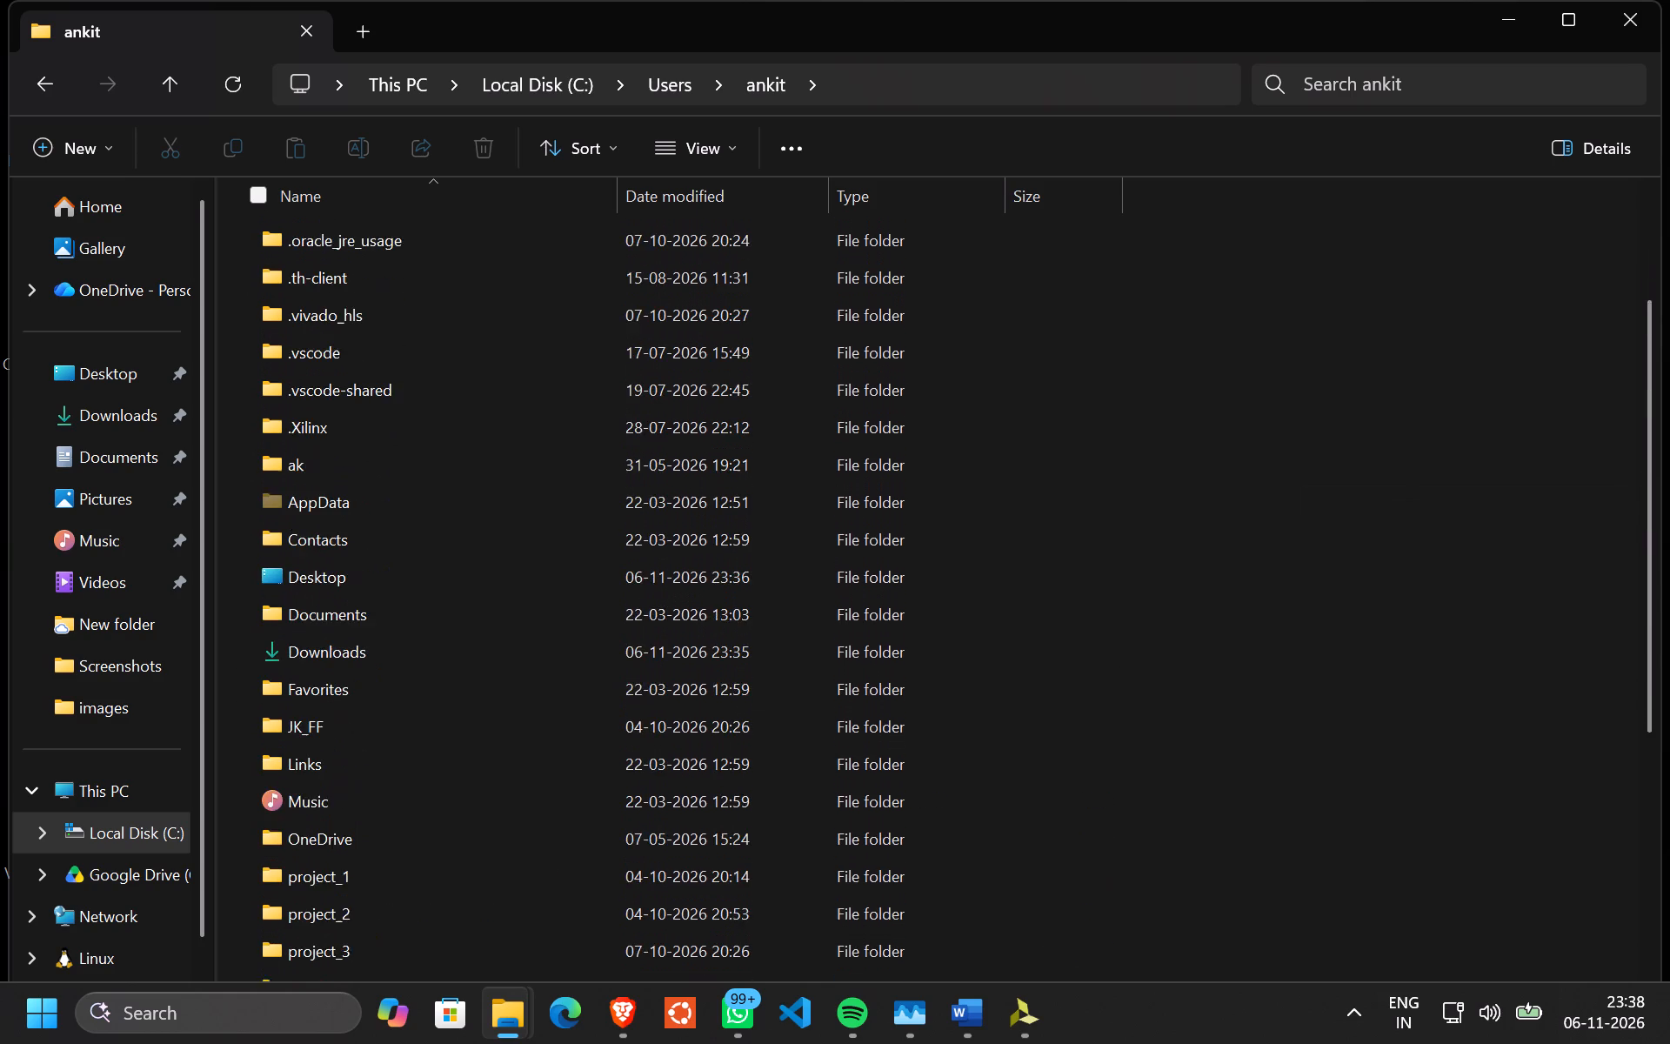
{"action": "scroll", "coordinate": [1366, 650], "scroll_direction": "down", "scroll_amount": 2}
{"action": "scroll", "coordinate": [1366, 650], "scroll_direction": "up", "scroll_amount": 1}
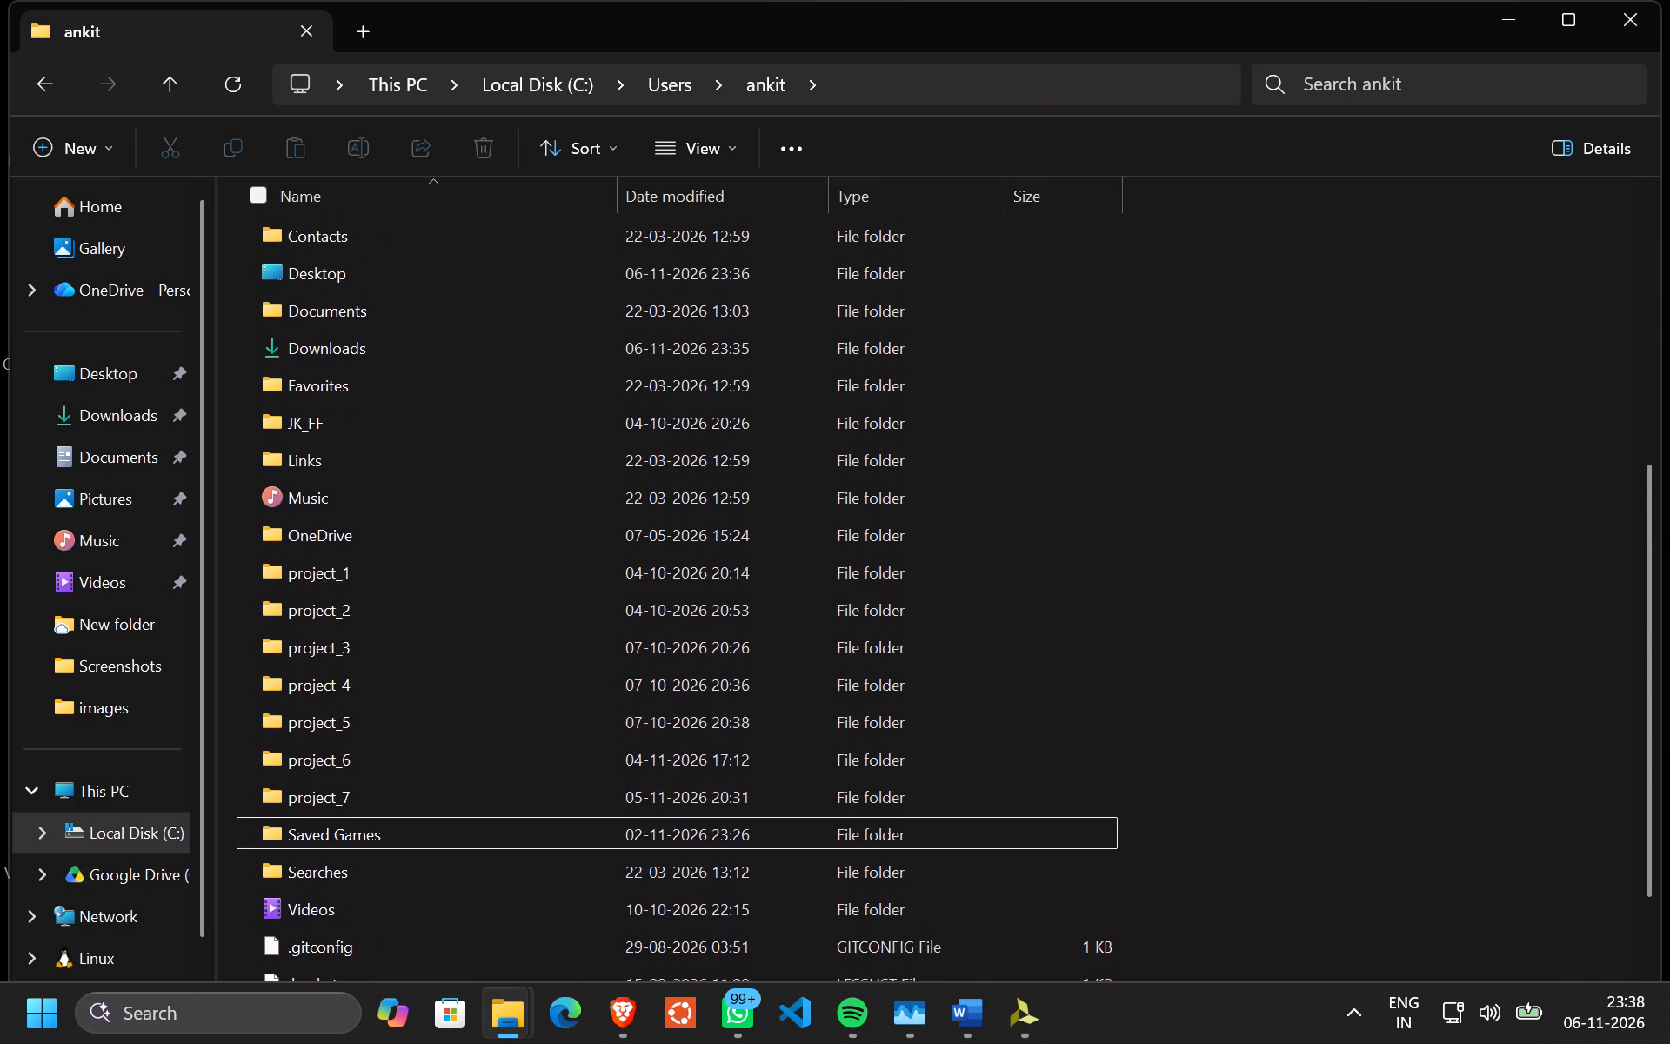
{"action": "scroll", "coordinate": [1366, 650], "scroll_direction": "up", "scroll_amount": 4}
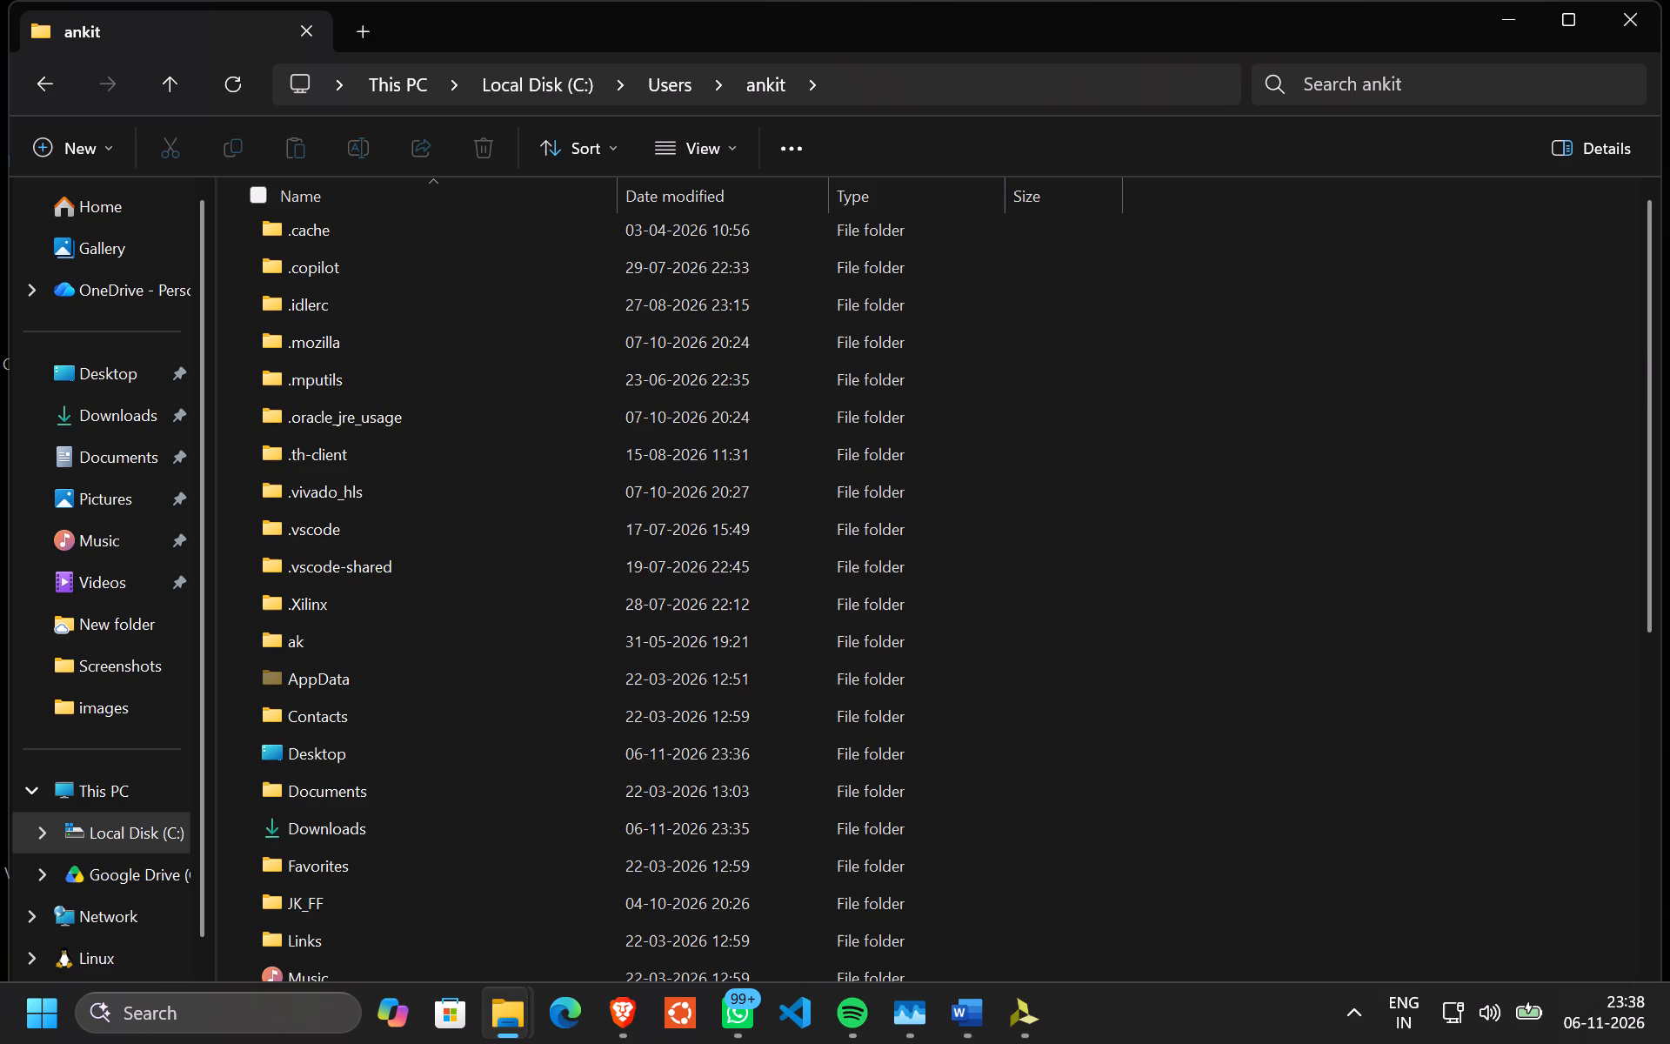
{"action": "scroll", "coordinate": [1366, 650], "scroll_direction": "down", "scroll_amount": 2}
{"action": "left_click", "coordinate": [1366, 650]}
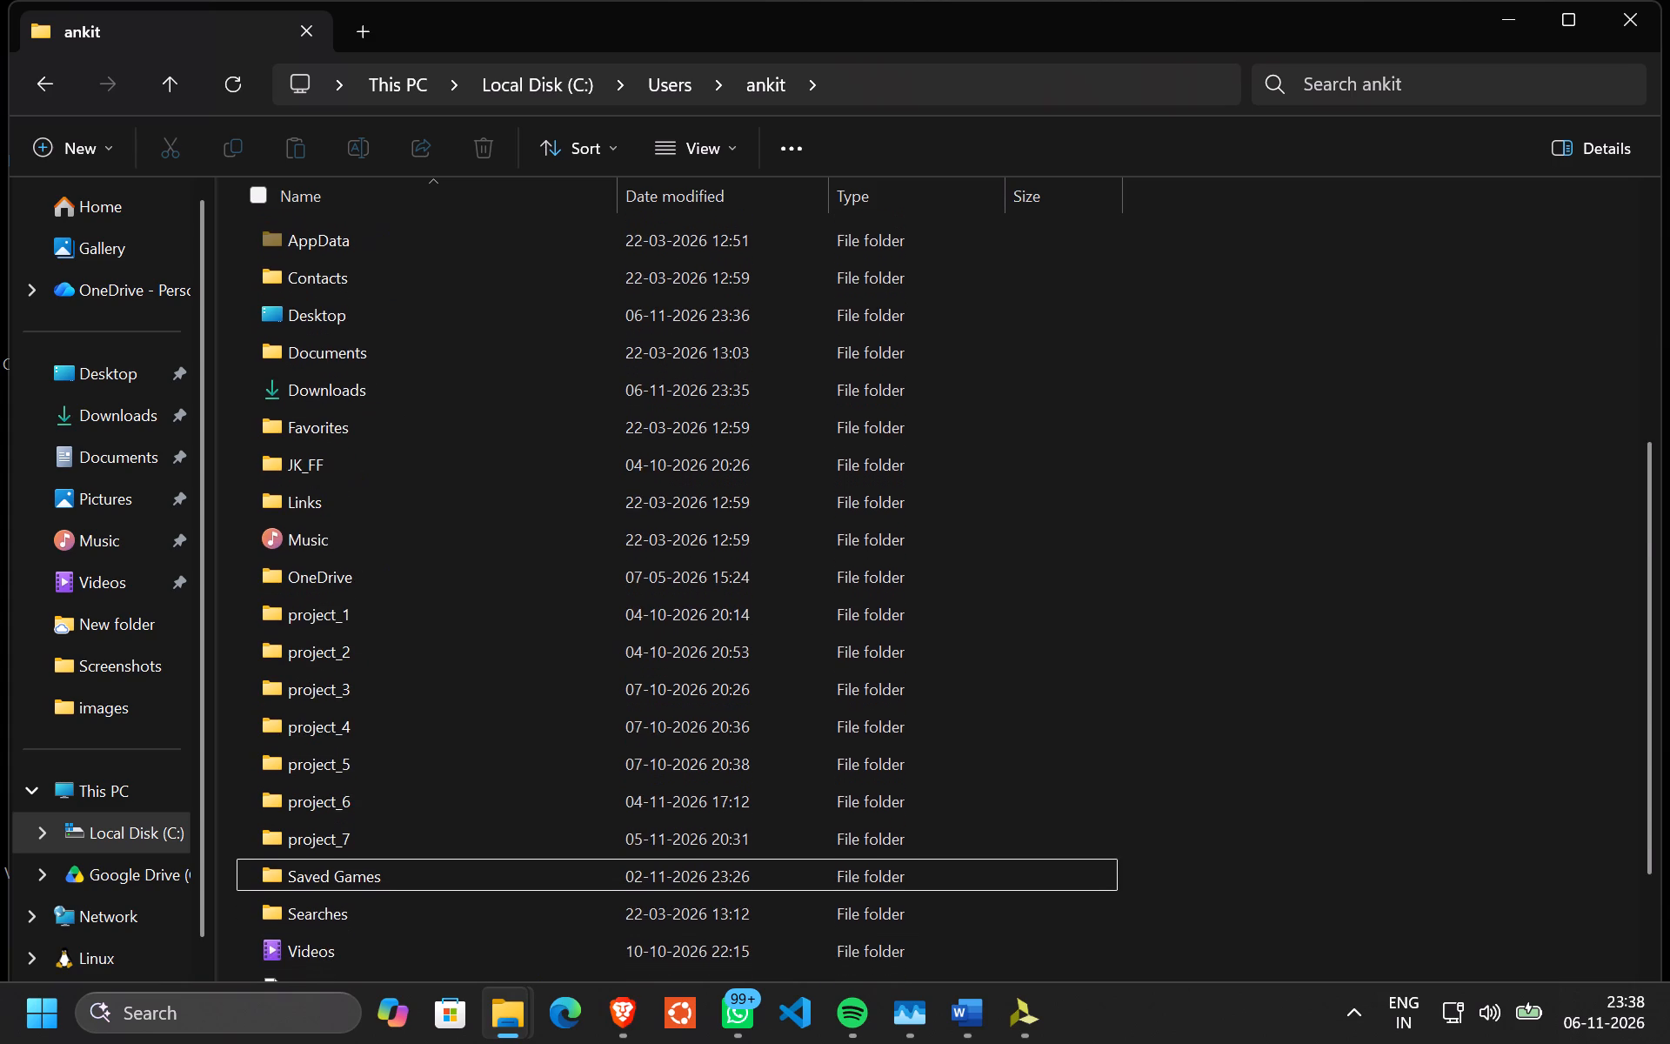
{"action": "scroll", "coordinate": [1366, 650], "scroll_direction": "down", "scroll_amount": 5}
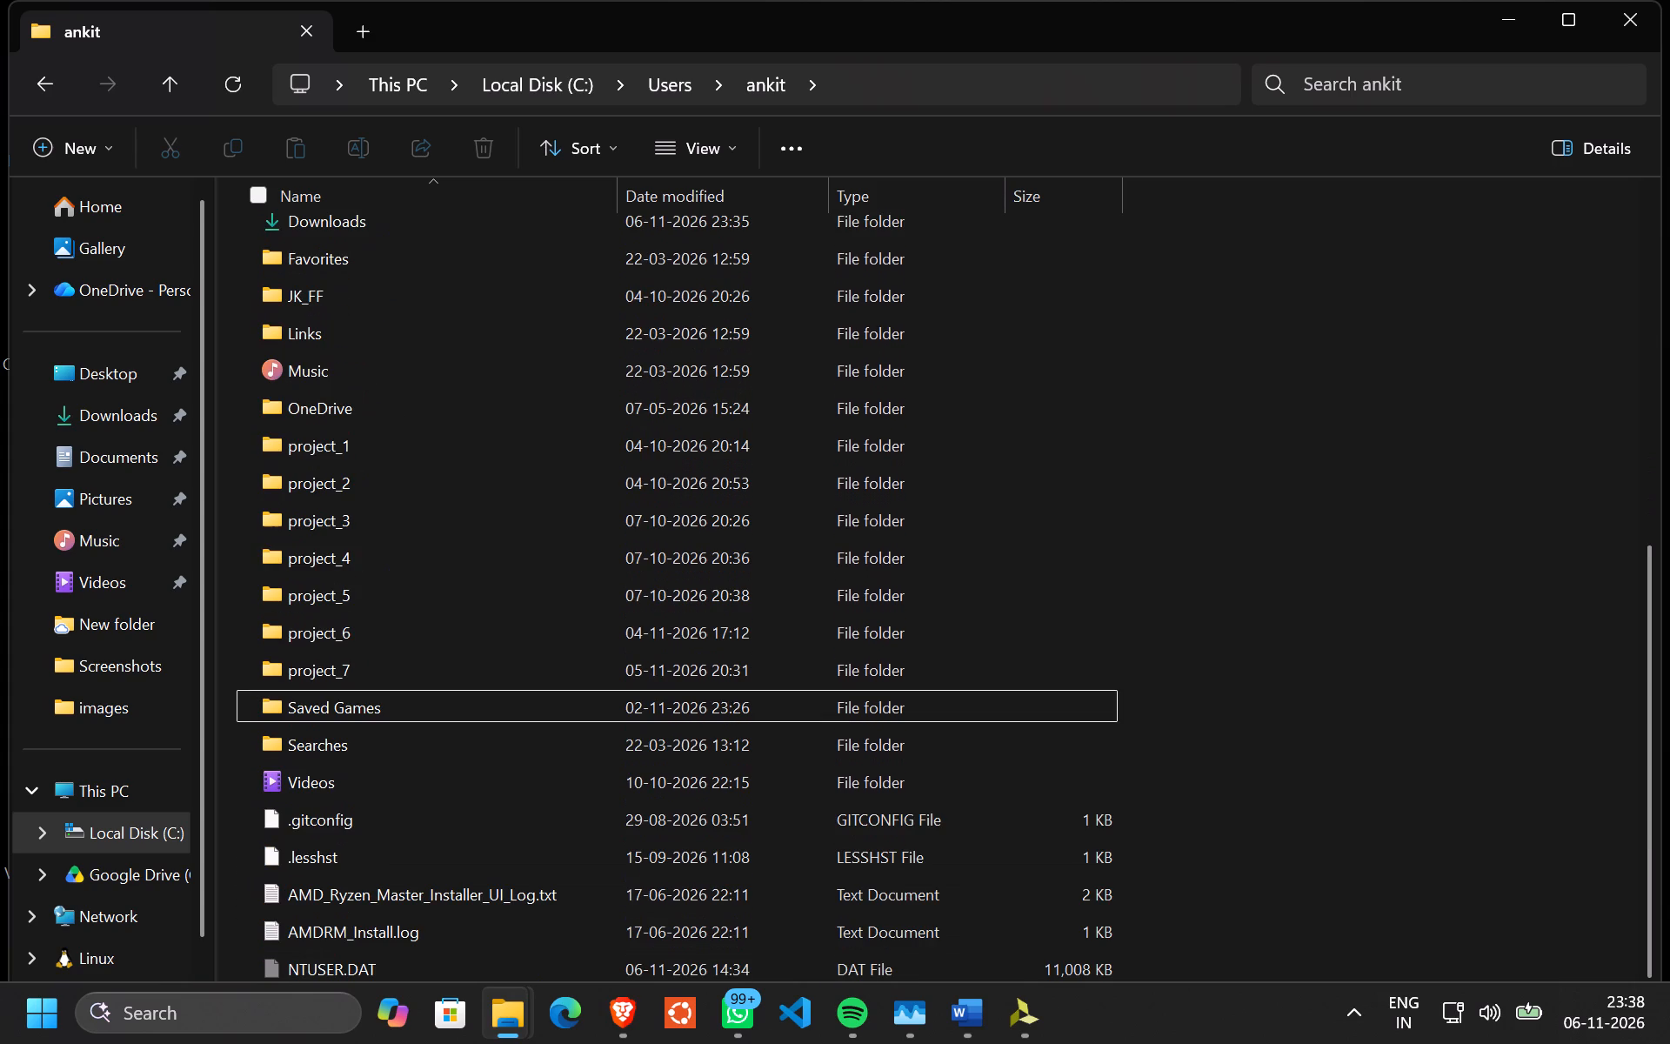
{"action": "triple_click", "coordinate": [1189, 891]}
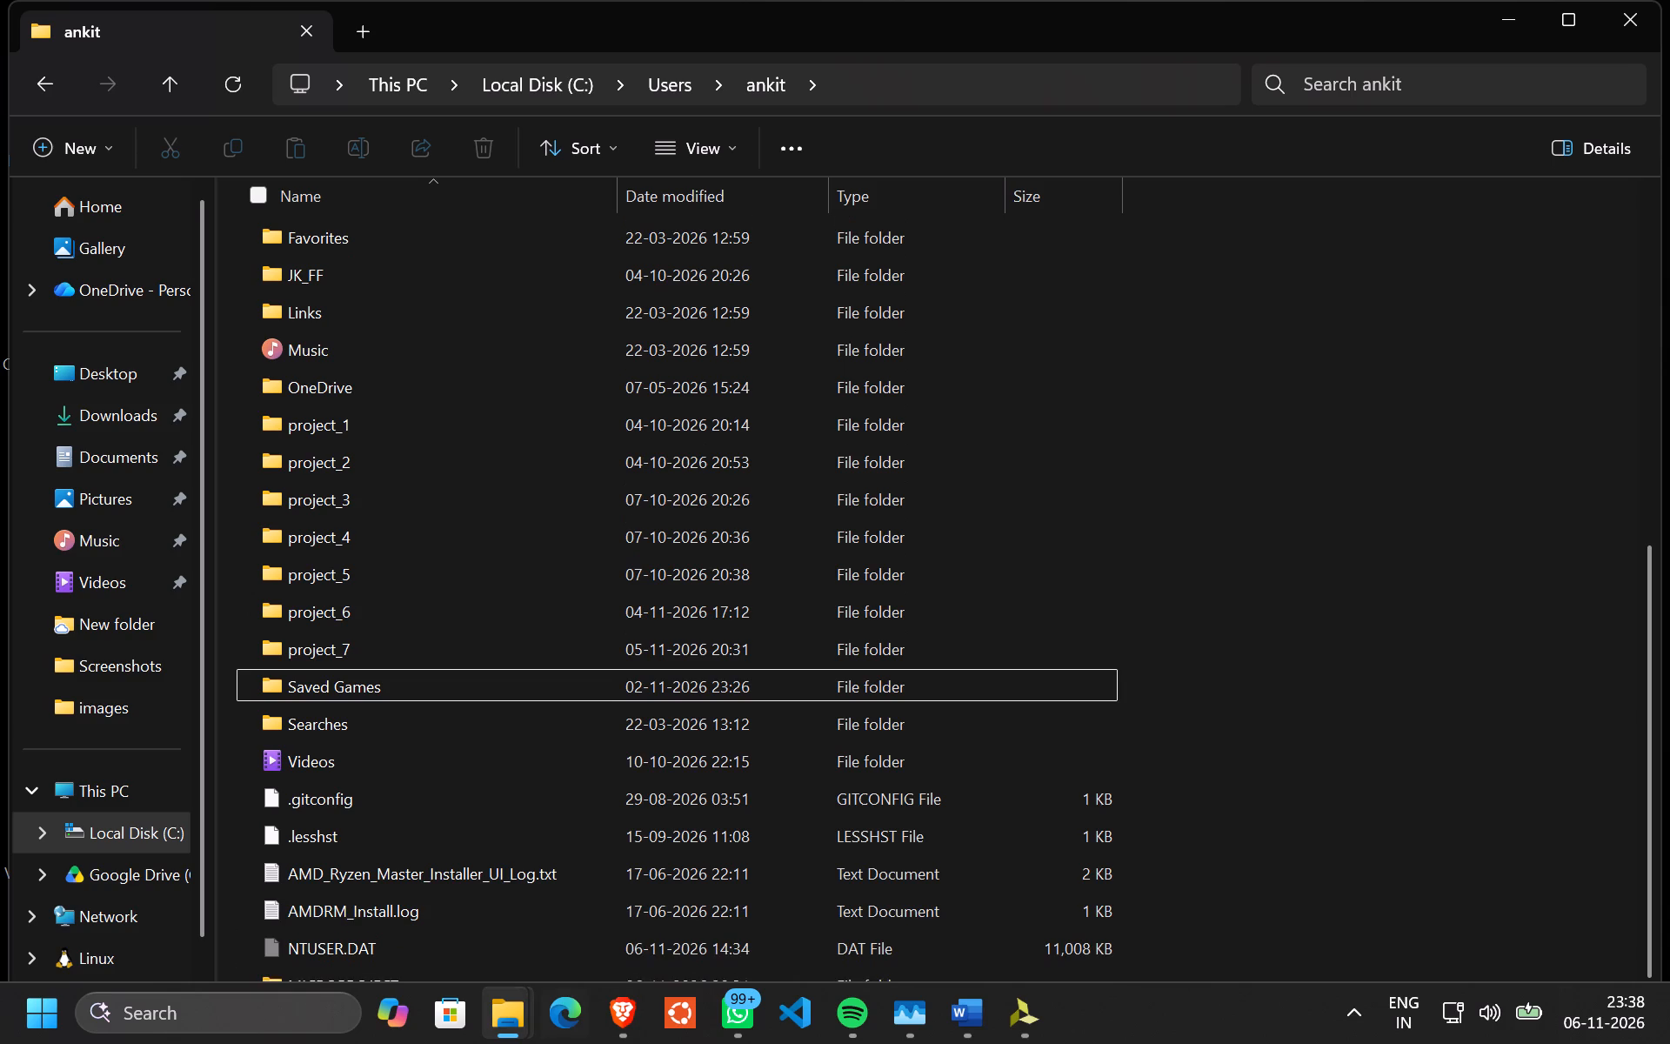
{"action": "scroll", "coordinate": [668, 750], "scroll_direction": "right", "scroll_amount": 2}
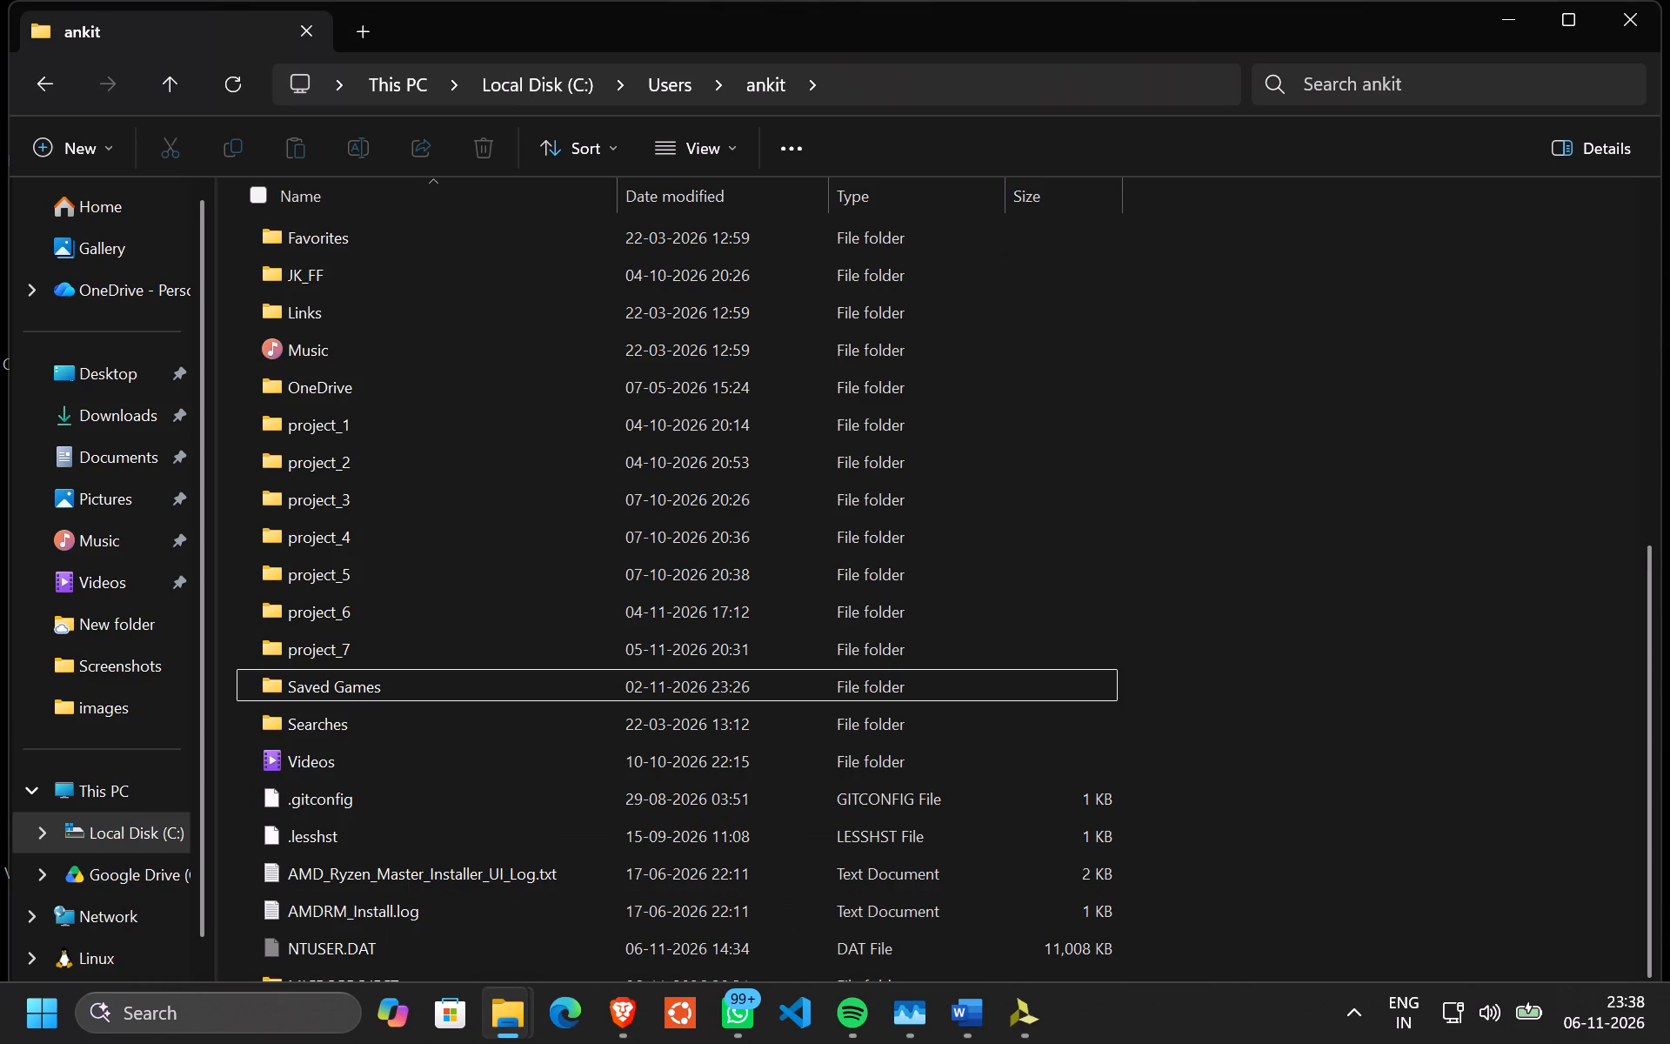
{"action": "double_click", "coordinate": [1048, 974]}
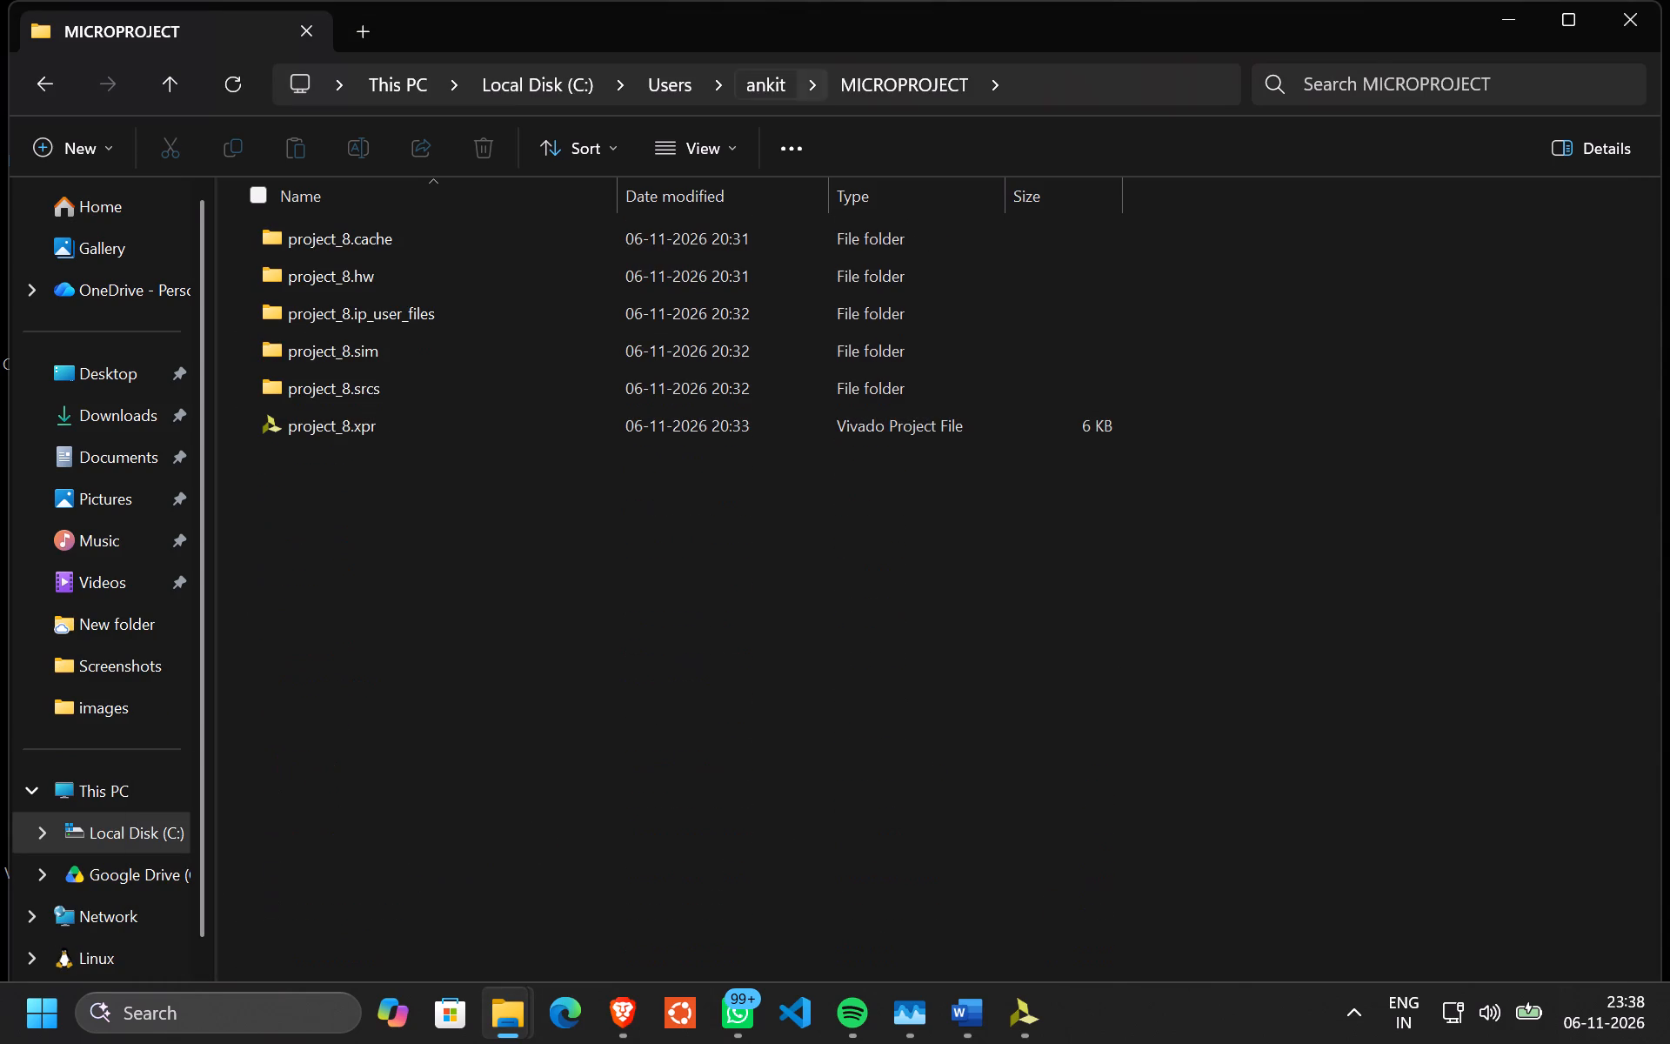
Go back to the user's home folder and copy the MICROPROJECT folder.
{"action": "left_click", "coordinate": [765, 86]}
{"action": "key", "text": "ctrl+c"}
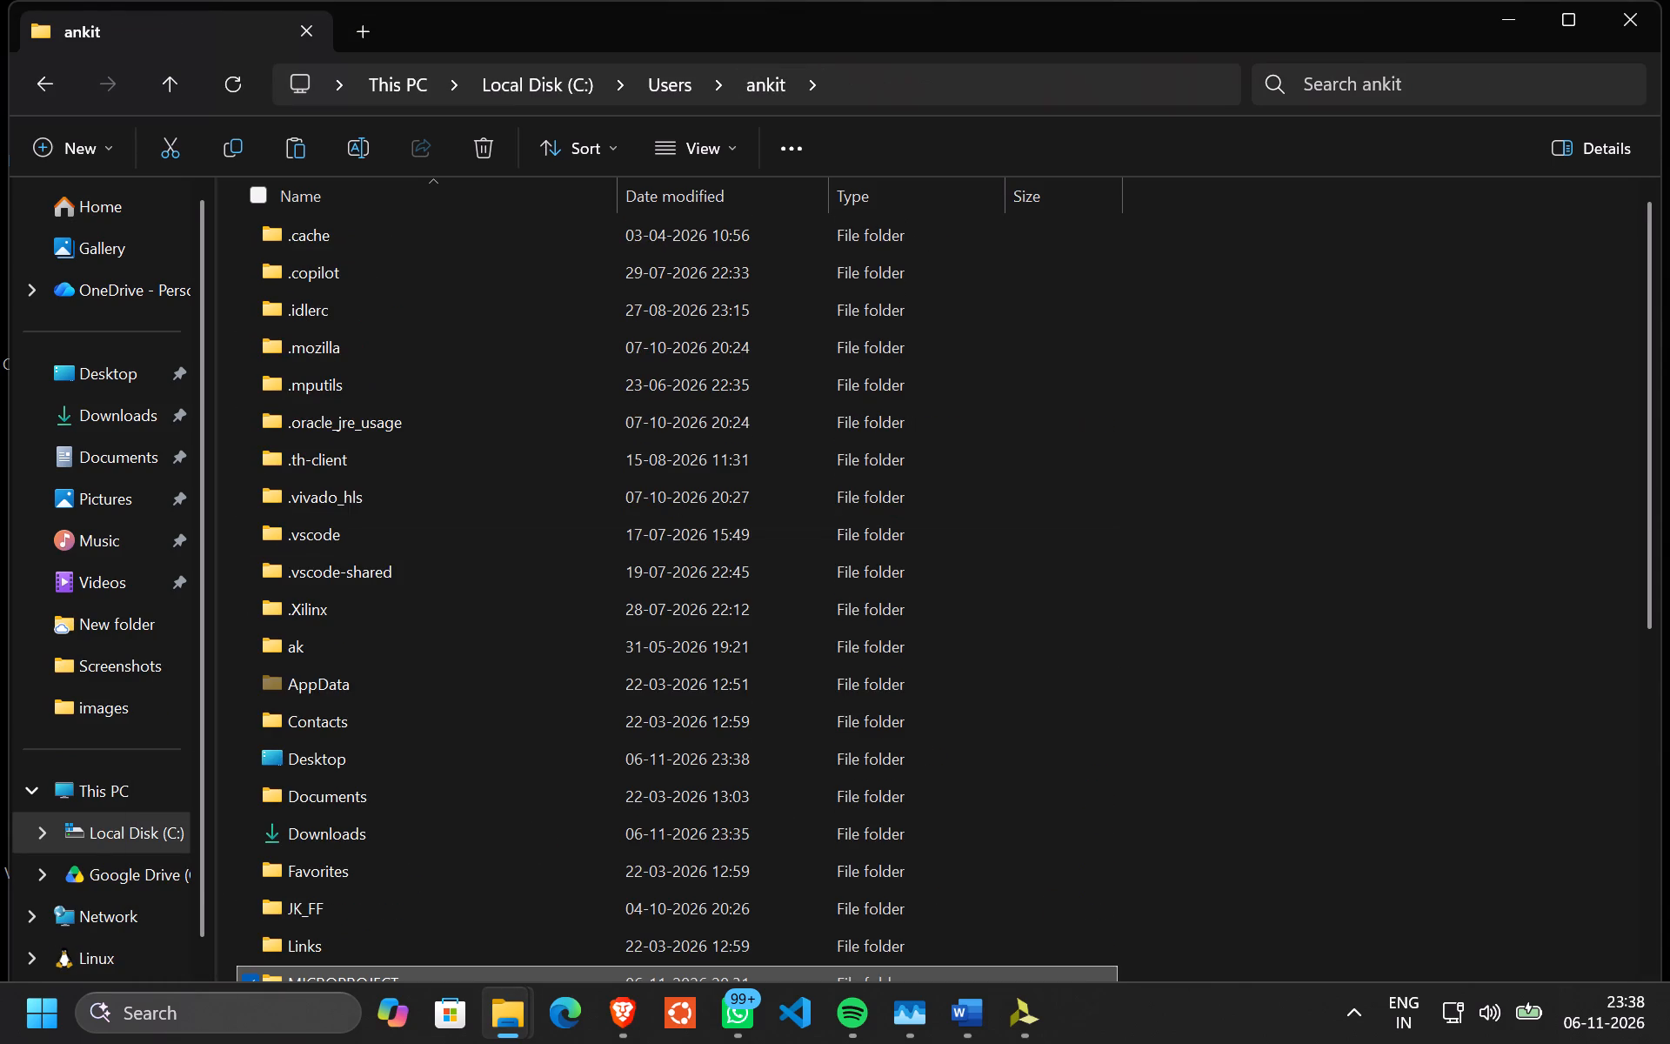
Paste the copied MICROPROJECT folder on the Desktop and move it into the DSD MICRO PROJECT folder.
{"action": "left_click", "coordinate": [976, 325]}
{"action": "key", "text": "ctrl+v"}
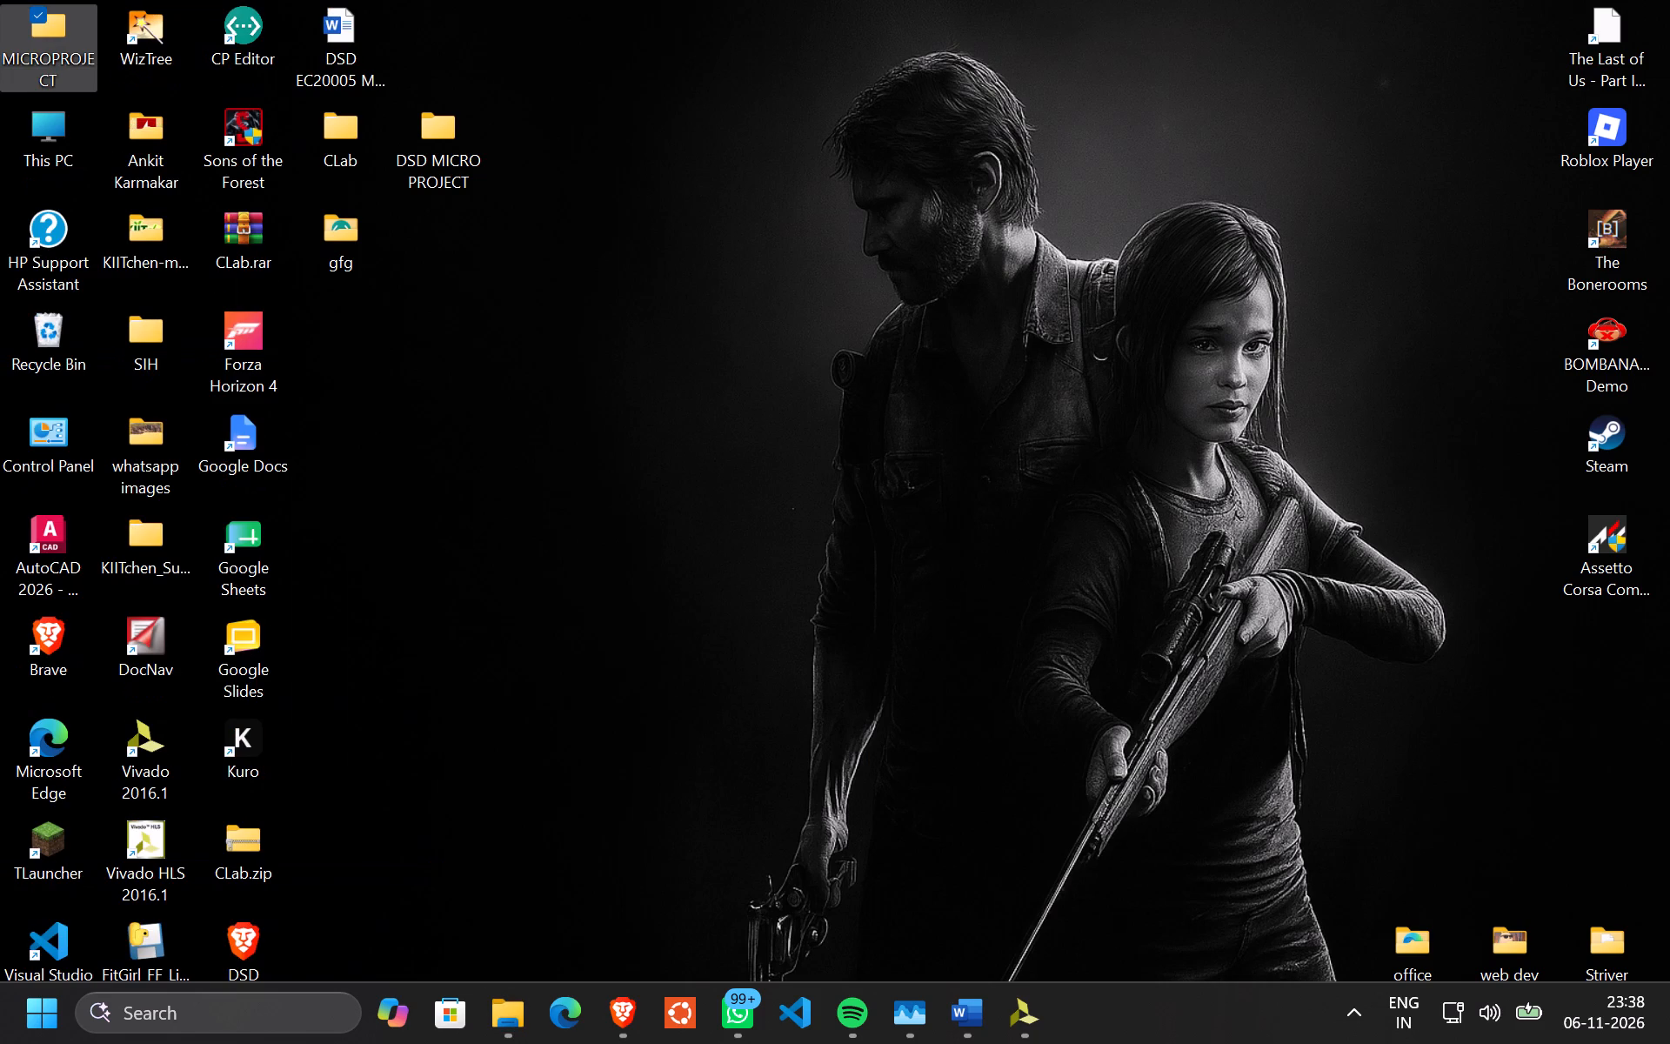
{"action": "left_click_drag", "start_coordinate": [64, 54], "coordinate": [457, 168]}
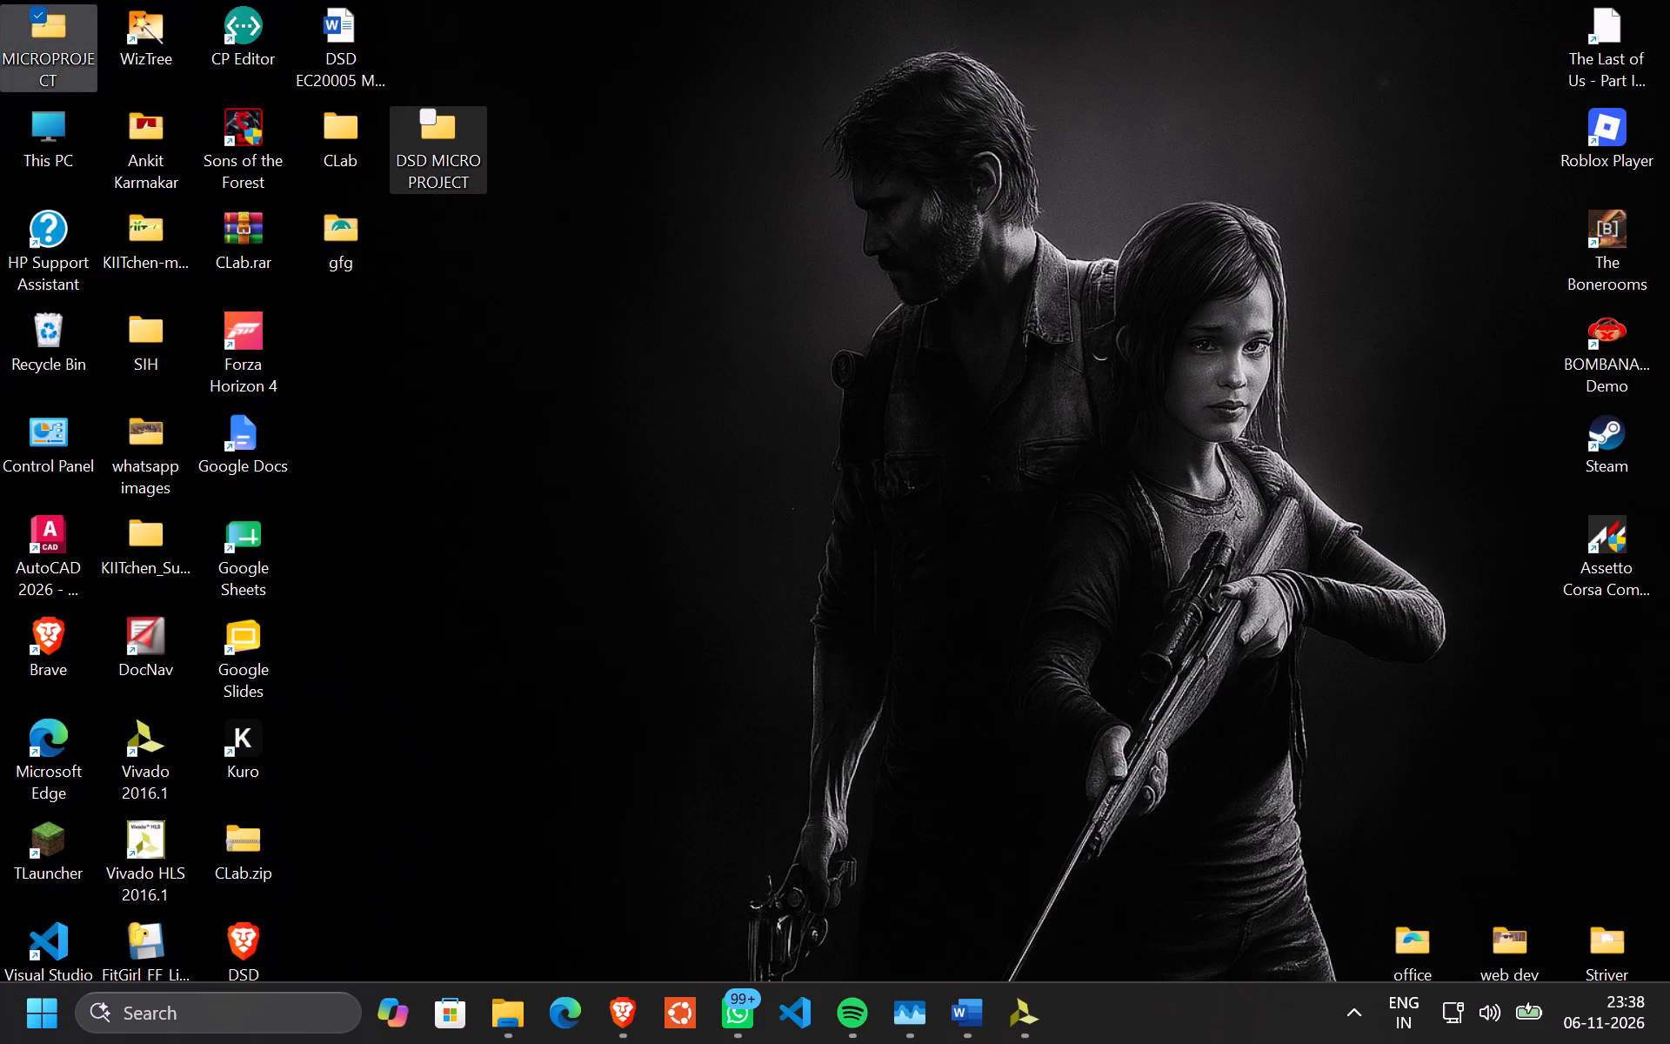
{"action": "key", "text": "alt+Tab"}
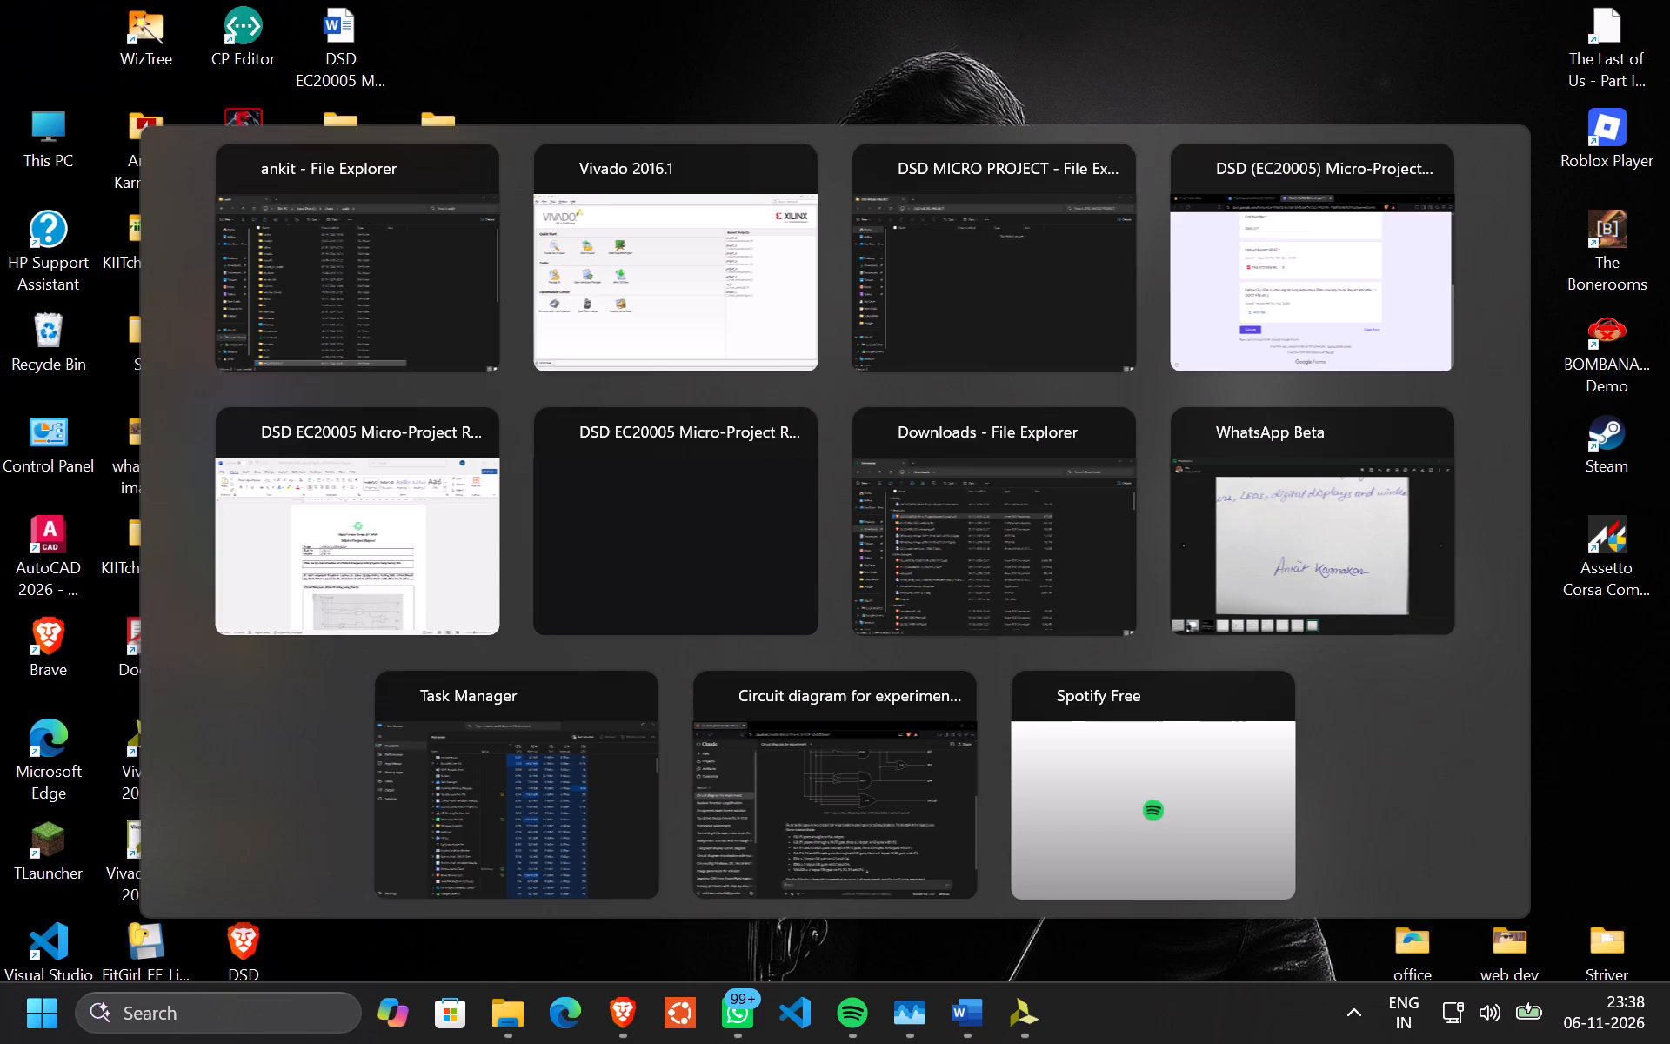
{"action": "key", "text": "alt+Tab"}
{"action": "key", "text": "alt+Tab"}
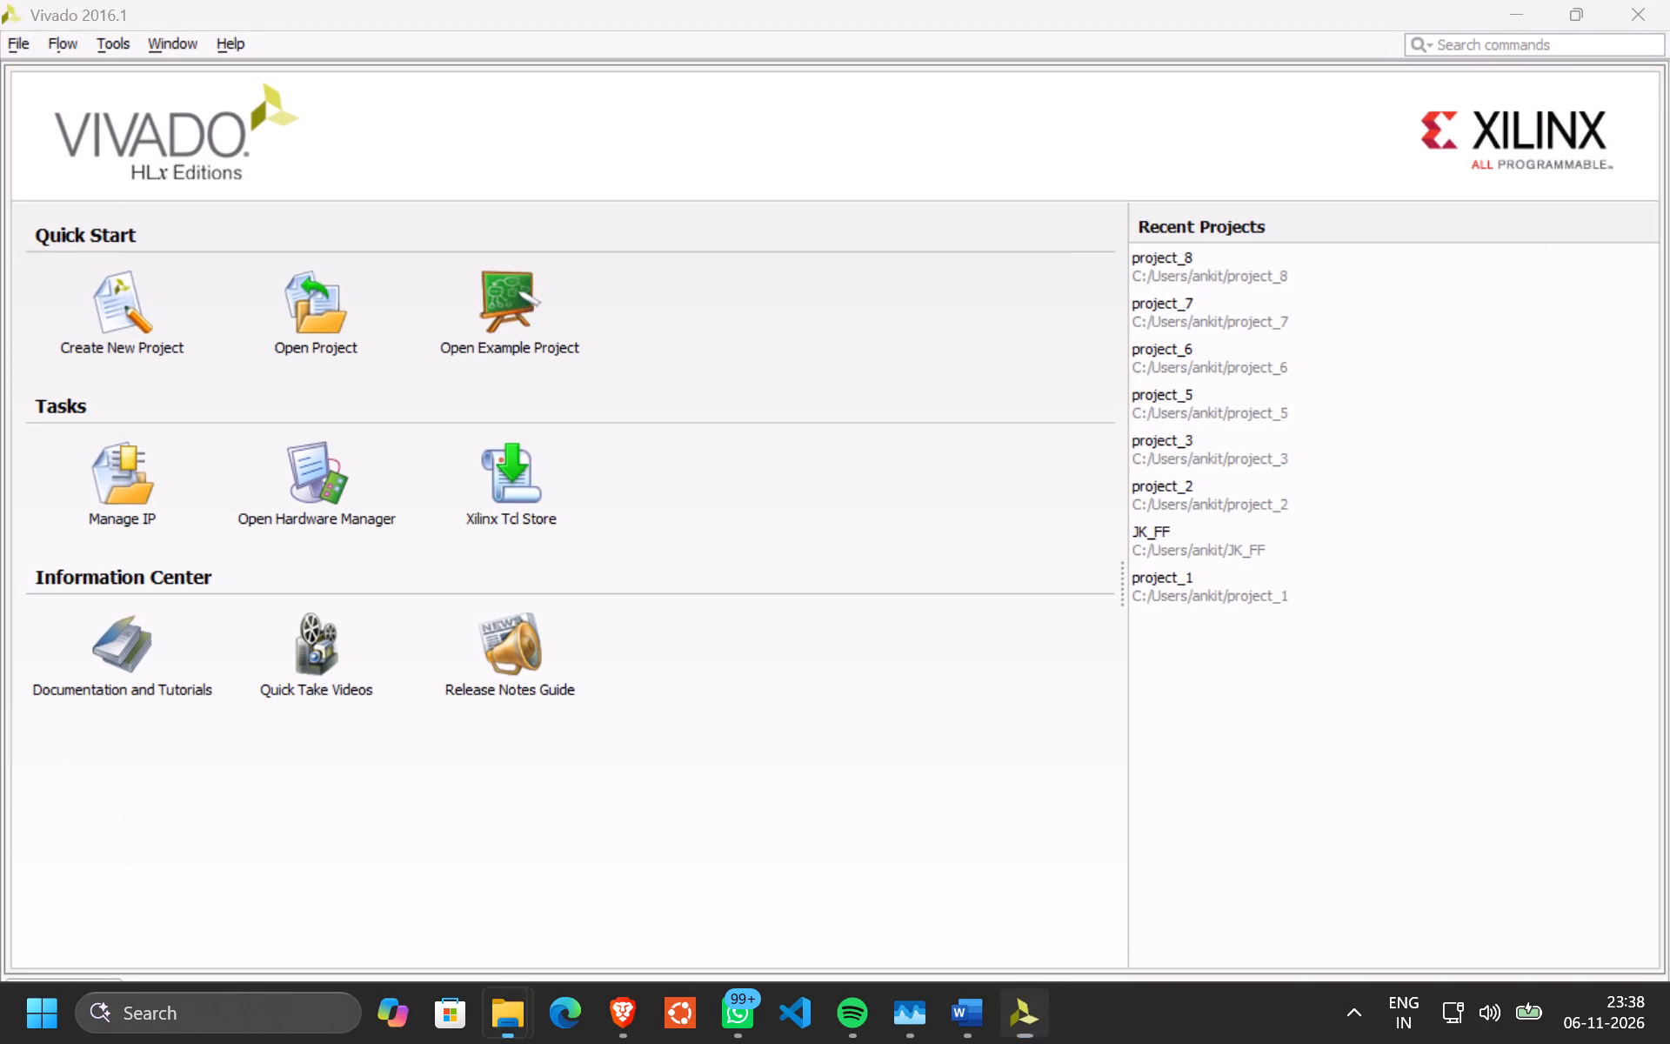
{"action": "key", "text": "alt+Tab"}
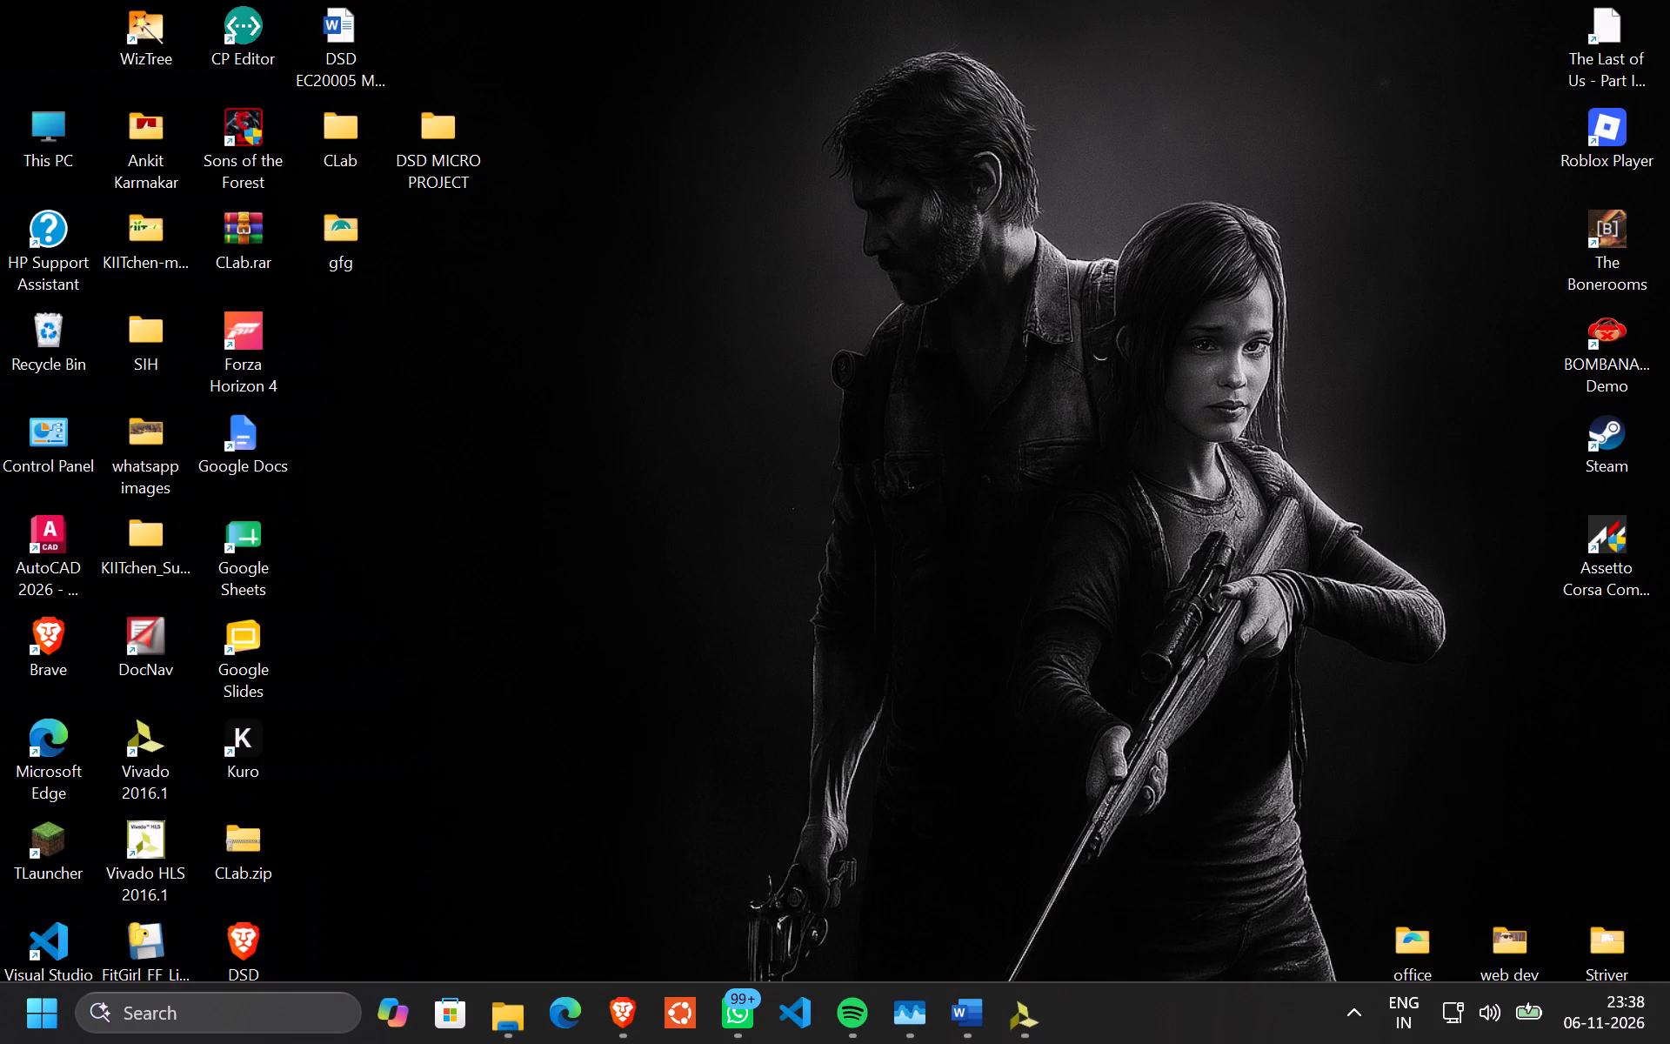
Open the DSD MICRO PROJECT folder and rename its MICROPROJECT subfolder as MICROPROJECT_VERILOG.
{"action": "double_click", "coordinate": [458, 185]}
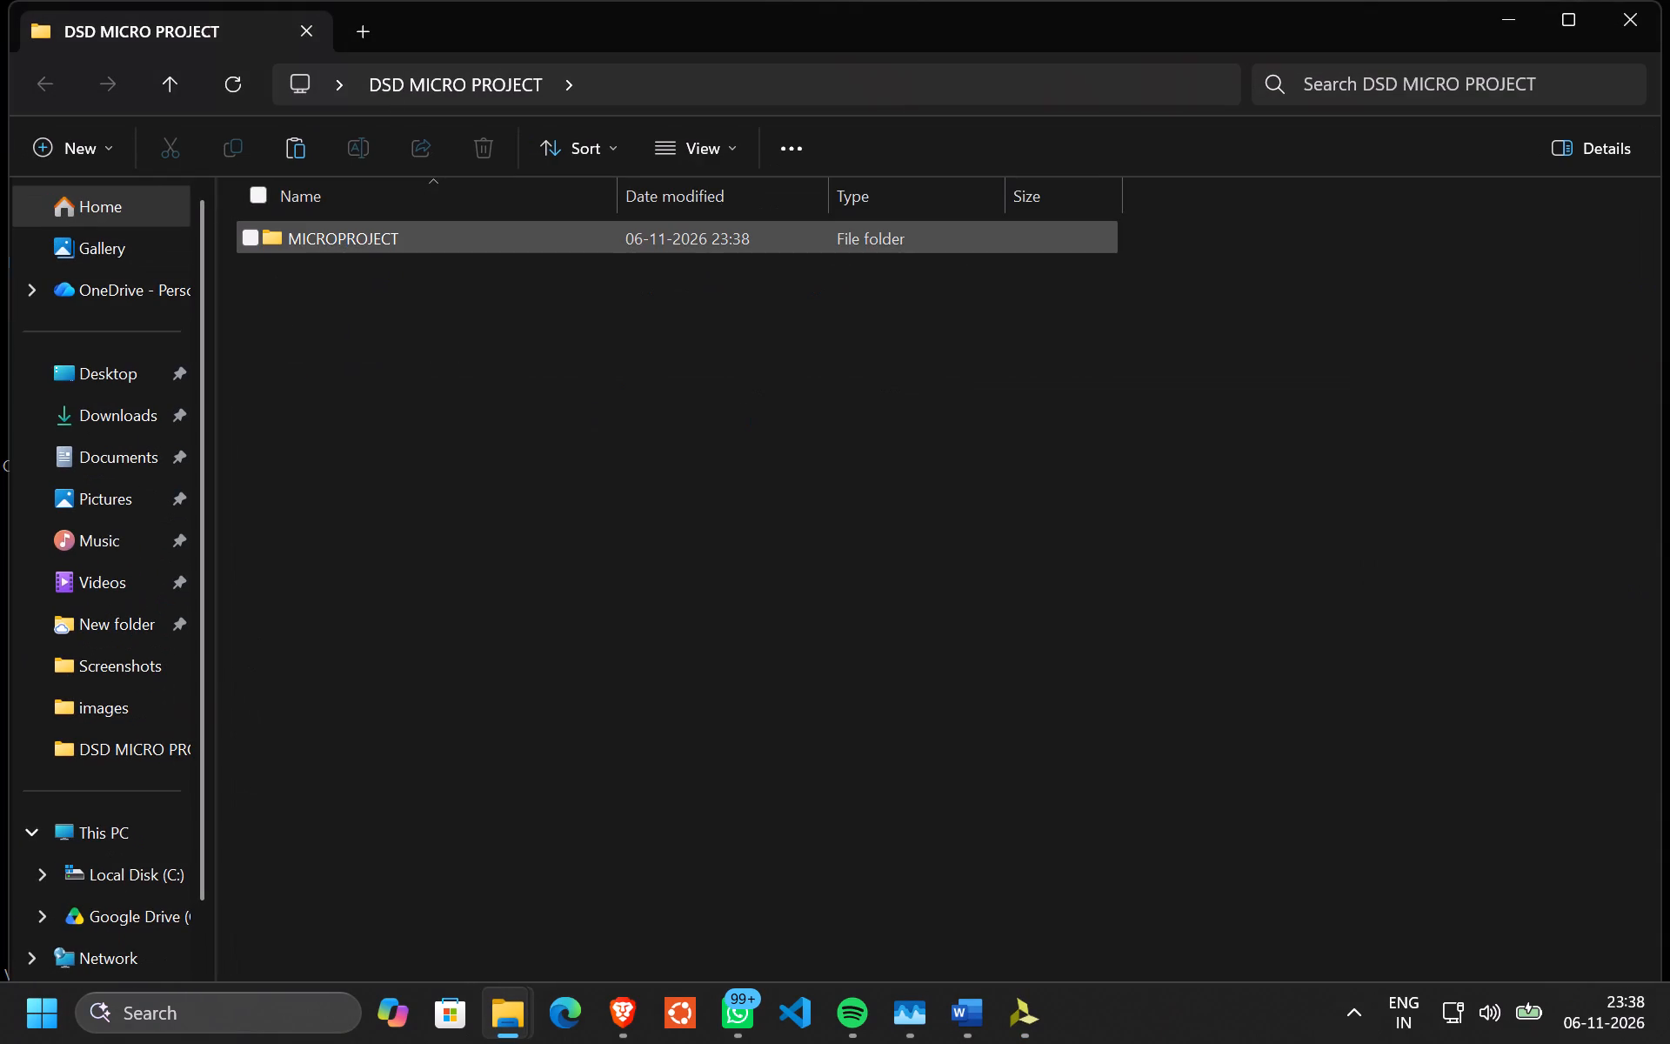
{"action": "left_click", "coordinate": [418, 234]}
{"action": "left_click", "coordinate": [418, 234]}
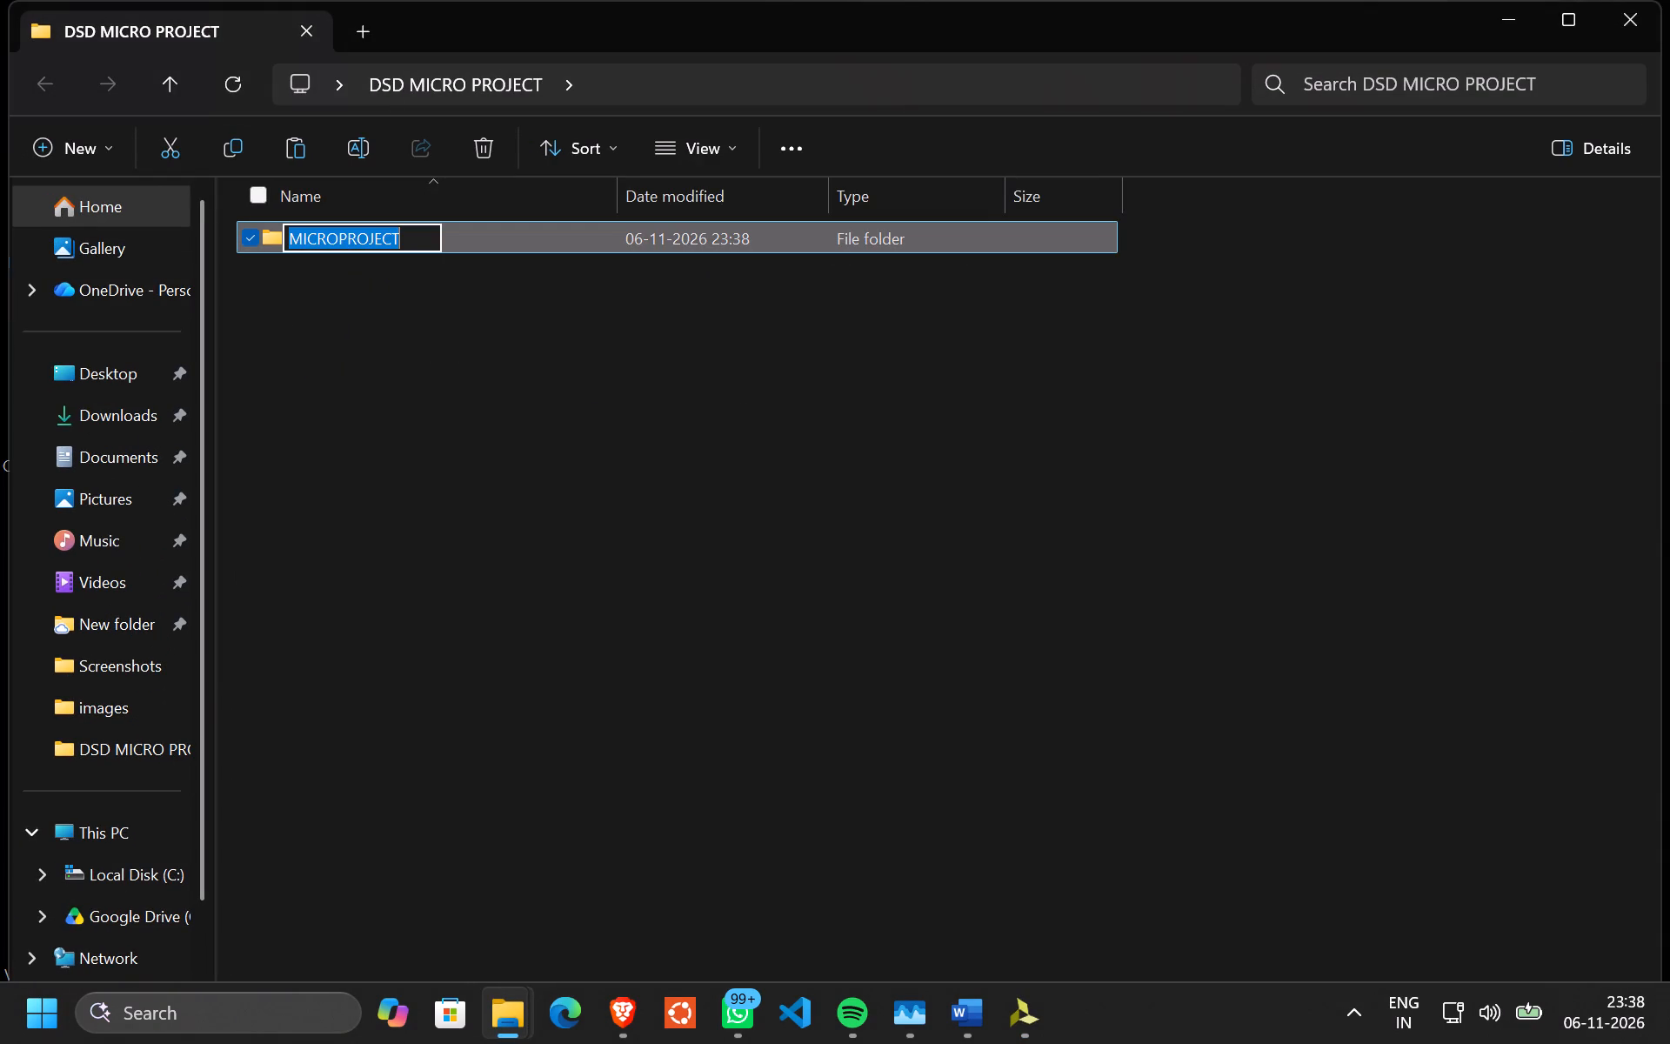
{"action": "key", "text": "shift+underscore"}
{"action": "key", "text": "BackSpace"}
{"action": "key", "text": "BackSpace"}
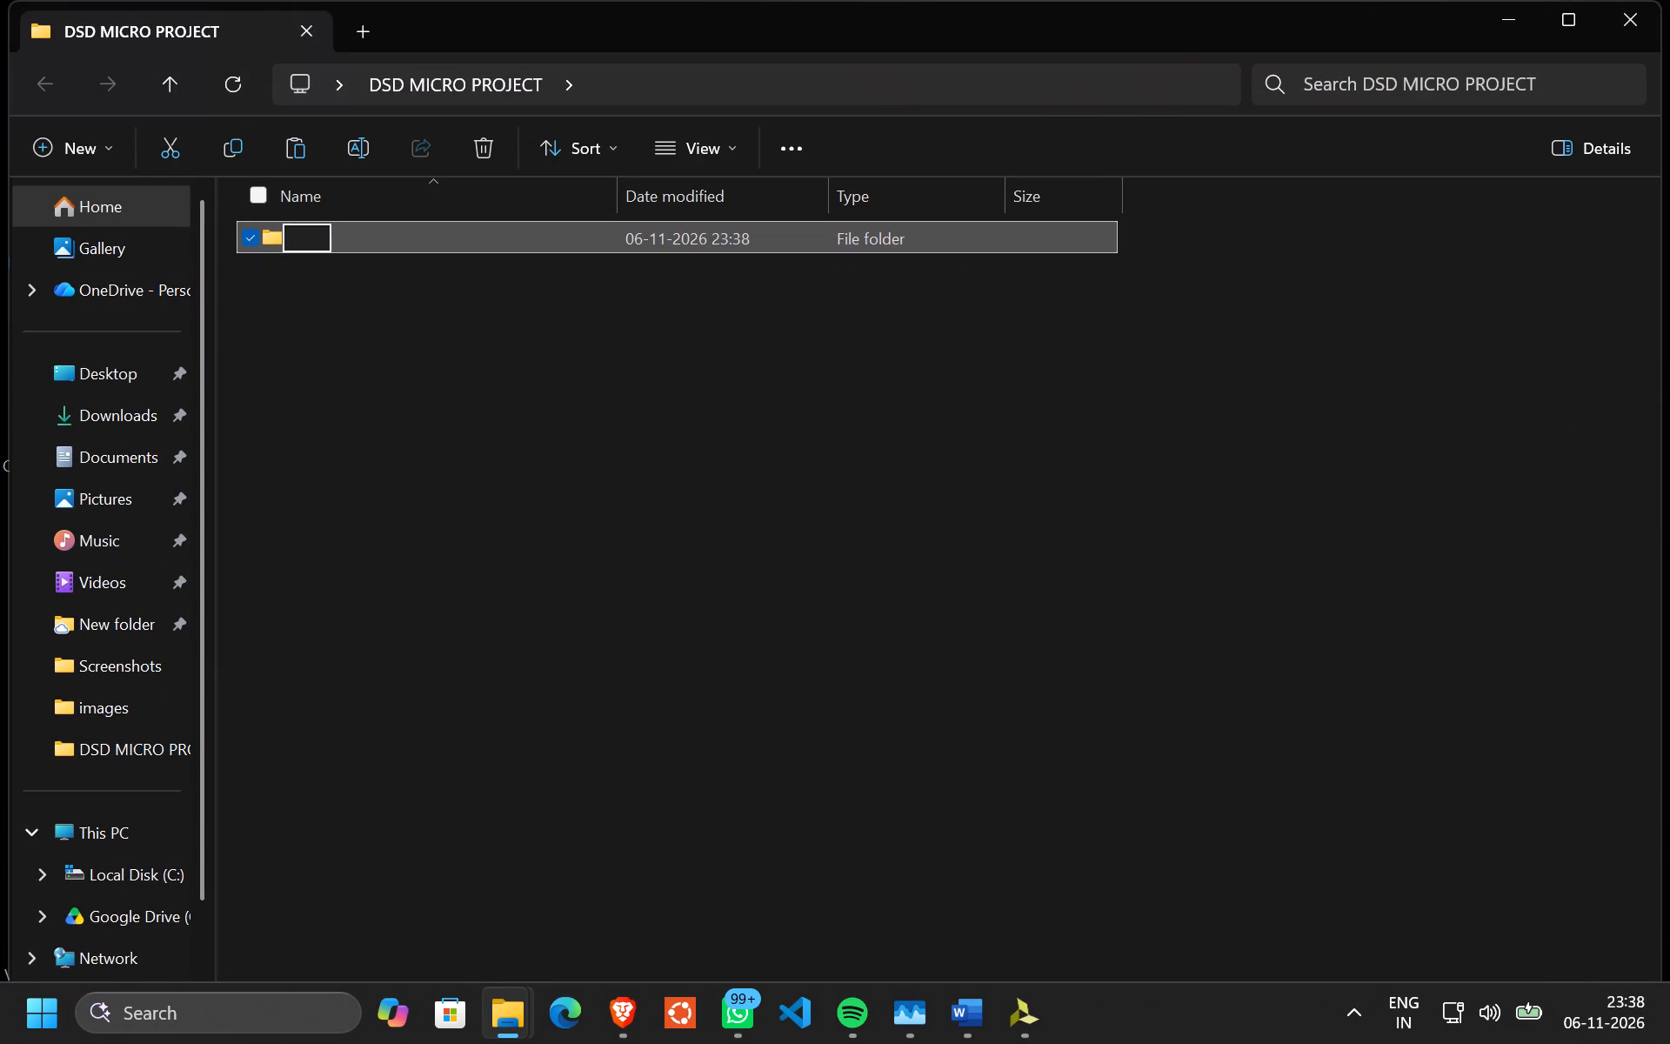
{"action": "key", "text": "ctrl+z"}
{"action": "key", "text": "ctrl+z"}
{"action": "key", "text": "ctrl+z"}
{"action": "key", "text": "ctrl+z"}
{"action": "key", "text": "ctrl+z"}
{"action": "key", "text": "ctrl+z"}
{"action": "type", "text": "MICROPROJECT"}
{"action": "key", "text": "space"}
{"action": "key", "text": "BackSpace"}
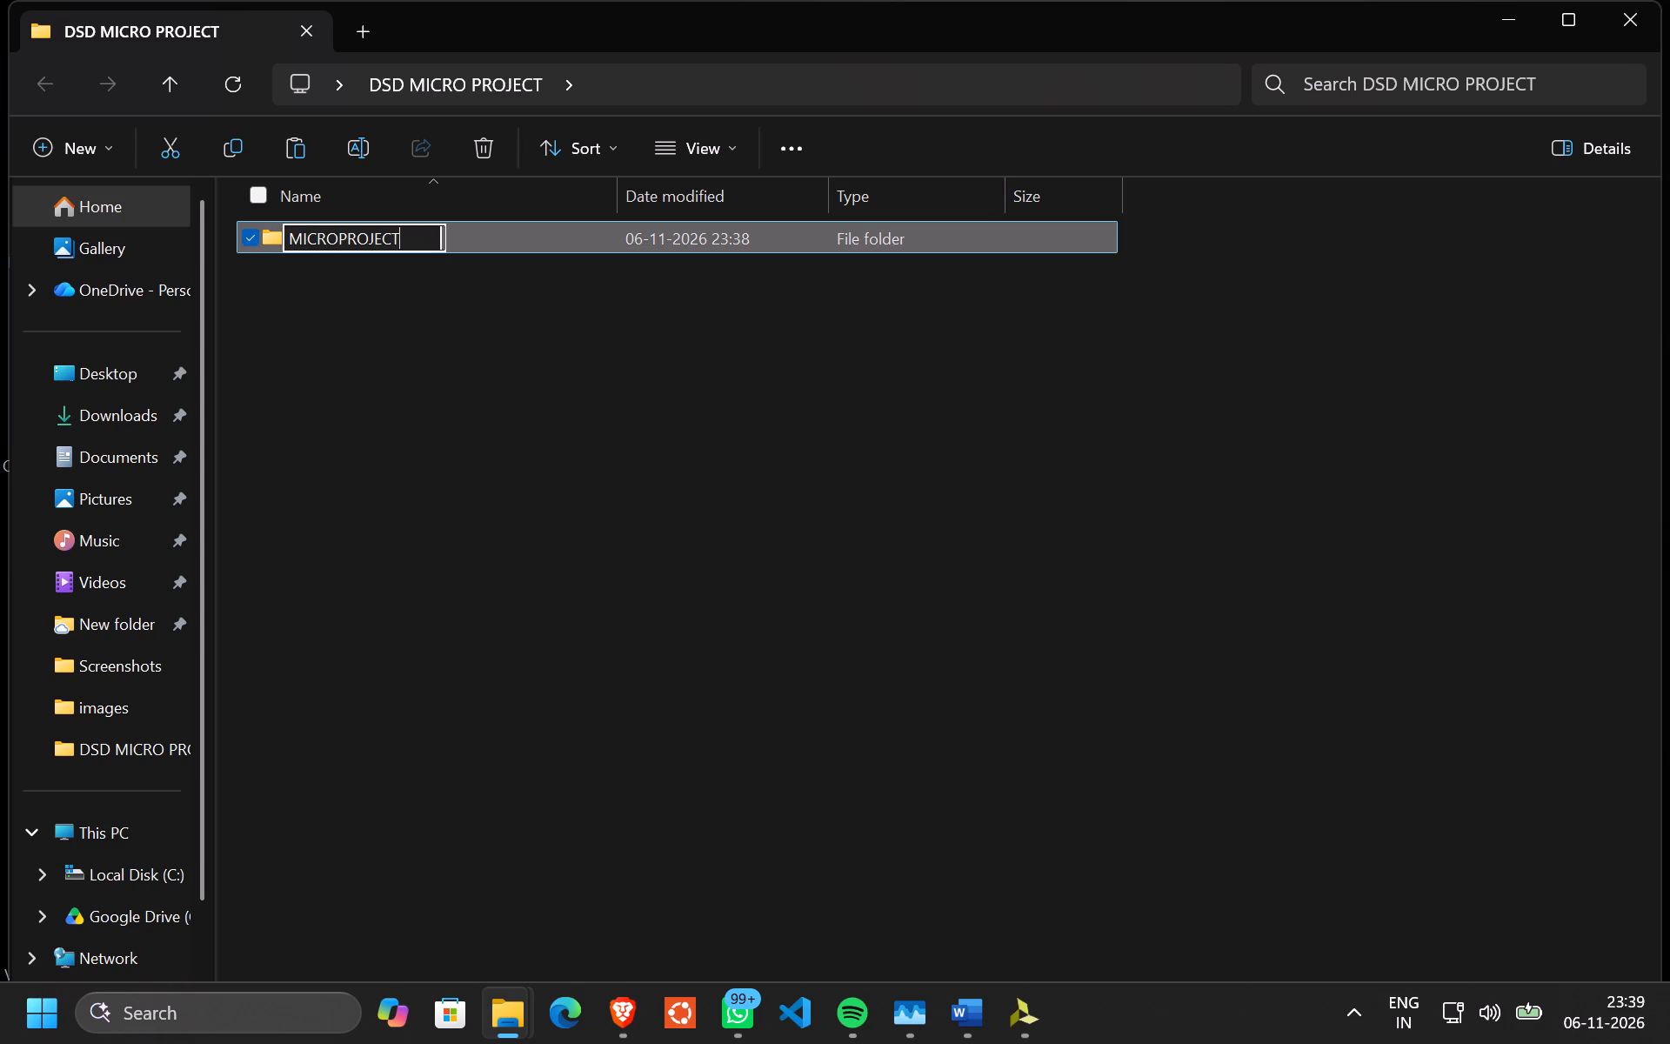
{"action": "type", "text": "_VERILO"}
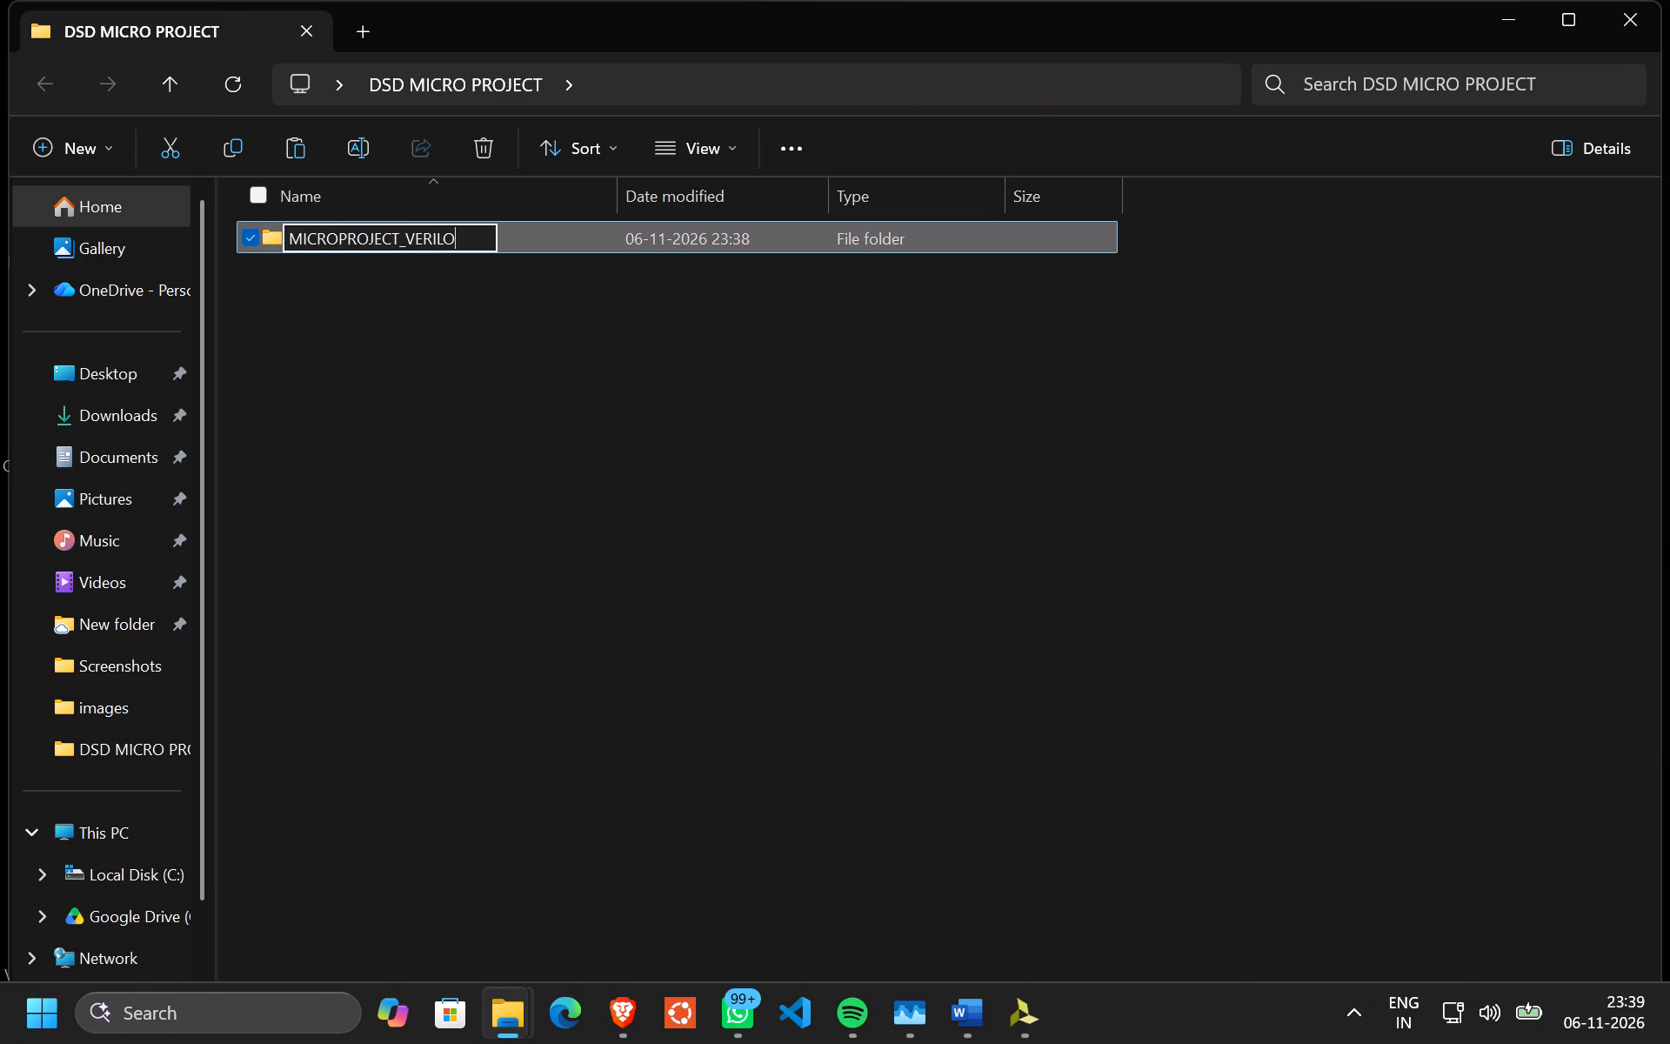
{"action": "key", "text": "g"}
{"action": "left_click", "coordinate": [540, 401]}
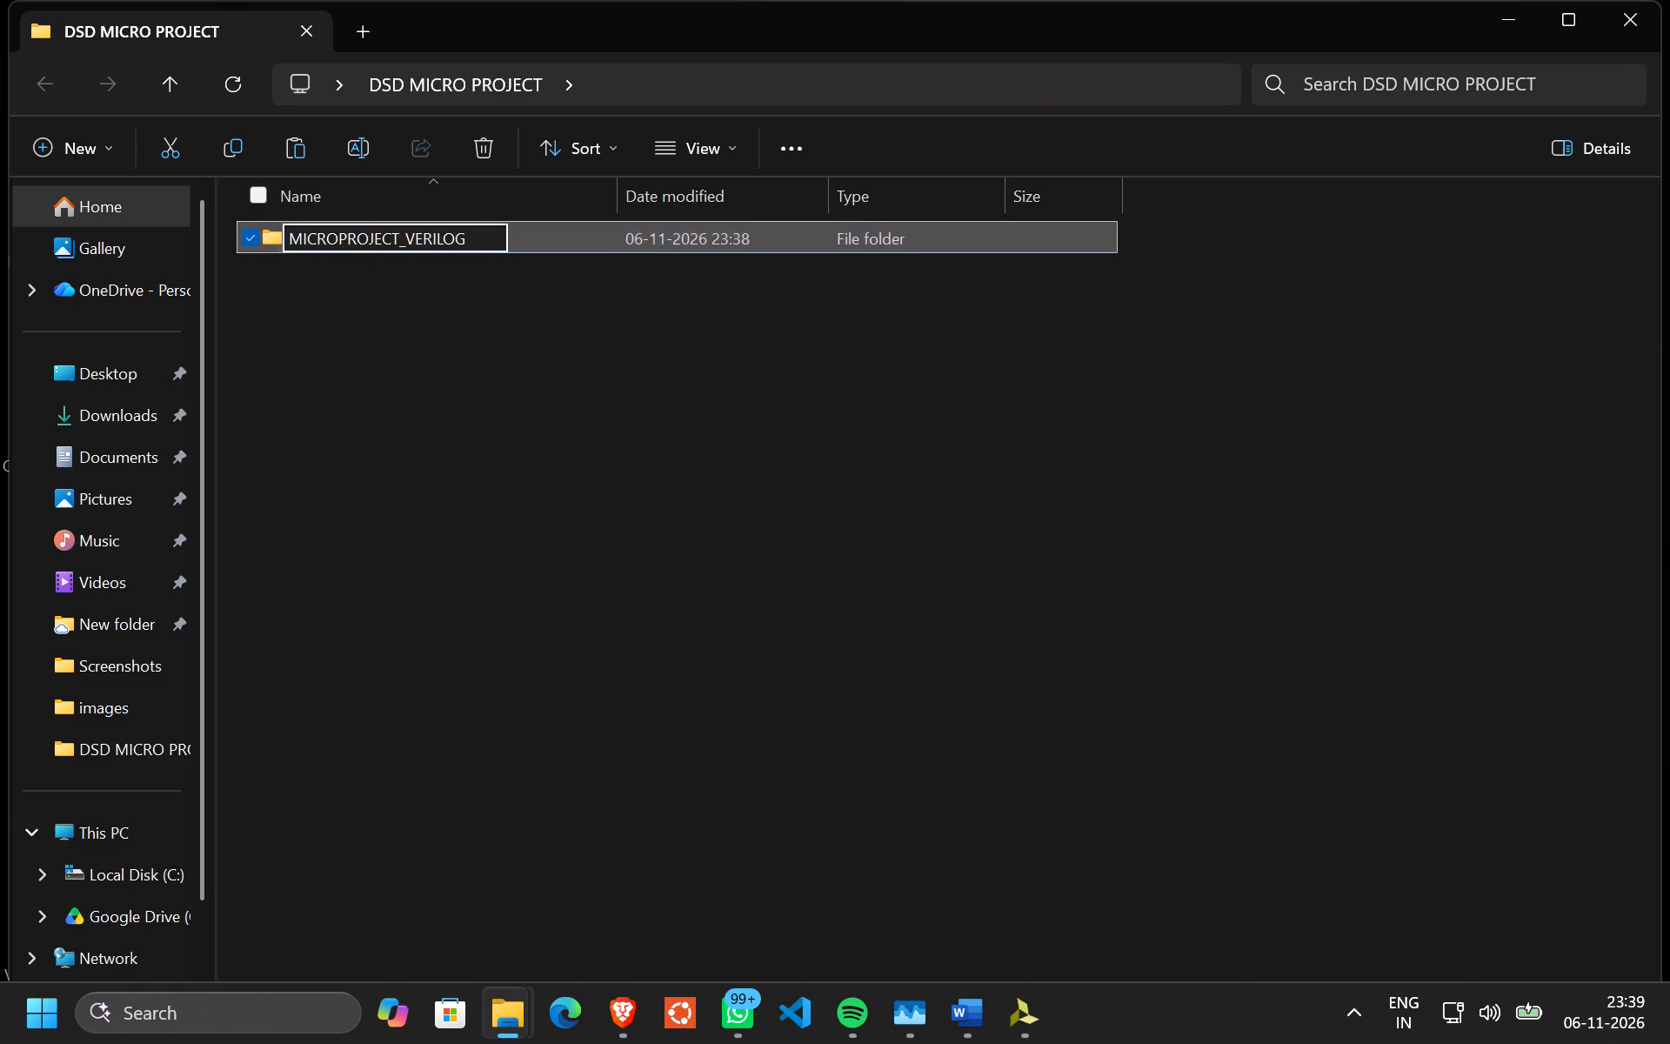
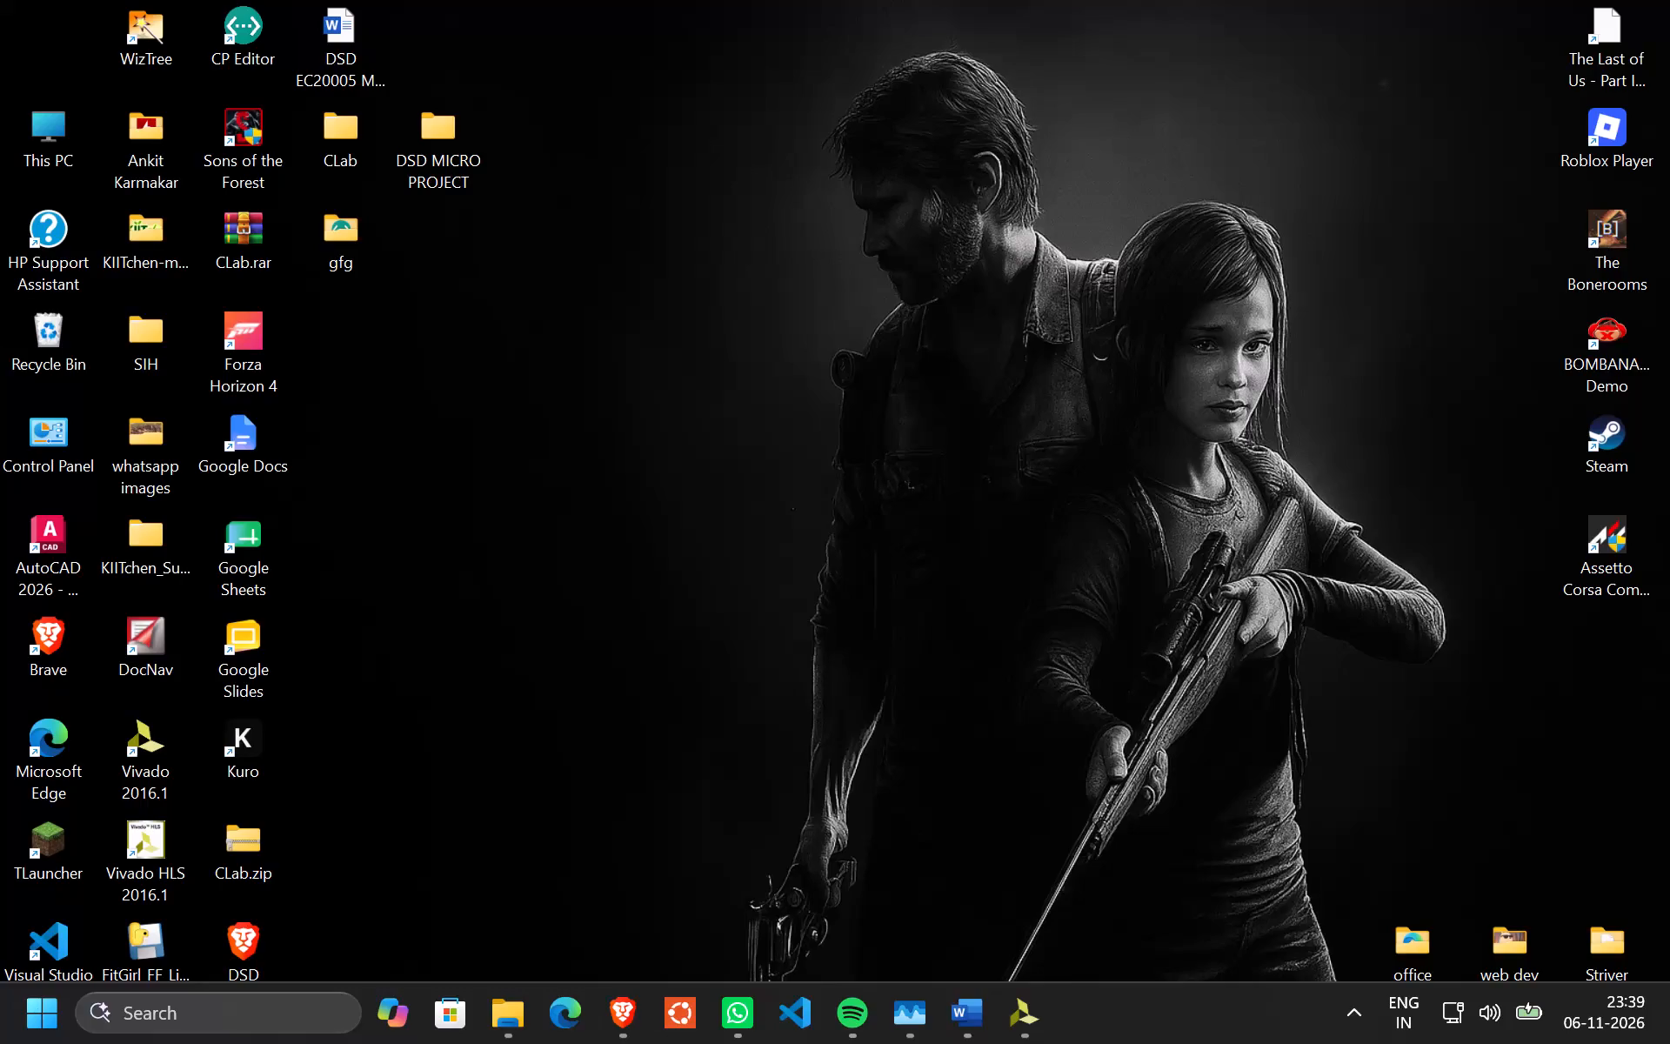
Check the Vivado start window and switch to the micro-project report document in Word.
{"action": "left_click", "coordinate": [1032, 892]}
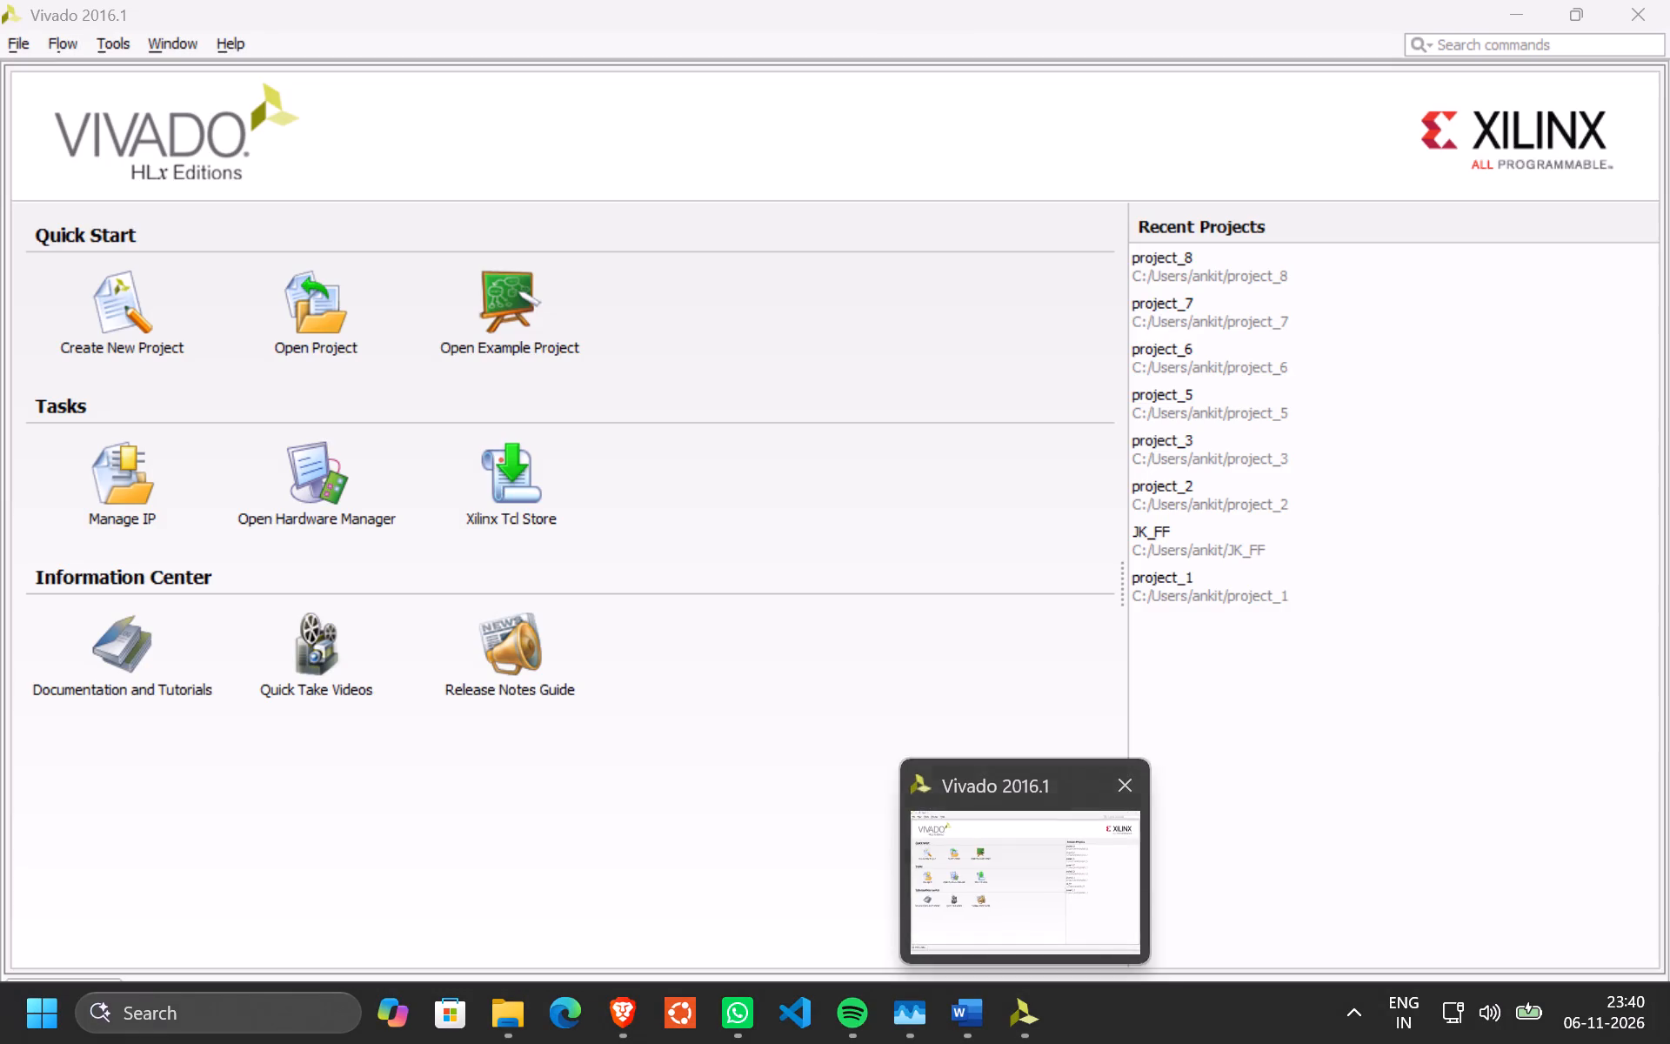
{"action": "left_click", "coordinate": [985, 910]}
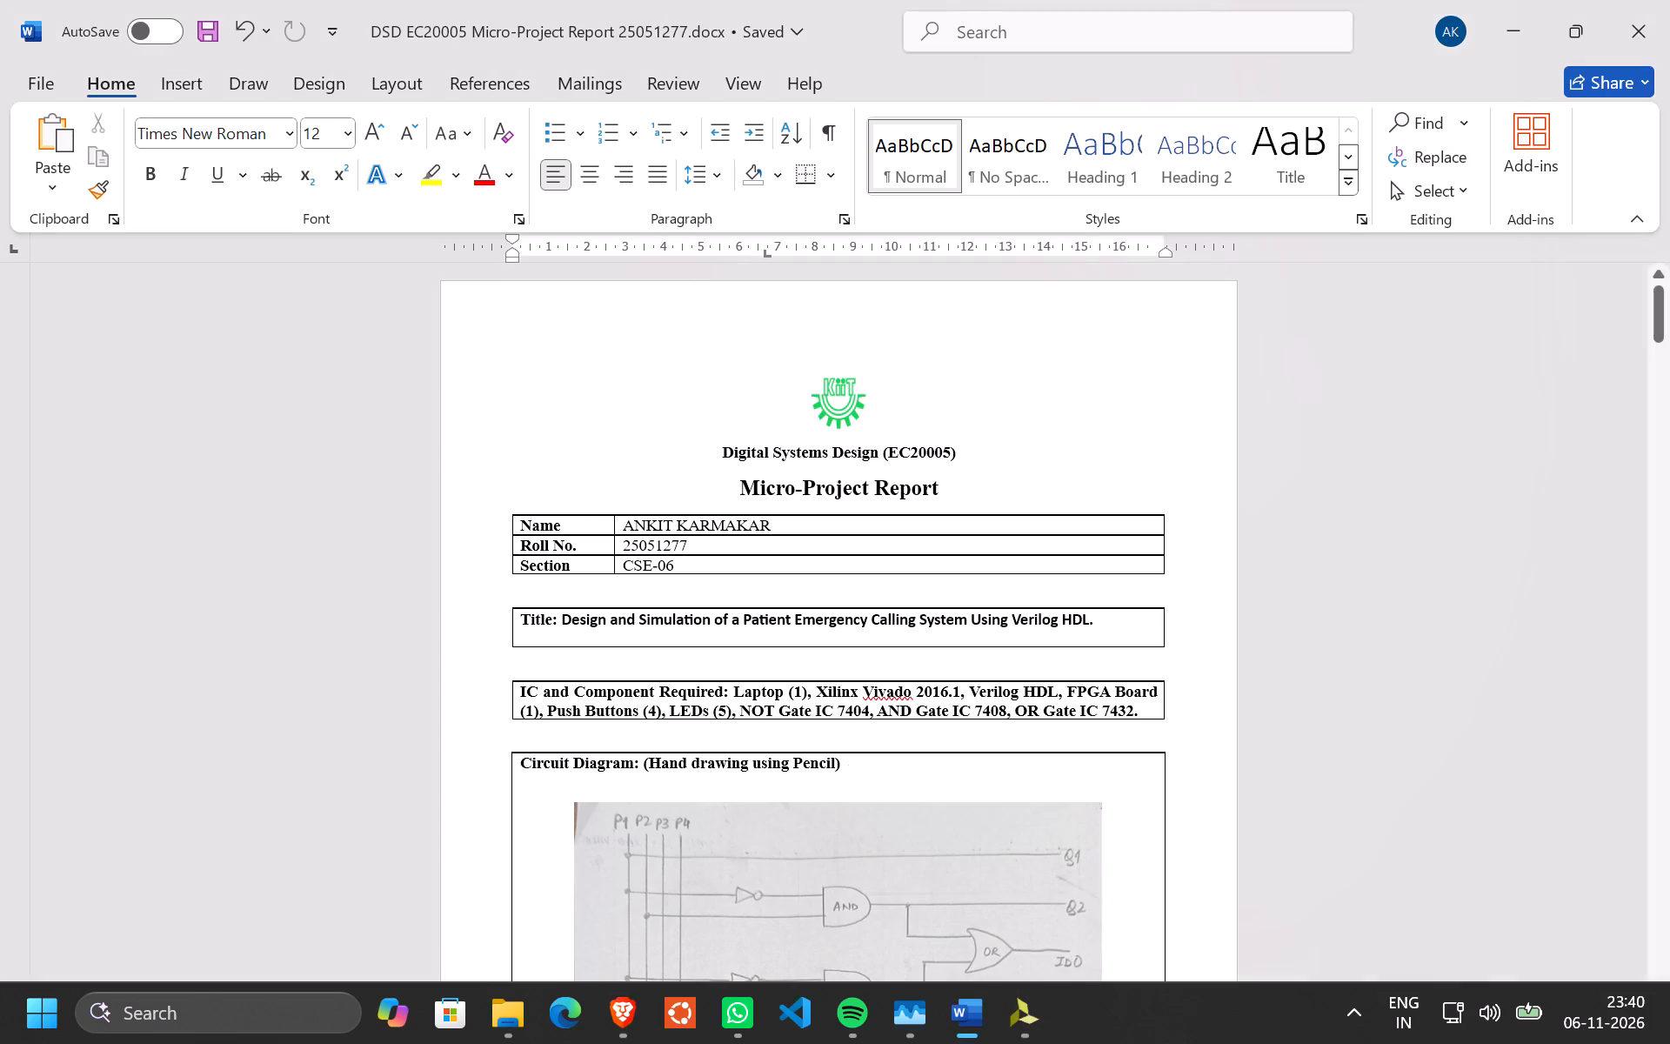
Close the open image viewer, Spotify and WhatsApp windows.
{"action": "left_click", "coordinate": [901, 1011]}
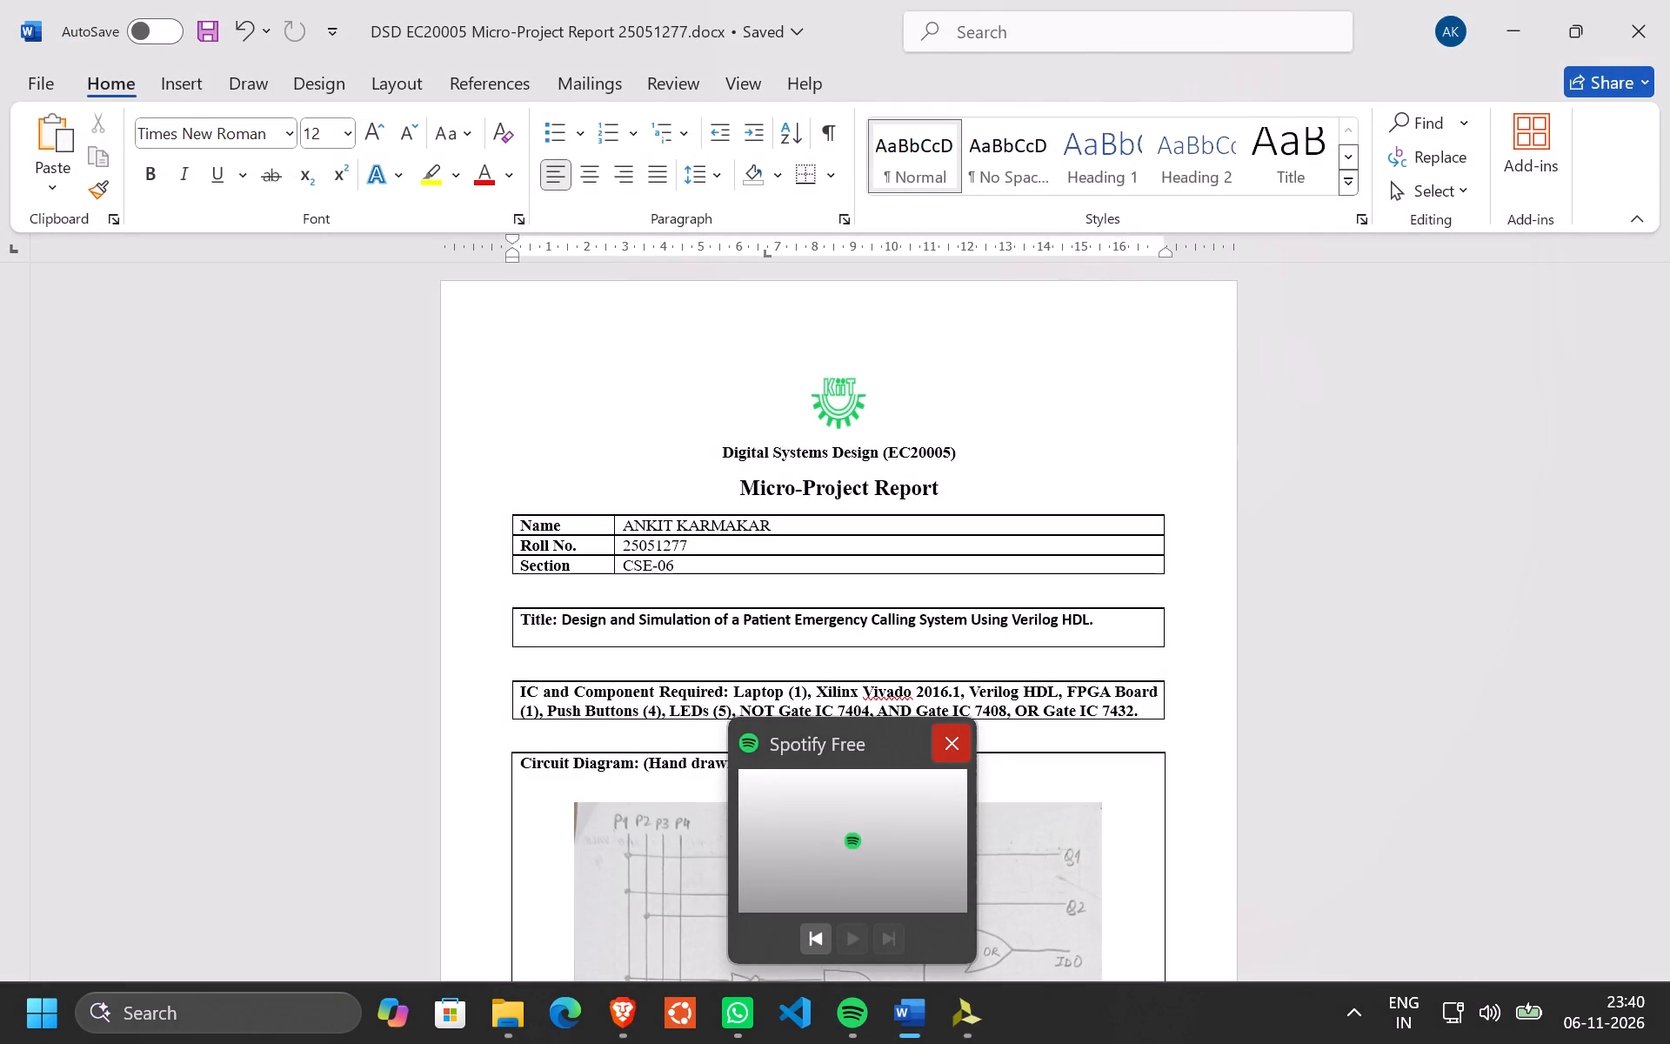
{"action": "left_click", "coordinate": [952, 739]}
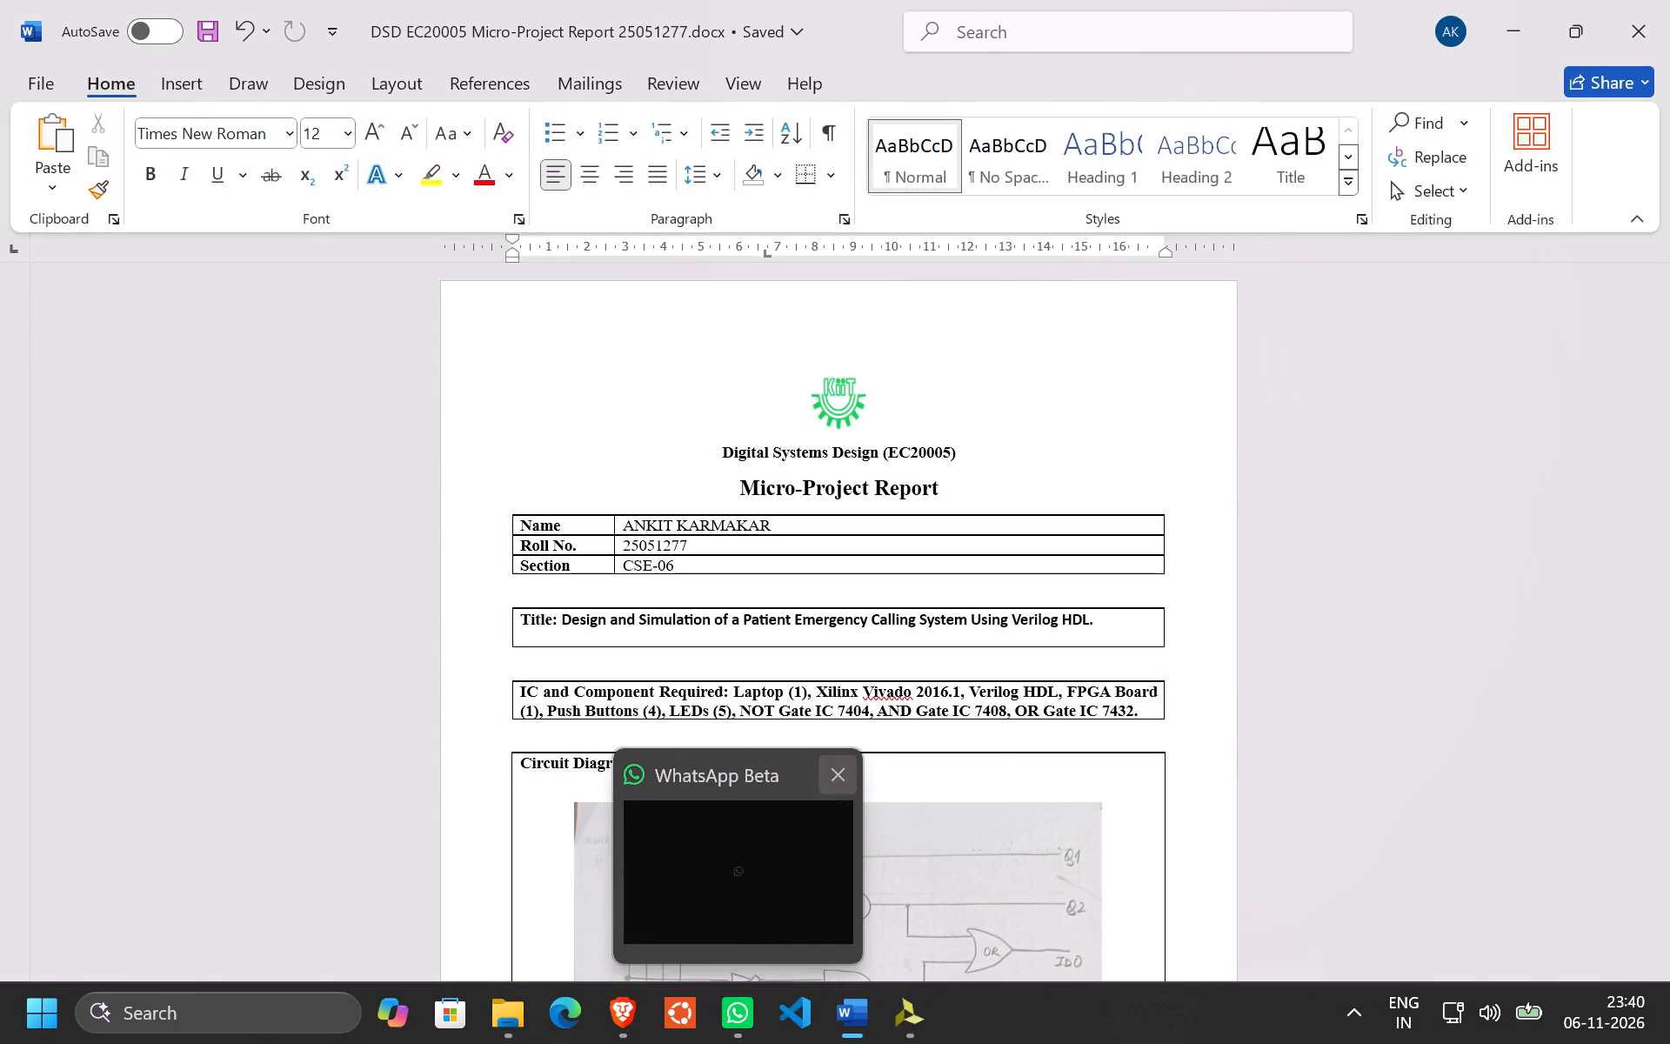
{"action": "left_click", "coordinate": [833, 781]}
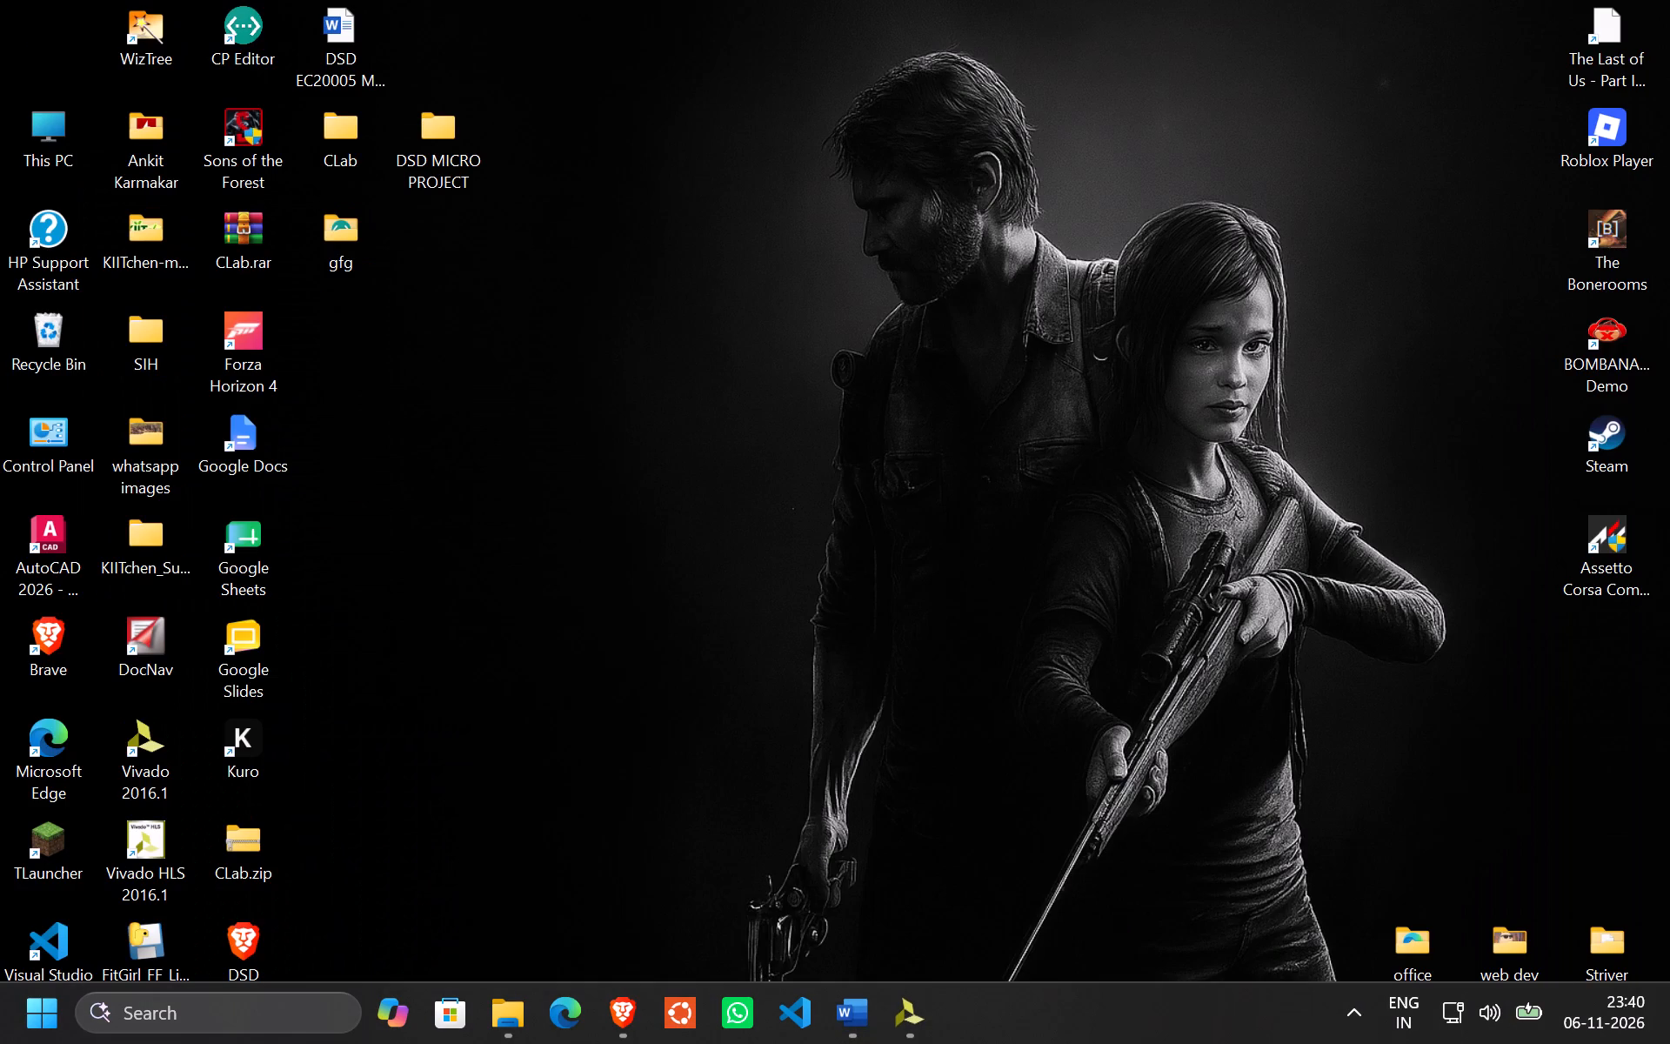
Switch to Vivado 2016.1 and exit it.
{"action": "key", "text": "super+d"}
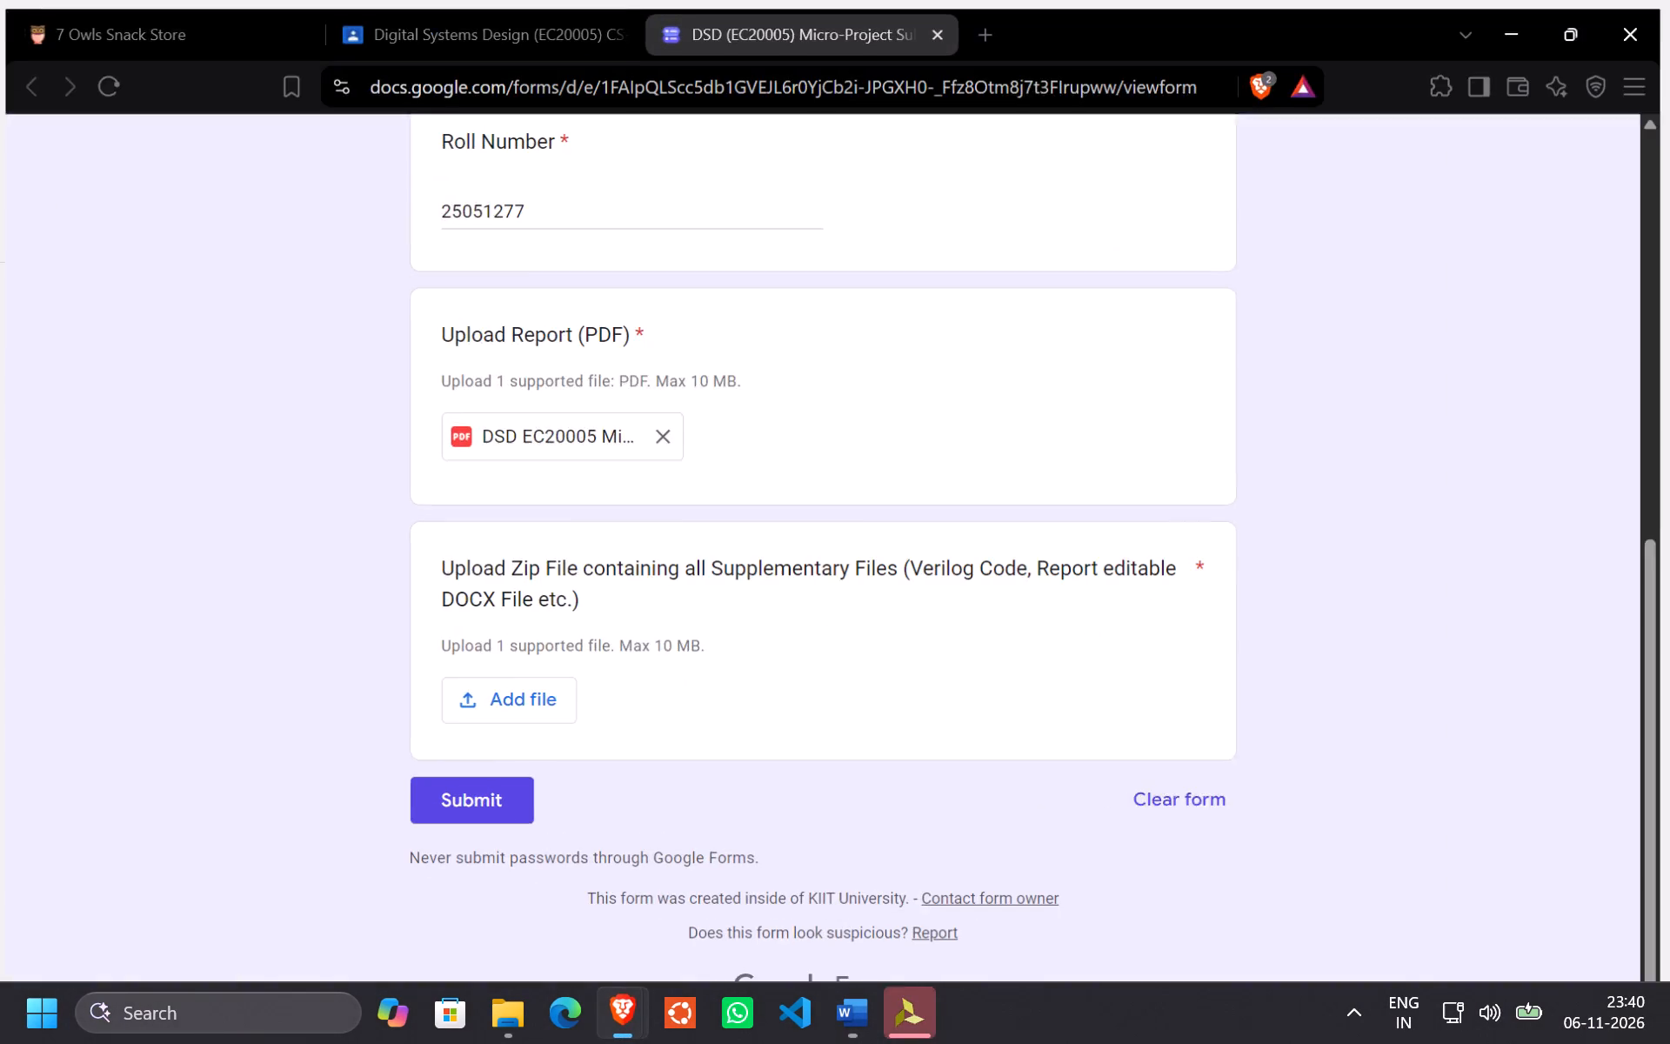
{"action": "left_click", "coordinate": [917, 1012]}
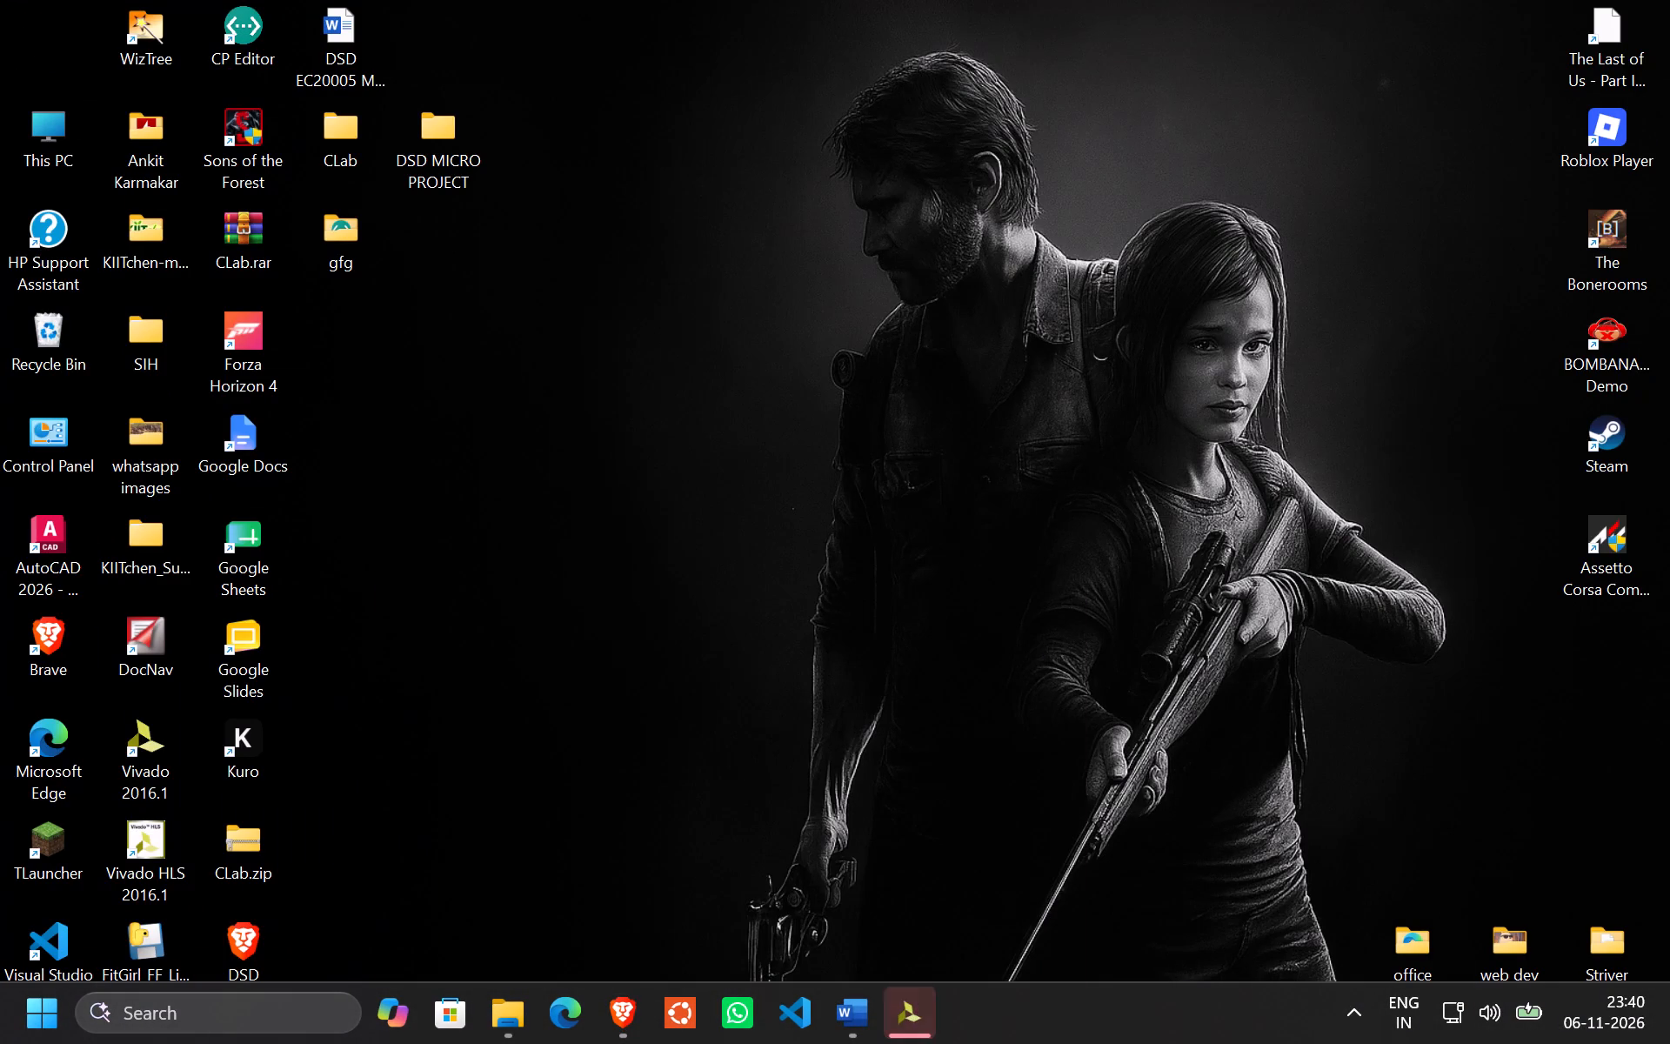
{"action": "left_click", "coordinate": [1669, 3]}
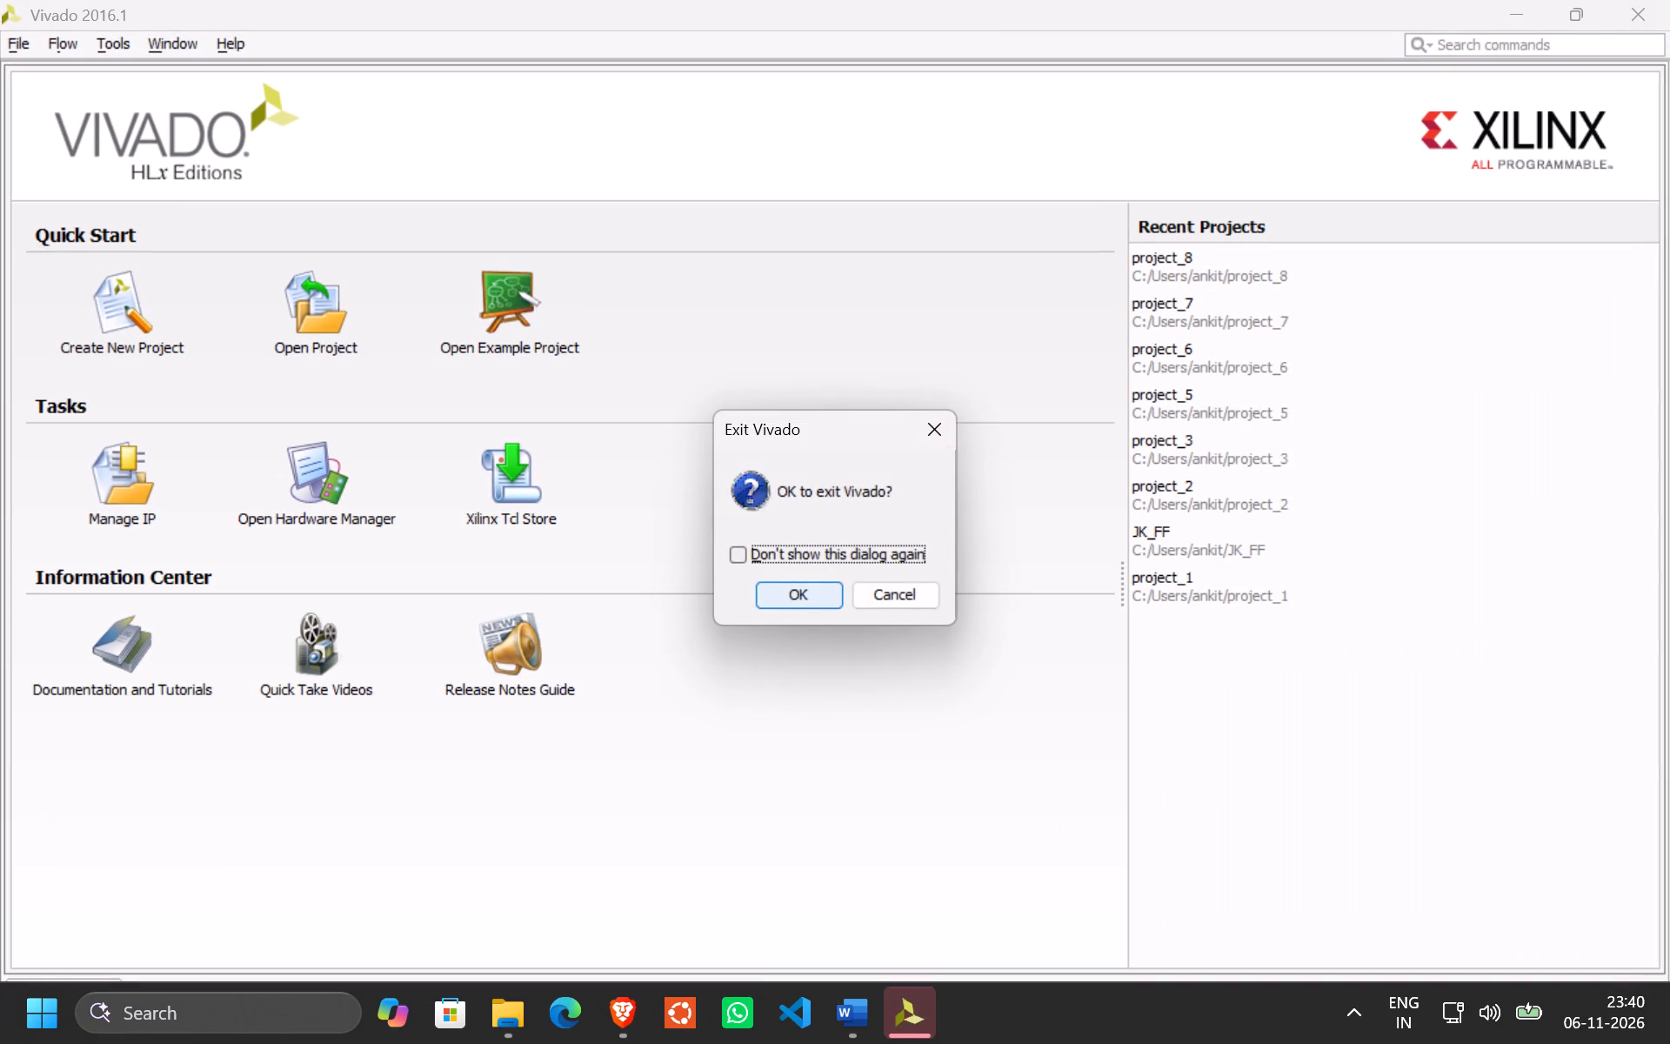
{"action": "left_click", "coordinate": [797, 593]}
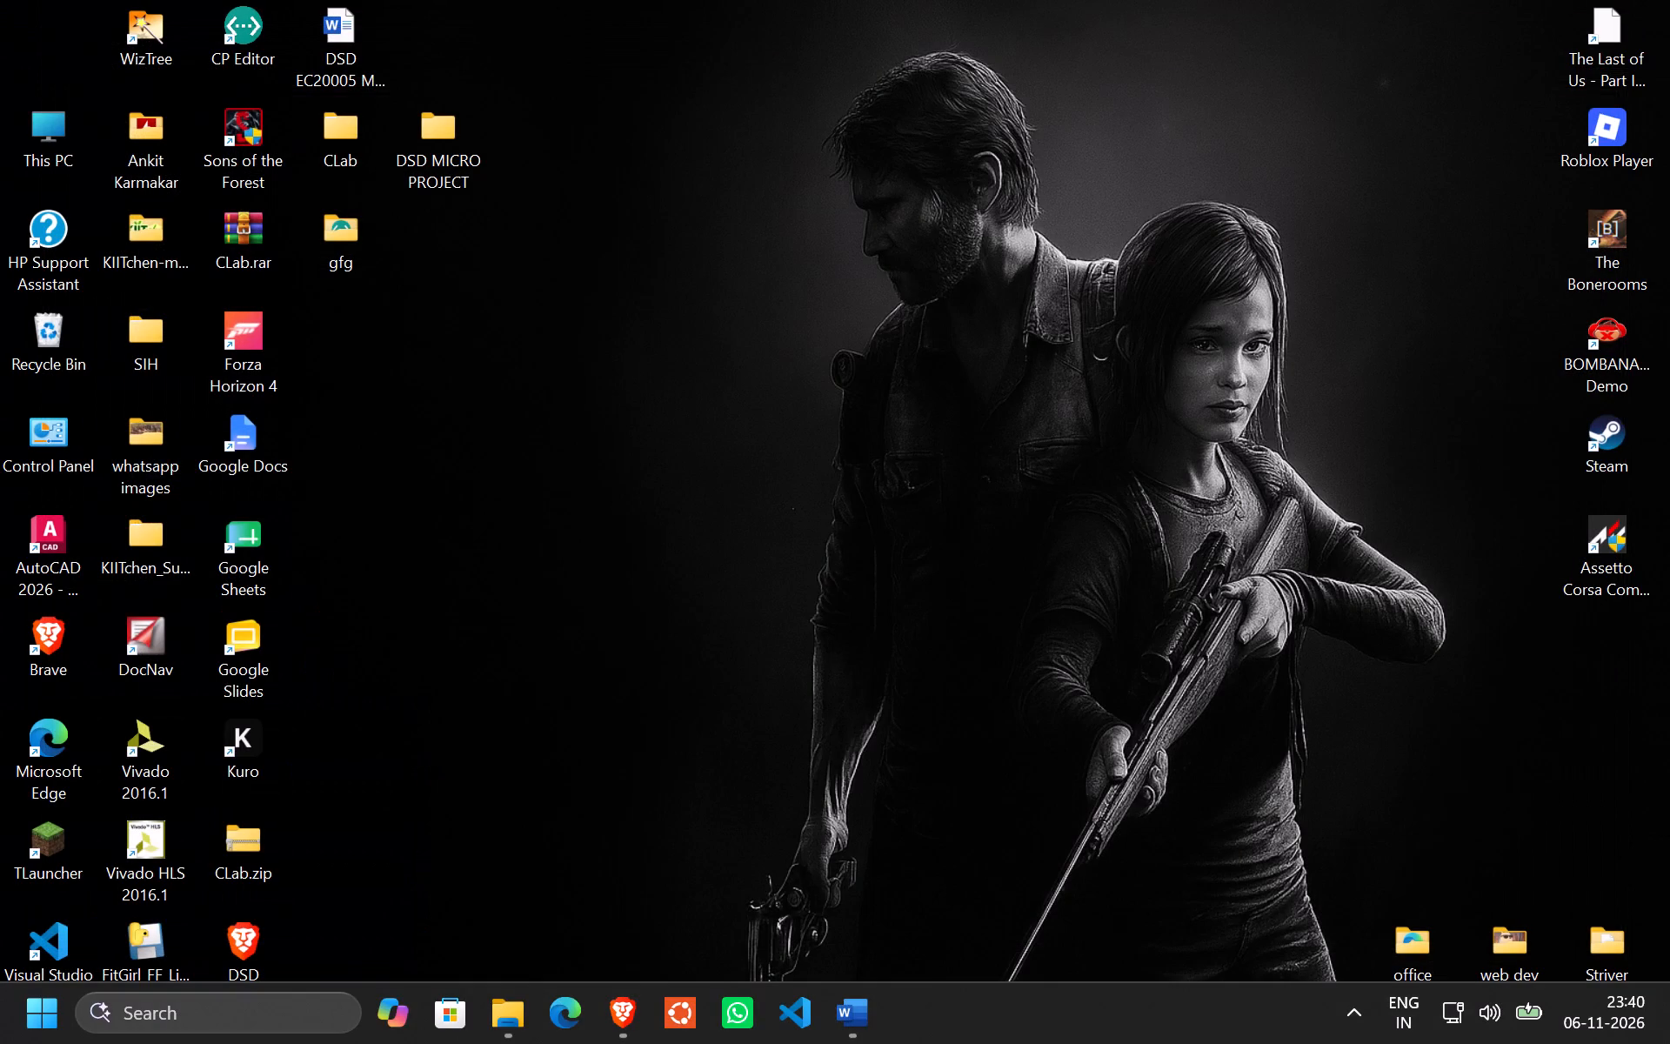
Copy the DSD EC20005 Micro-Project Report PDF from the desktop into the DSD MICRO PROJECT folder.
{"action": "left_click", "coordinate": [884, 754]}
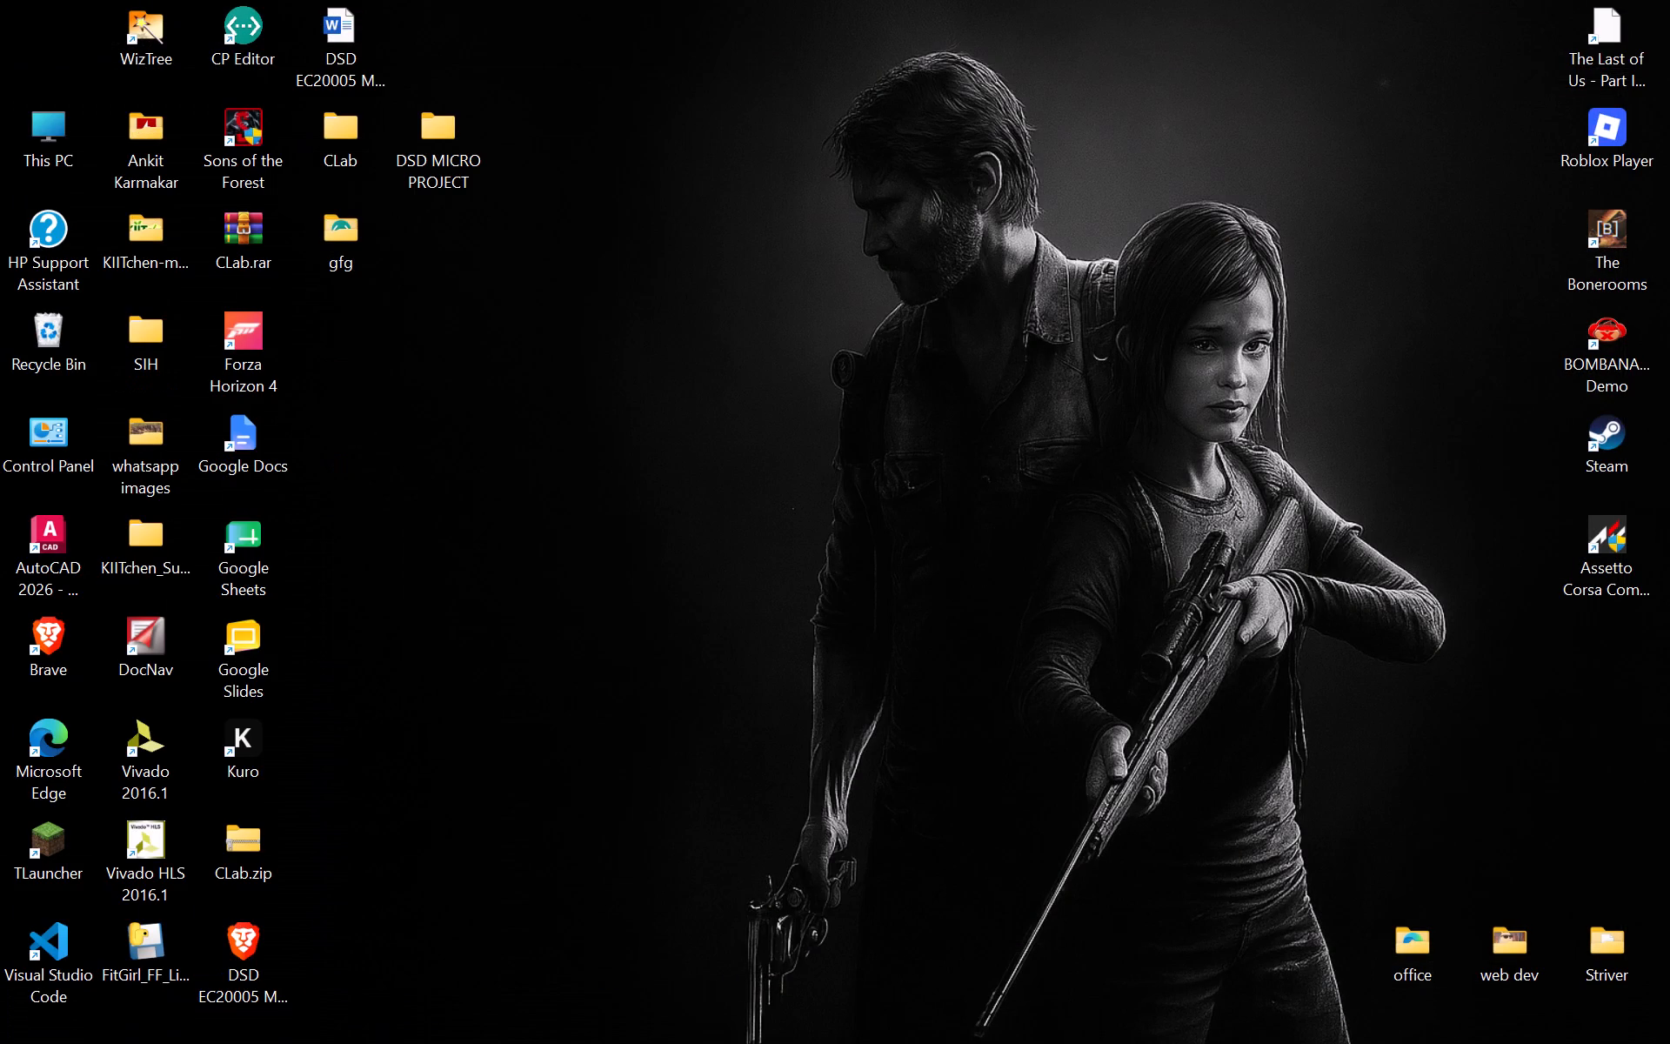
{"action": "left_click", "coordinate": [545, 593]}
{"action": "left_click", "coordinate": [250, 969]}
{"action": "key", "text": "ctrl+c"}
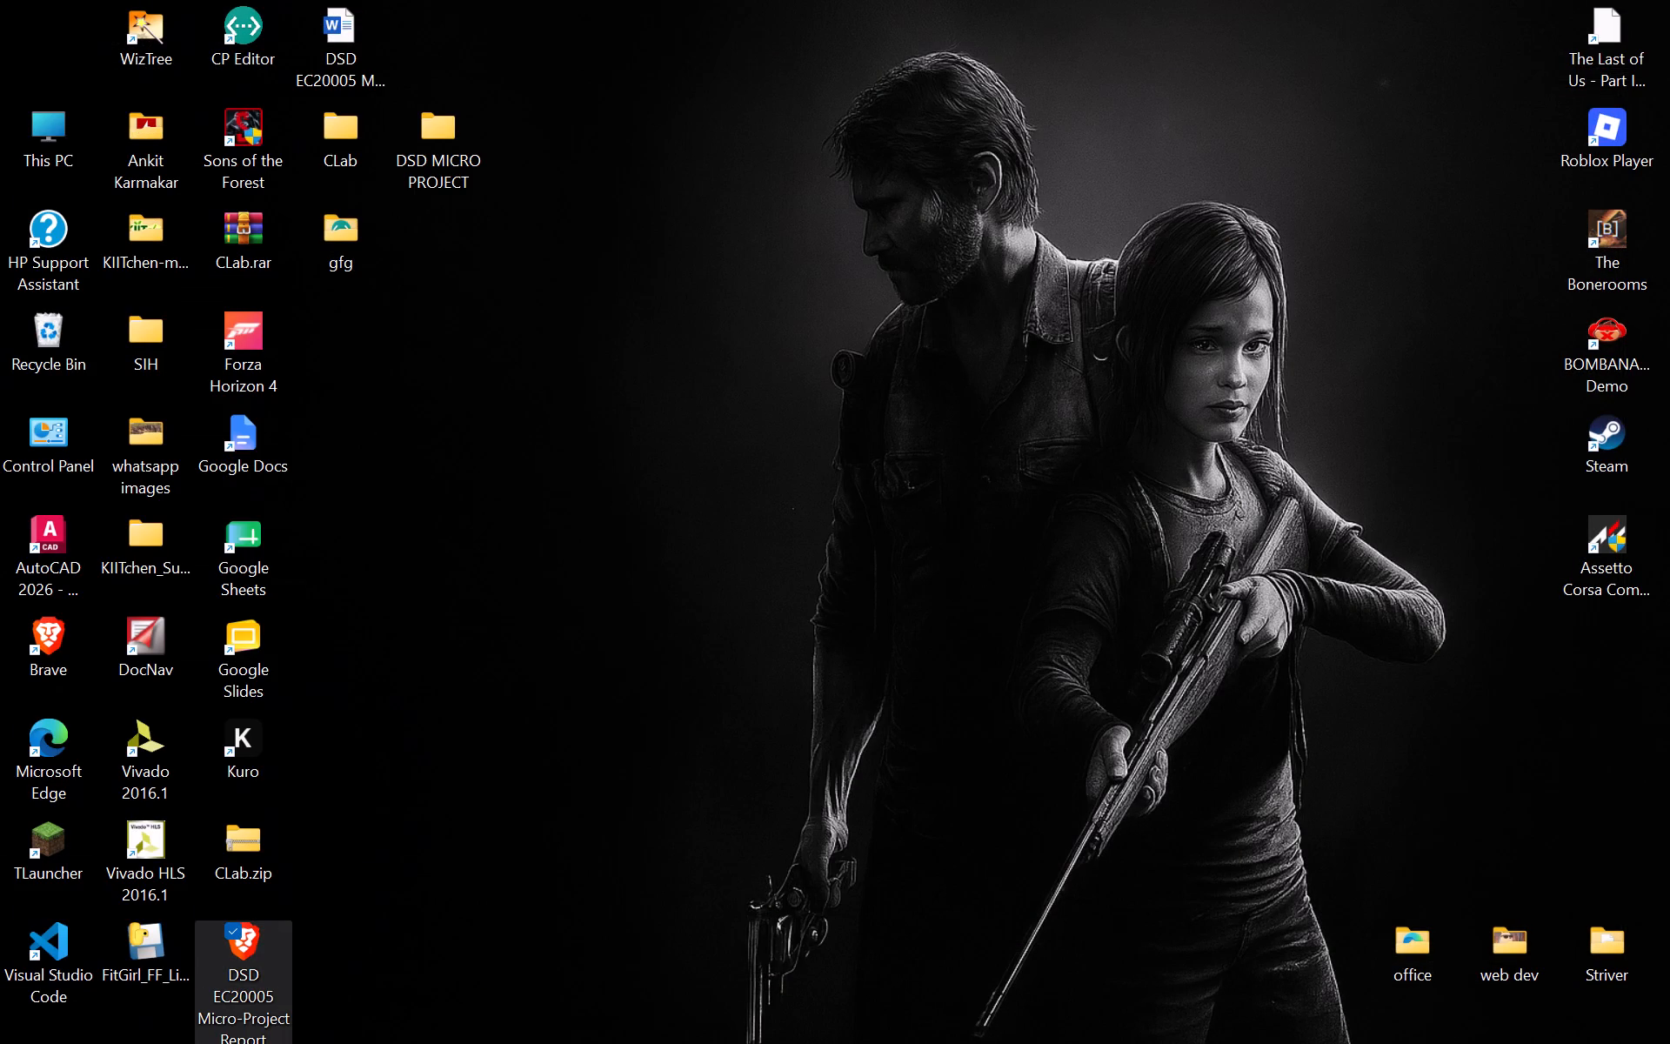
{"action": "double_click", "coordinate": [438, 162]}
{"action": "left_click", "coordinate": [611, 457]}
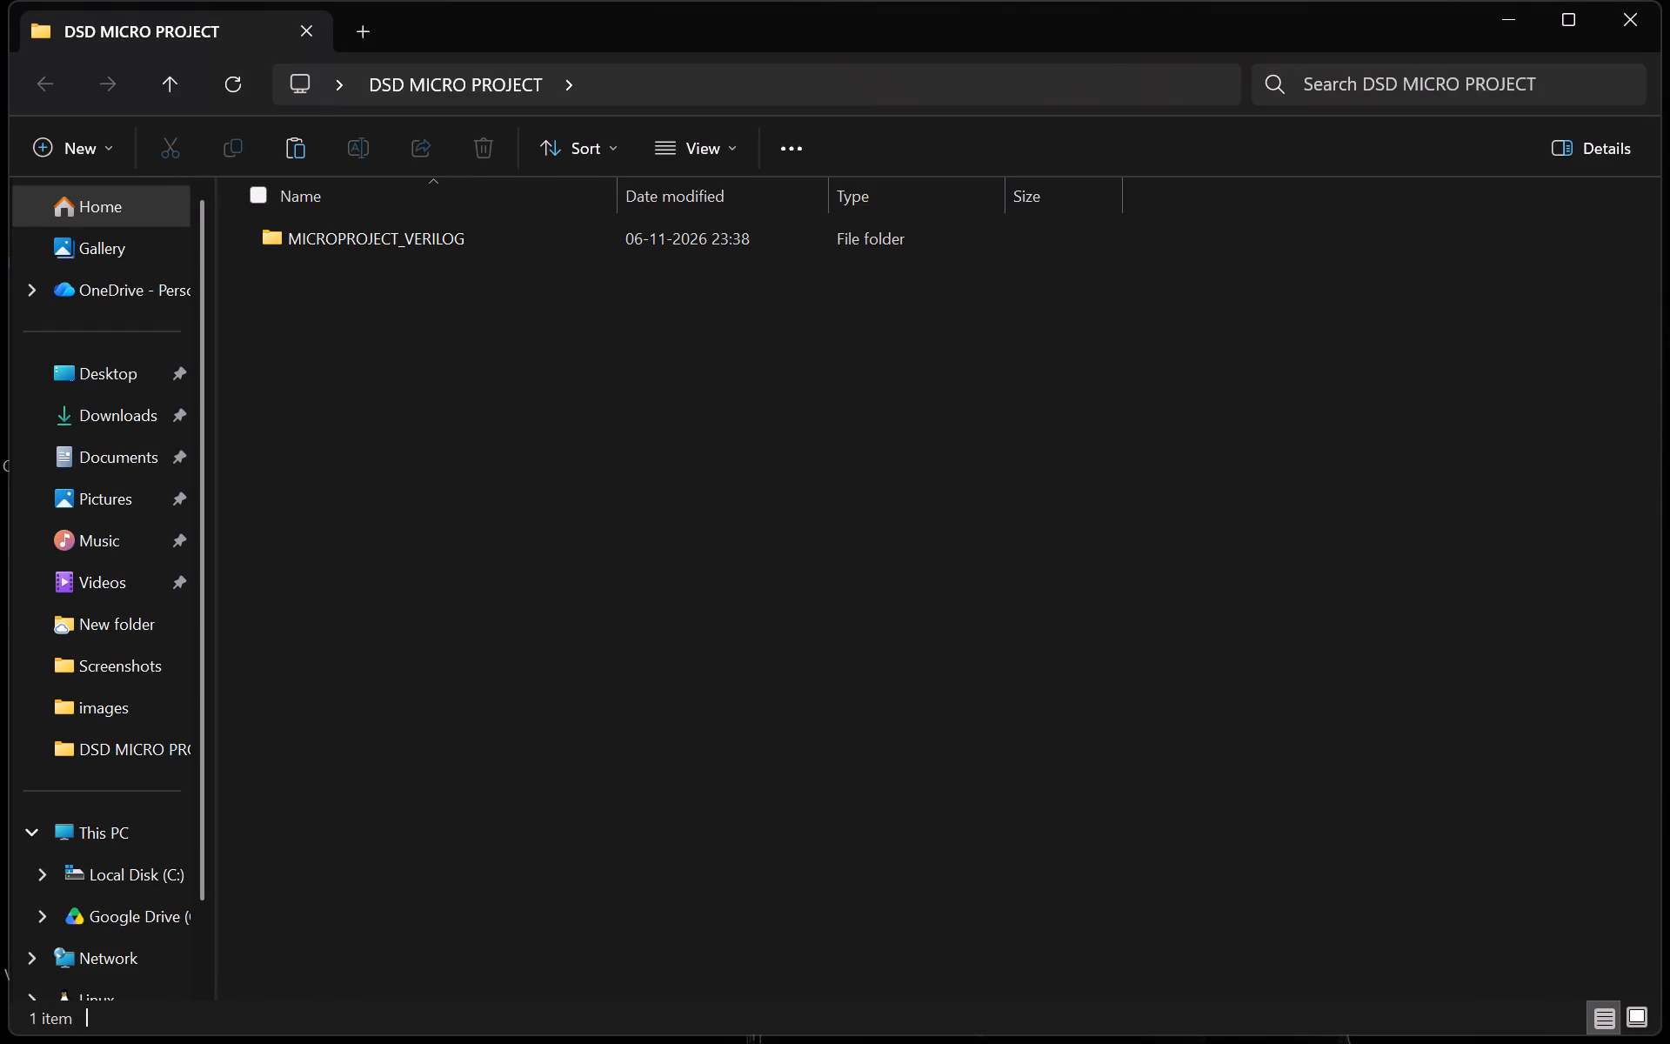
{"action": "key", "text": "ctrl+v"}
Copy the DSD EC20005 Micro-Project Report Word document from the desktop into the DSD MICRO PROJECT folder.
{"action": "left_click", "coordinate": [322, 64]}
{"action": "key", "text": "ctrl+c"}
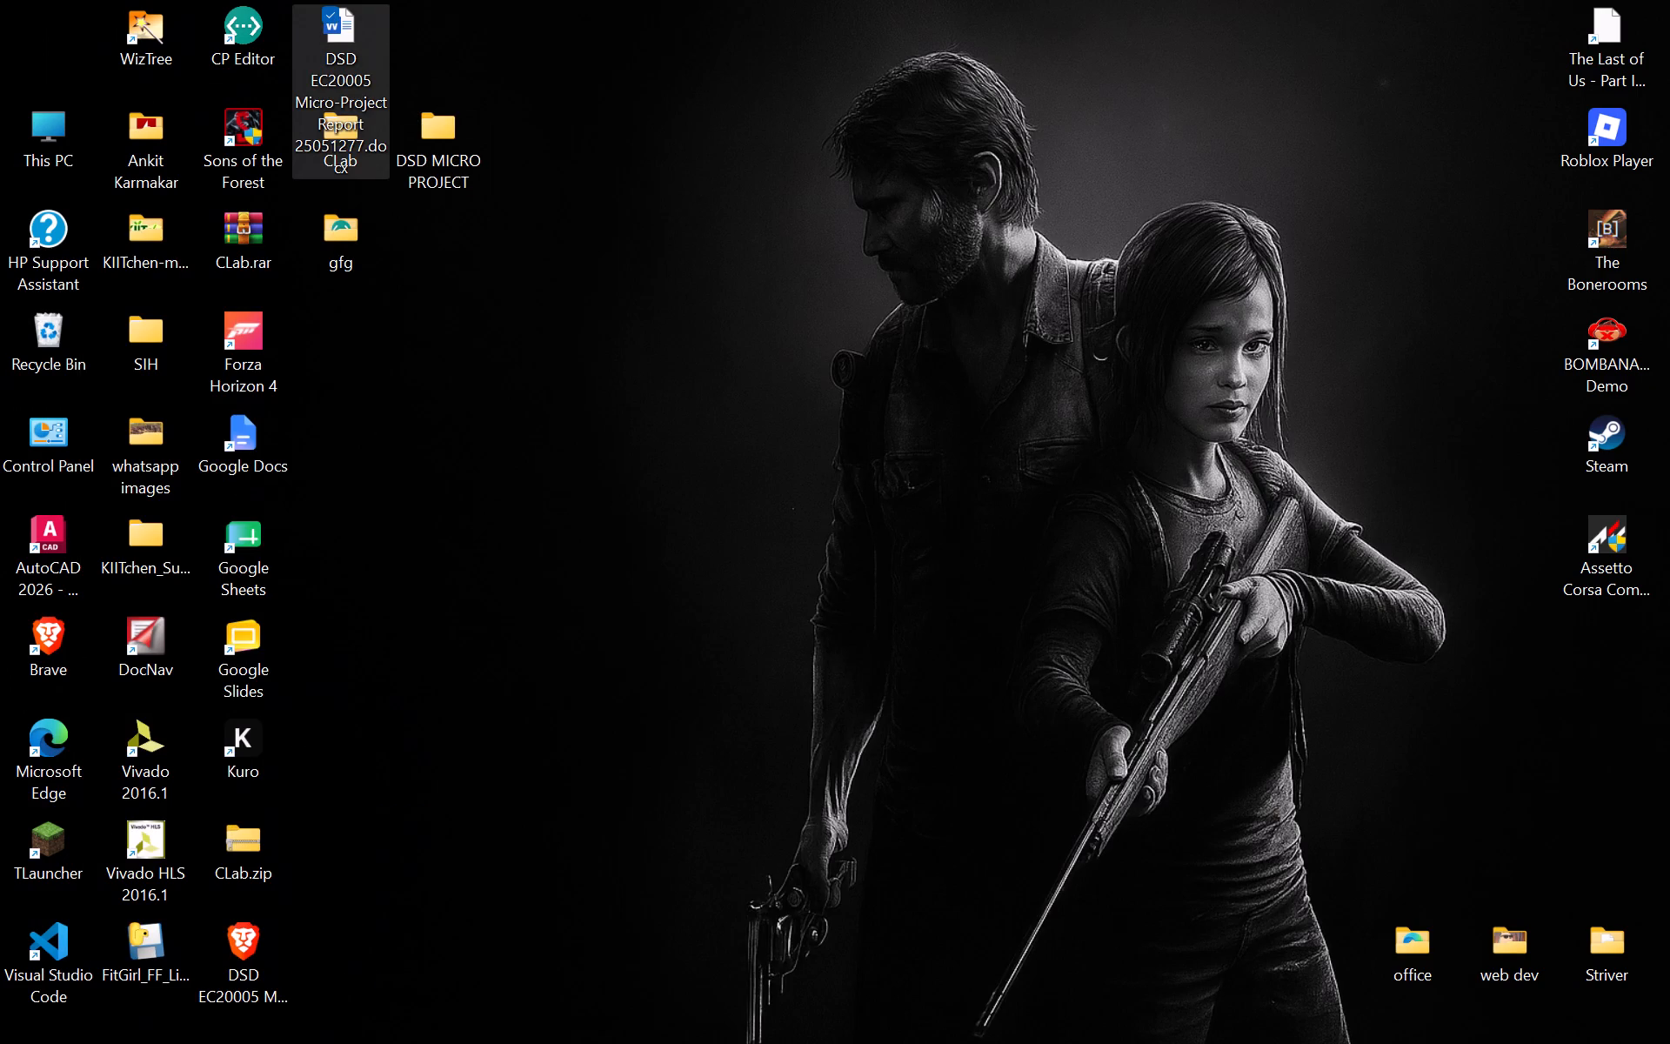
{"action": "double_click", "coordinate": [474, 134]}
{"action": "left_click", "coordinate": [604, 542]}
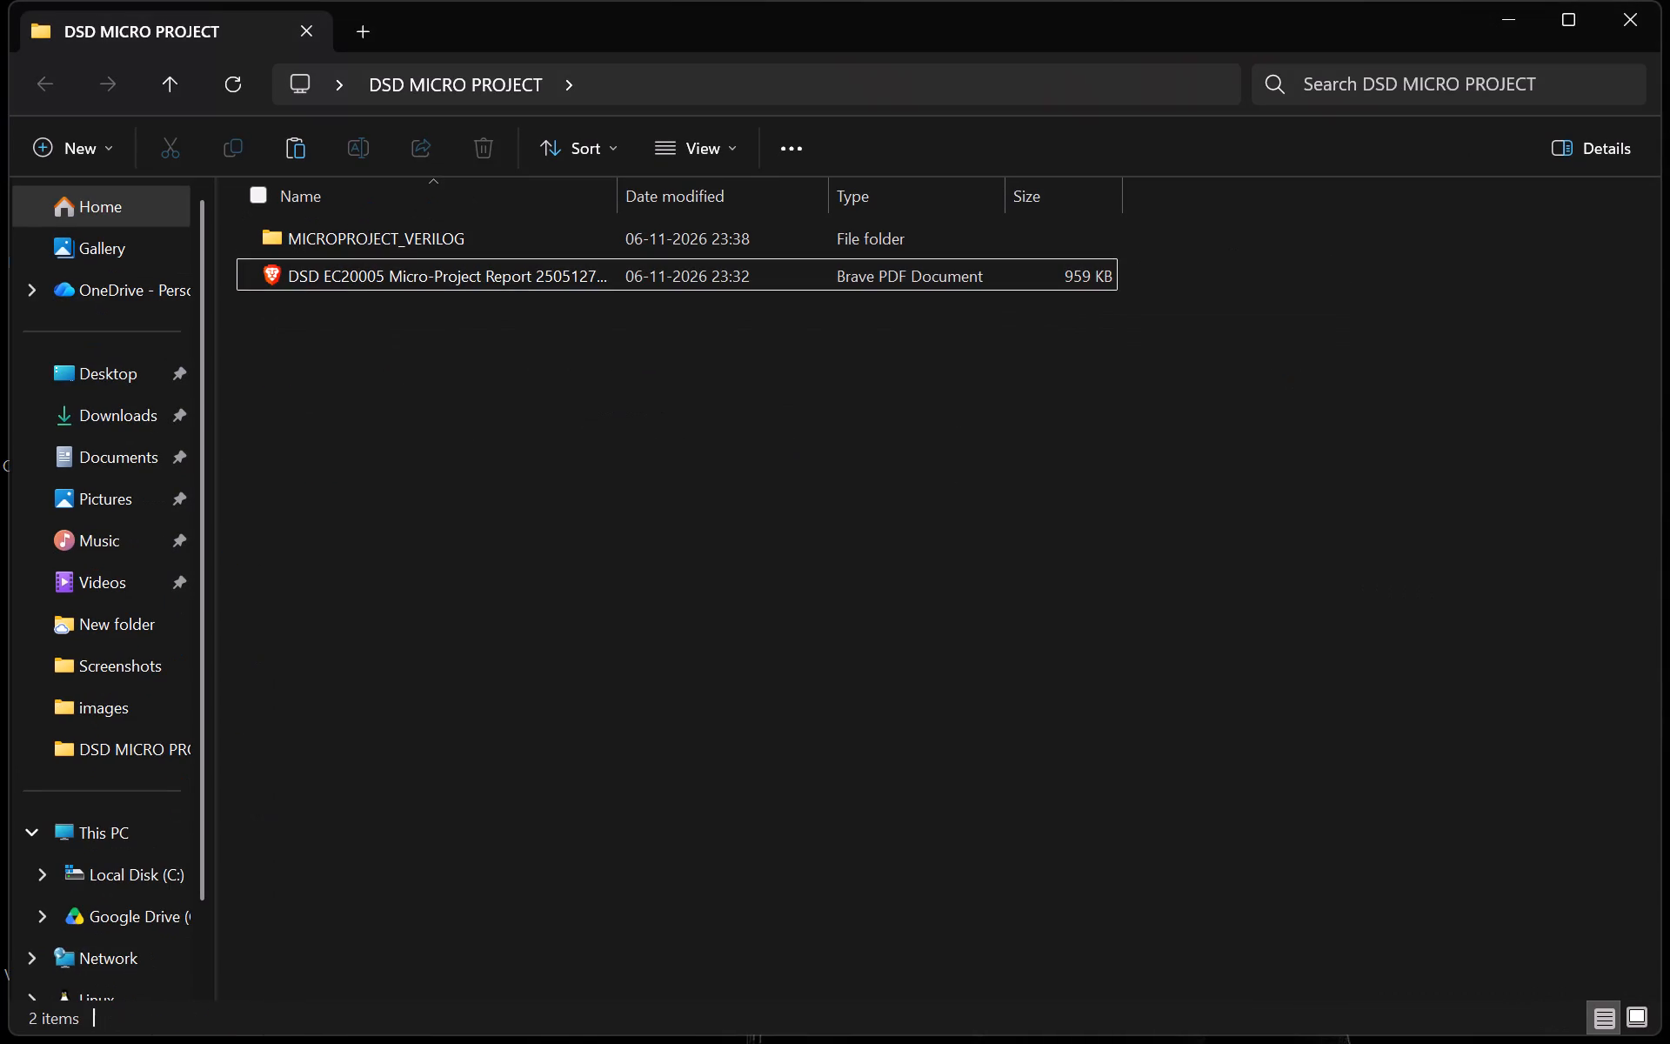
{"action": "key", "text": "ctrl+v"}
{"action": "left_click", "coordinate": [604, 542]}
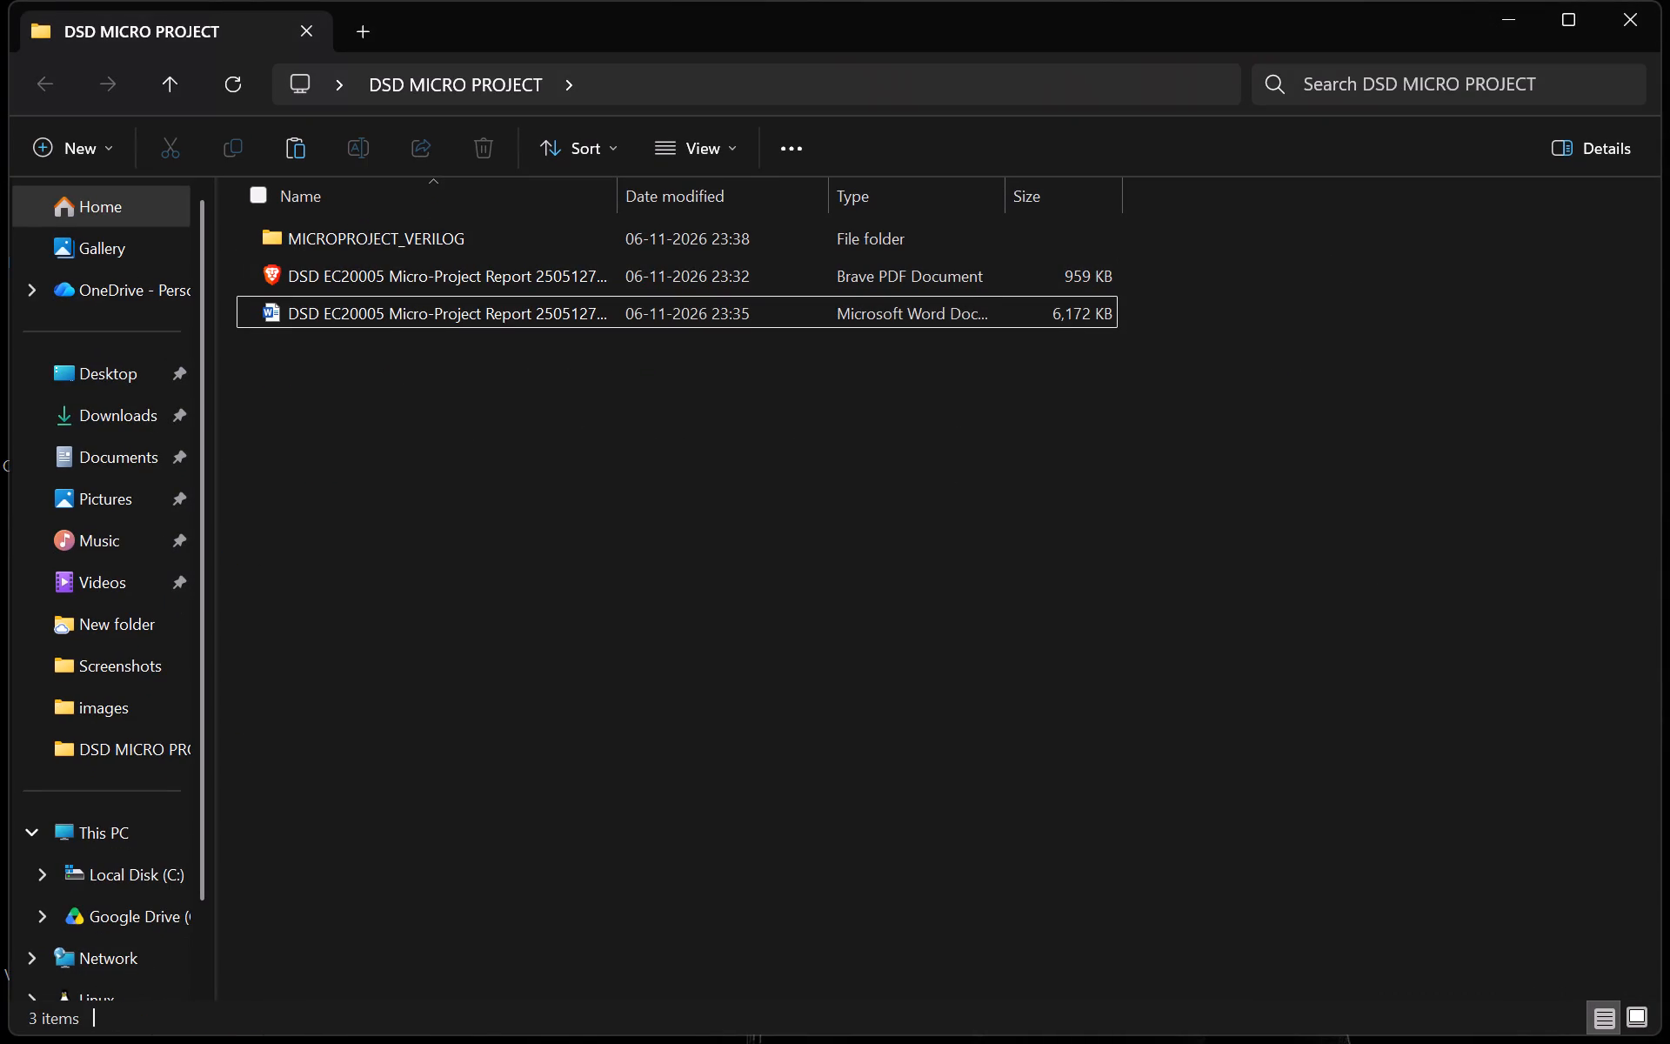
Open the Vivado project file project_8.xpr from the copied MICROPROJECT_VERILOG folder.
{"action": "double_click", "coordinate": [740, 231]}
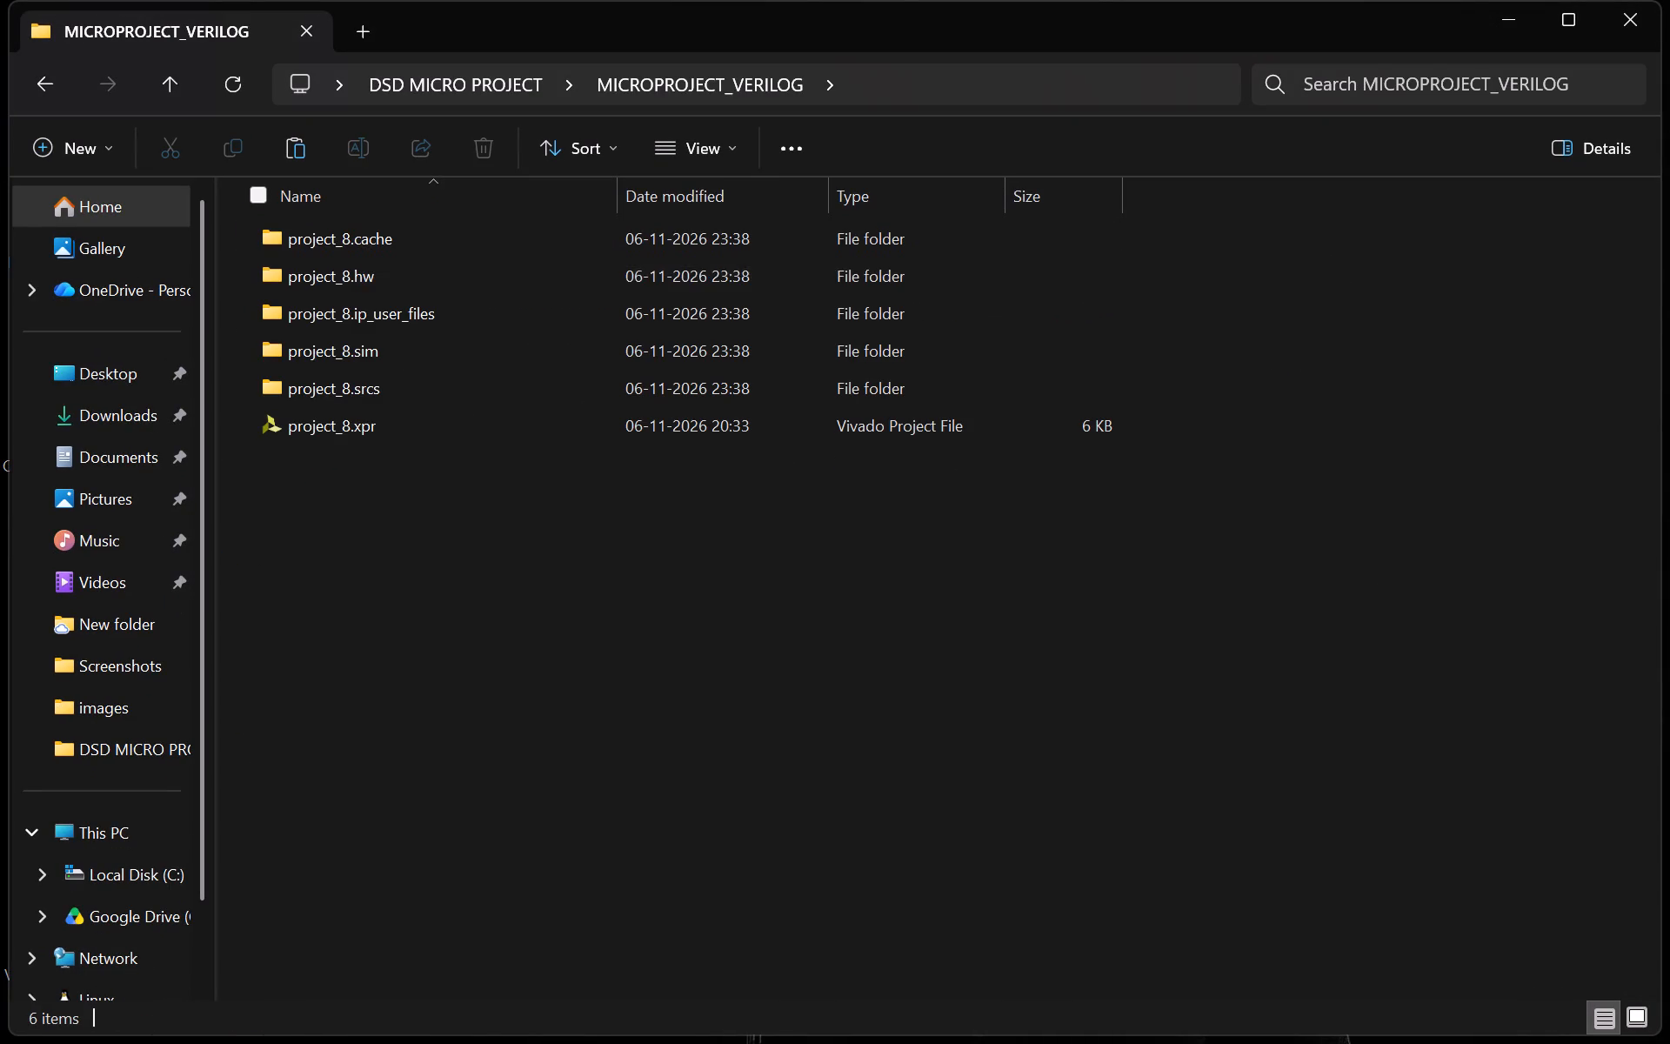
{"action": "double_click", "coordinate": [500, 422]}
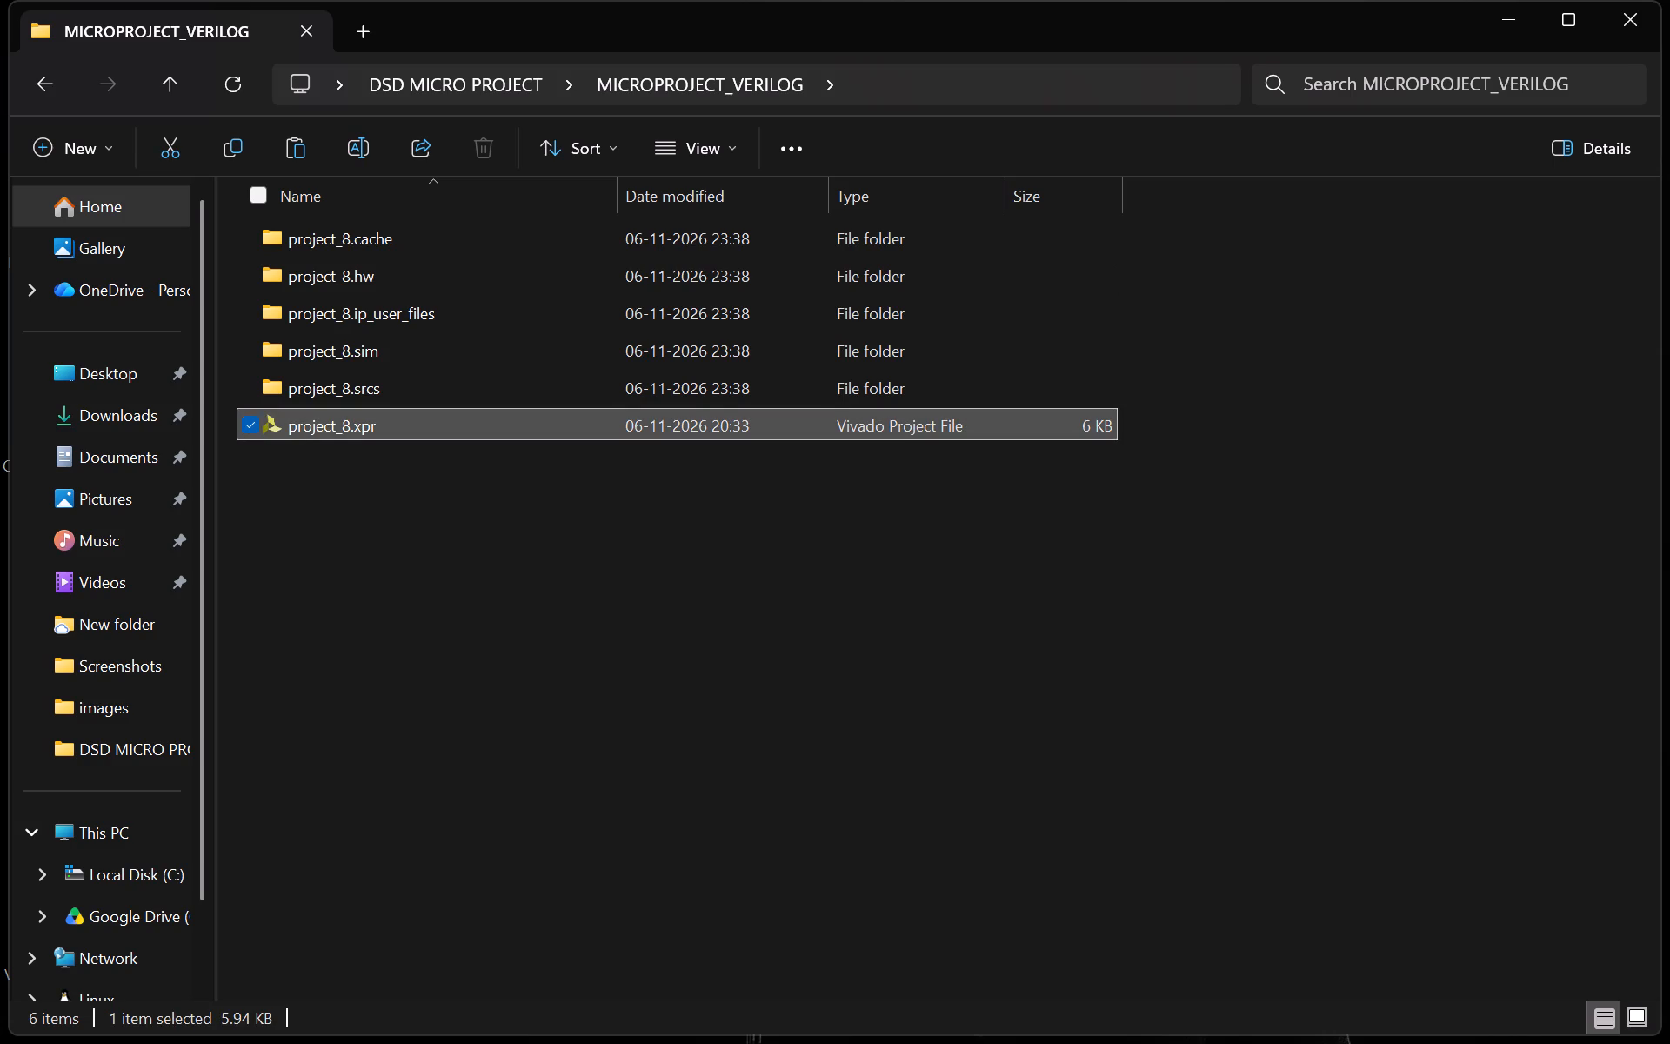
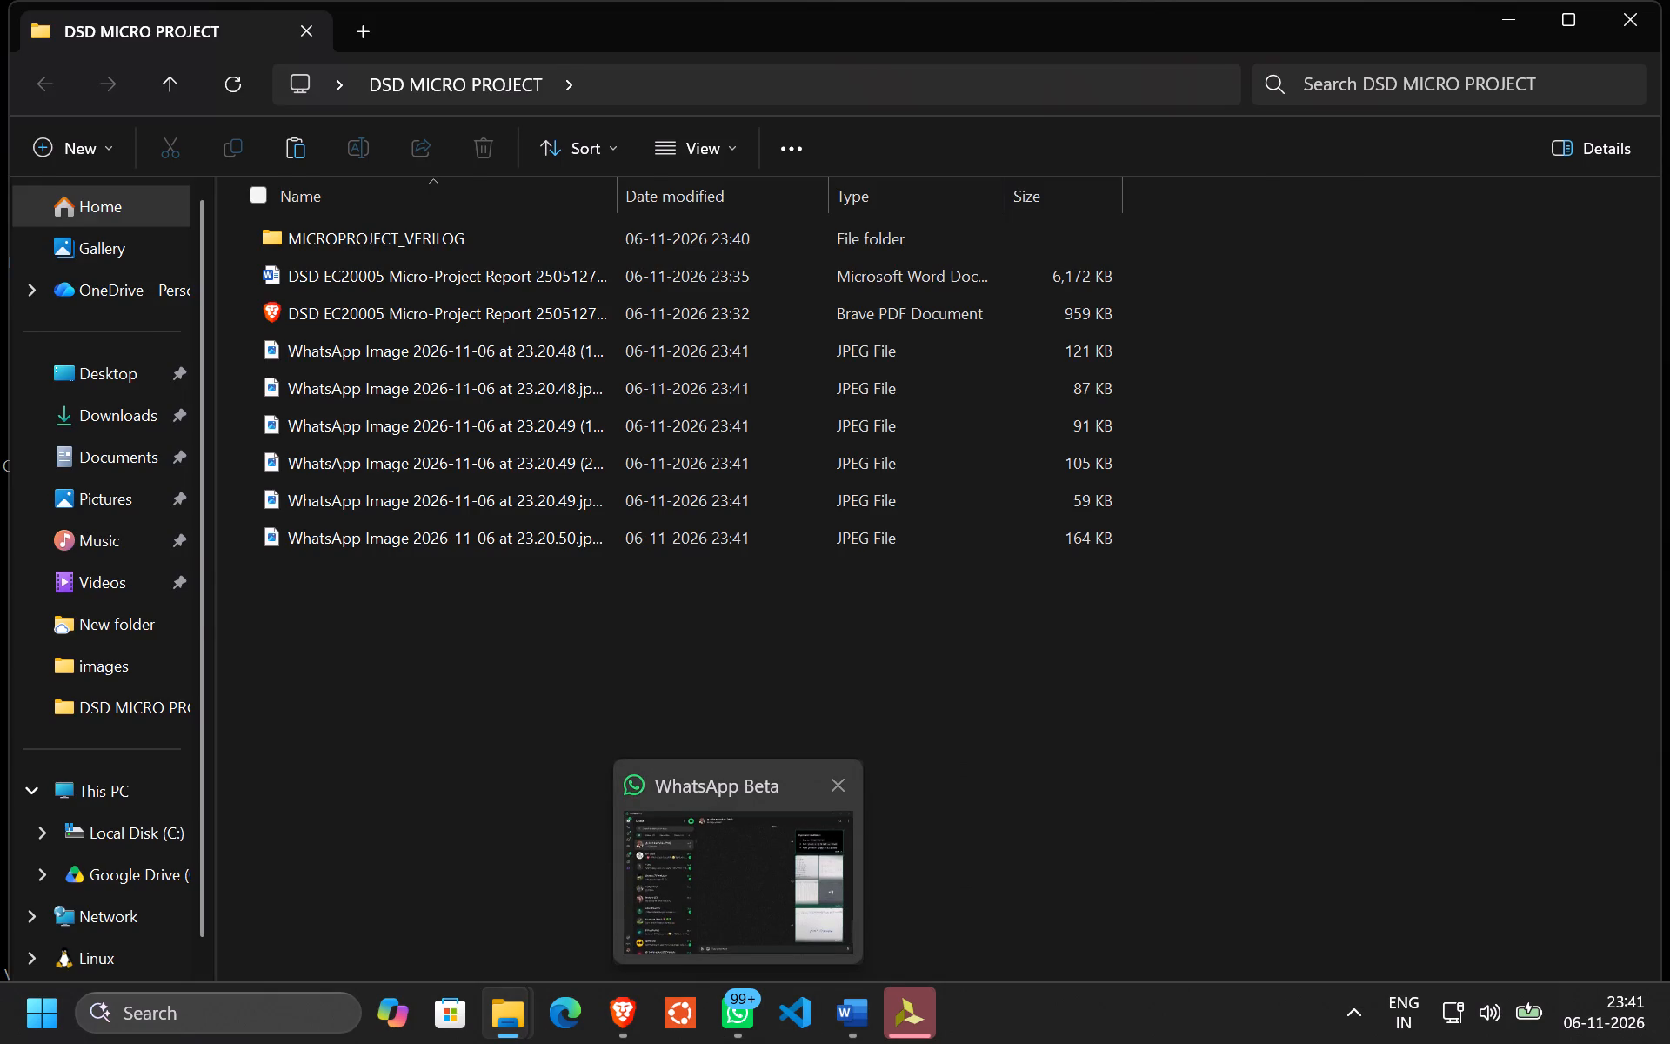
Switch to the Micro-Project Report in Word and copy the schematic image from its Output section.
{"action": "left_click", "coordinate": [865, 1014]}
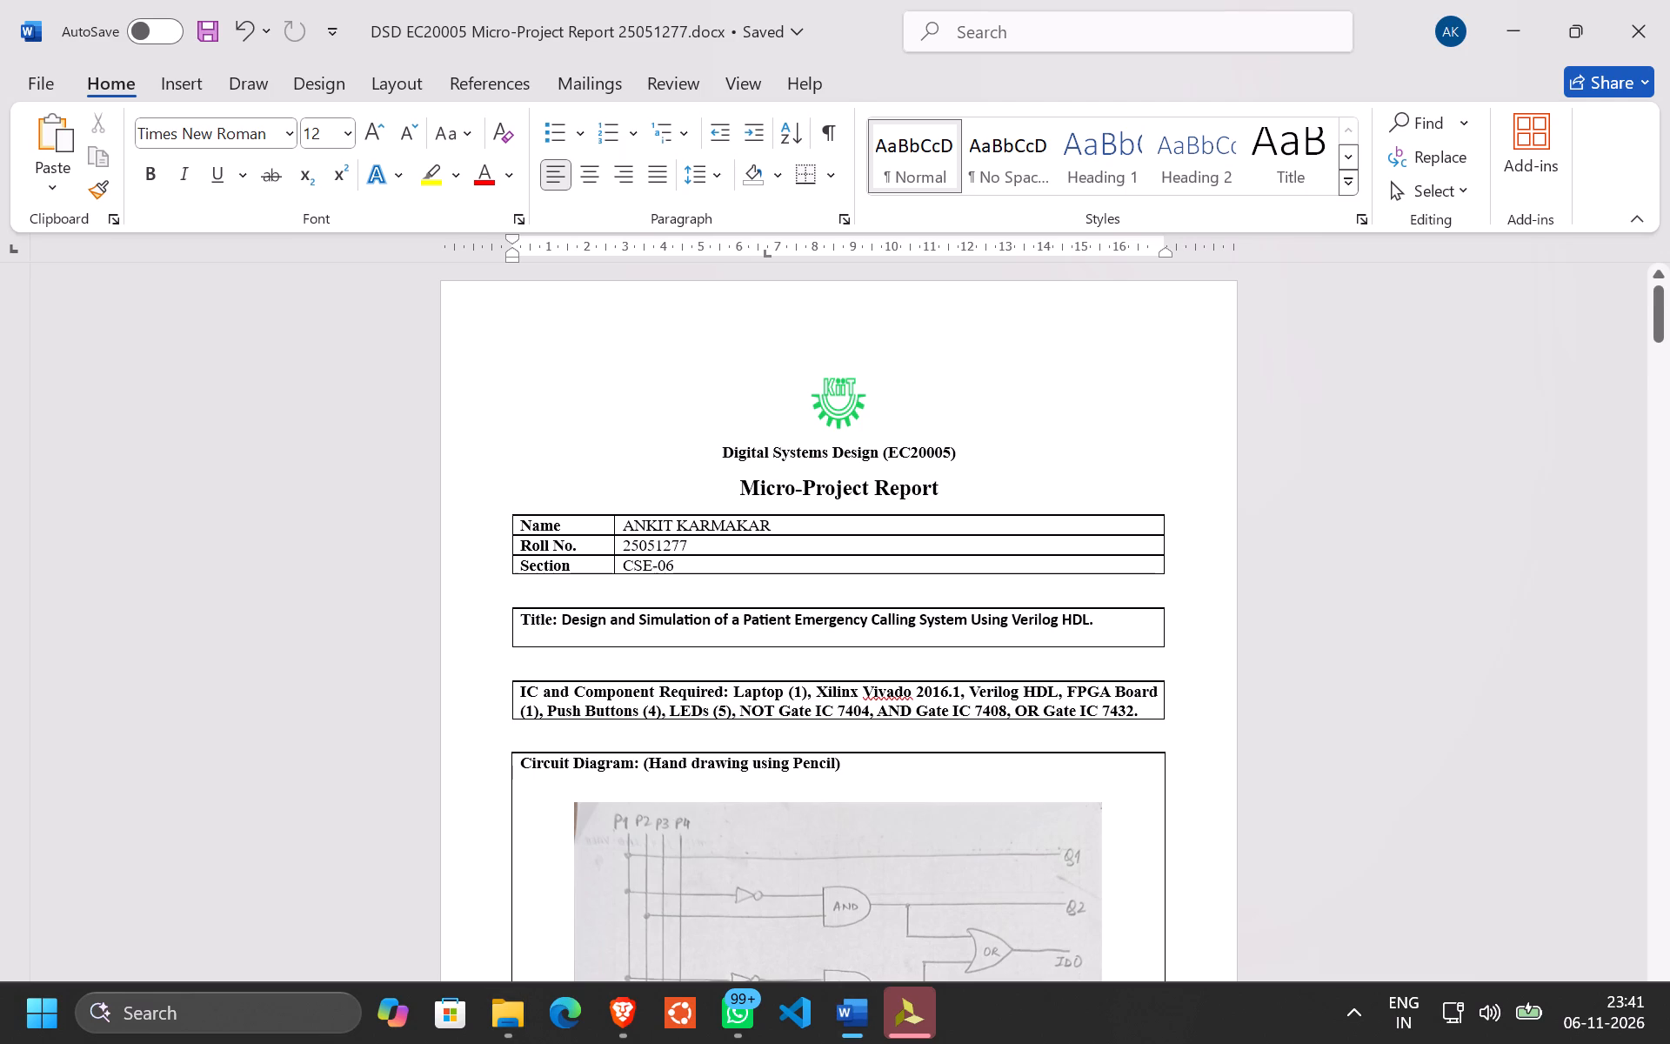
{"action": "scroll", "coordinate": [890, 849], "scroll_direction": "down", "scroll_amount": 11}
{"action": "scroll", "coordinate": [890, 849], "scroll_direction": "up", "scroll_amount": 1}
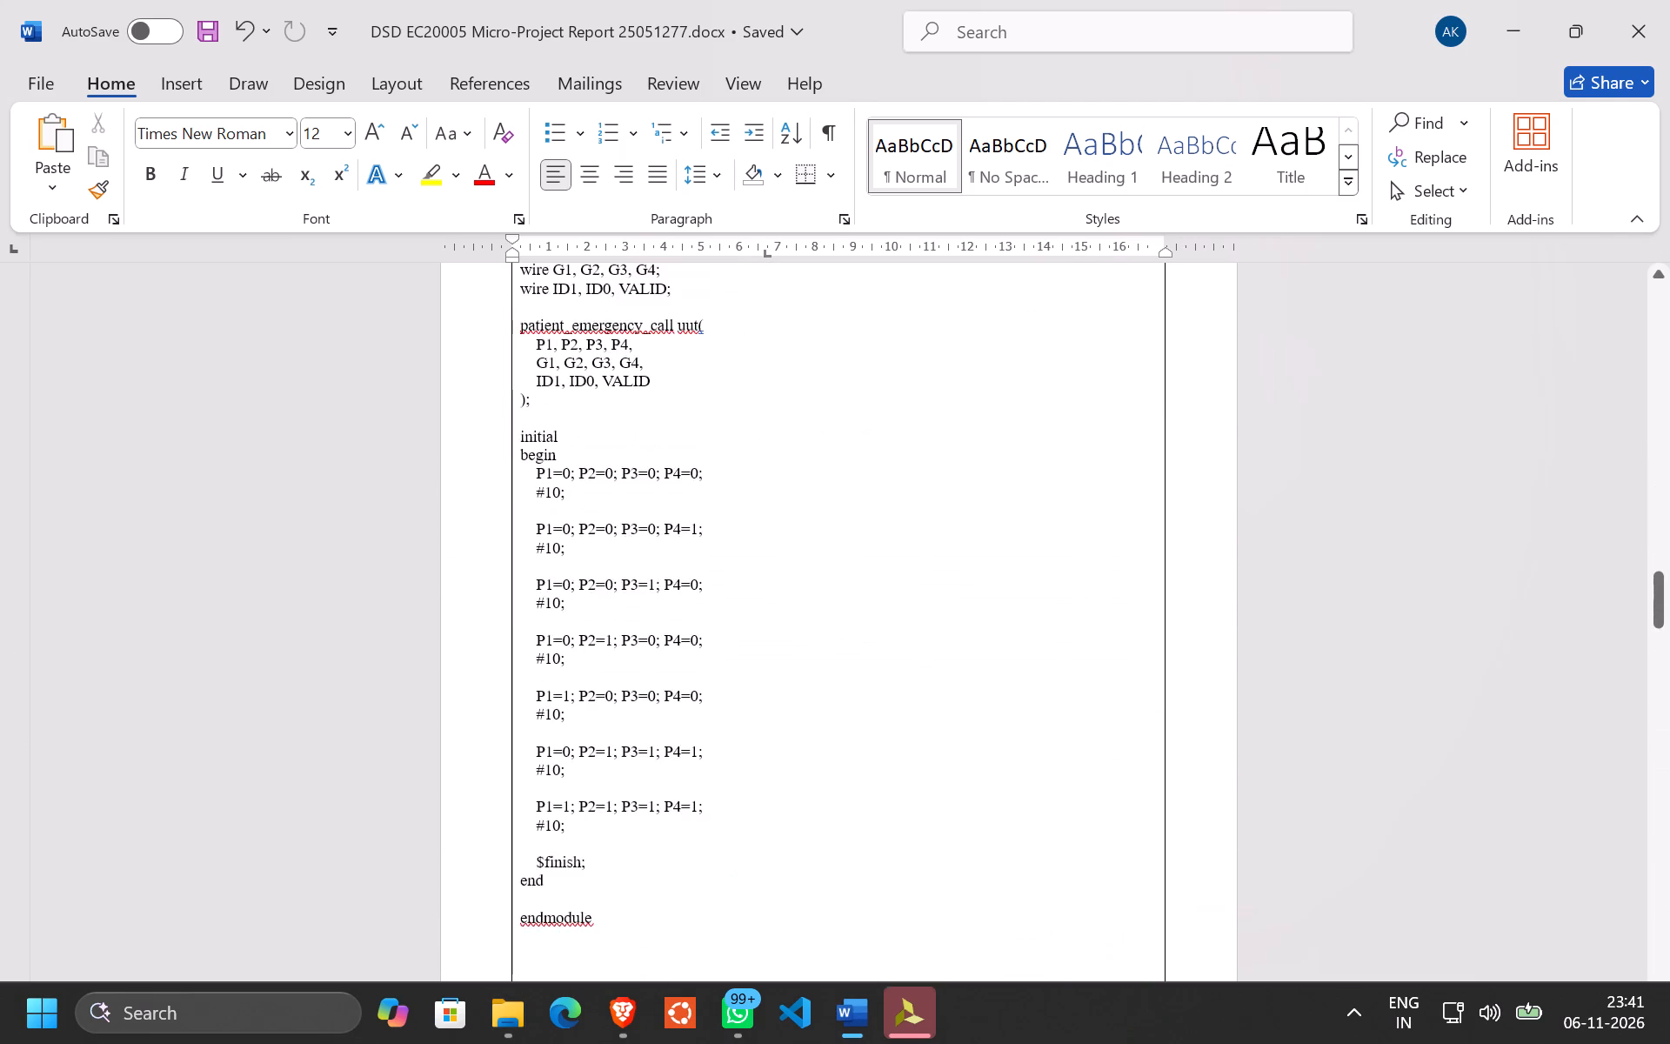
{"action": "scroll", "coordinate": [890, 849], "scroll_direction": "down", "scroll_amount": 3}
{"action": "left_click", "coordinate": [882, 713]}
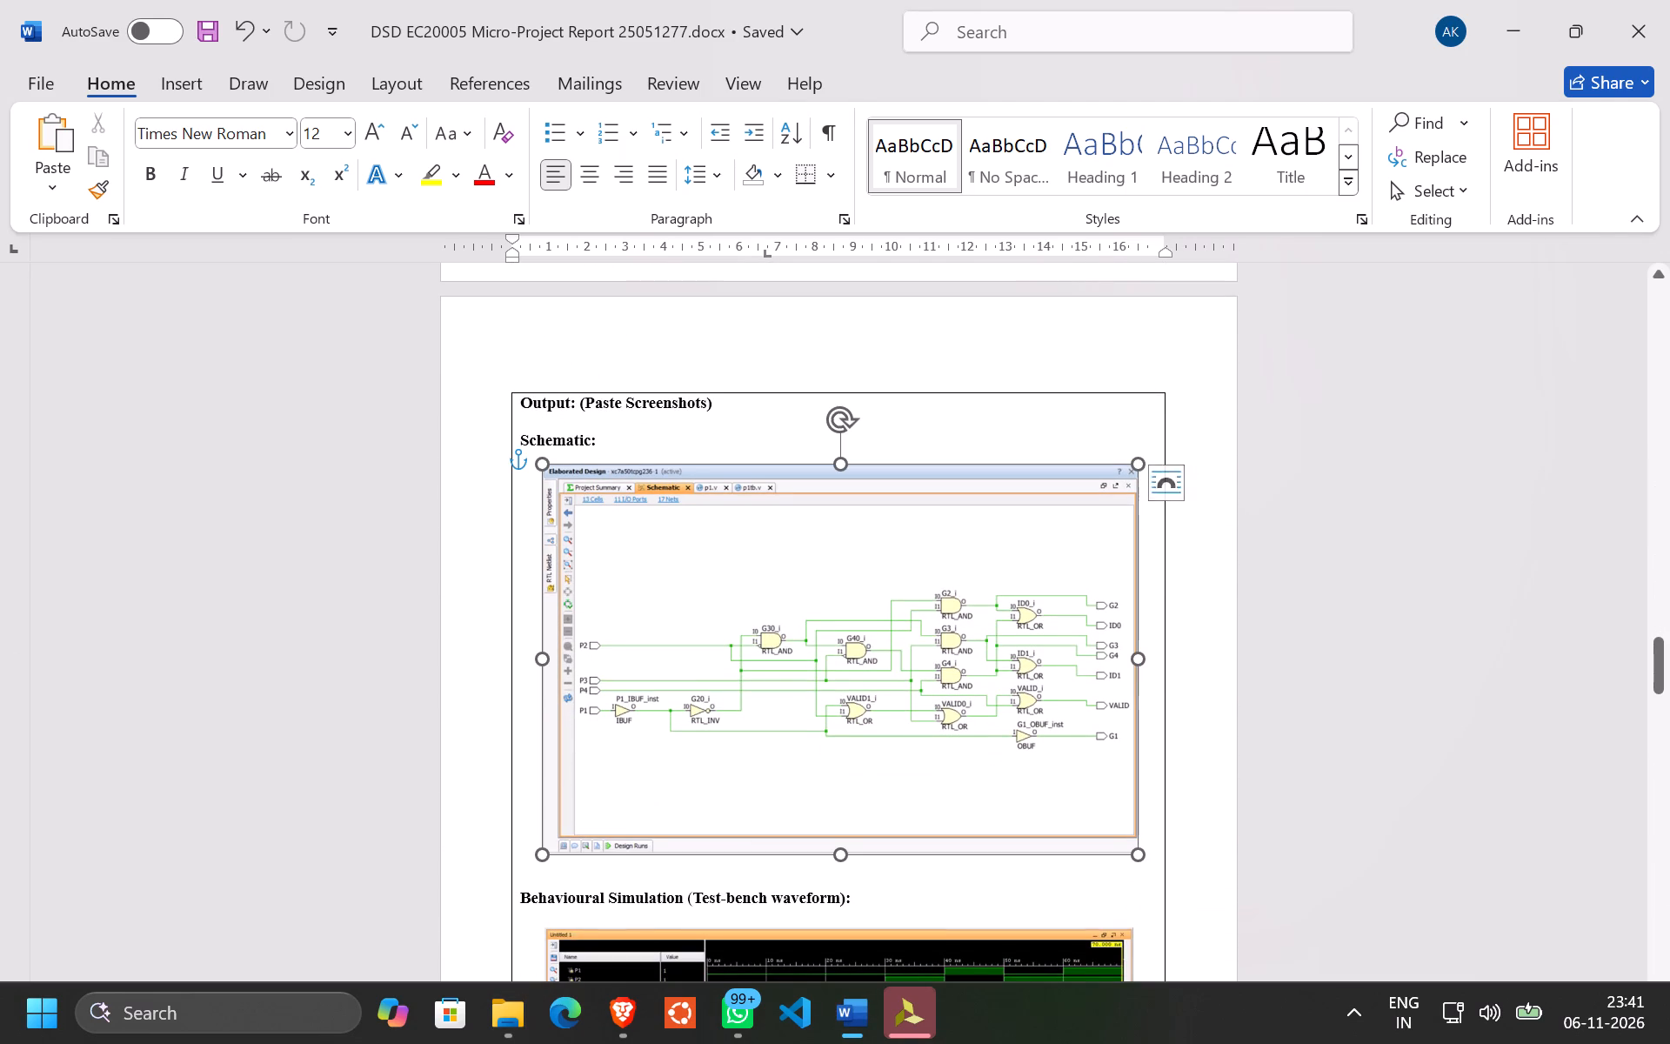
{"action": "key", "text": "ctrl+c"}
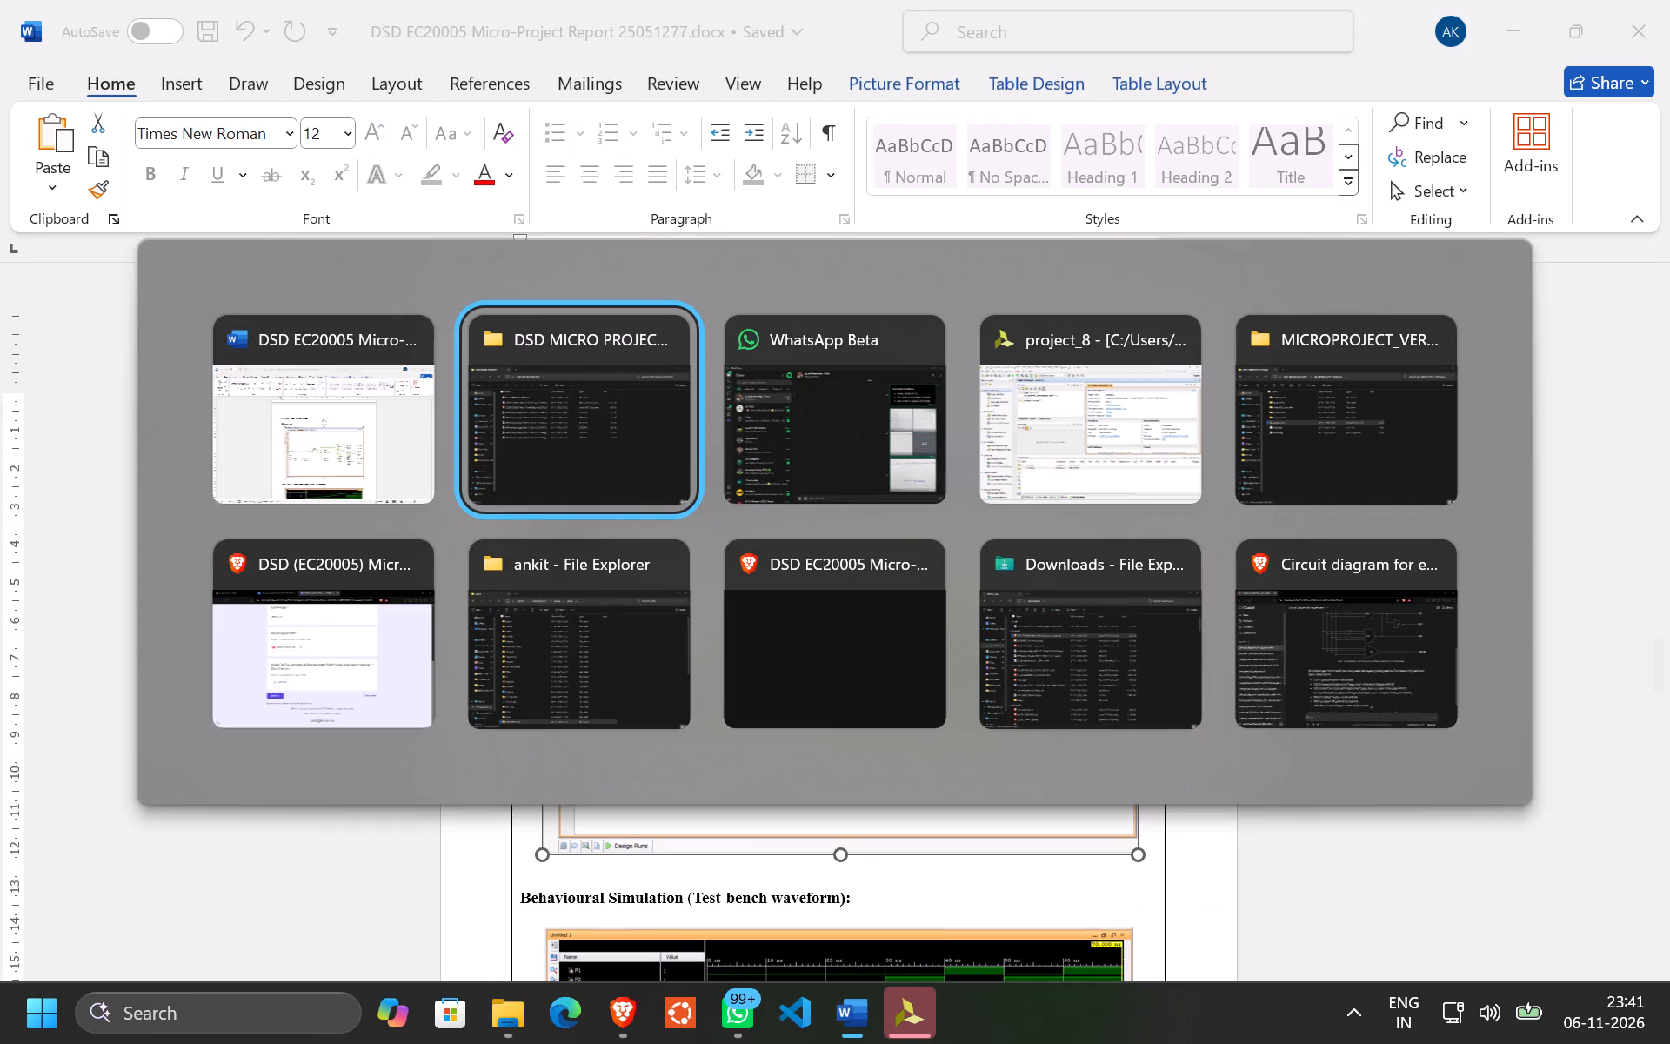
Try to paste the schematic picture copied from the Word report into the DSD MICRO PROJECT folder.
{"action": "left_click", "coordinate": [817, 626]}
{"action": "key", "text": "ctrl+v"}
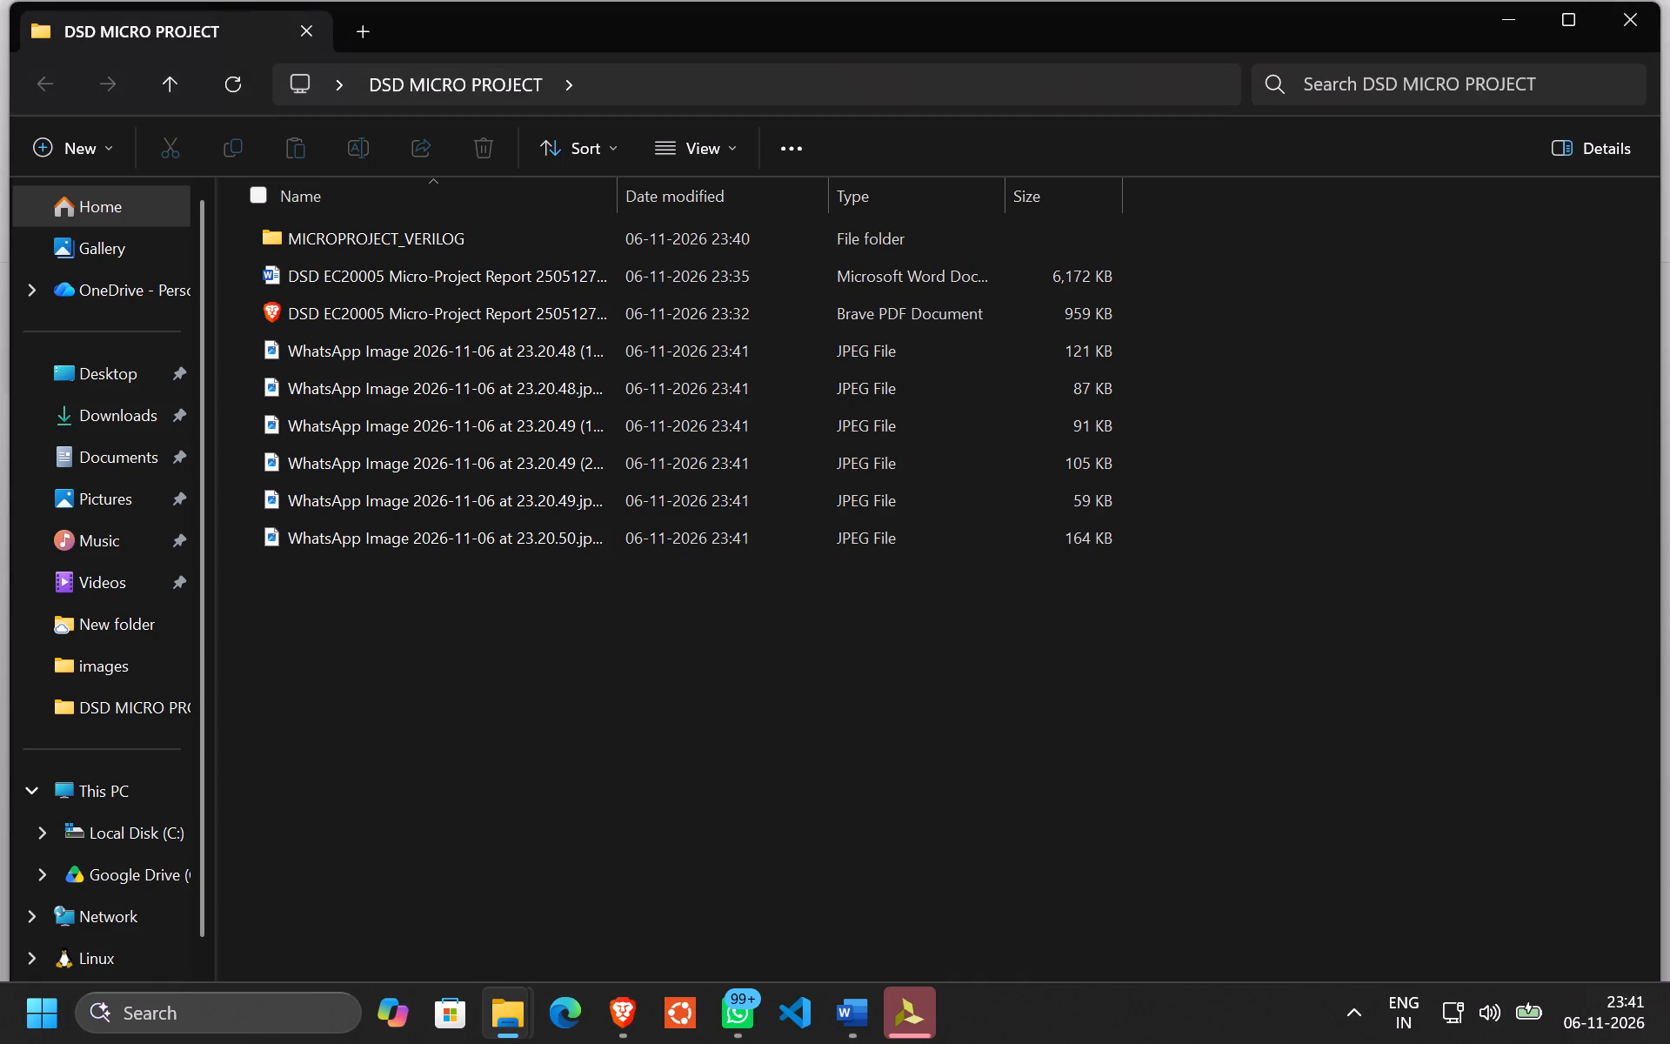
Switch to the Word report and capture a screen snip of the whole elaborated design image under the Schematic heading.
{"action": "key", "text": "alt+Tab"}
{"action": "scroll", "coordinate": [823, 760], "scroll_direction": "down", "scroll_amount": 1}
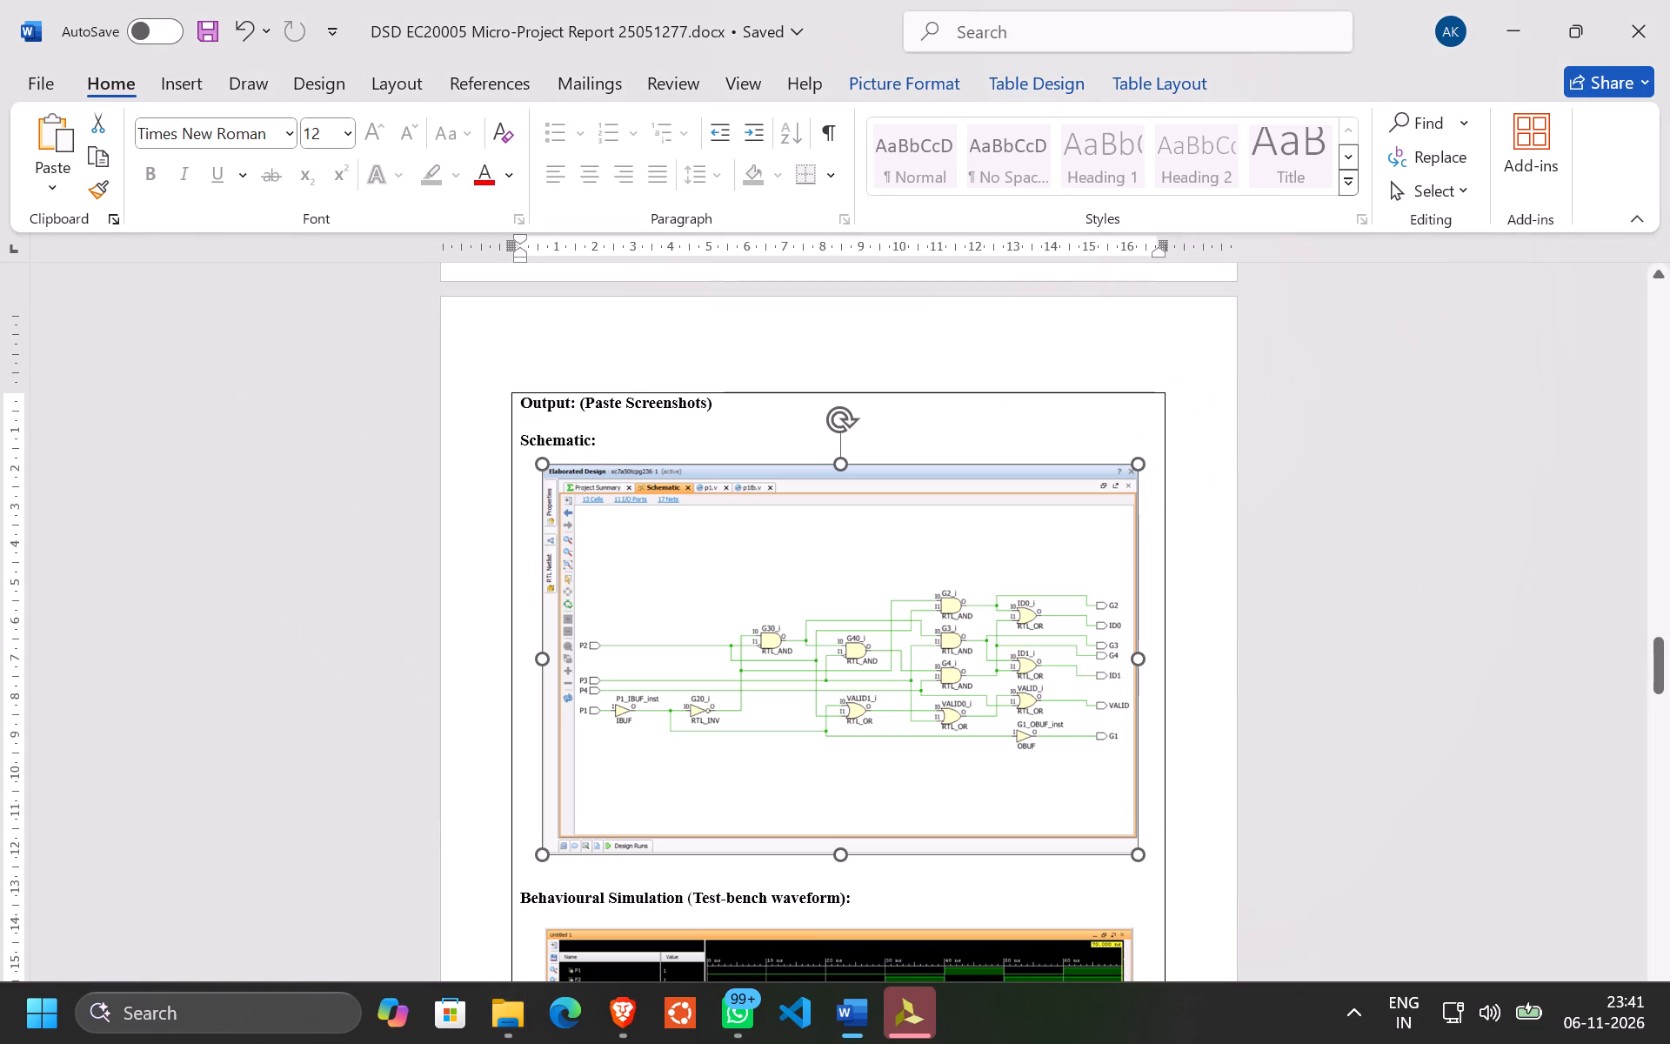
{"action": "scroll", "coordinate": [823, 760], "scroll_direction": "down", "scroll_amount": 1}
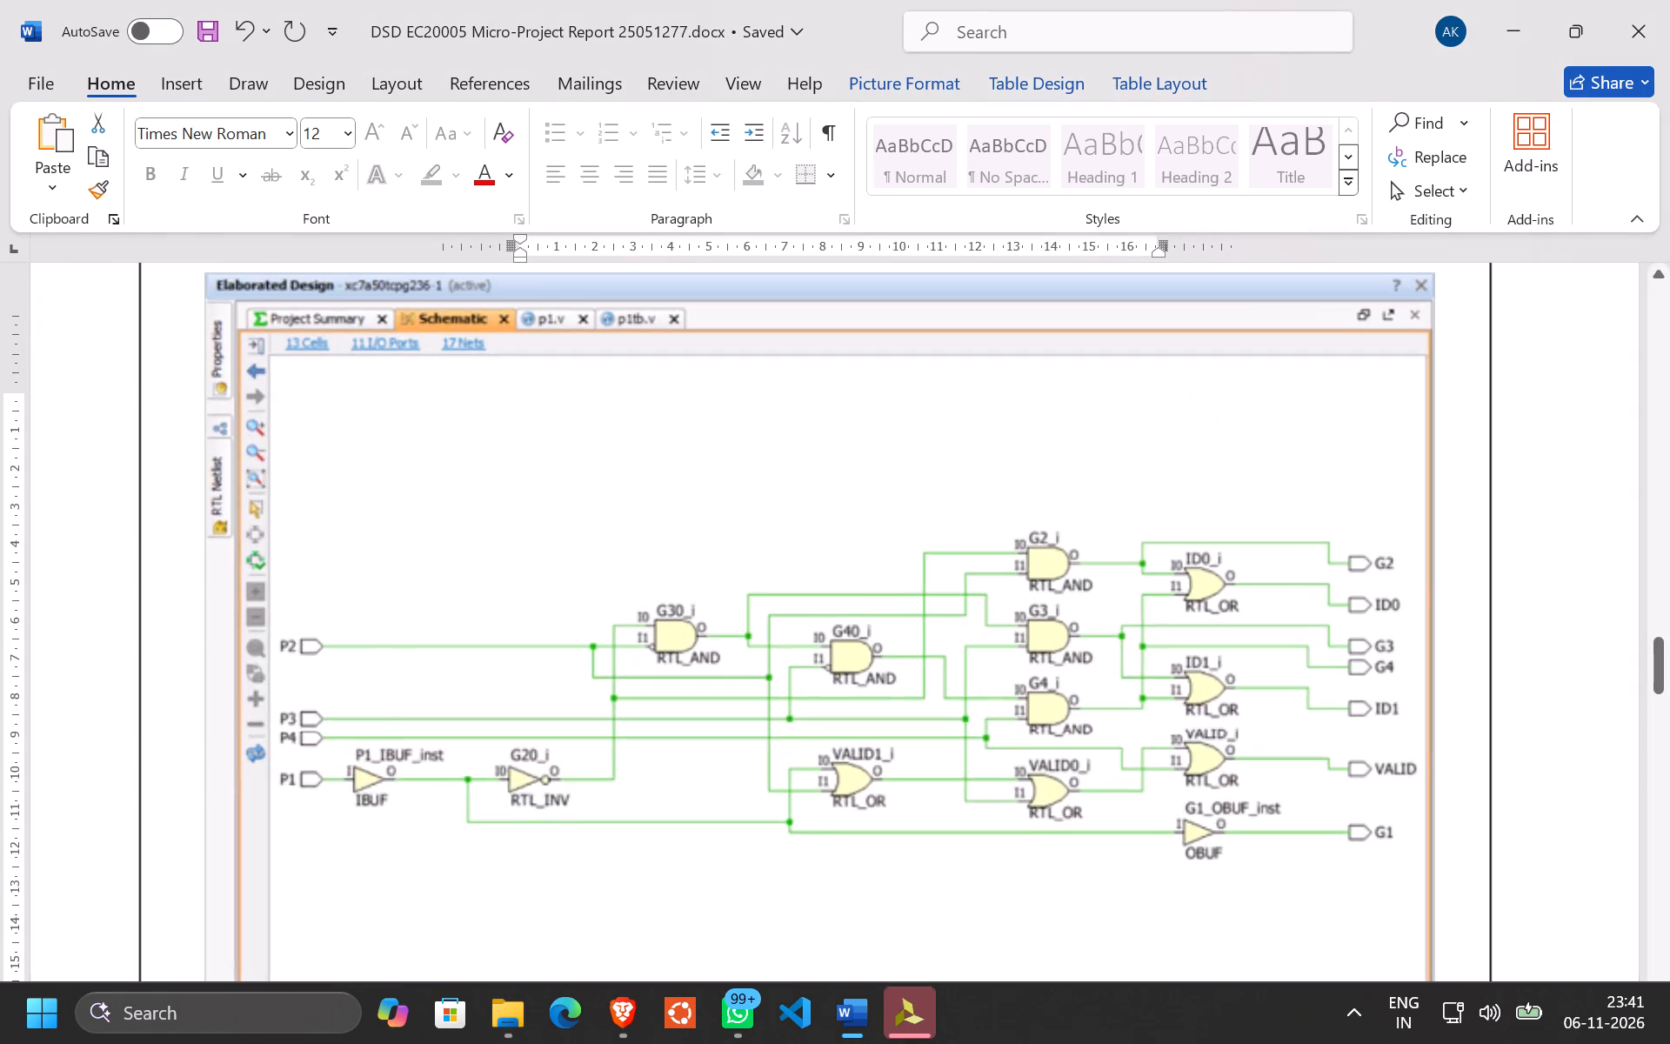
{"action": "left_click", "coordinate": [1418, 636]}
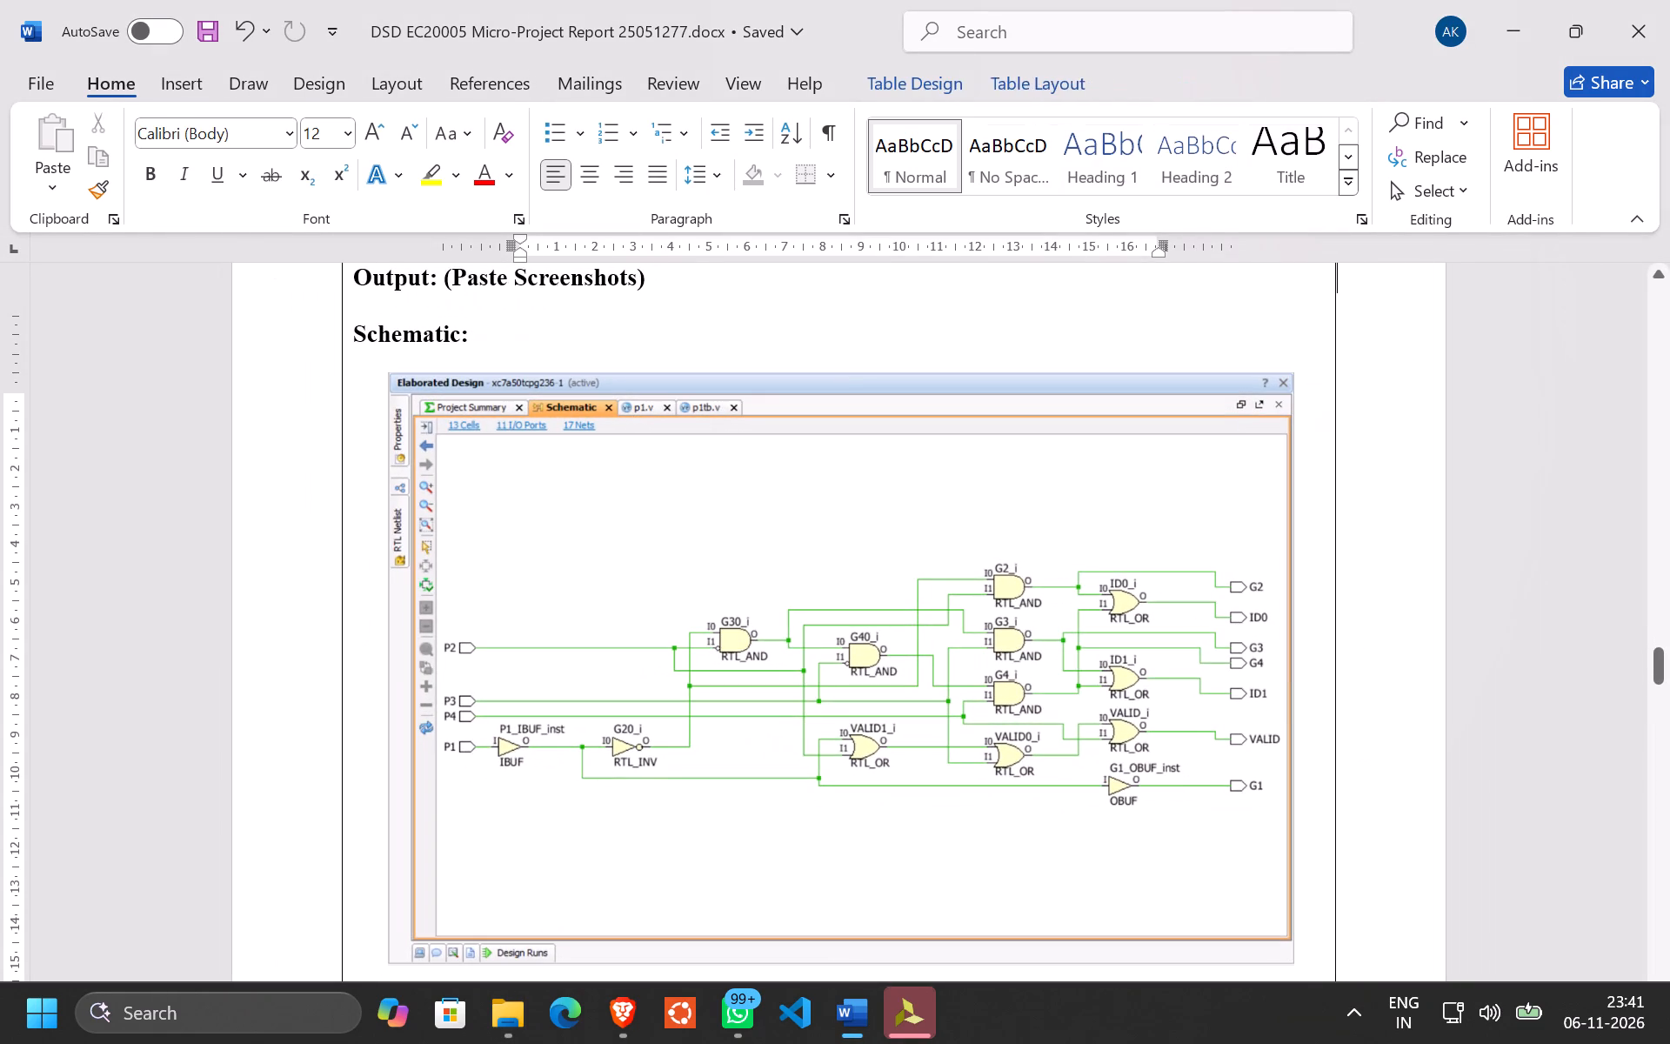
{"action": "key", "text": "shift+super+s"}
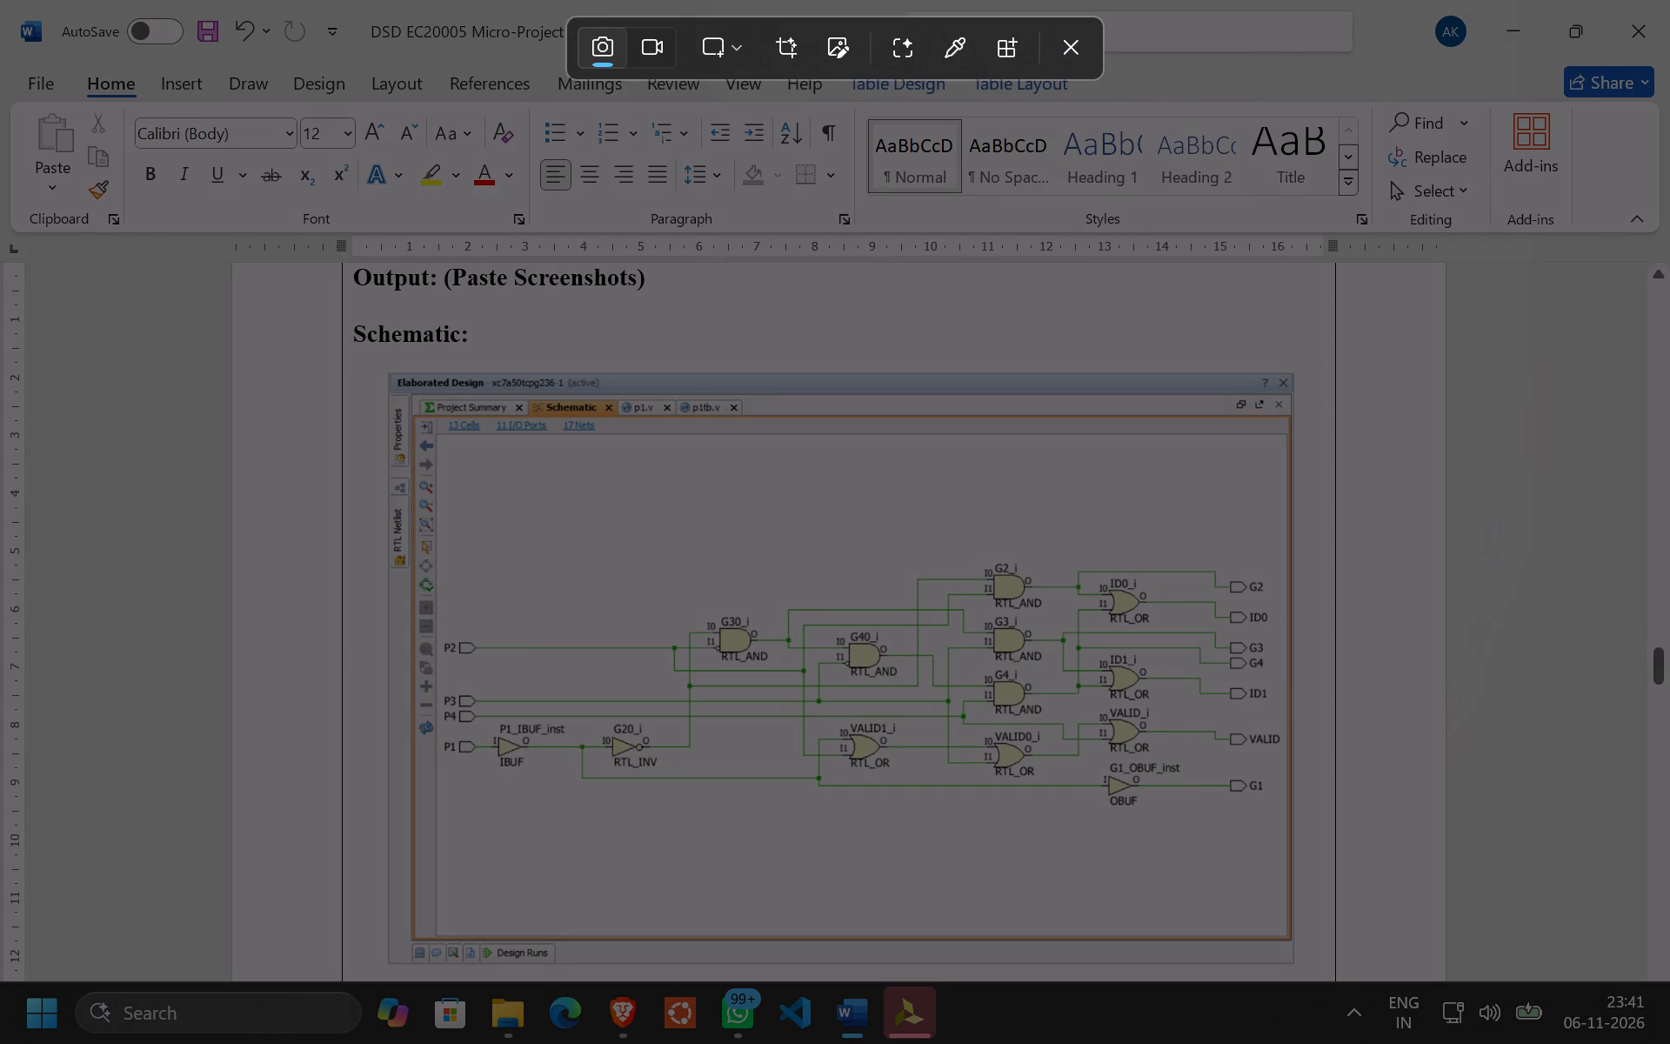
{"action": "left_click_drag", "start_coordinate": [388, 375], "coordinate": [1003, 802]}
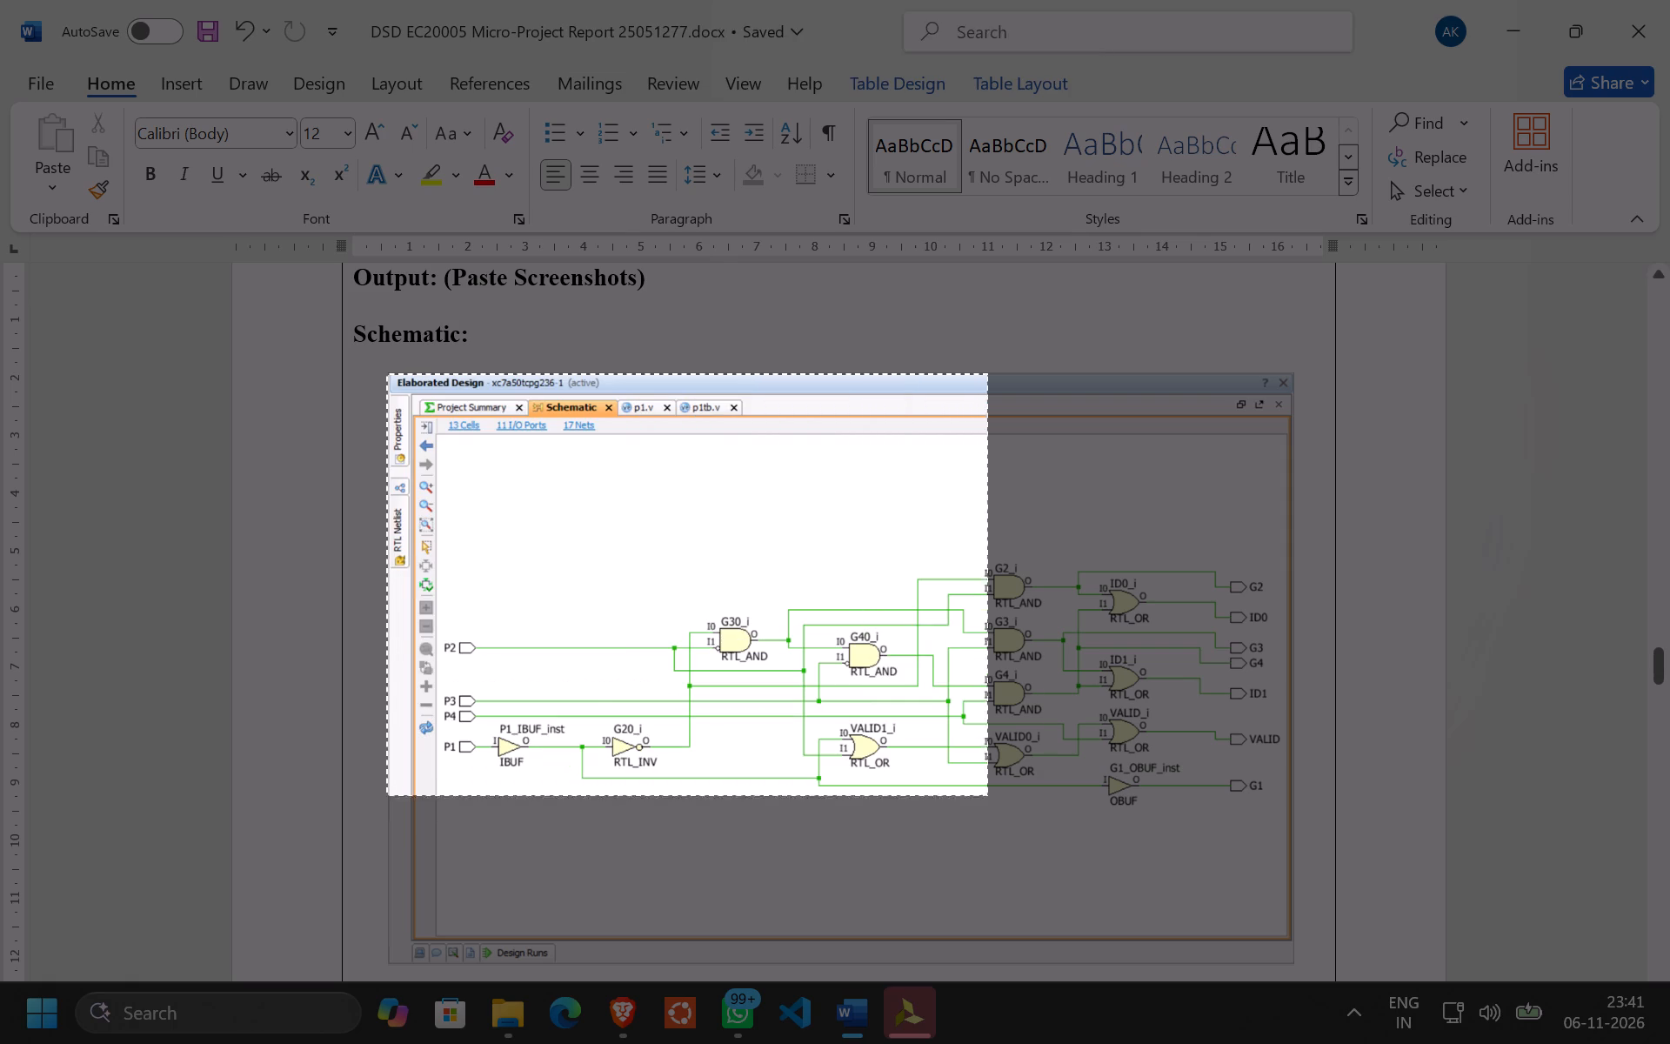
{"action": "left_click_drag", "start_coordinate": [1003, 802], "coordinate": [1291, 964]}
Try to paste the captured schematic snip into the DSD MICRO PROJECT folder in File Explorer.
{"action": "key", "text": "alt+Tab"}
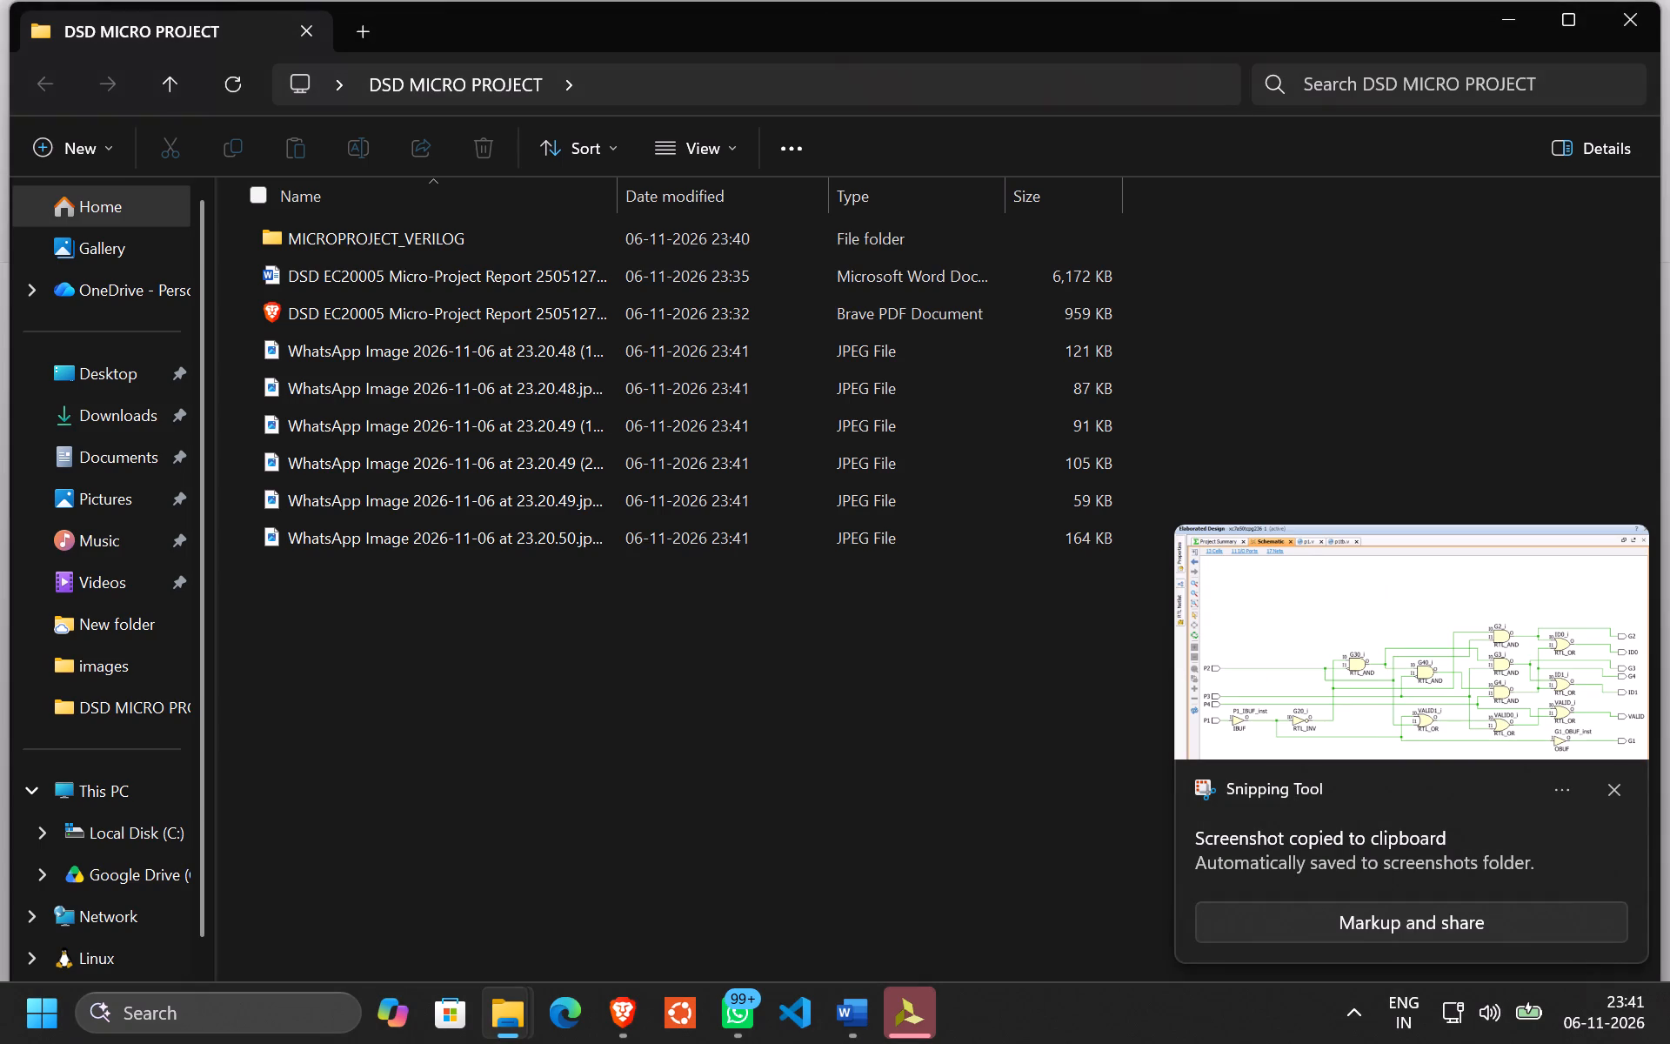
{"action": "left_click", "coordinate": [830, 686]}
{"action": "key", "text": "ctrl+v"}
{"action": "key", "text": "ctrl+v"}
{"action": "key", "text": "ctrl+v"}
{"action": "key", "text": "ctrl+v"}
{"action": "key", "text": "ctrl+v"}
Switch to the Word report, copy the elaborated design picture under the Schematic heading, and return to the DSD MICRO PROJECT folder in File Explorer.
{"action": "key", "text": "alt+Tab"}
{"action": "left_click", "coordinate": [870, 573]}
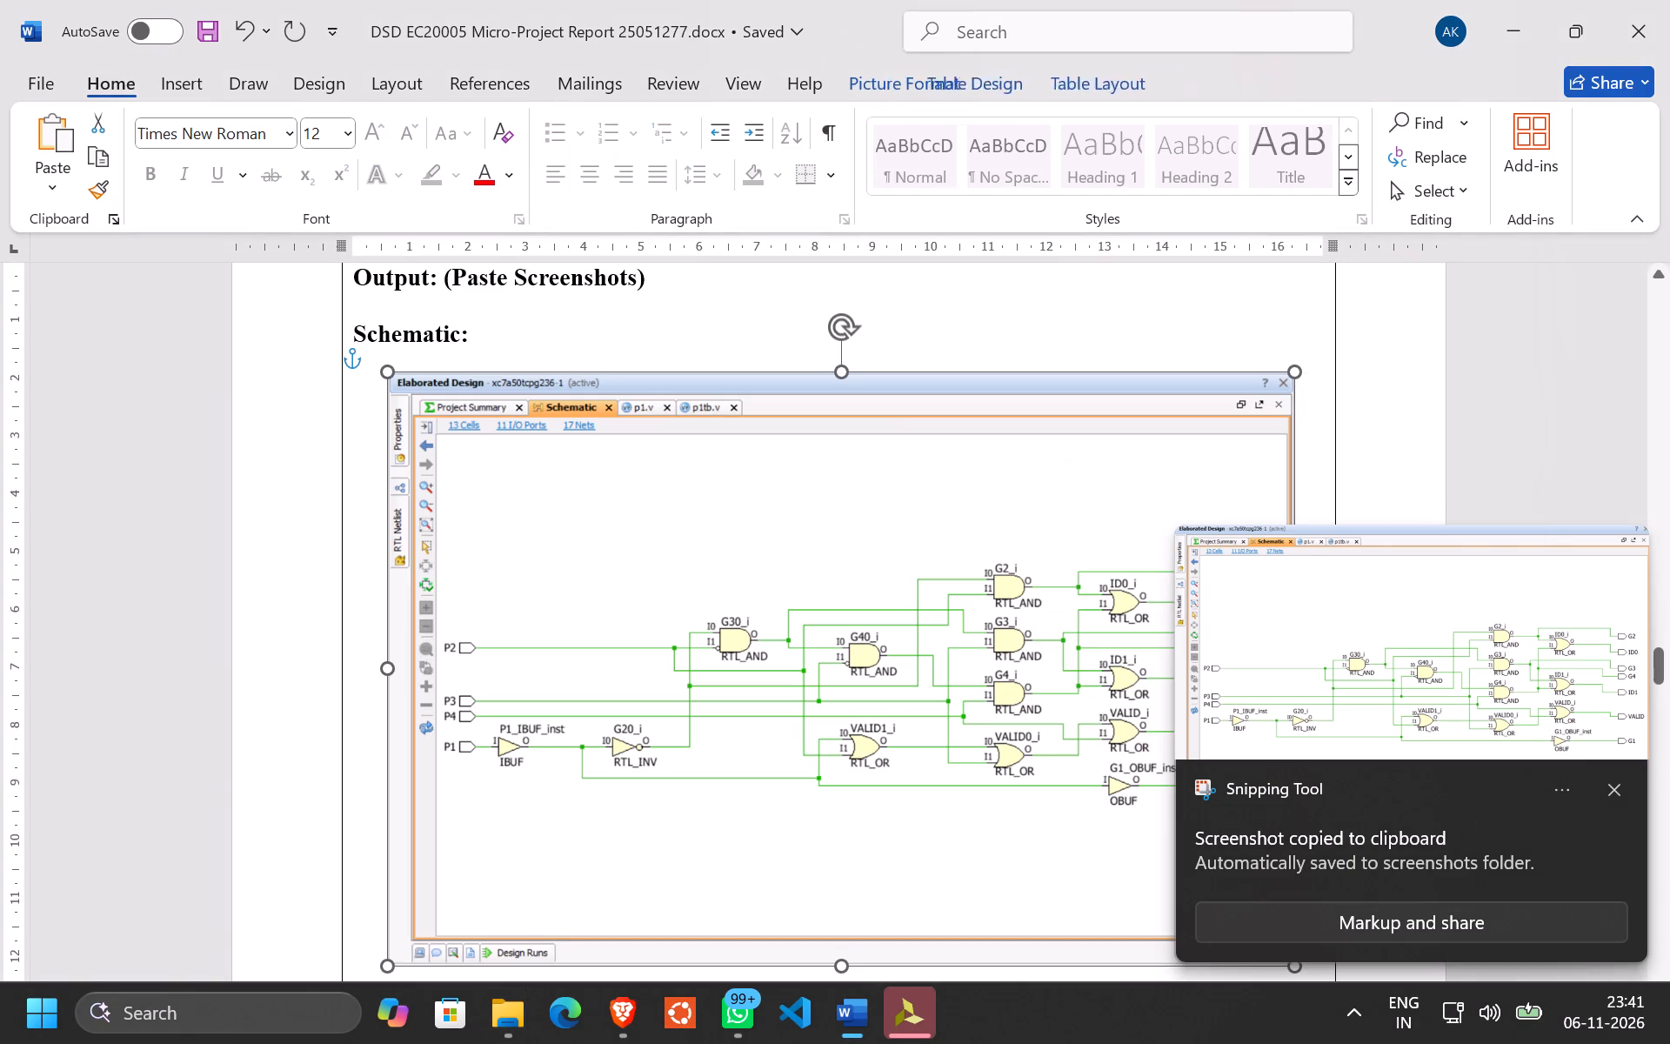
{"action": "left_click", "coordinate": [870, 573]}
{"action": "key", "text": "ctrl+c"}
{"action": "key", "text": "alt+Tab"}
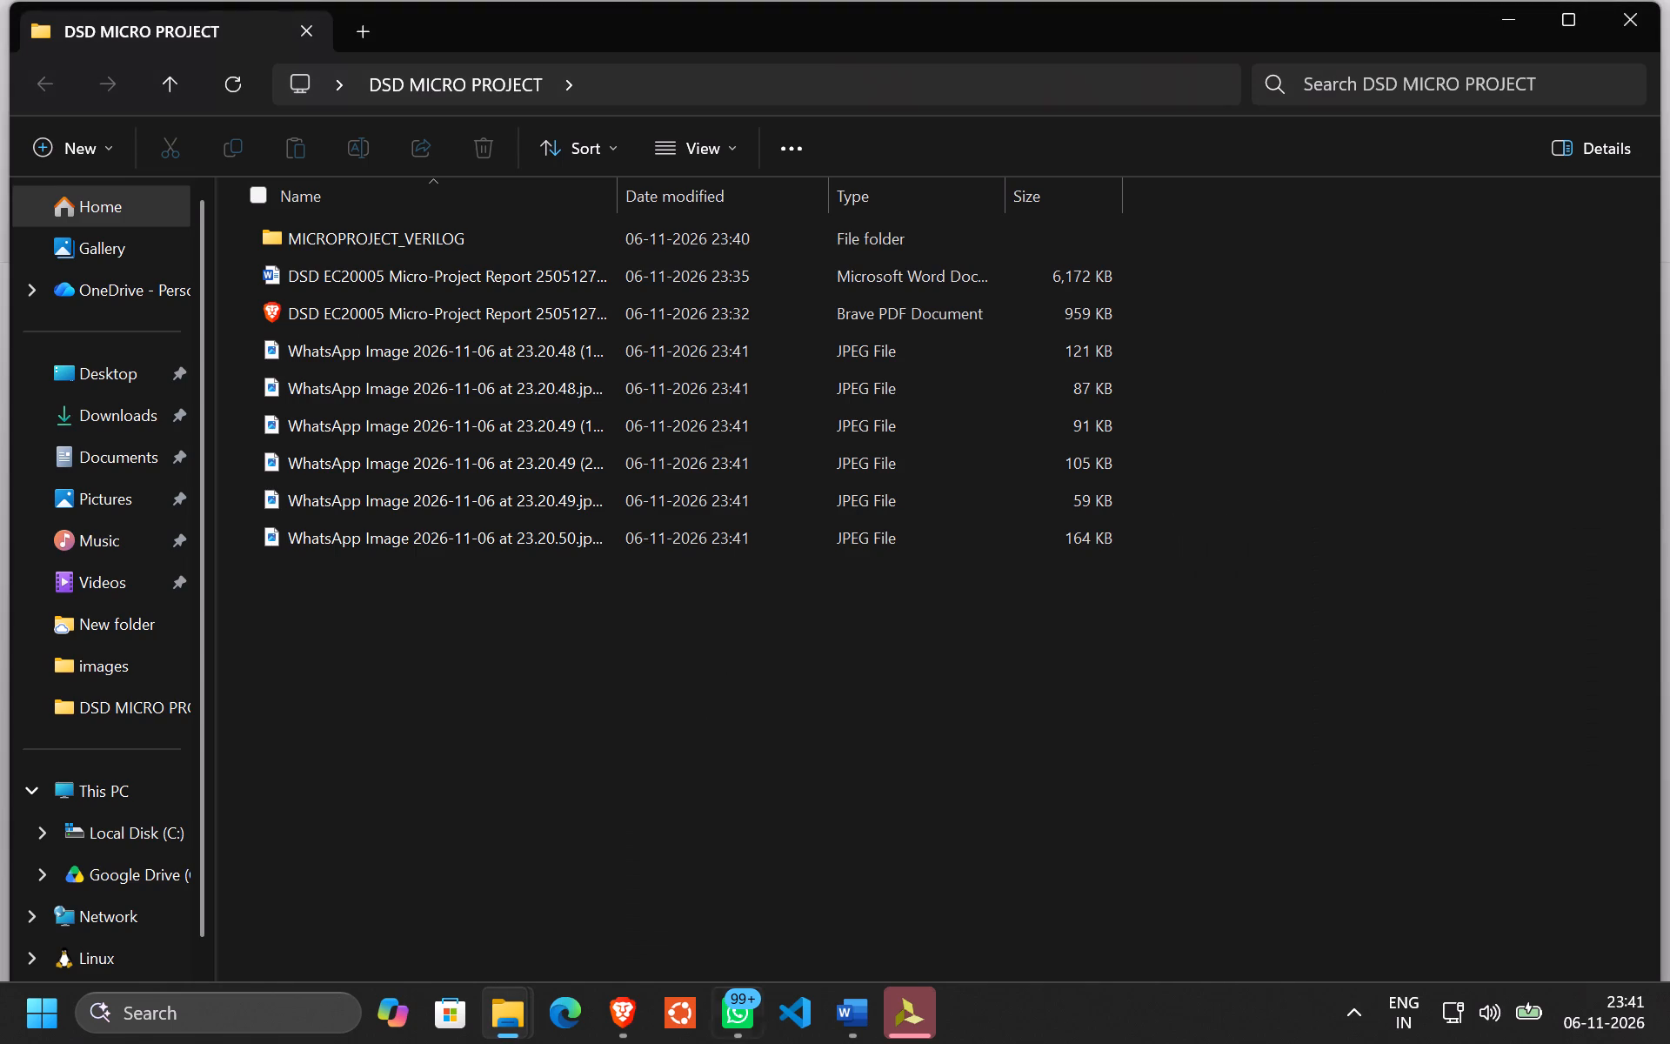
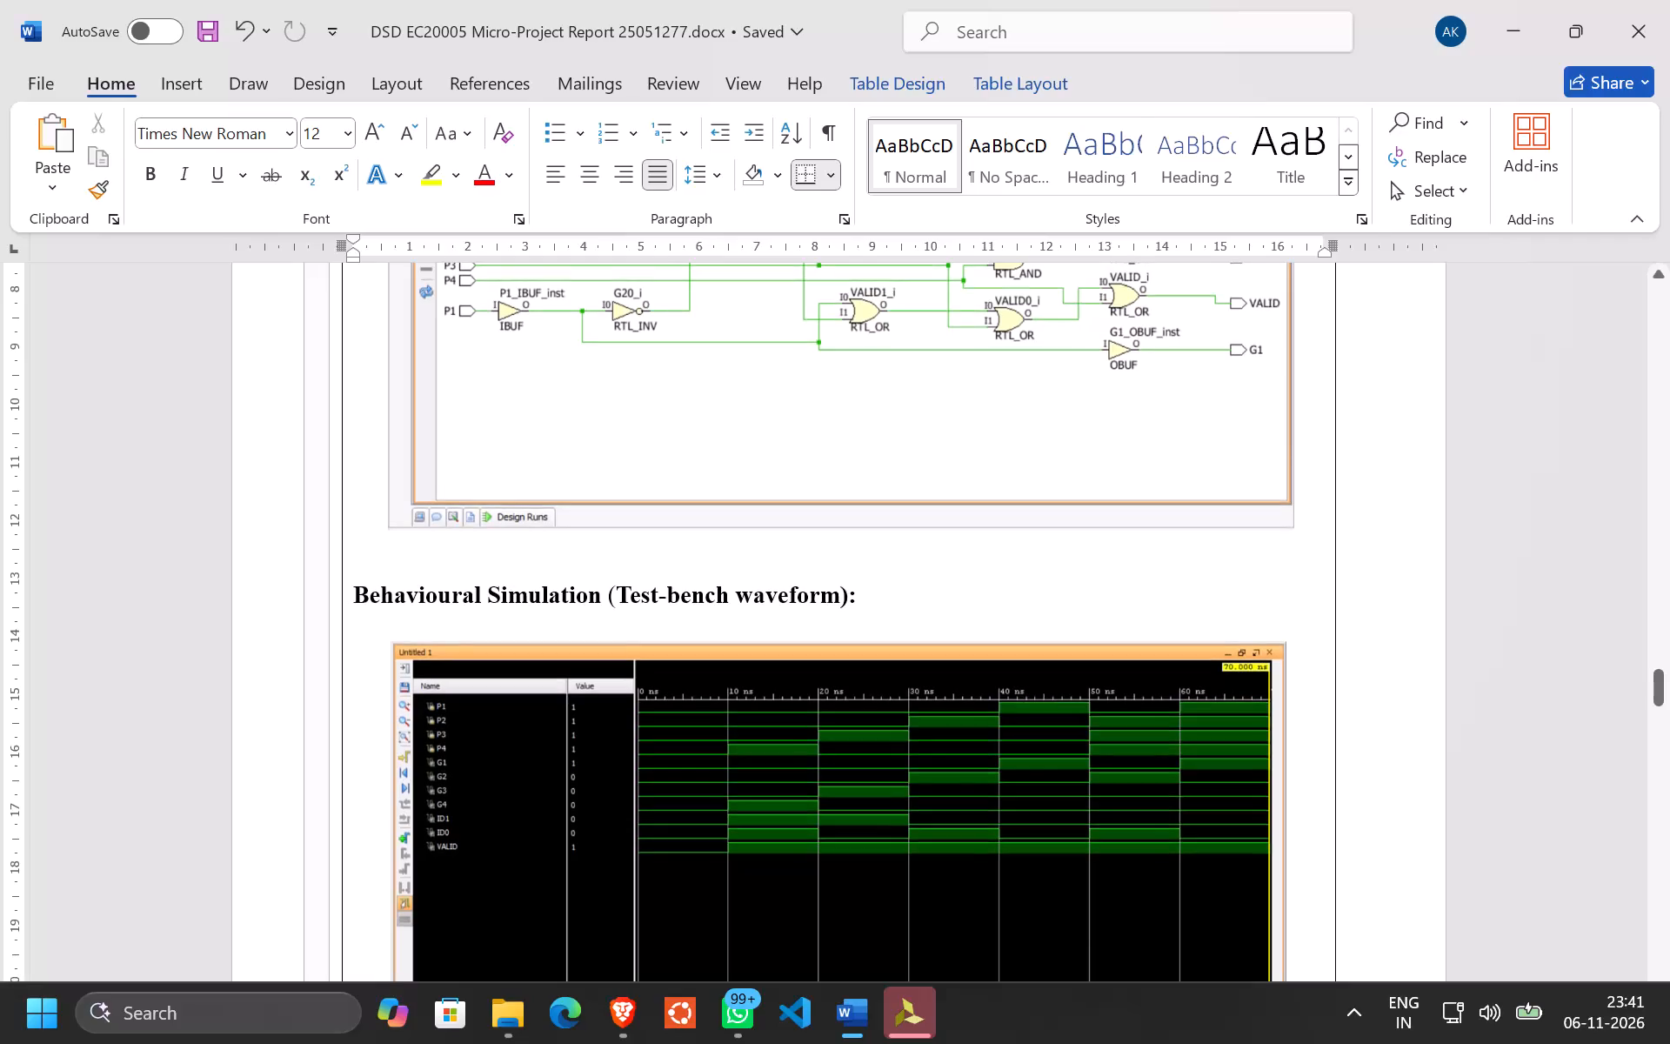
Copy the Behavioural Simulation test-bench waveform picture from the report and switch to the DSD MICRO PROJECT folder in File Explorer.
{"action": "key", "text": "ctrl+c"}
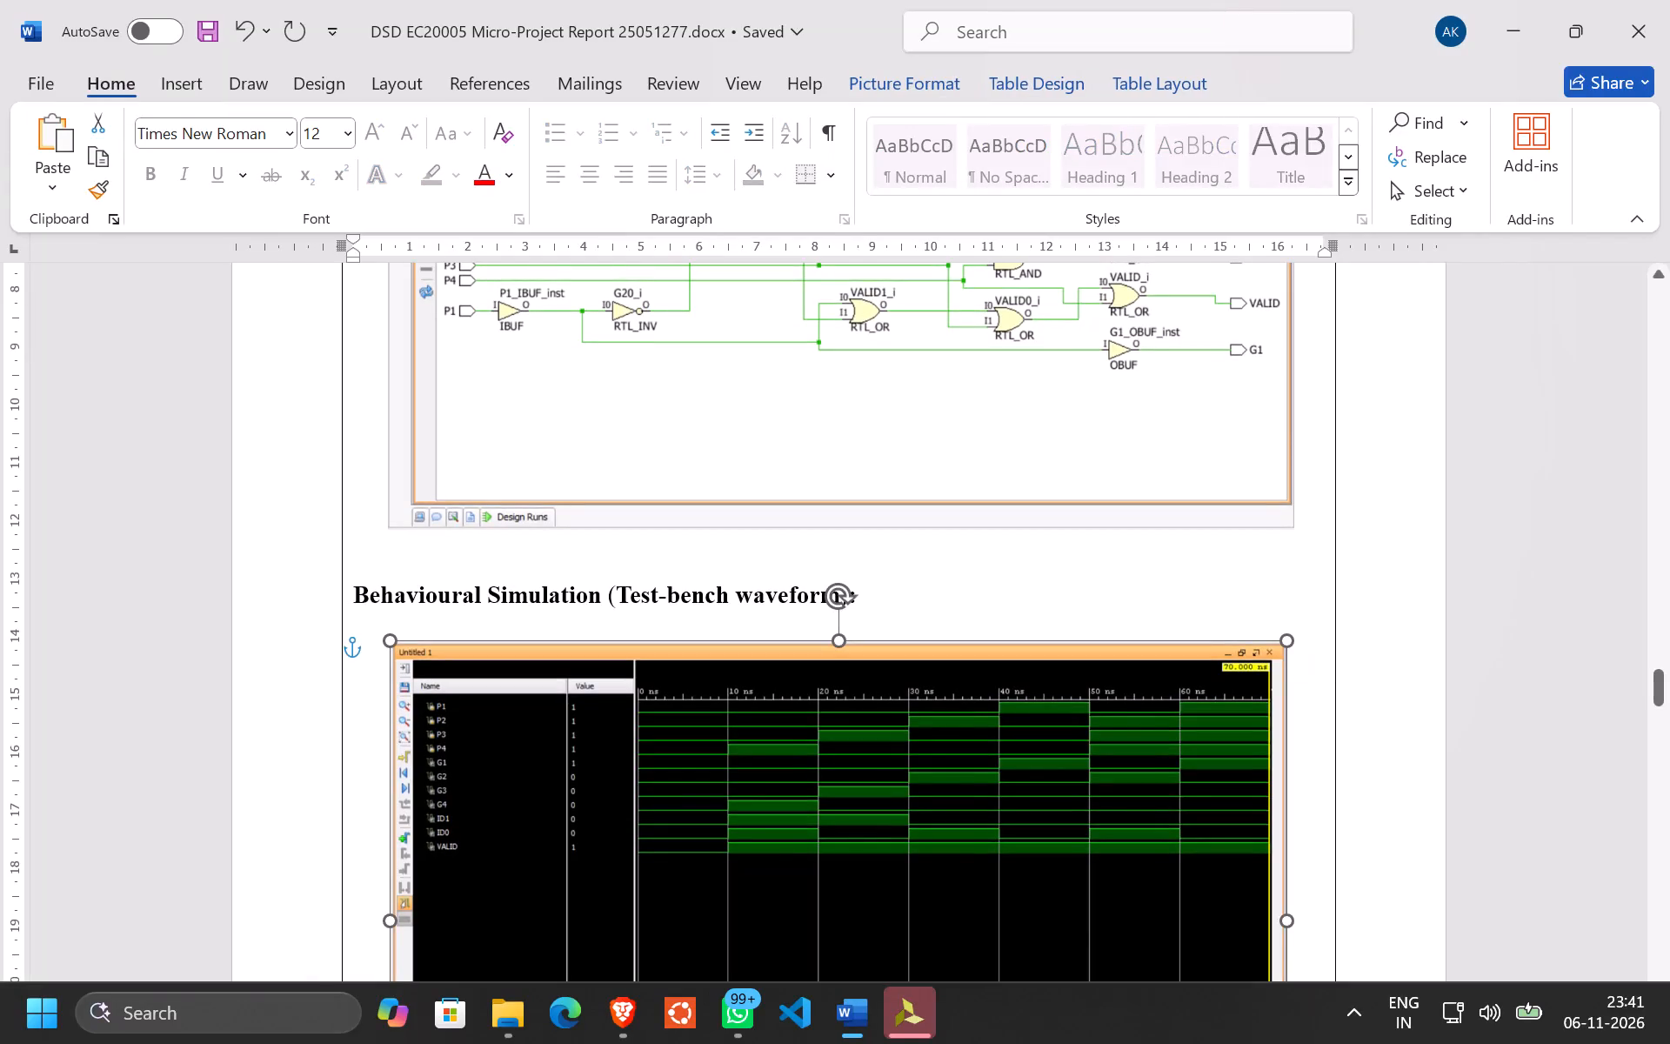
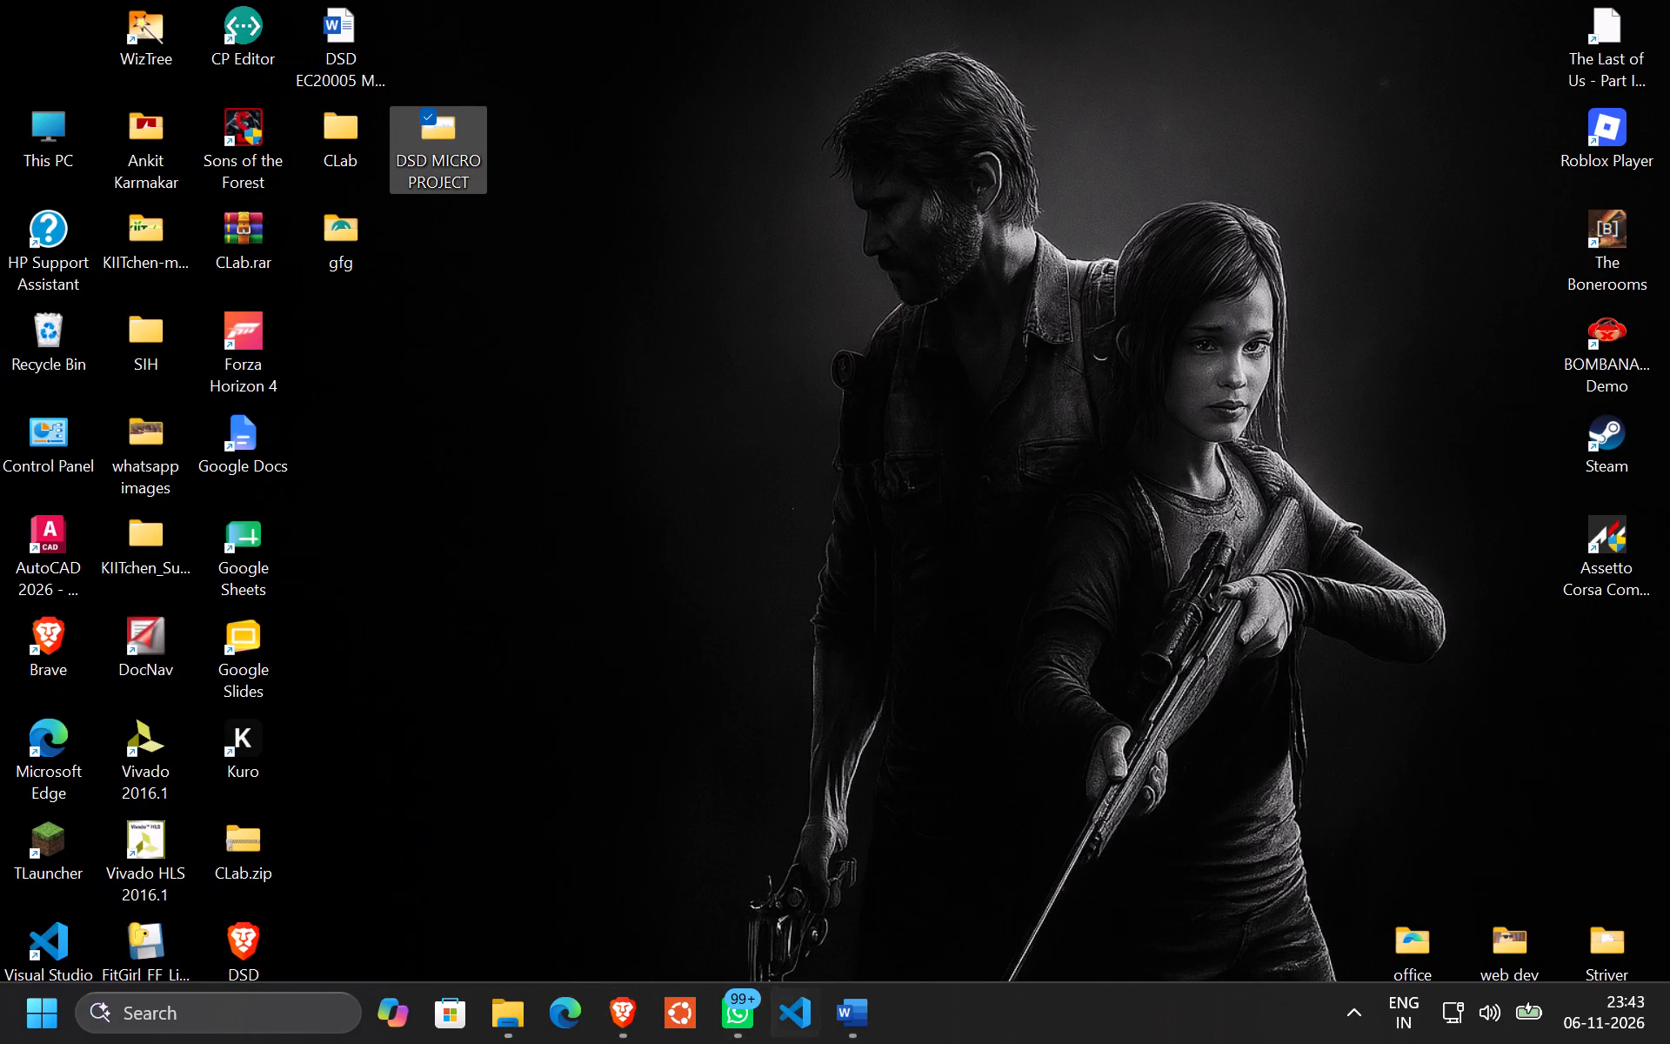
Open the DSD MICRO PROJECT folder from the desktop.
{"action": "double_click", "coordinate": [456, 149]}
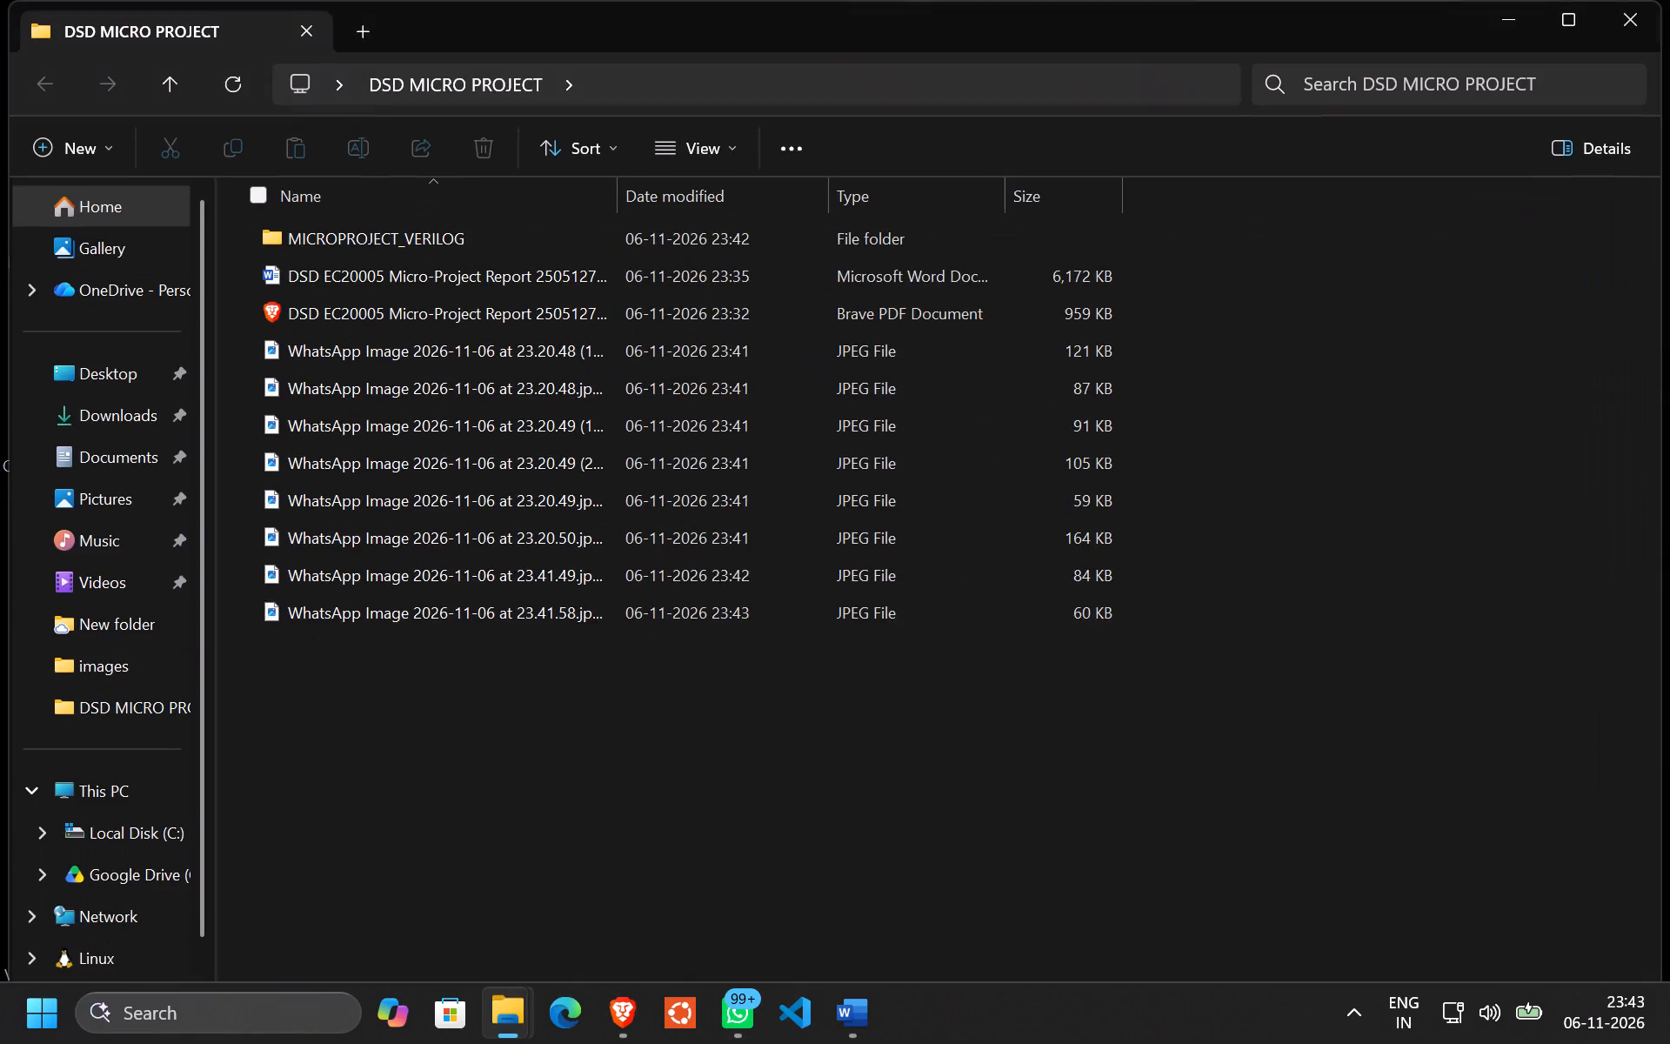
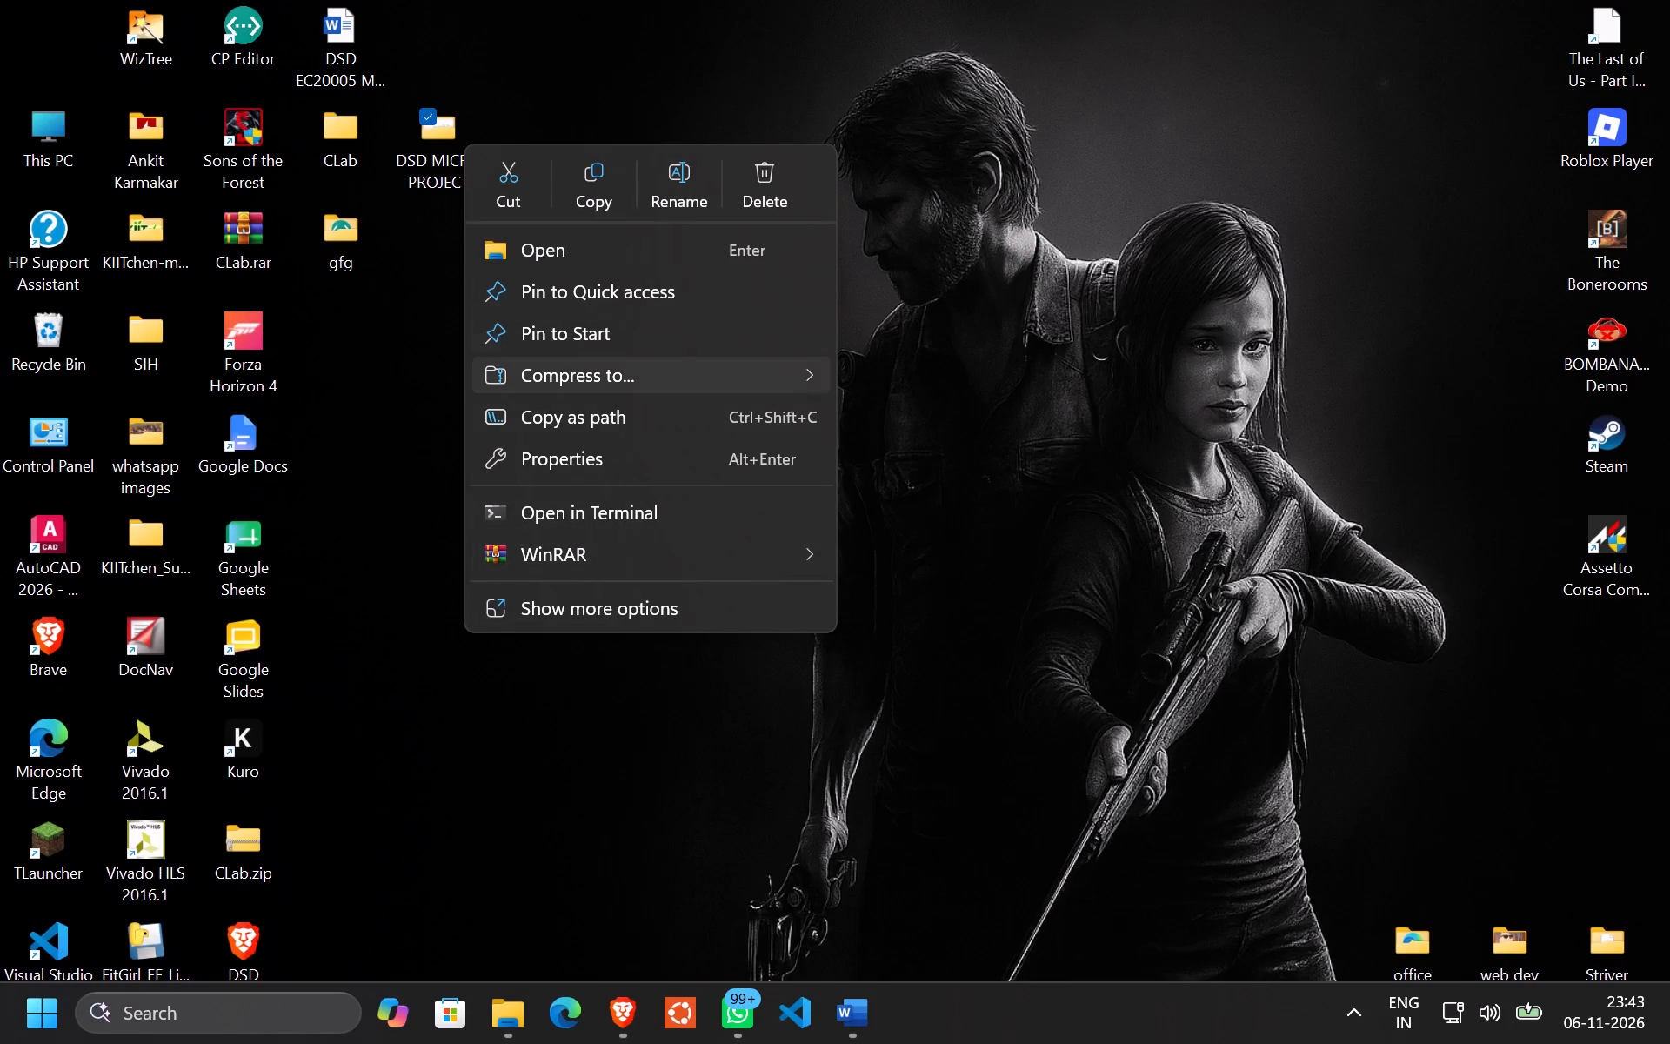
Compress the DSD MICRO PROJECT folder on the desktop into a ZIP file.
{"action": "left_click", "coordinate": [918, 381]}
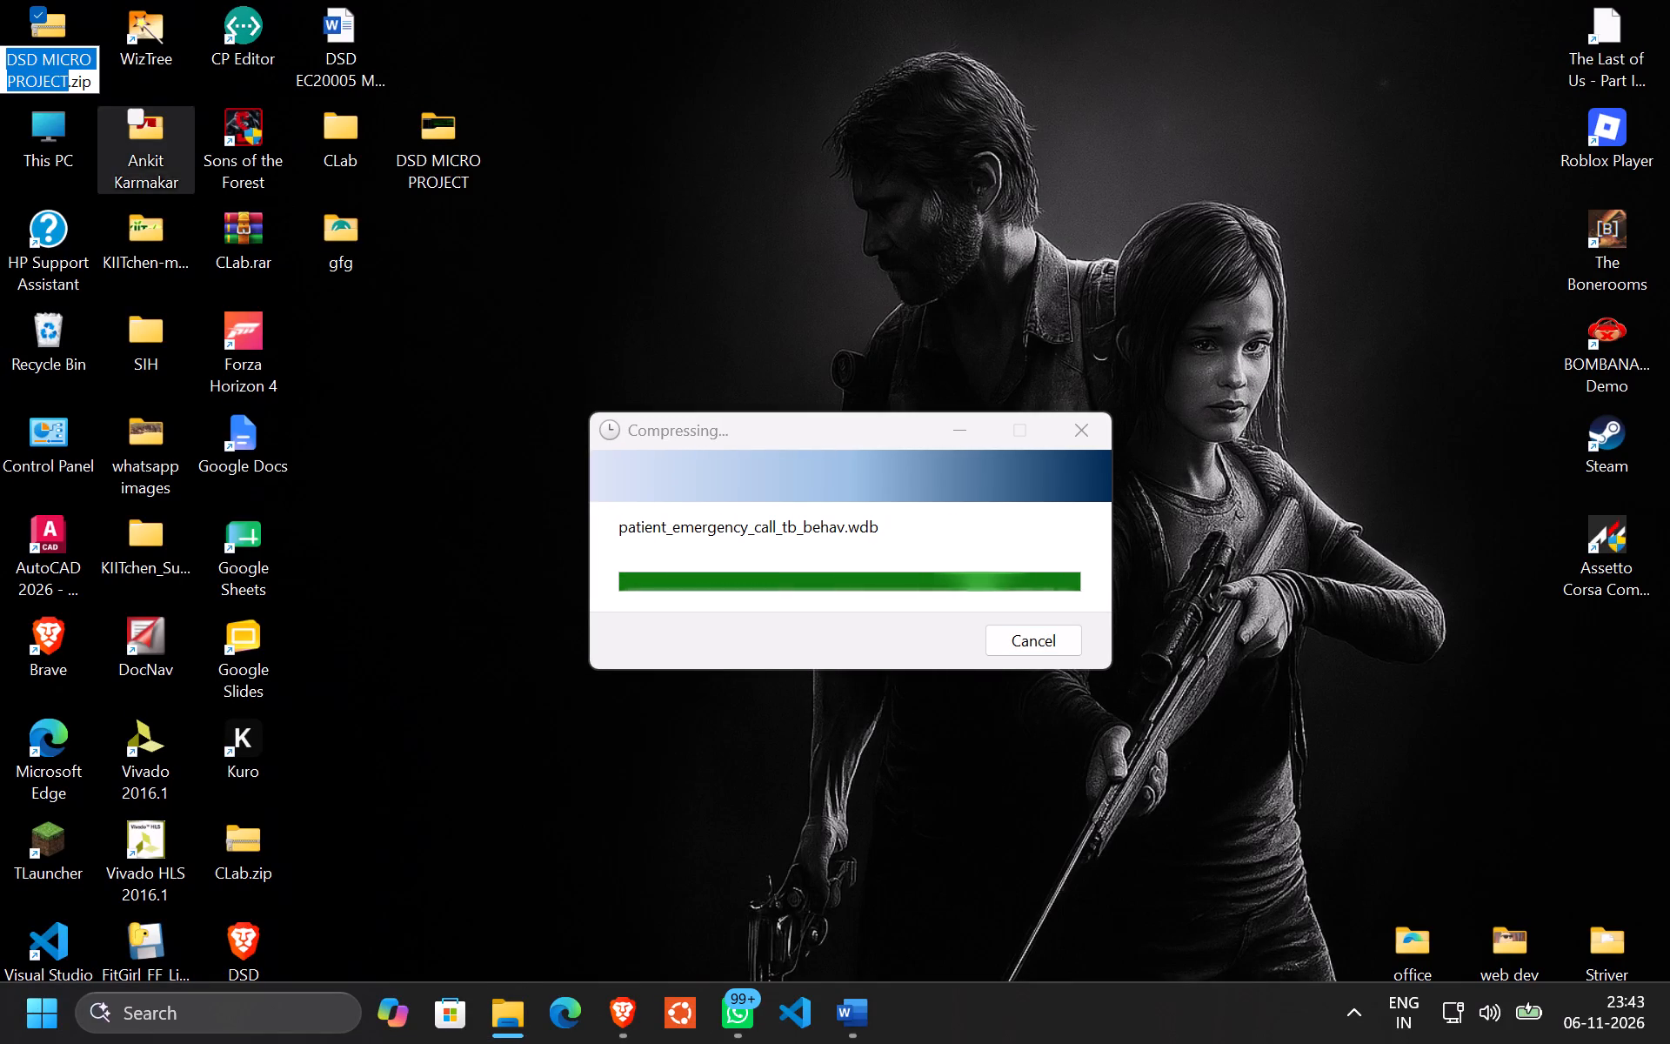
Keep the suggested file name for the new zip archive of the DSD MICRO PROJECT folder on the desktop.
{"action": "left_click", "coordinate": [458, 310]}
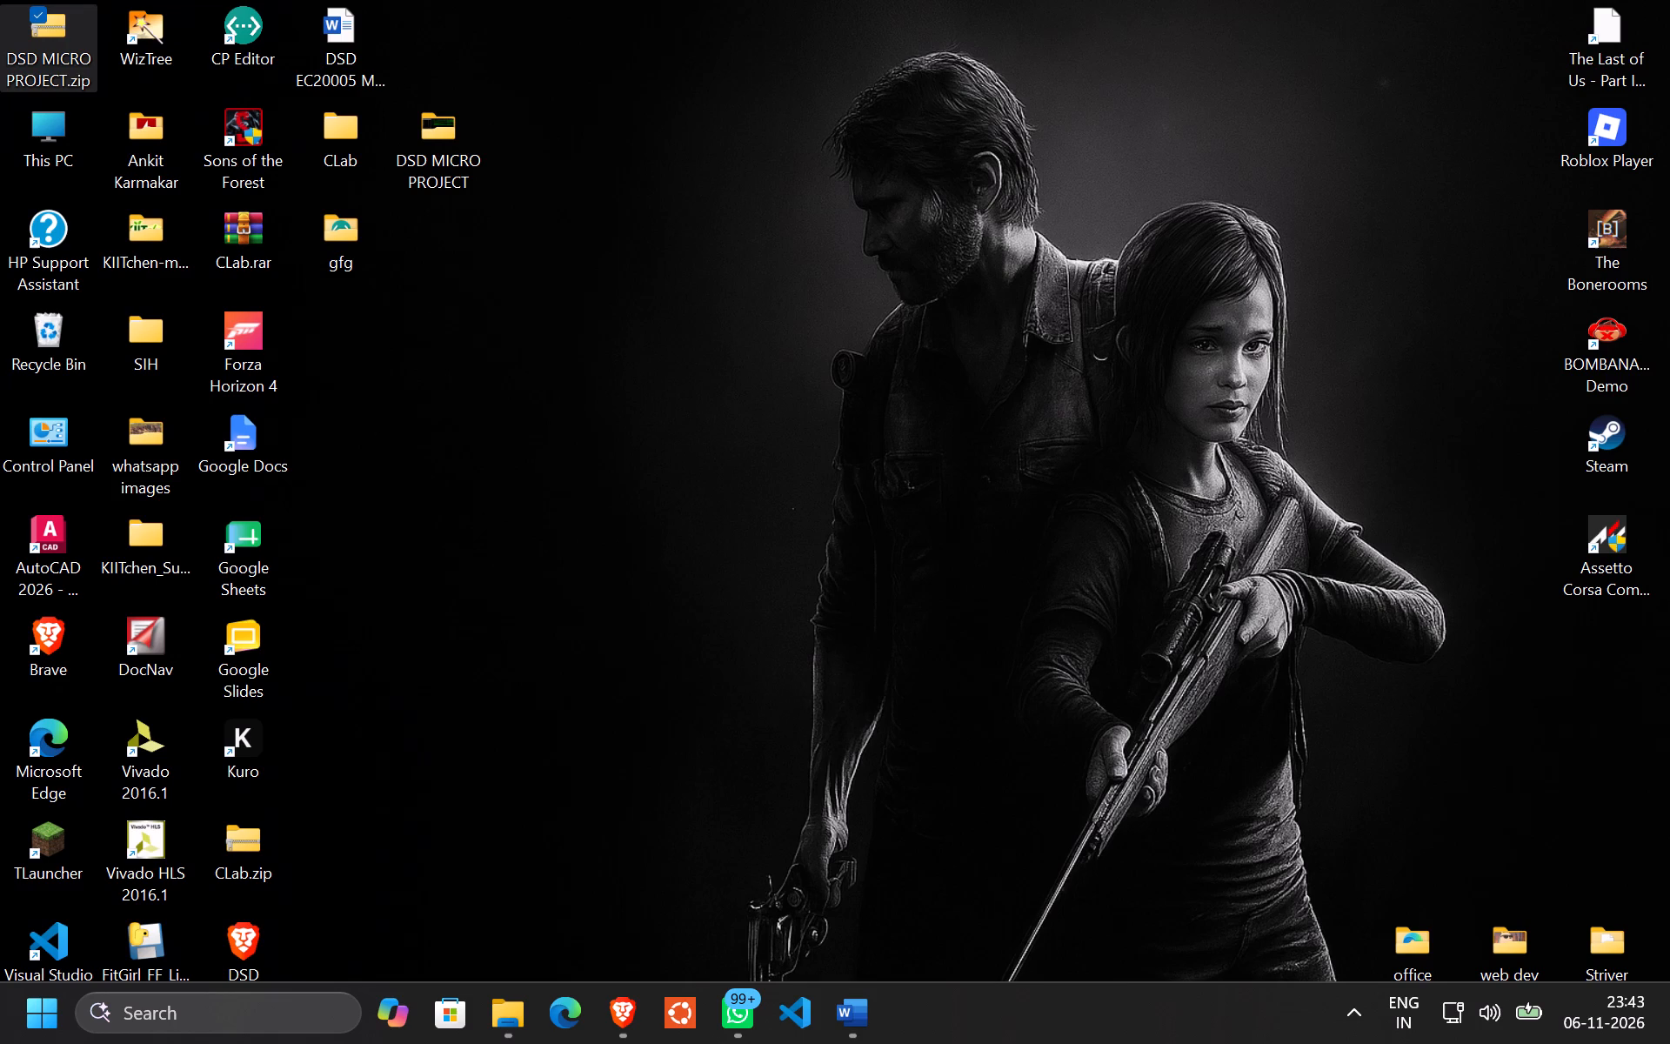
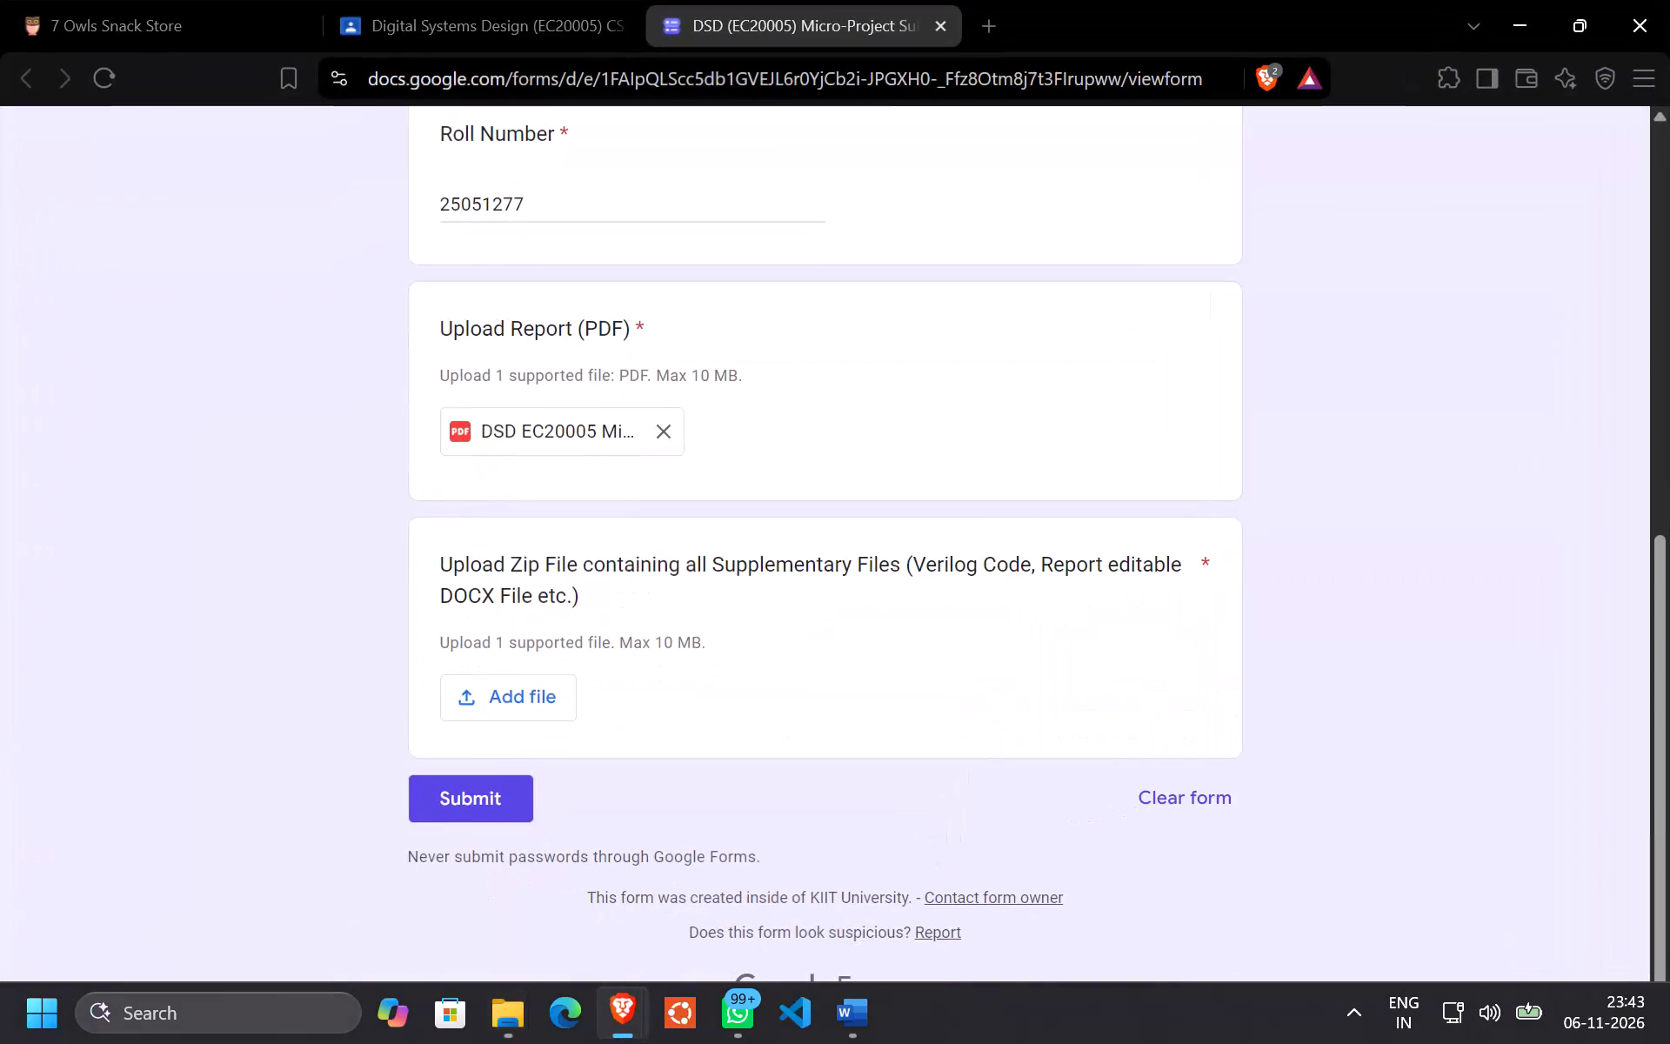
Upload DSD MICRO PROJECT.zip from the desktop to the form's question for the zip of supplementary files.
{"action": "left_click", "coordinate": [543, 693]}
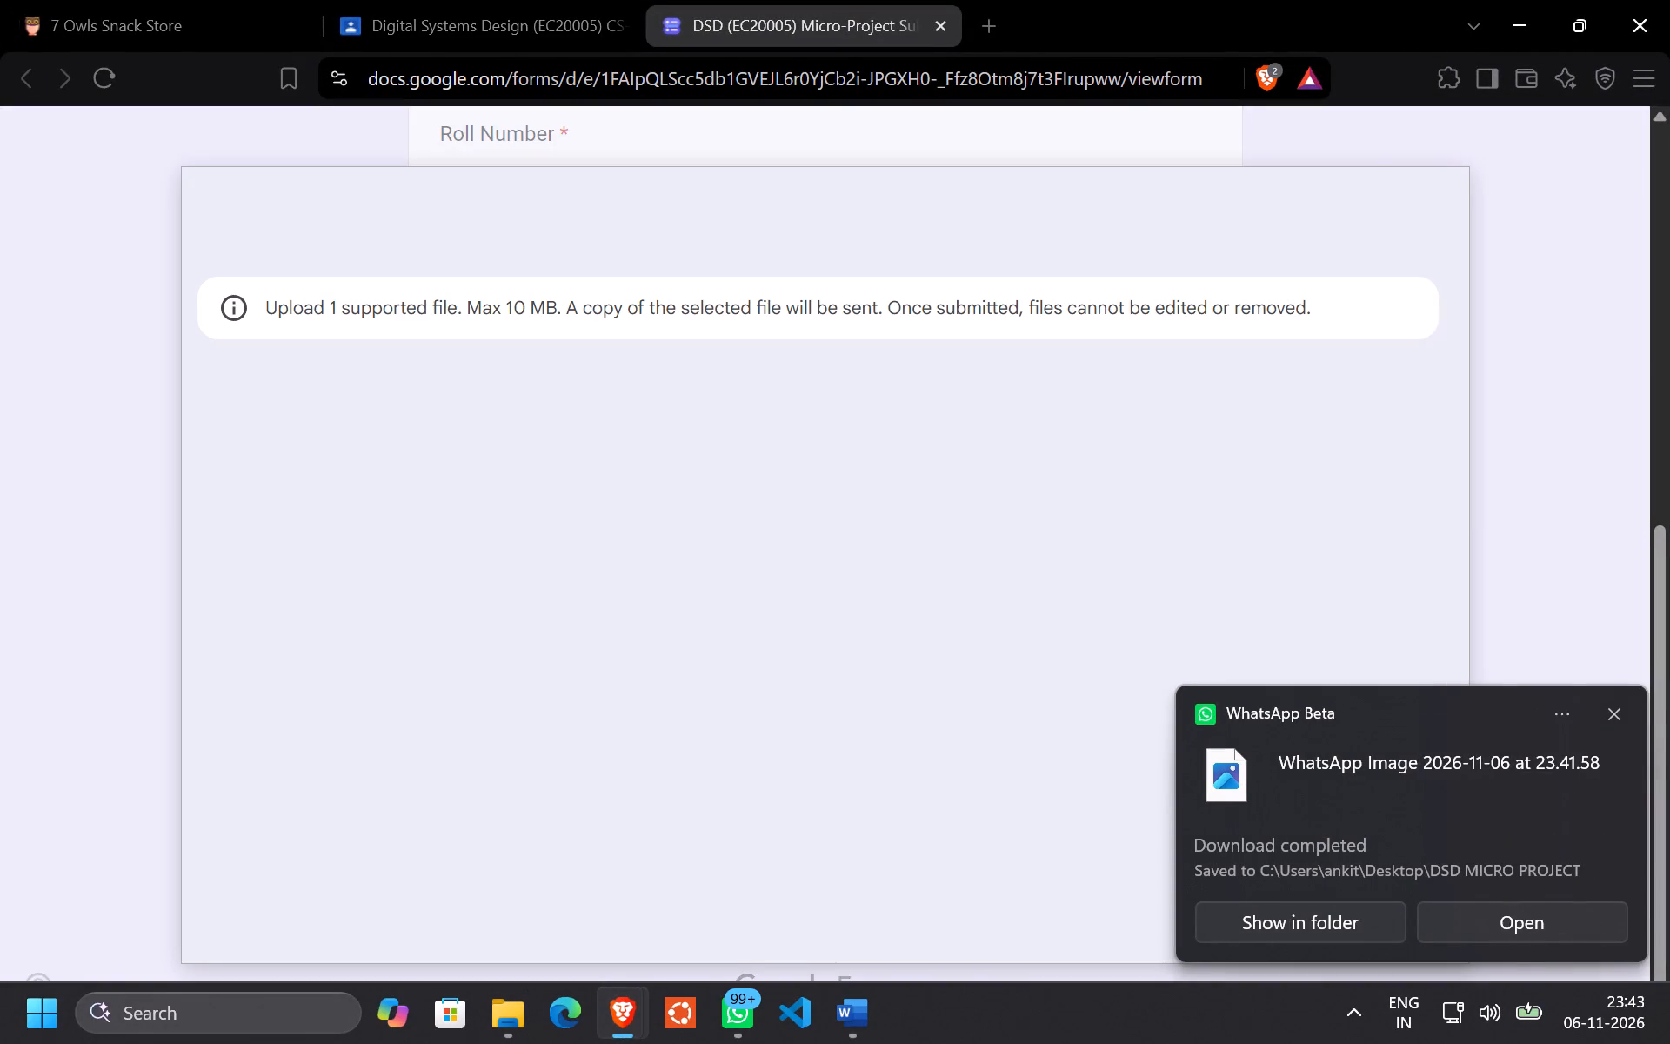
{"action": "key", "text": "alt+Tab"}
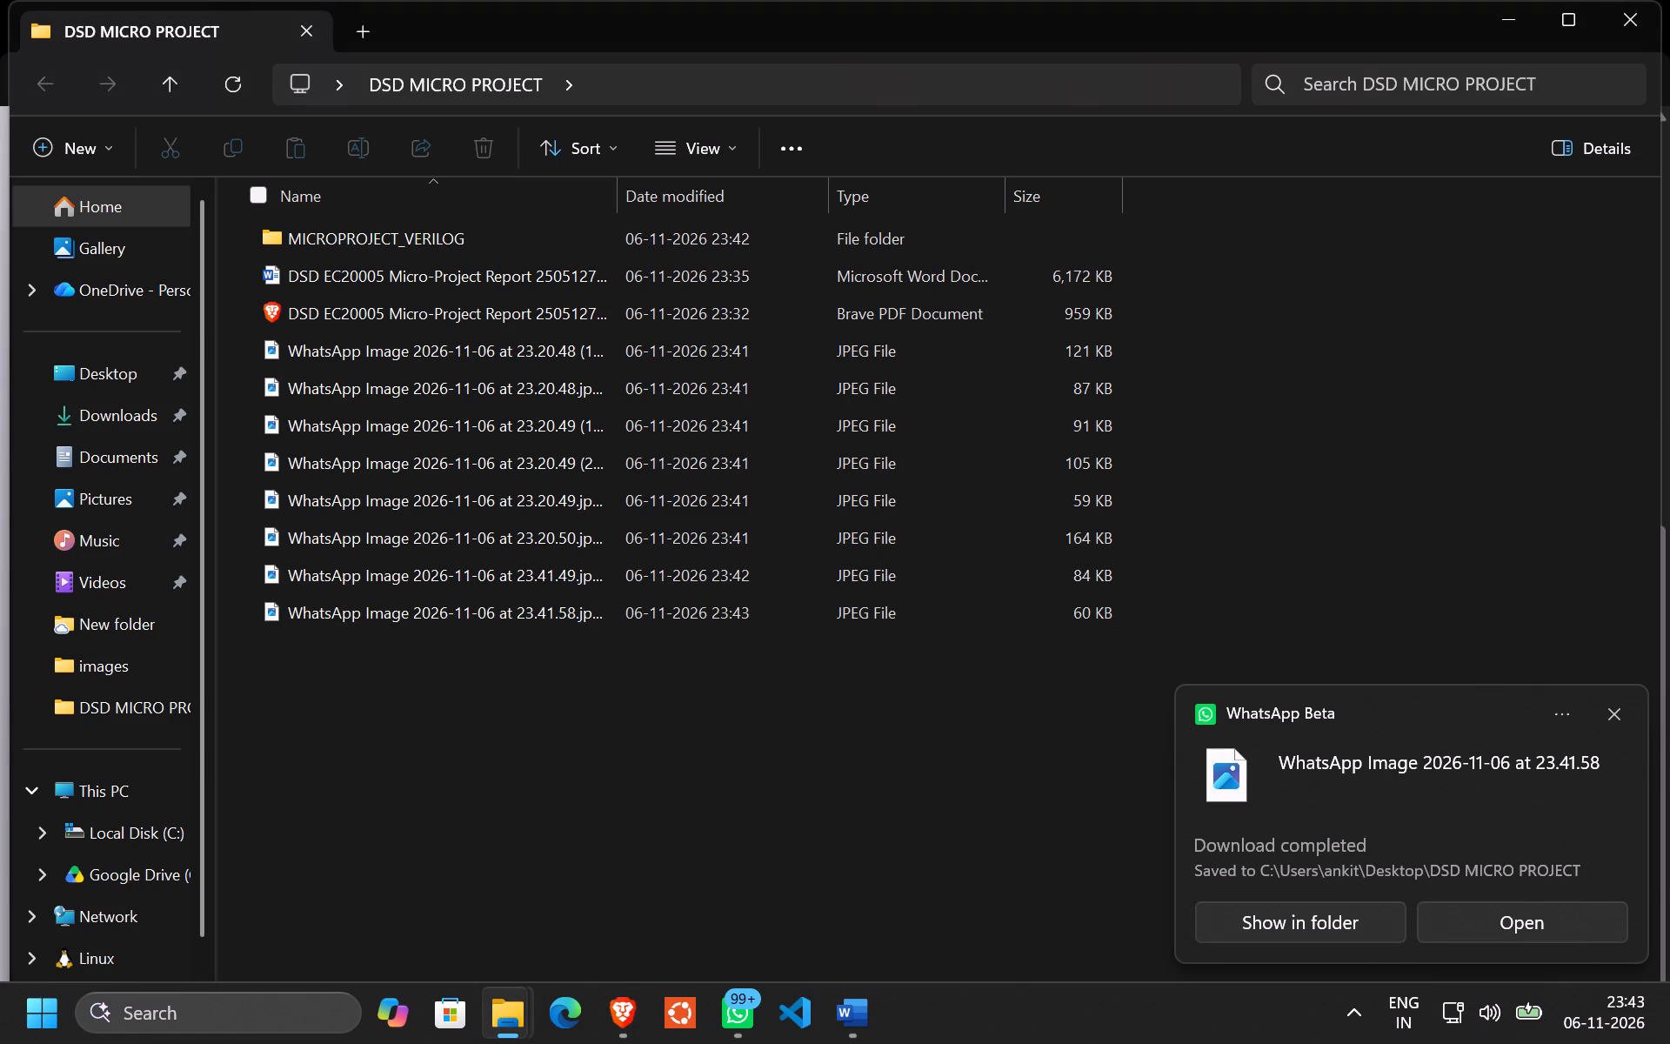
{"action": "left_click_drag", "start_coordinate": [62, 53], "coordinate": [94, 106]}
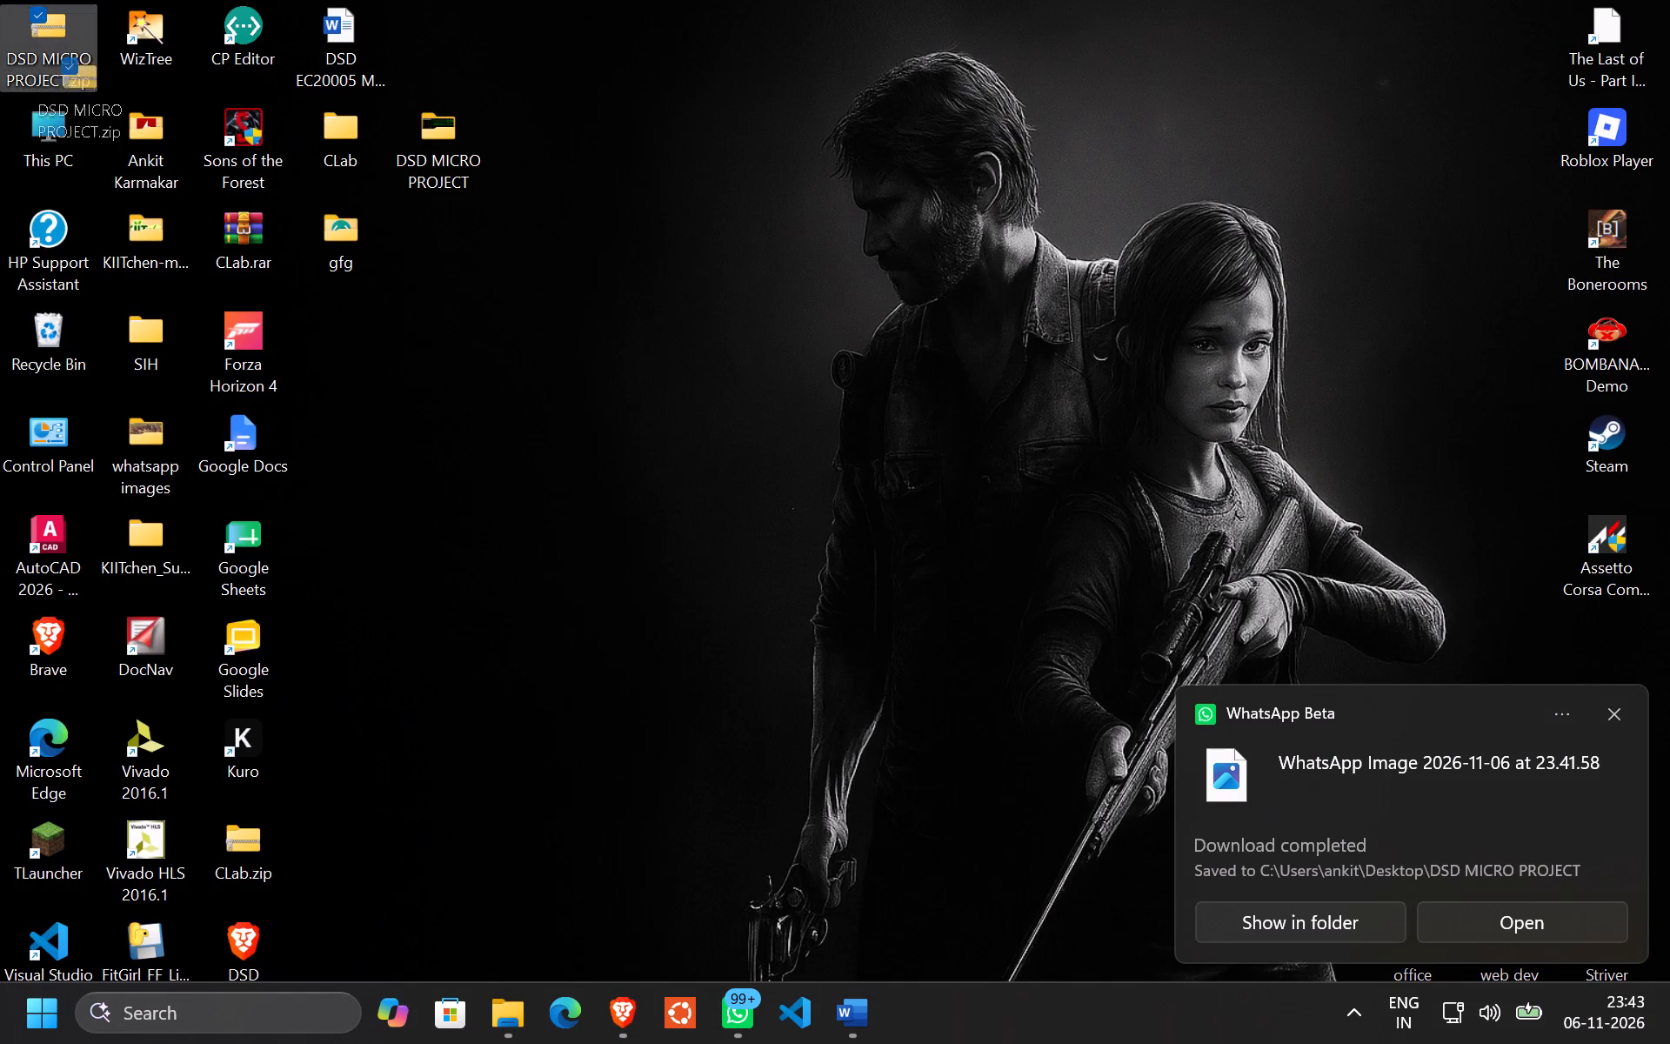
{"action": "left_click_drag", "start_coordinate": [94, 106], "coordinate": [653, 702]}
{"action": "key", "text": "alt+Tab"}
{"action": "key", "text": "alt+Tab"}
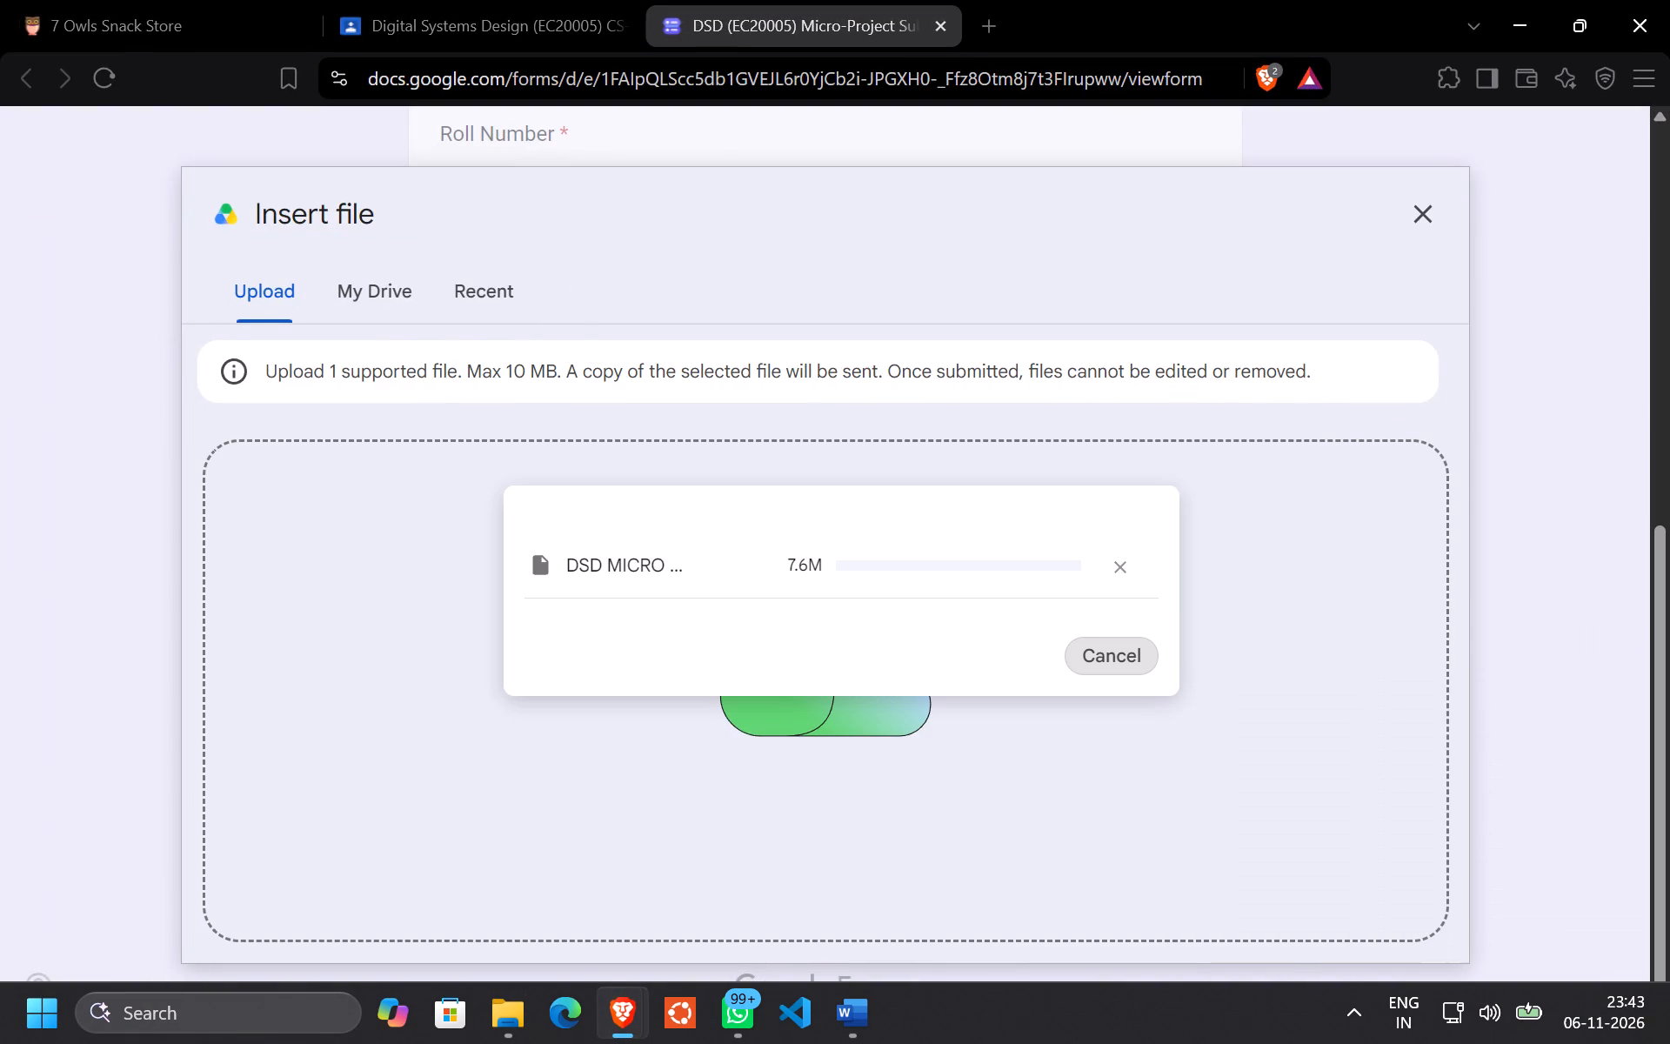
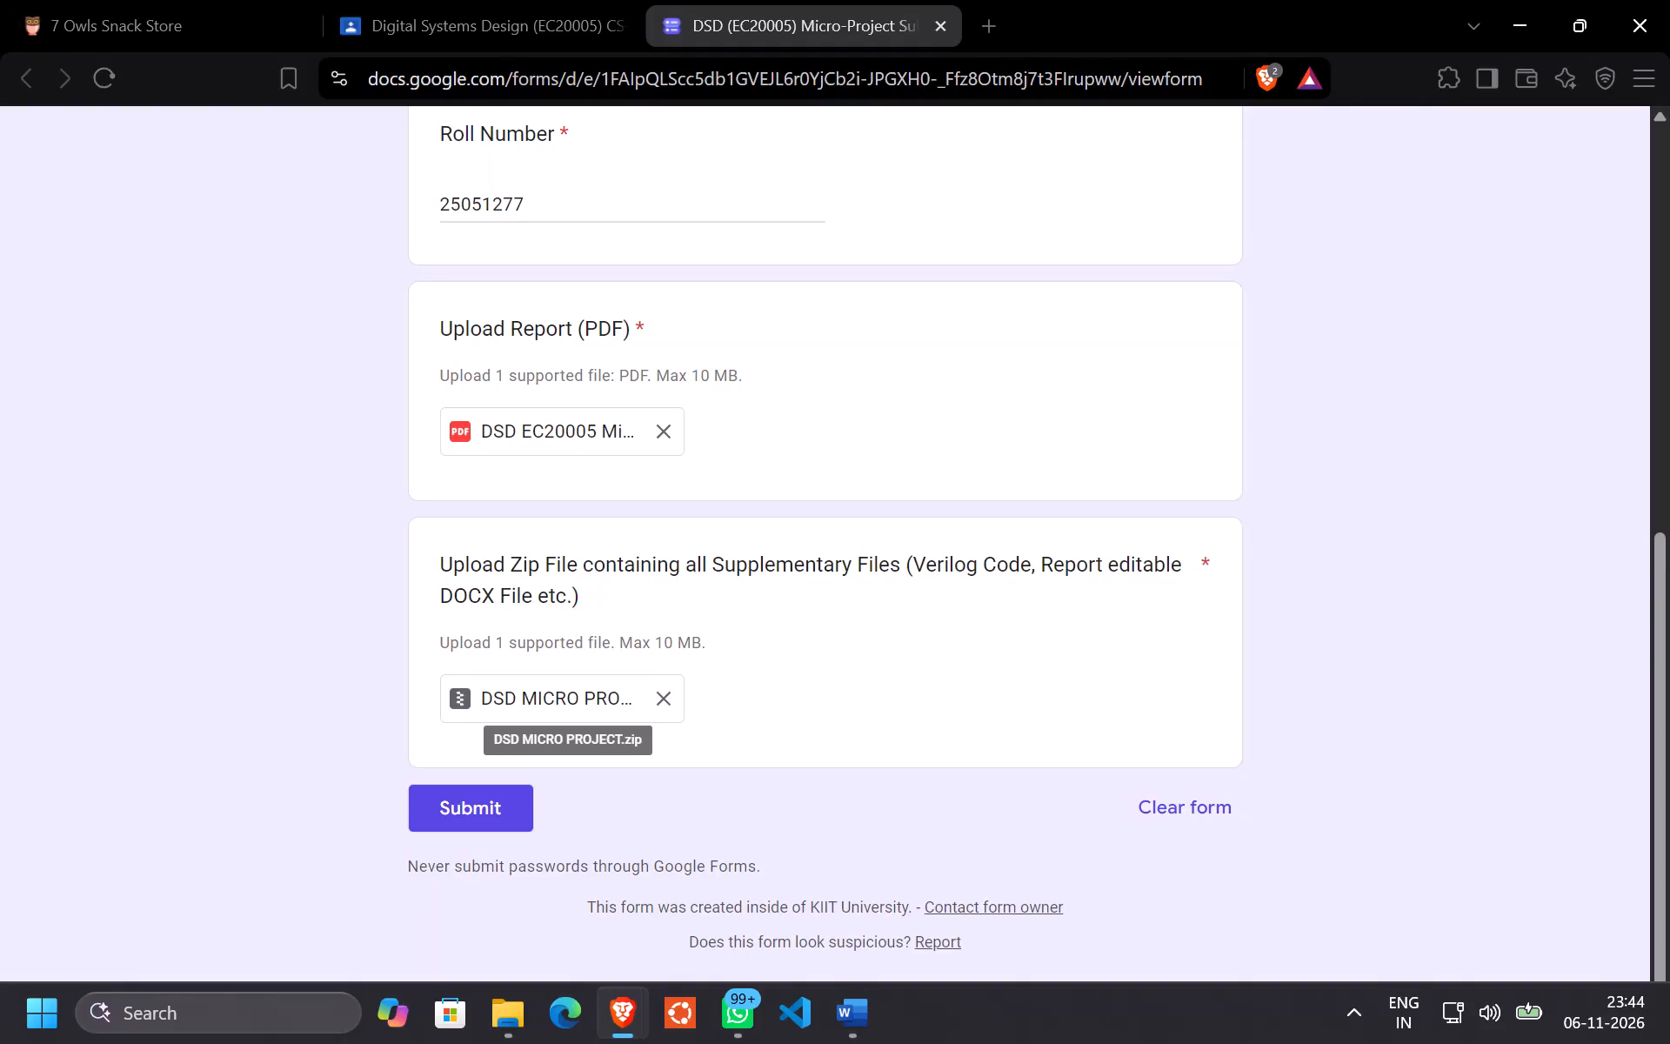
Review the completed form's email, name, roll number and both uploaded files before submission.
{"action": "scroll", "coordinate": [1091, 537], "scroll_direction": "up", "scroll_amount": 3}
{"action": "scroll", "coordinate": [1091, 537], "scroll_direction": "down", "scroll_amount": 3}
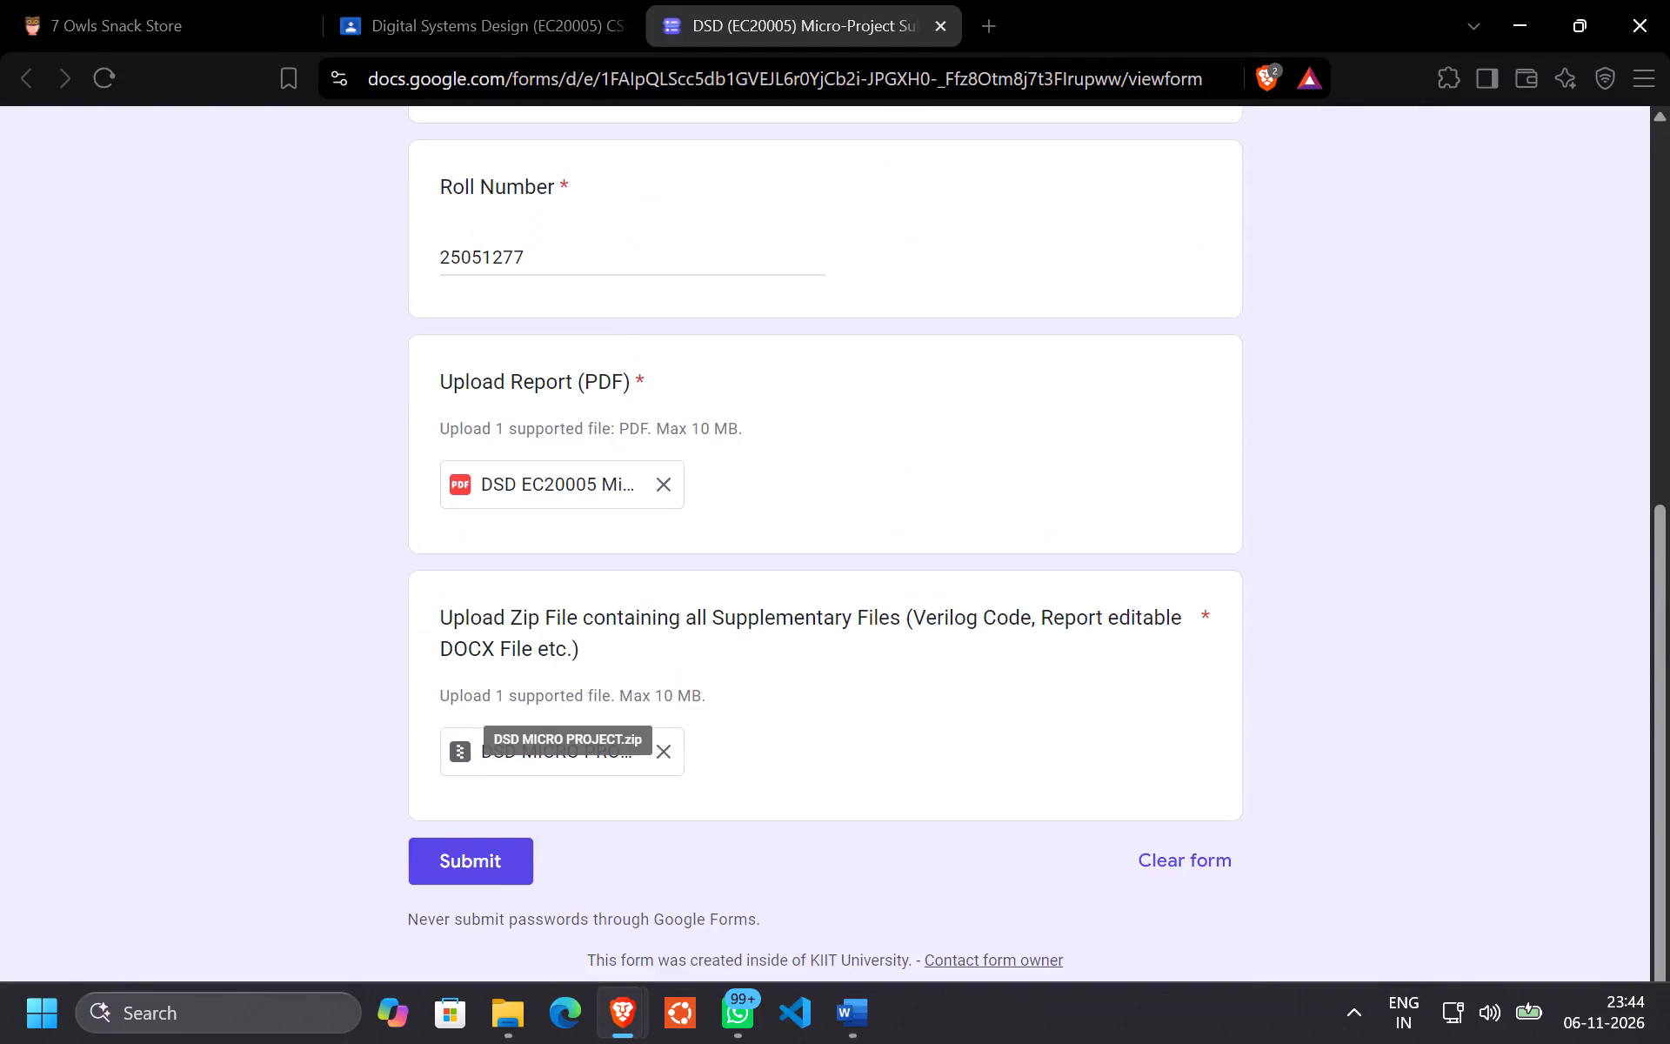
{"action": "scroll", "coordinate": [1091, 537], "scroll_direction": "up", "scroll_amount": 4}
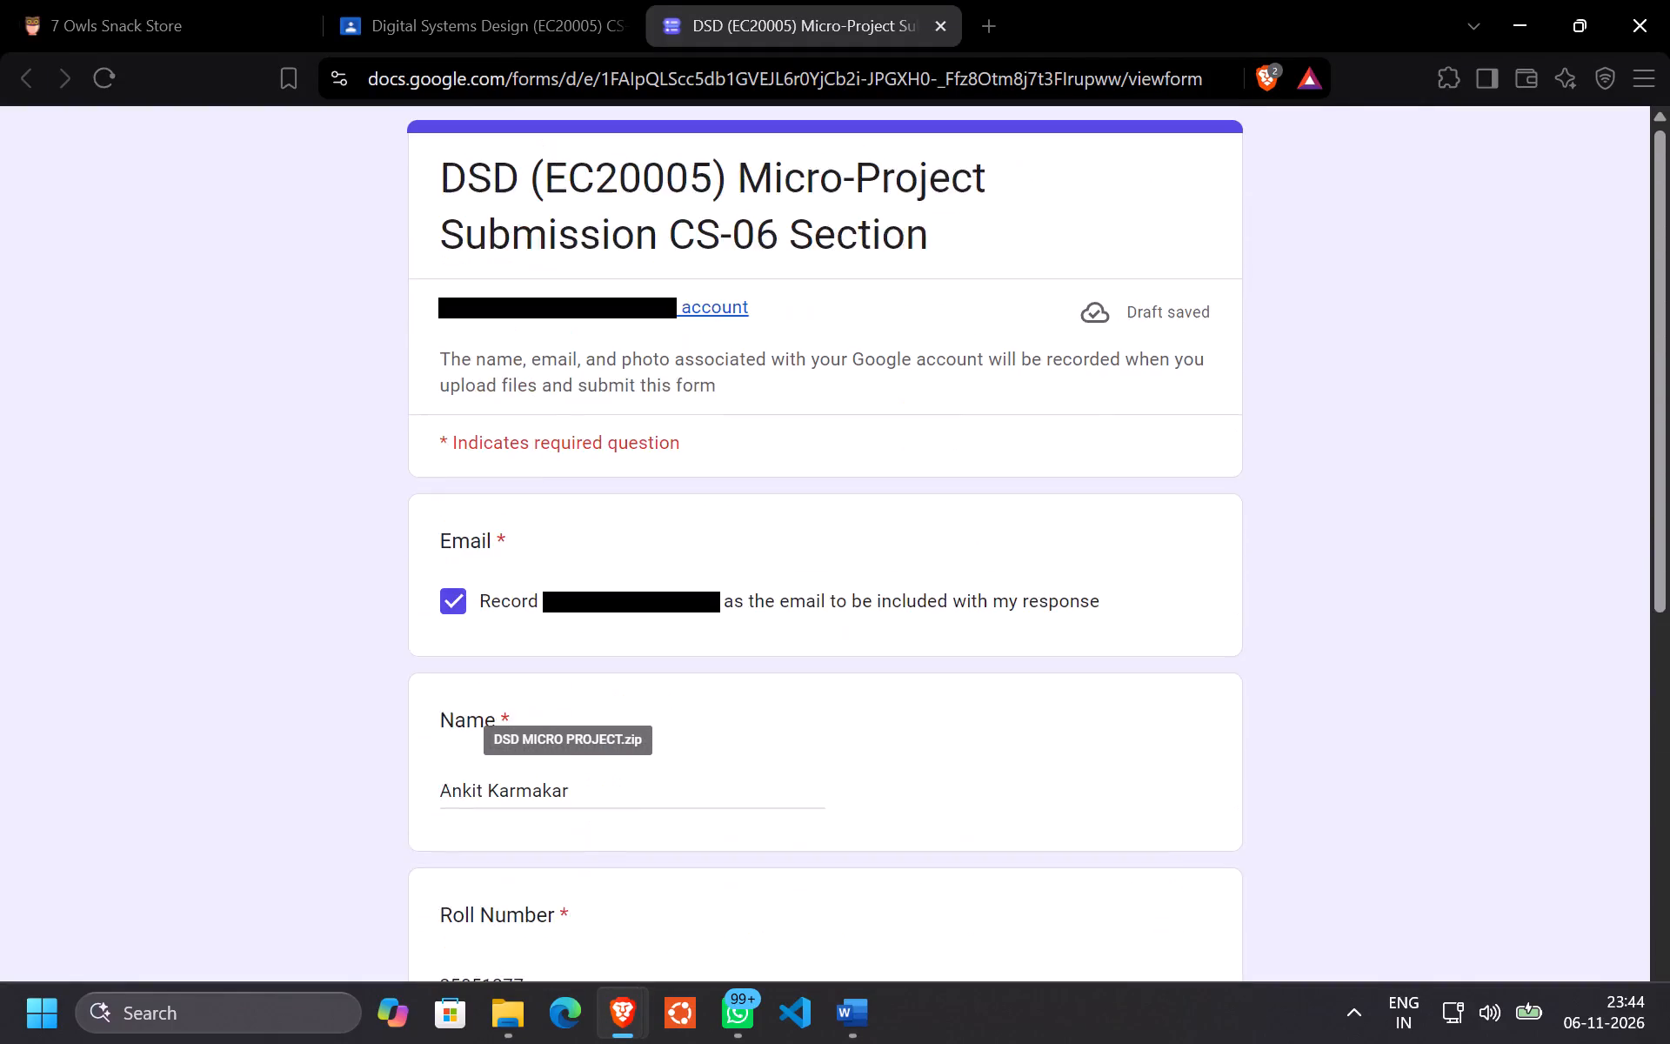
{"action": "scroll", "coordinate": [1091, 537], "scroll_direction": "down", "scroll_amount": 2}
{"action": "left_click", "coordinate": [316, 709]}
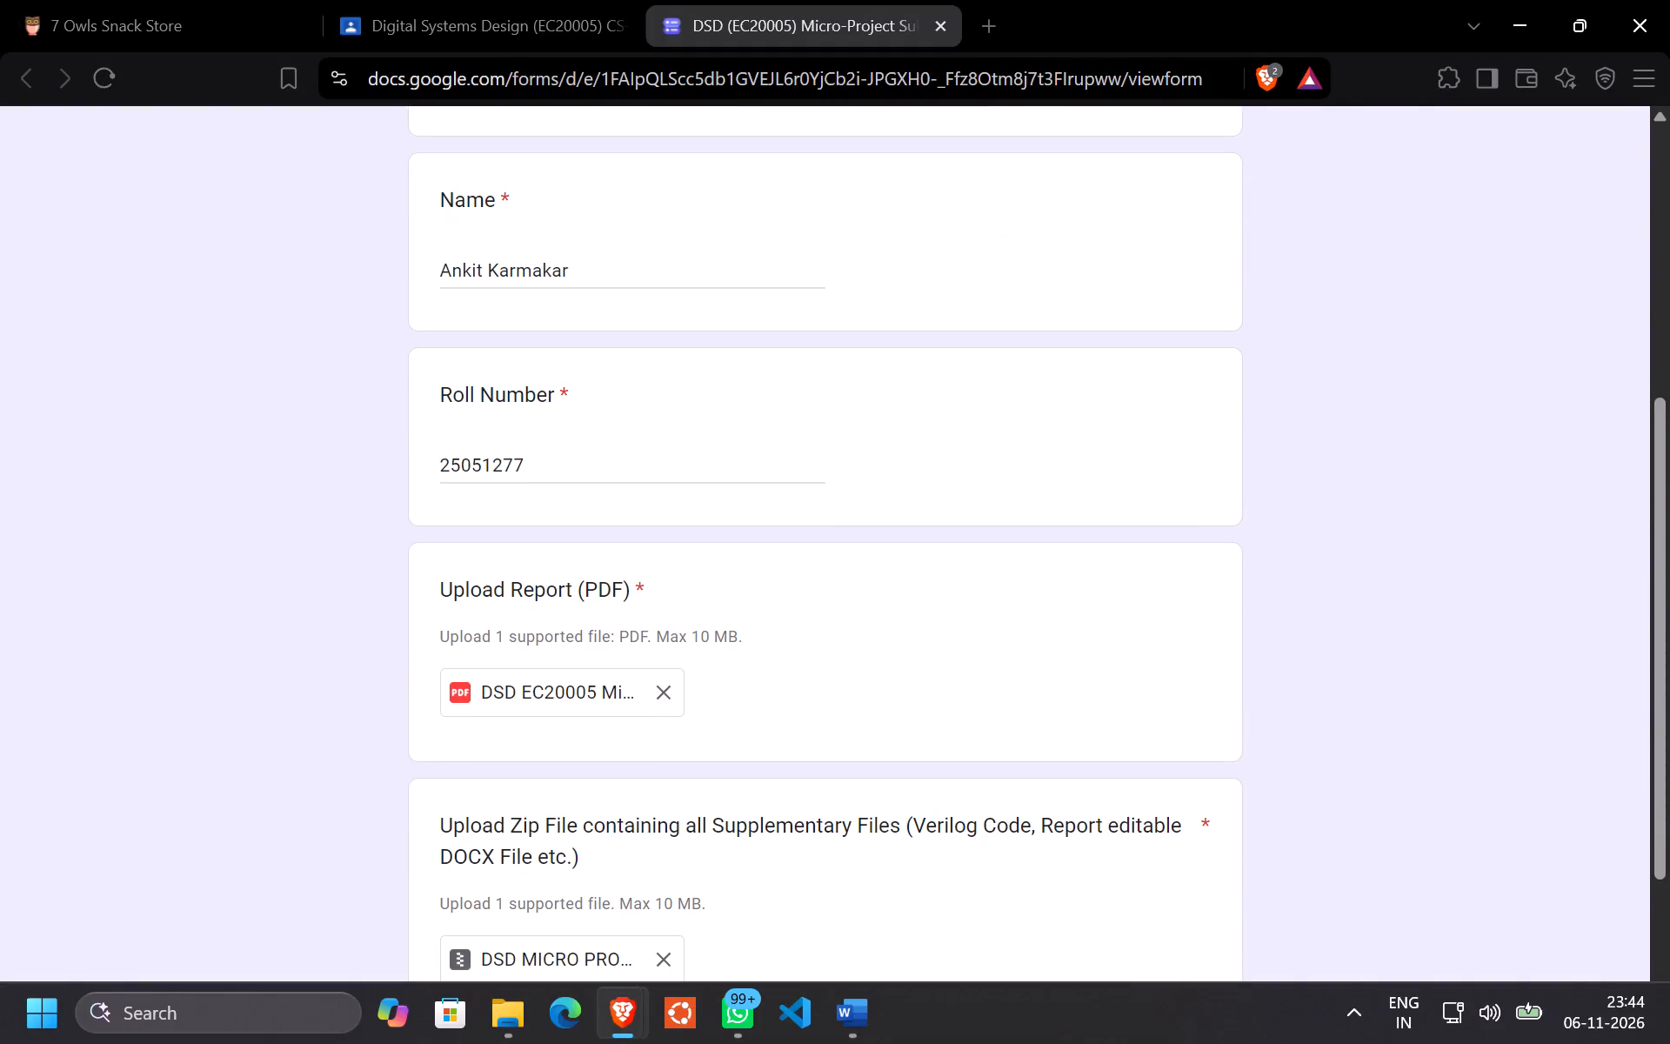
{"action": "scroll", "coordinate": [757, 679], "scroll_direction": "down", "scroll_amount": 3}
{"action": "scroll", "coordinate": [757, 679], "scroll_direction": "up", "scroll_amount": 2}
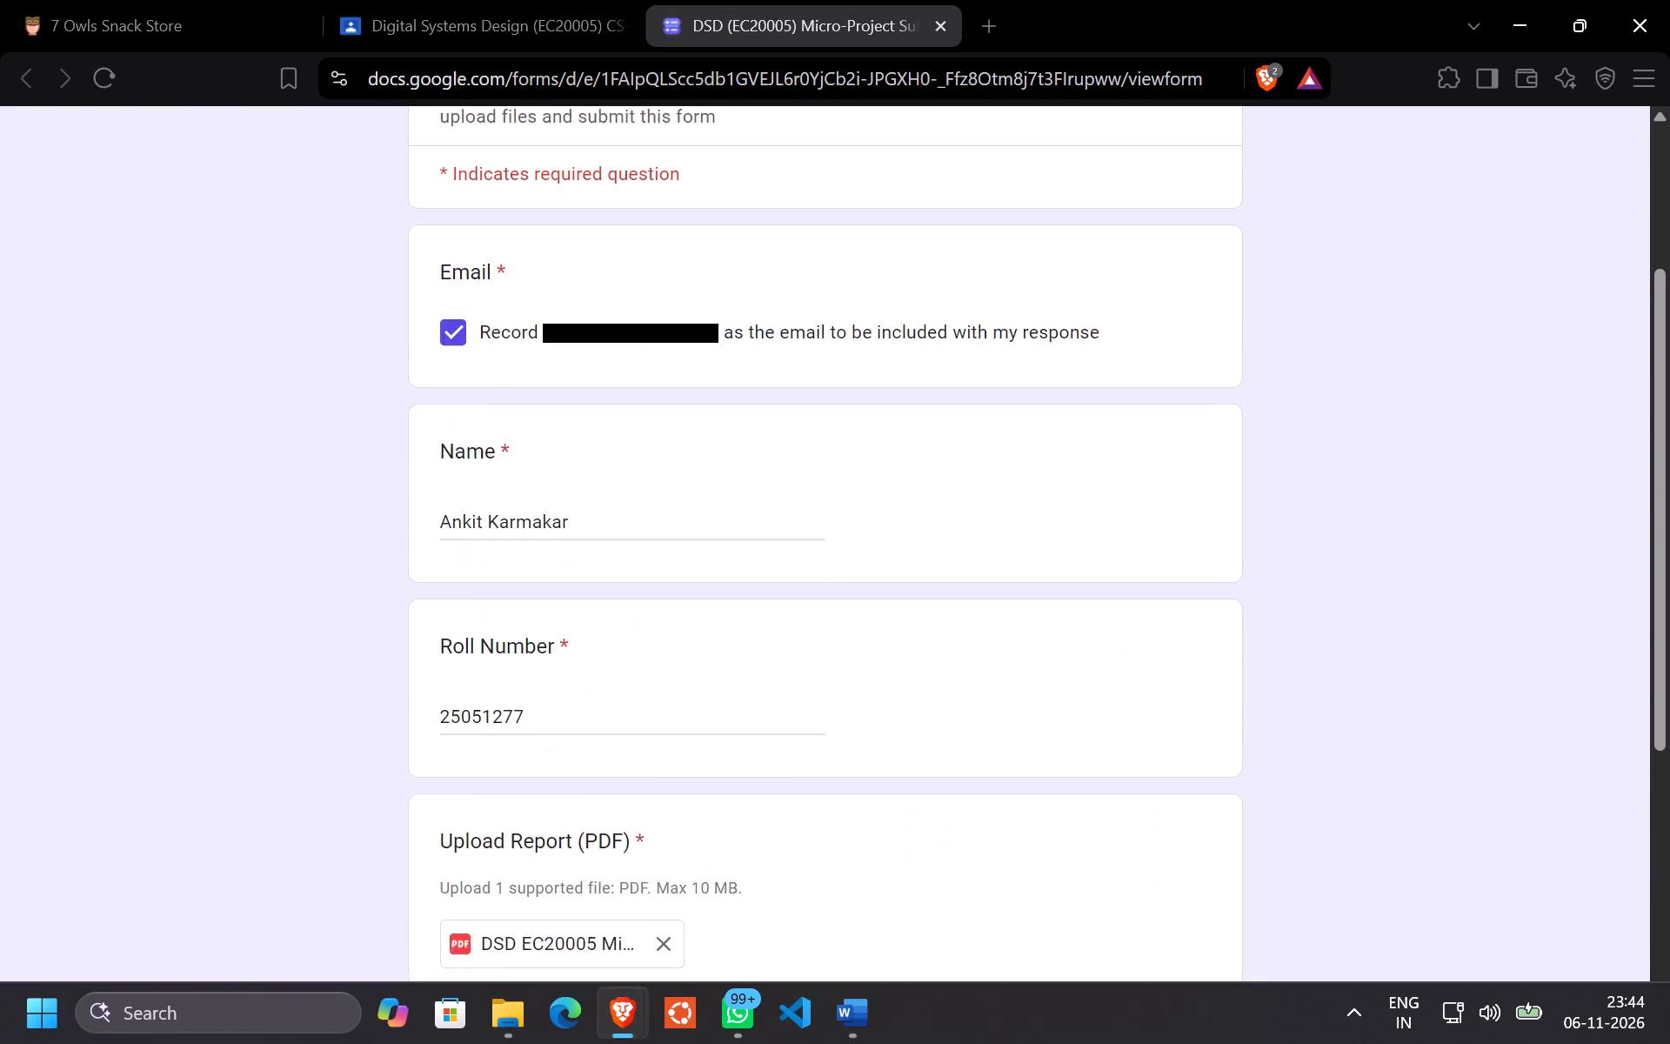
Open the uploaded PDF report and check its title details, circuit diagram, truth table and Verilog code on pages 1 to 4.
{"action": "scroll", "coordinate": [757, 679], "scroll_direction": "down", "scroll_amount": 2}
{"action": "left_click", "coordinate": [531, 427]}
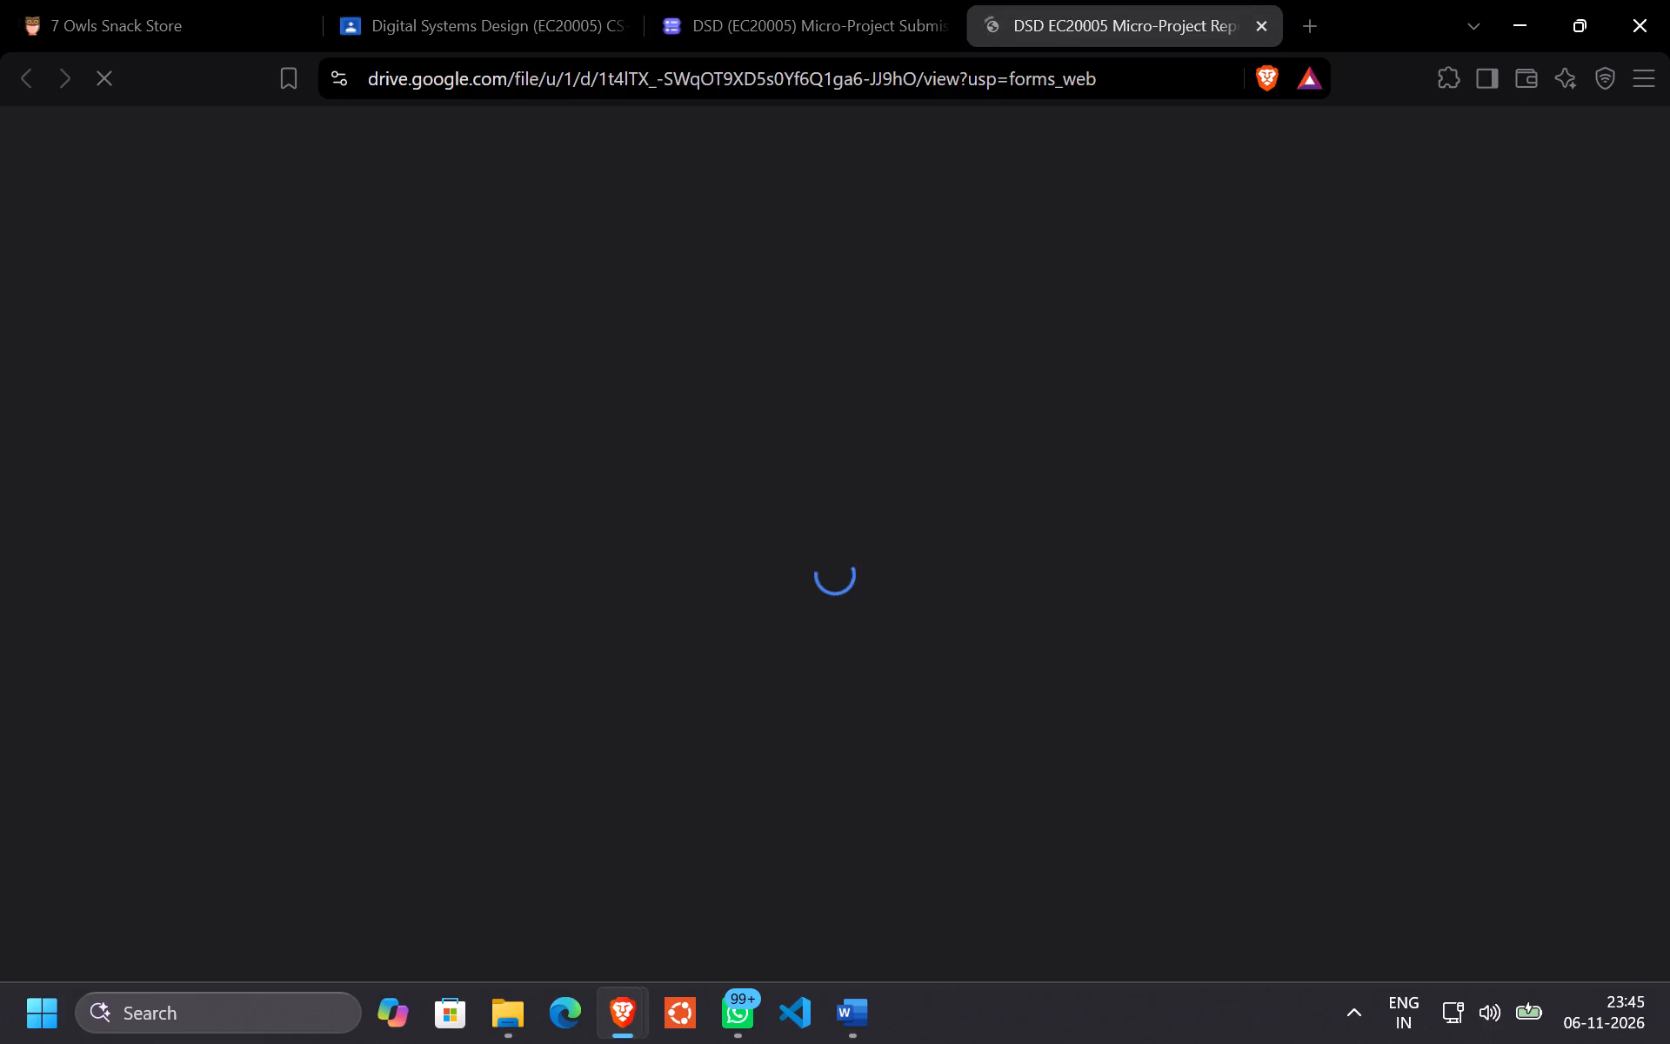
{"action": "scroll", "coordinate": [948, 528], "scroll_direction": "down", "scroll_amount": 3}
{"action": "scroll", "coordinate": [948, 528], "scroll_direction": "up", "scroll_amount": 3}
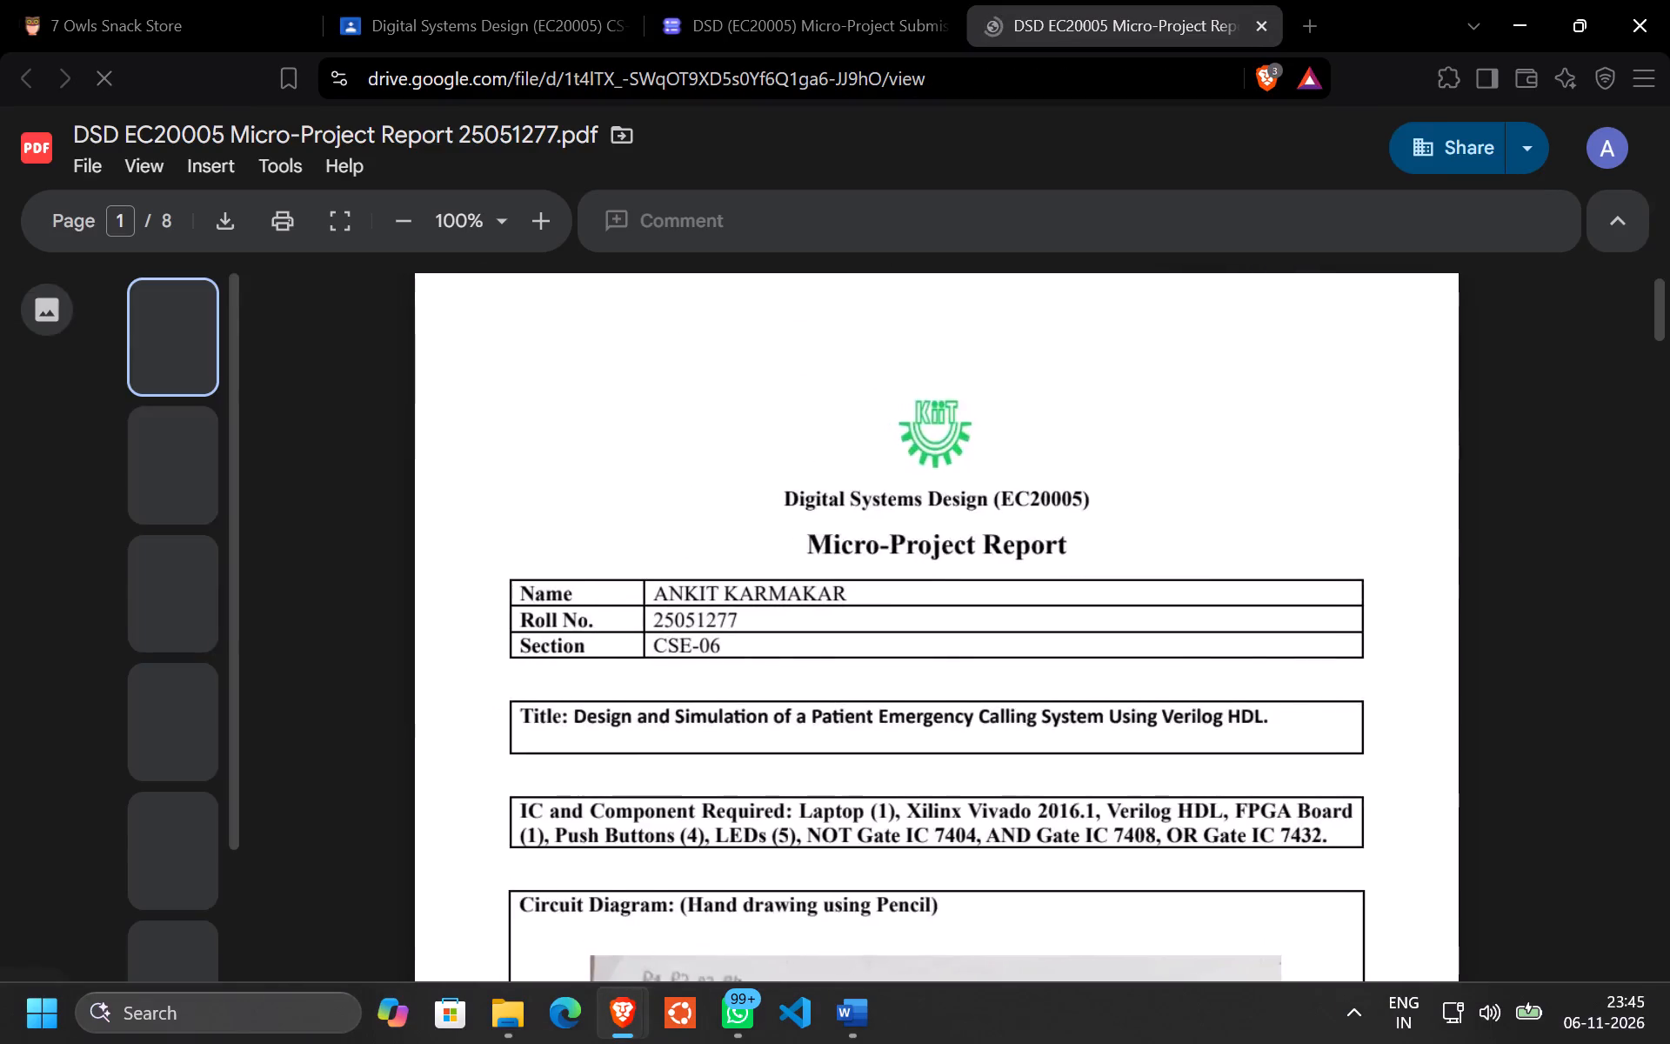
{"action": "scroll", "coordinate": [948, 528], "scroll_direction": "down", "scroll_amount": 5}
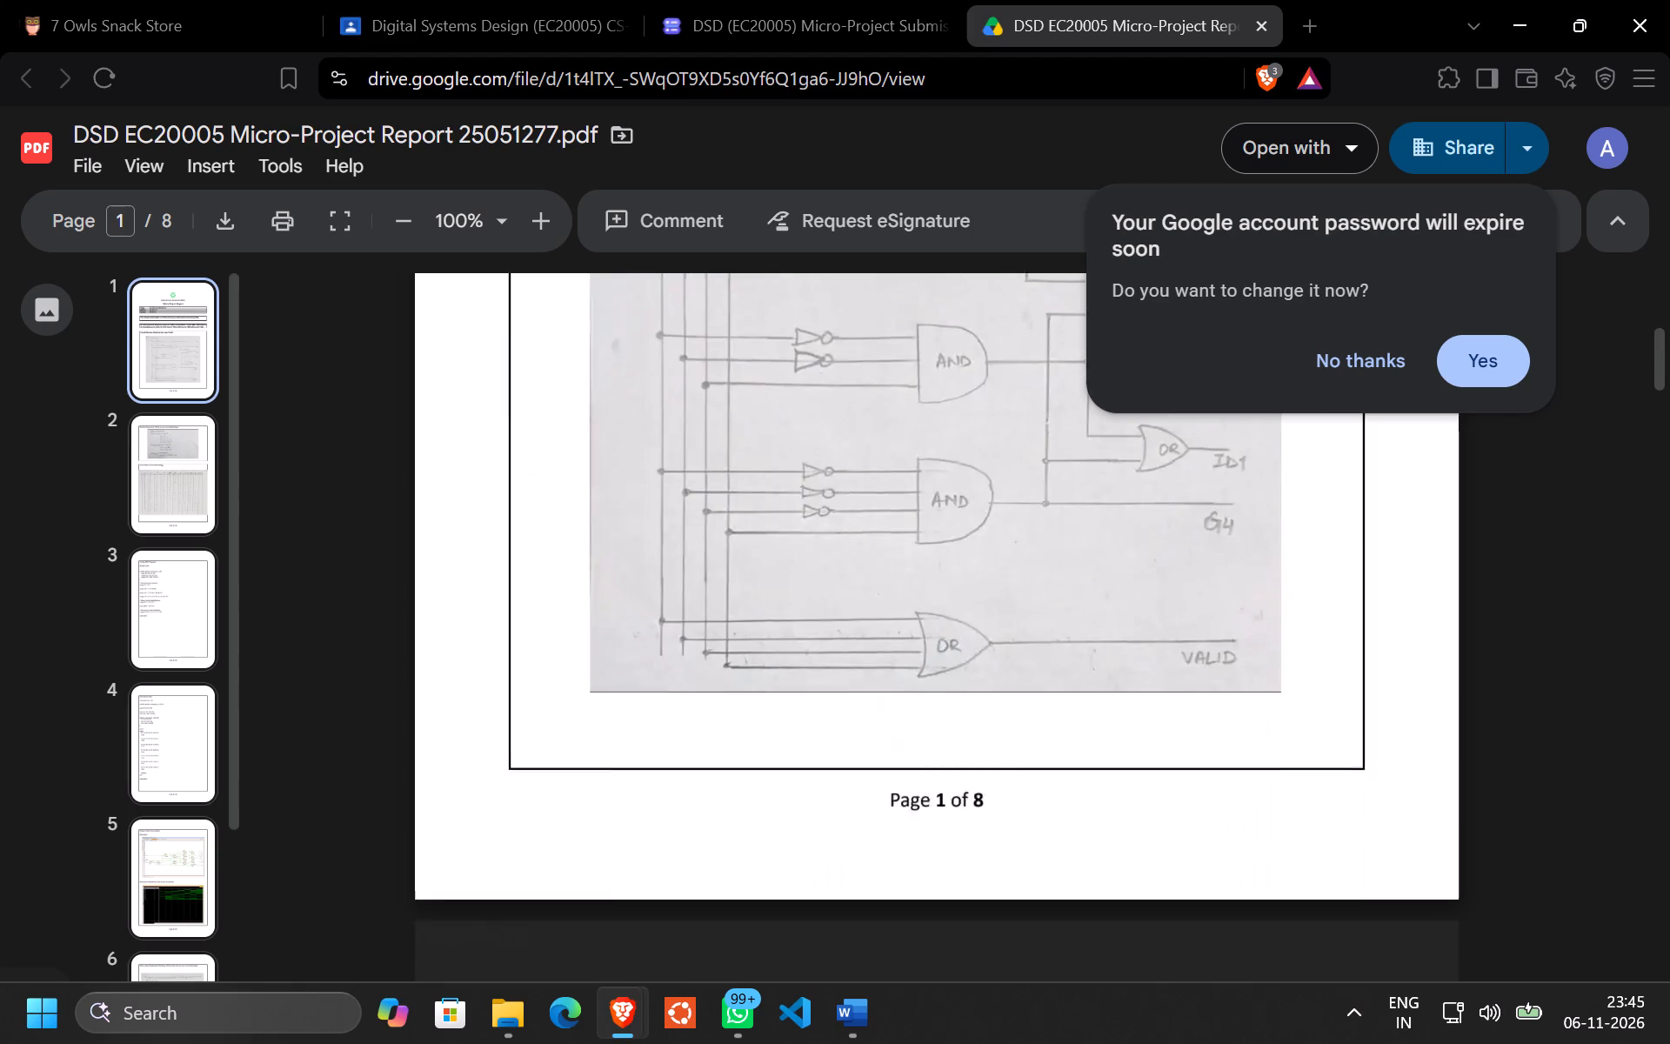
{"action": "scroll", "coordinate": [948, 528], "scroll_direction": "down", "scroll_amount": 1}
{"action": "scroll", "coordinate": [948, 528], "scroll_direction": "up", "scroll_amount": 1}
{"action": "scroll", "coordinate": [948, 528], "scroll_direction": "down", "scroll_amount": 3}
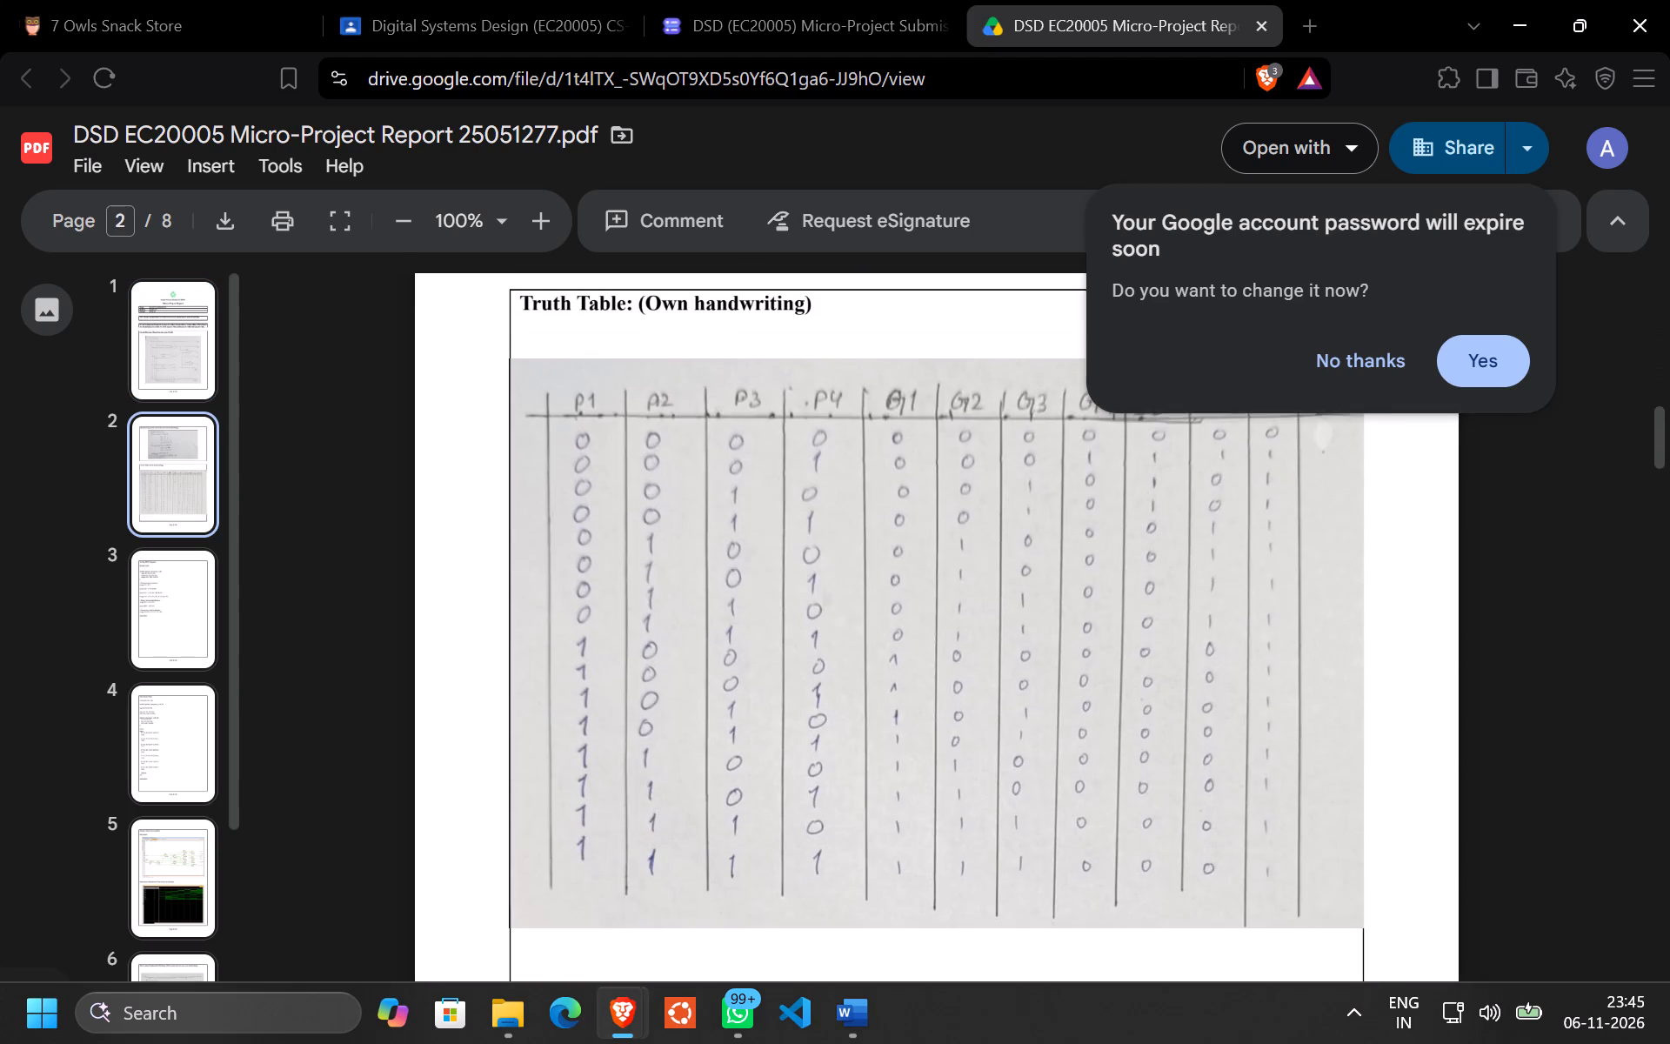
{"action": "scroll", "coordinate": [948, 528], "scroll_direction": "down", "scroll_amount": 13}
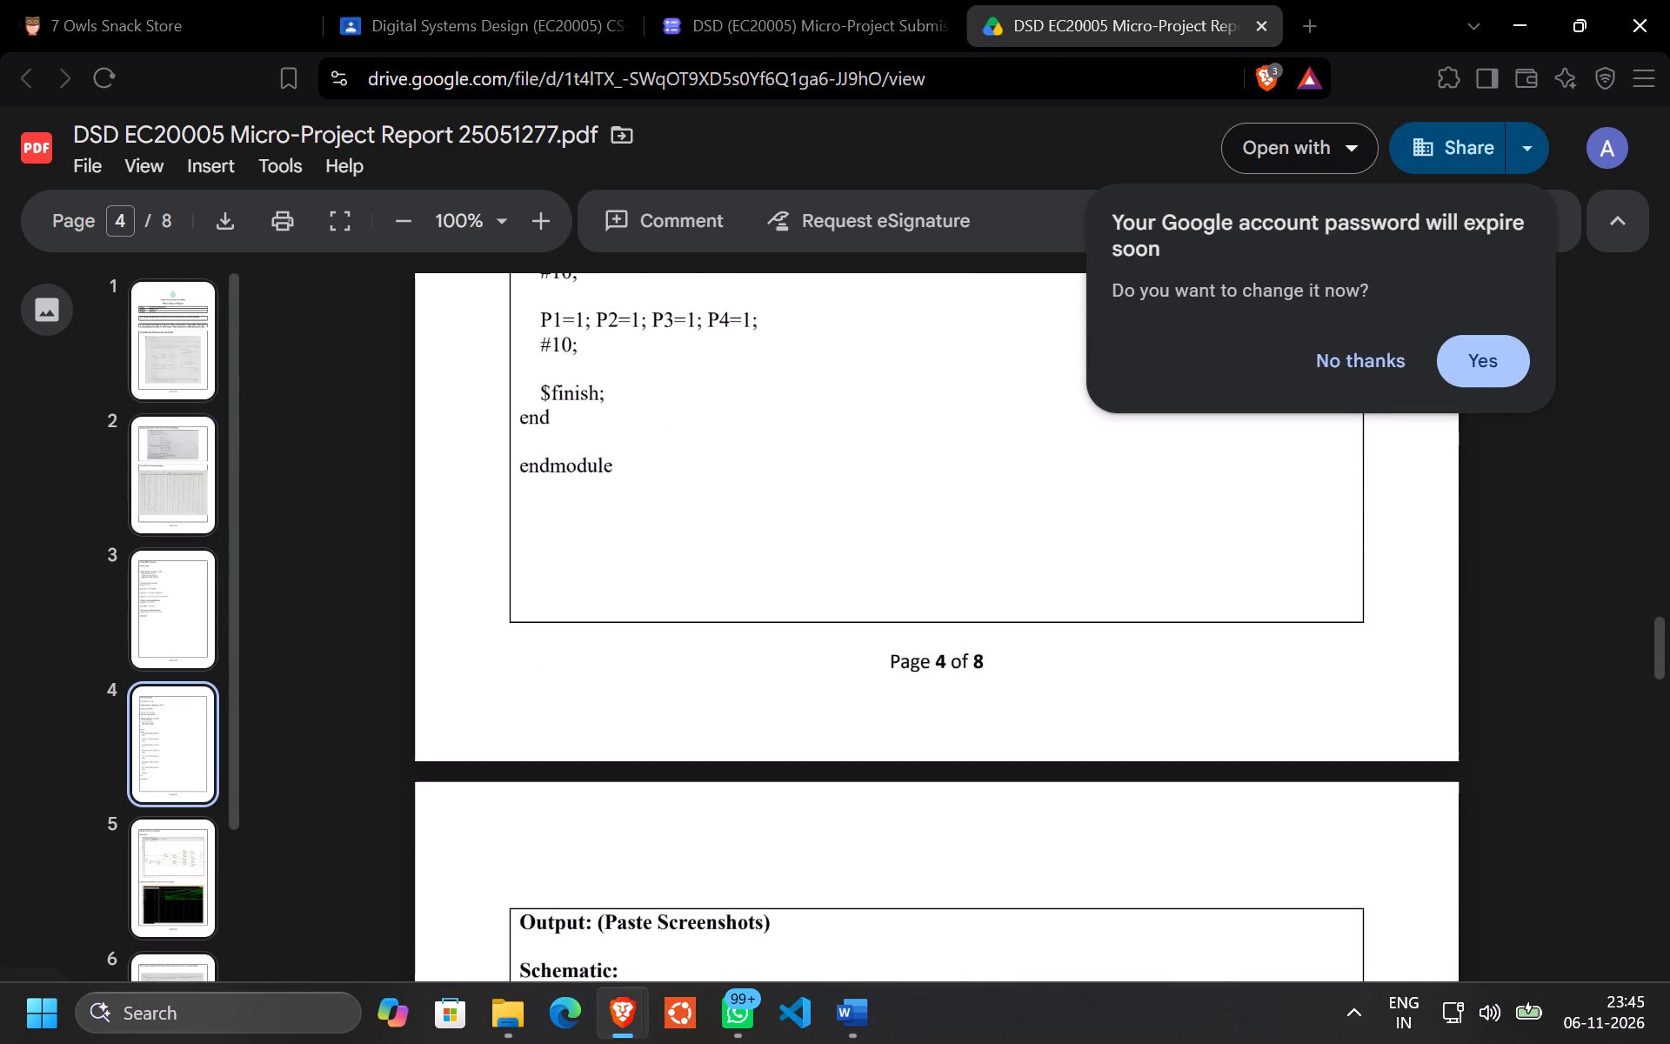
Check the report's schematic, simulation waveform, handwritten notes and signature on pages 5 to 8, and close the PDF preview.
{"action": "scroll", "coordinate": [948, 528], "scroll_direction": "down", "scroll_amount": 2}
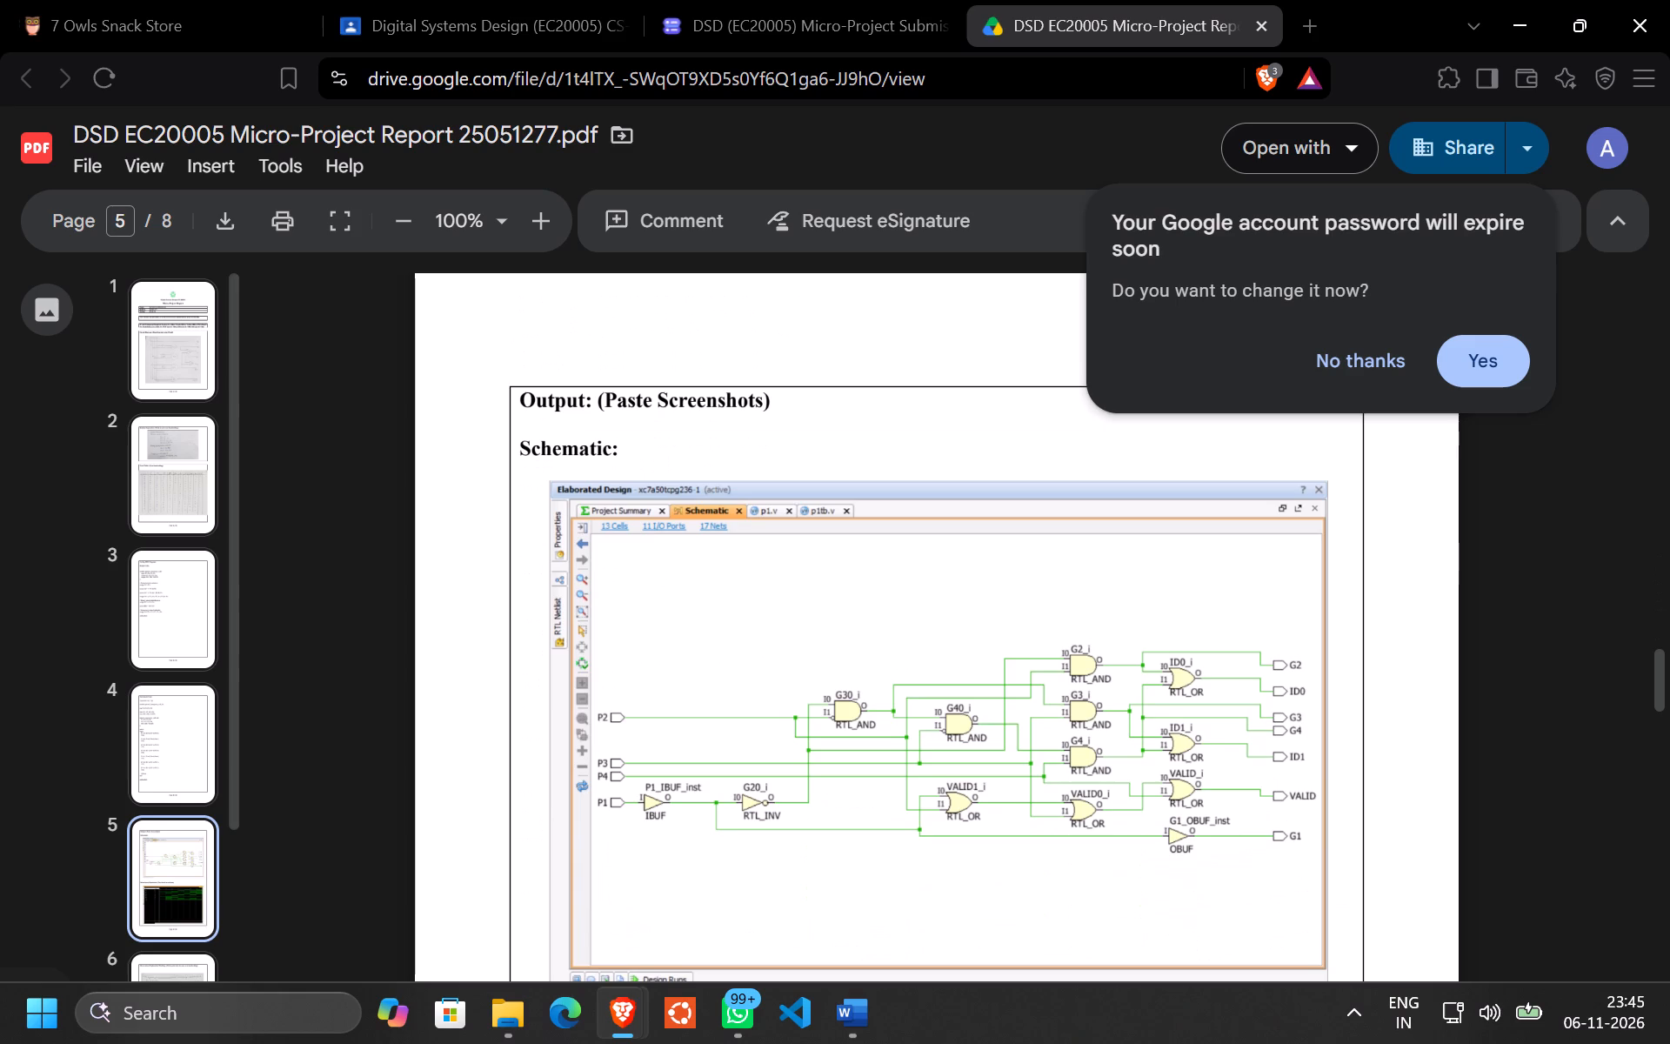
{"action": "scroll", "coordinate": [948, 528], "scroll_direction": "down", "scroll_amount": 4}
{"action": "scroll", "coordinate": [948, 528], "scroll_direction": "up", "scroll_amount": 3}
{"action": "scroll", "coordinate": [948, 528], "scroll_direction": "down", "scroll_amount": 1}
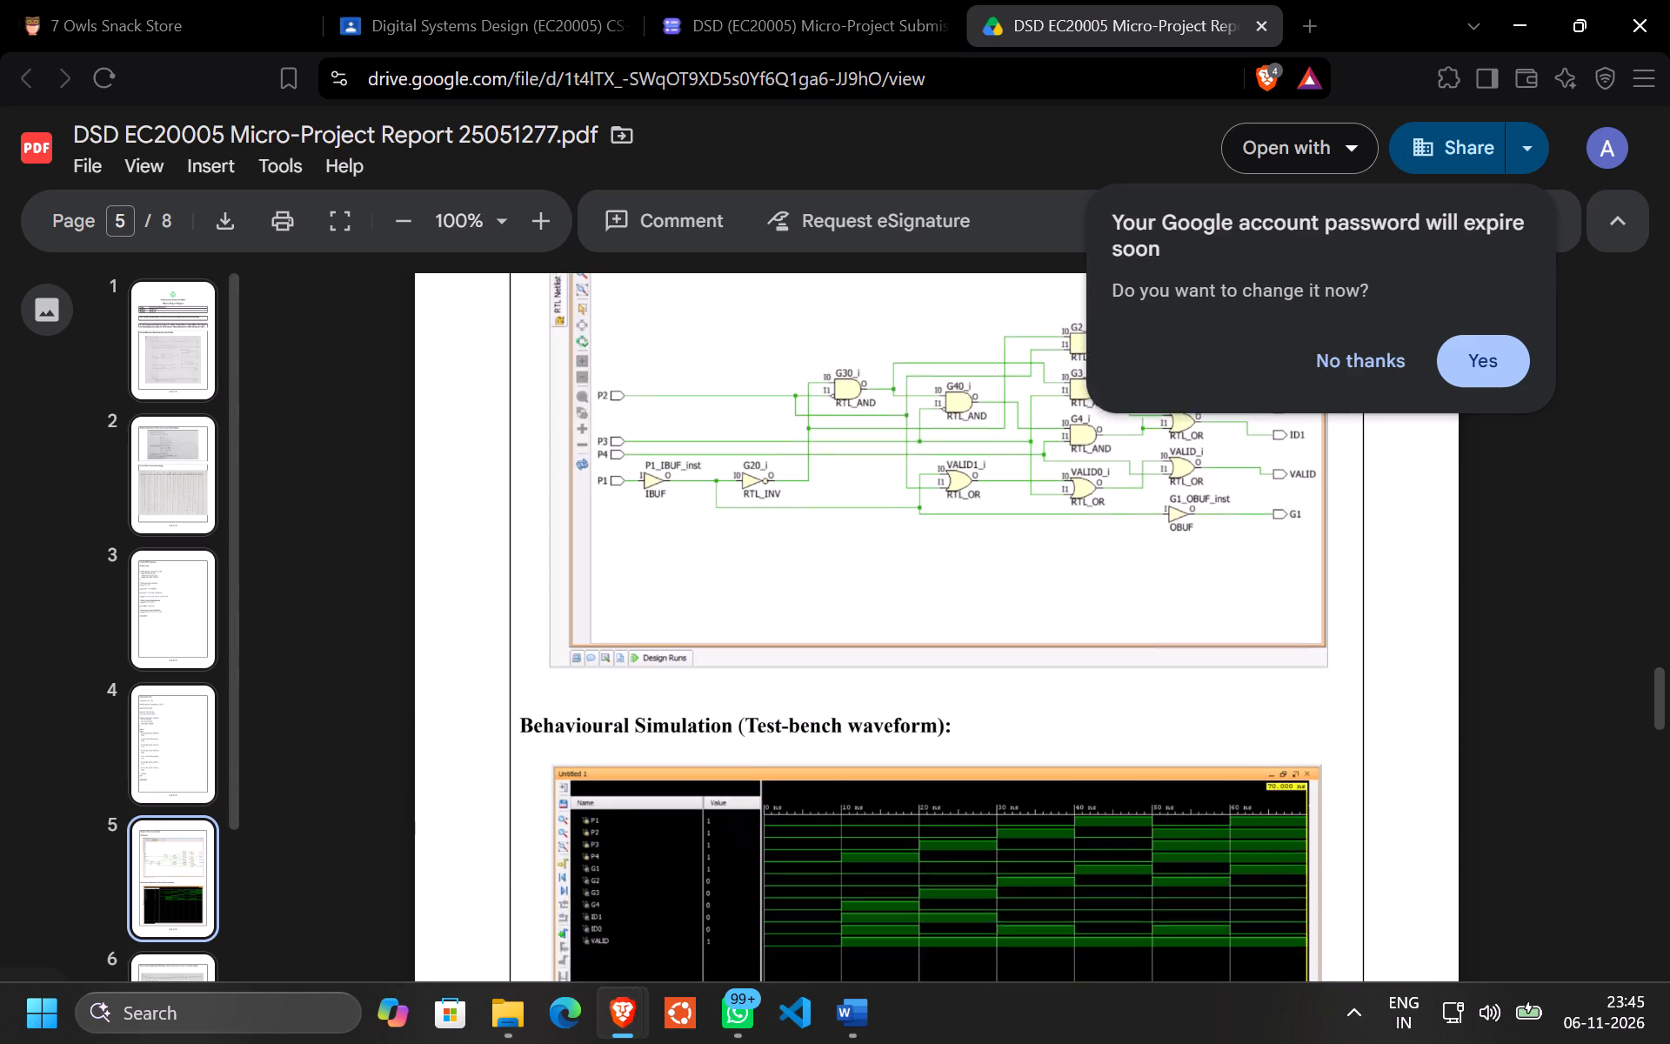
{"action": "scroll", "coordinate": [948, 528], "scroll_direction": "down", "scroll_amount": 6}
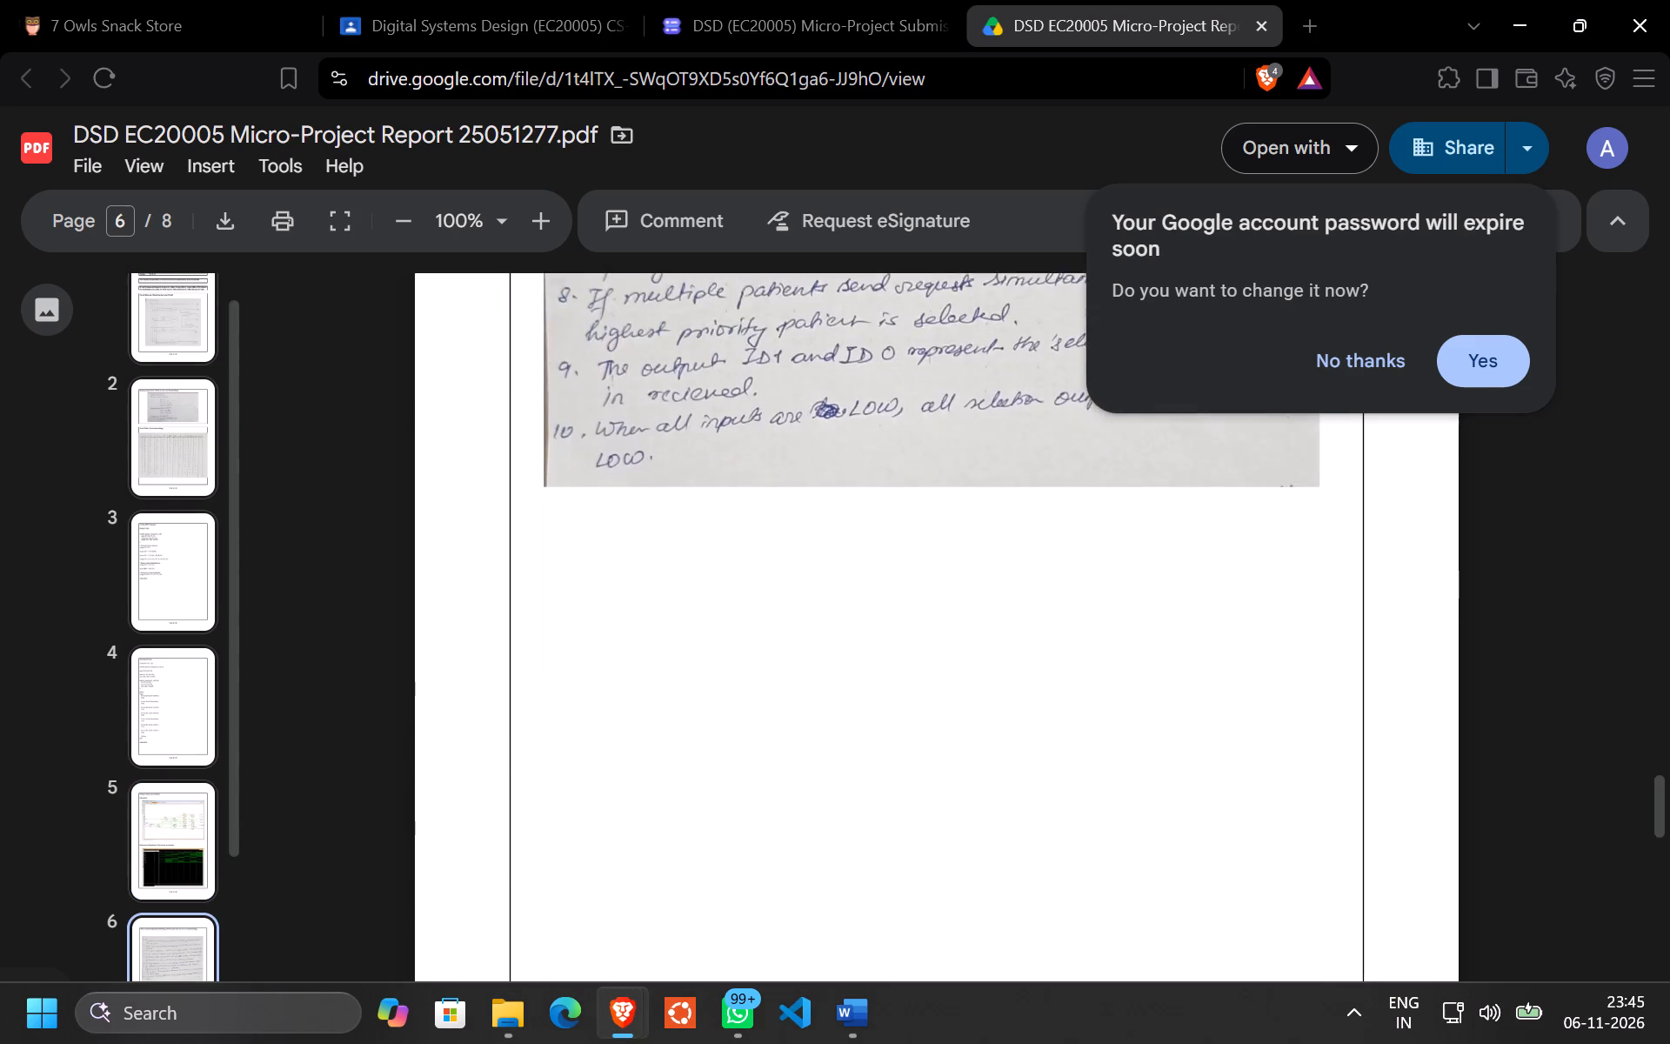
{"action": "scroll", "coordinate": [948, 528], "scroll_direction": "down", "scroll_amount": 8}
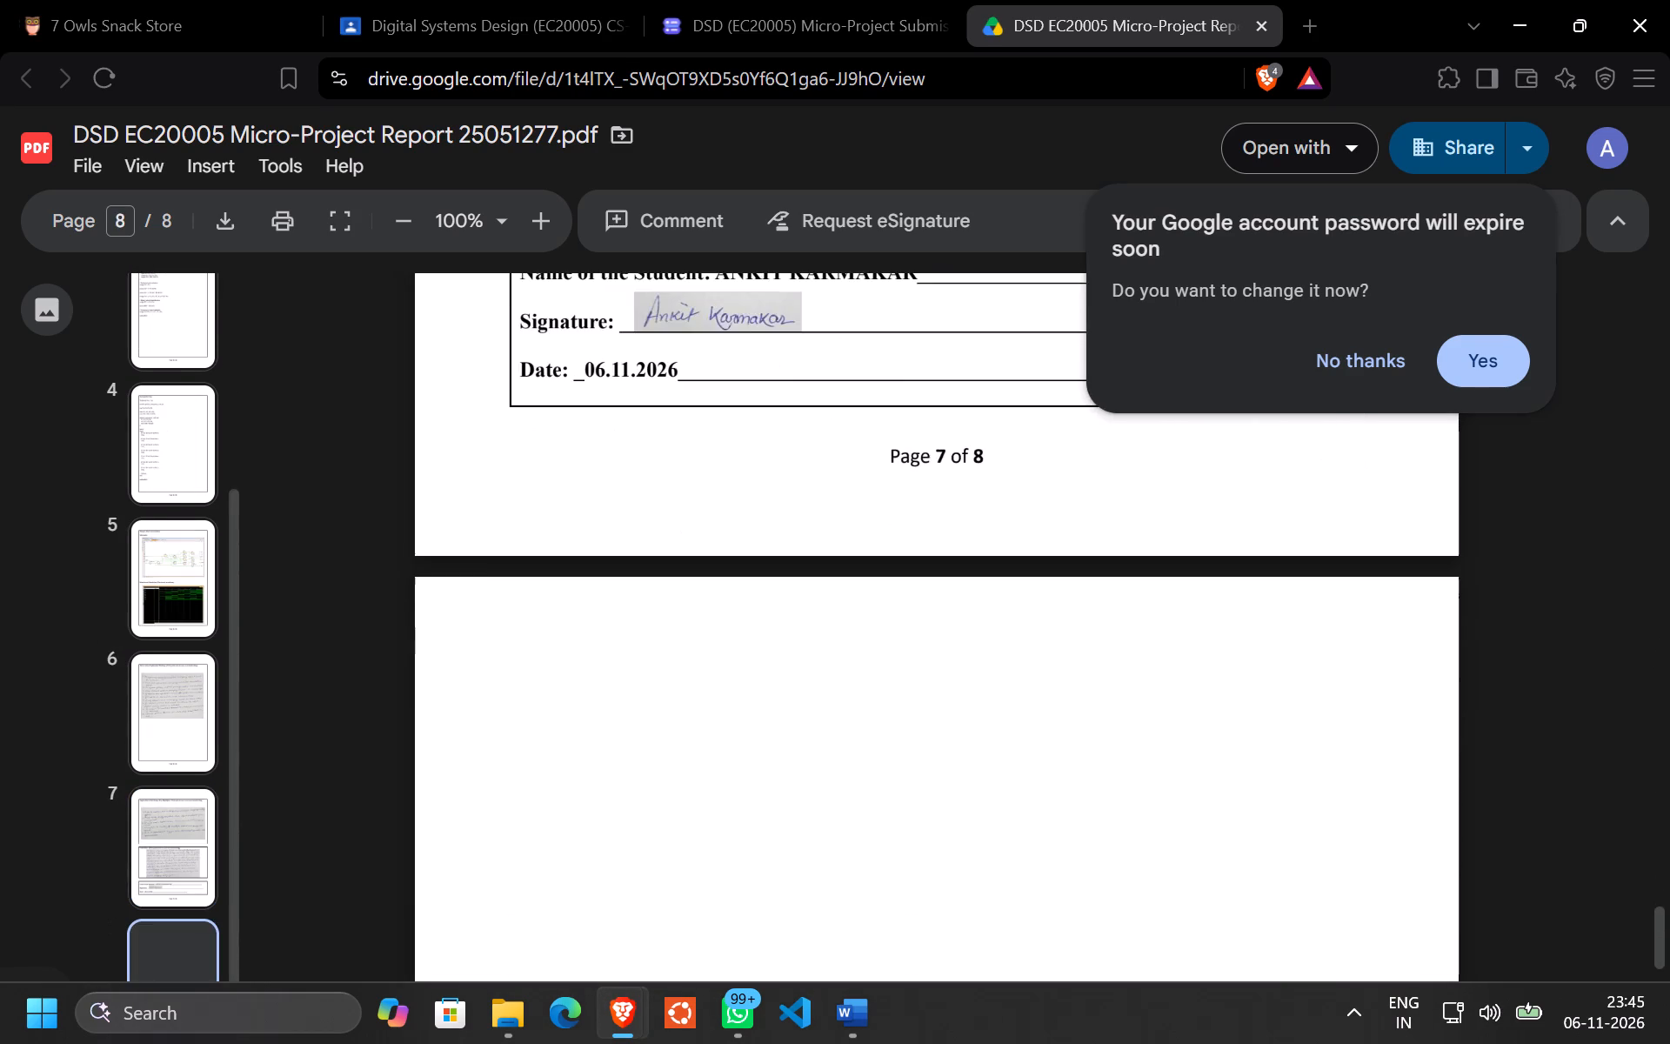
{"action": "scroll", "coordinate": [952, 516], "scroll_direction": "up", "scroll_amount": 1}
{"action": "scroll", "coordinate": [952, 516], "scroll_direction": "down", "scroll_amount": 6}
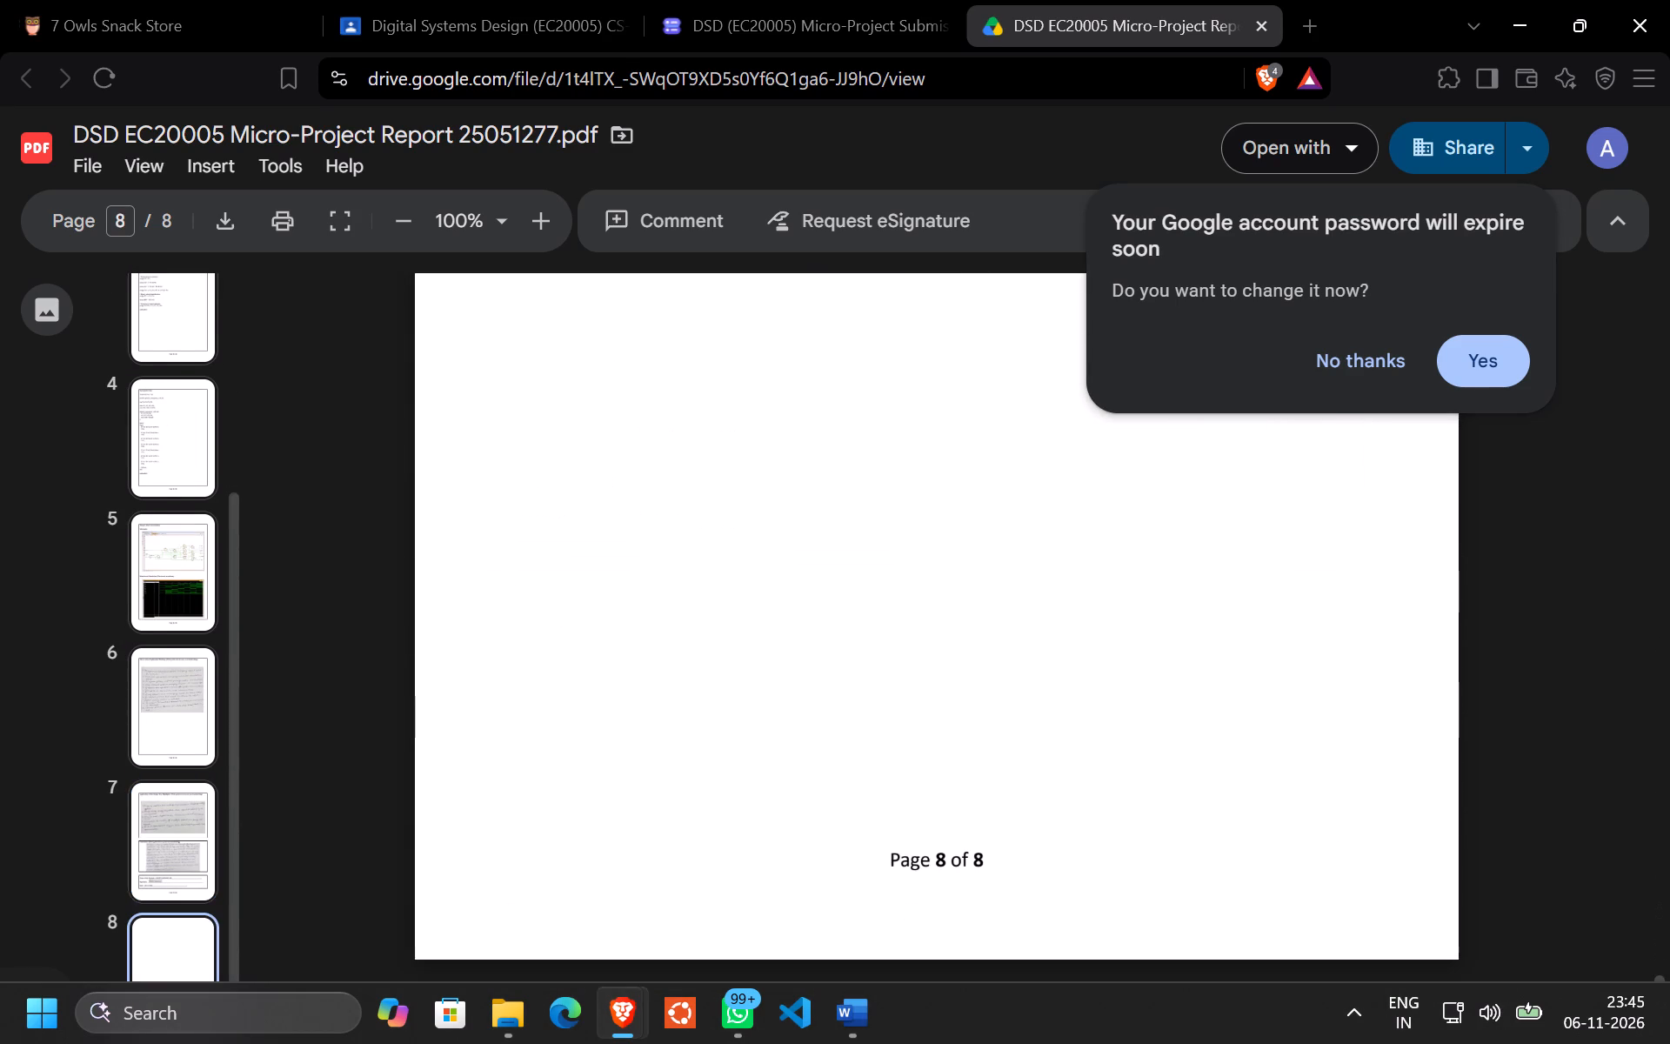
{"action": "left_click", "coordinate": [1258, 18]}
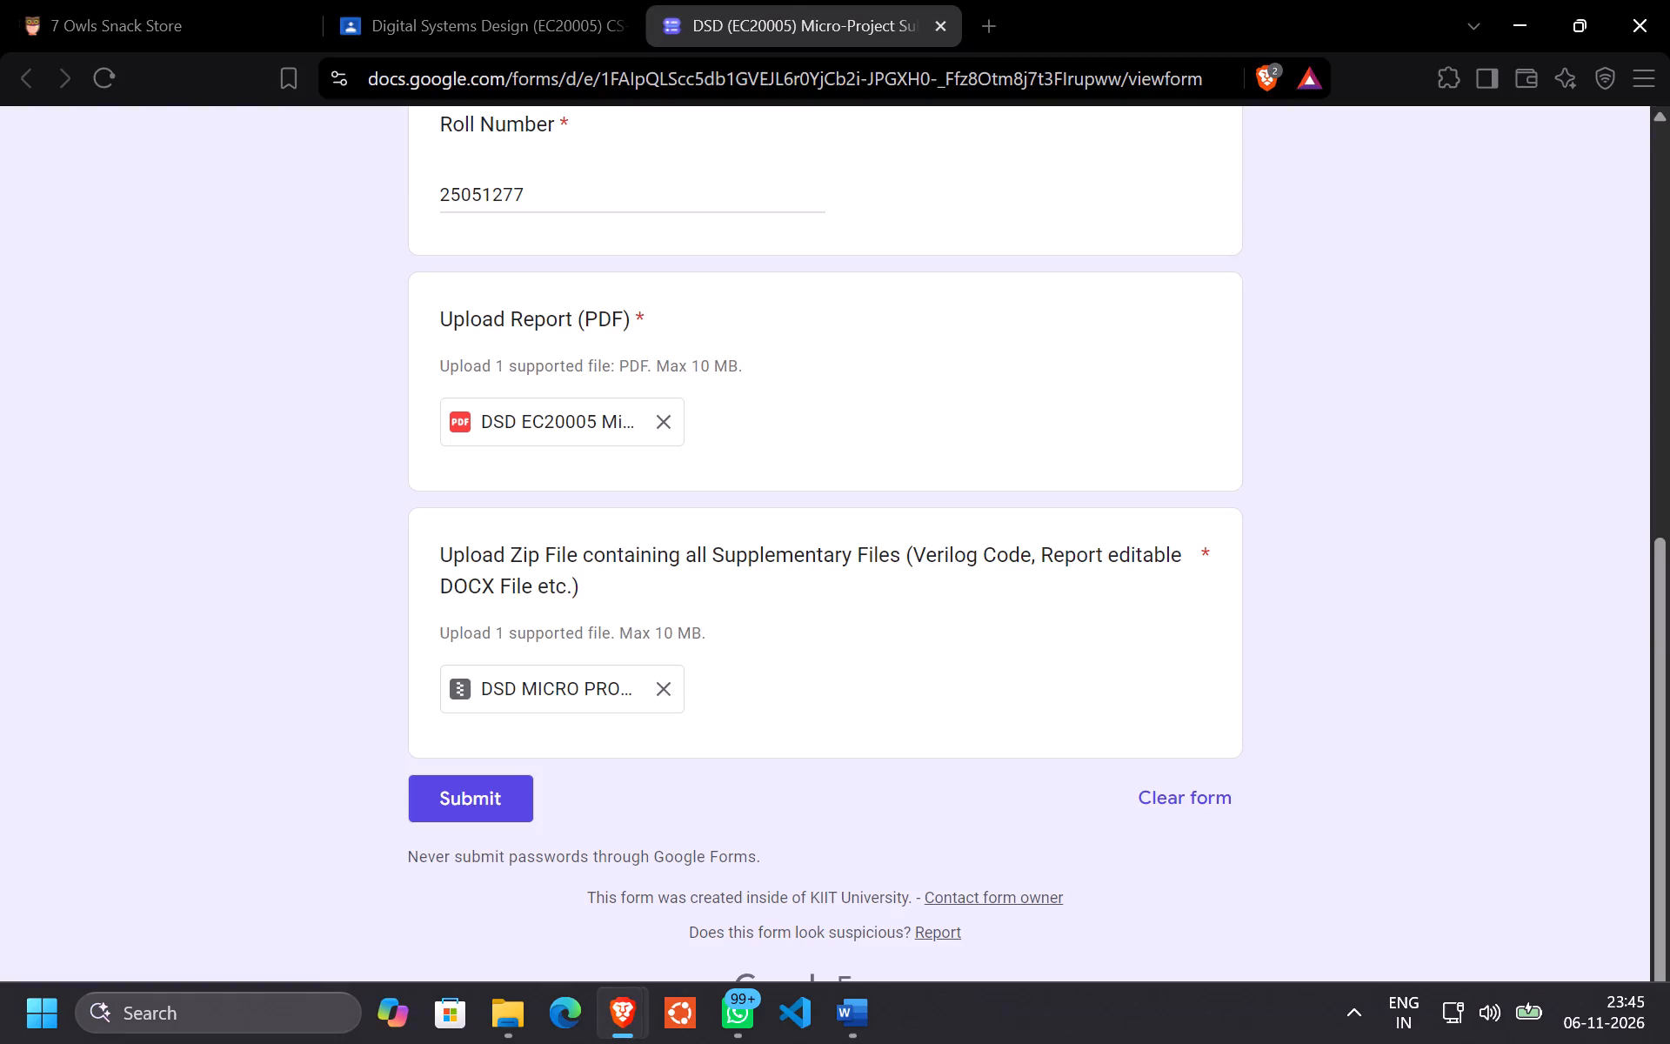
Recheck the form answers from top to bottom and submit the DSD (EC20005) Micro-Project form.
{"action": "scroll", "coordinate": [966, 525], "scroll_direction": "up", "scroll_amount": 9}
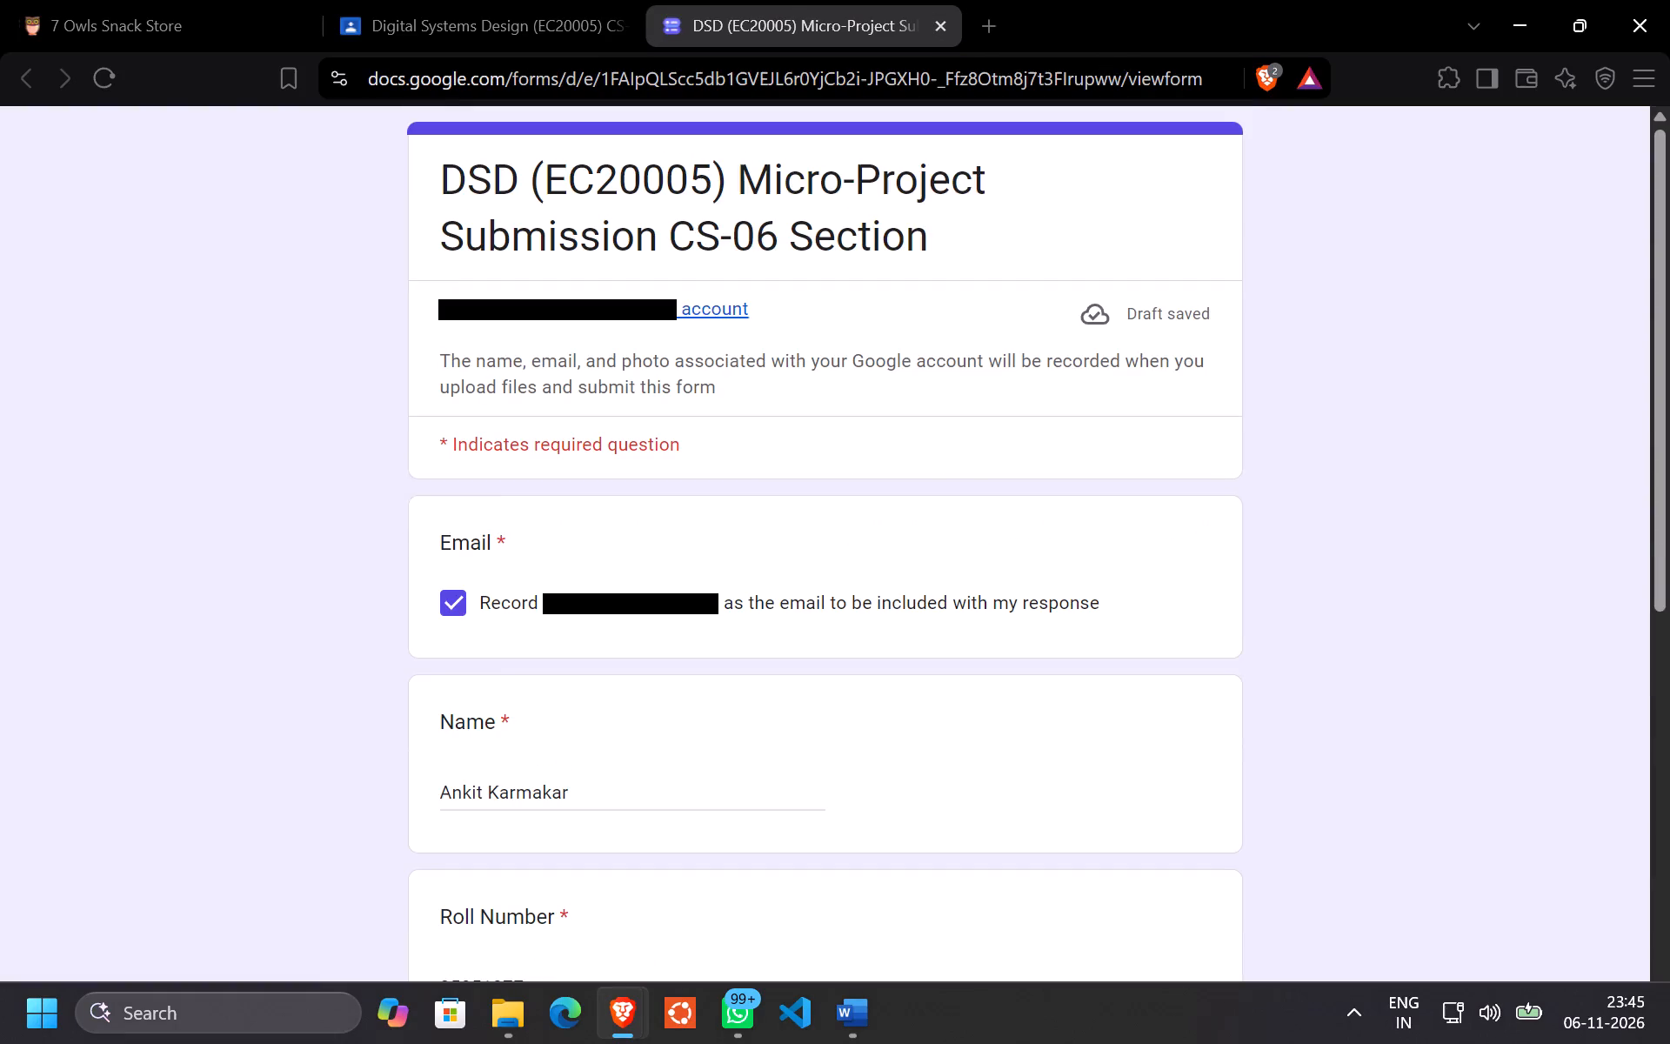
{"action": "scroll", "coordinate": [966, 525], "scroll_direction": "down", "scroll_amount": 3}
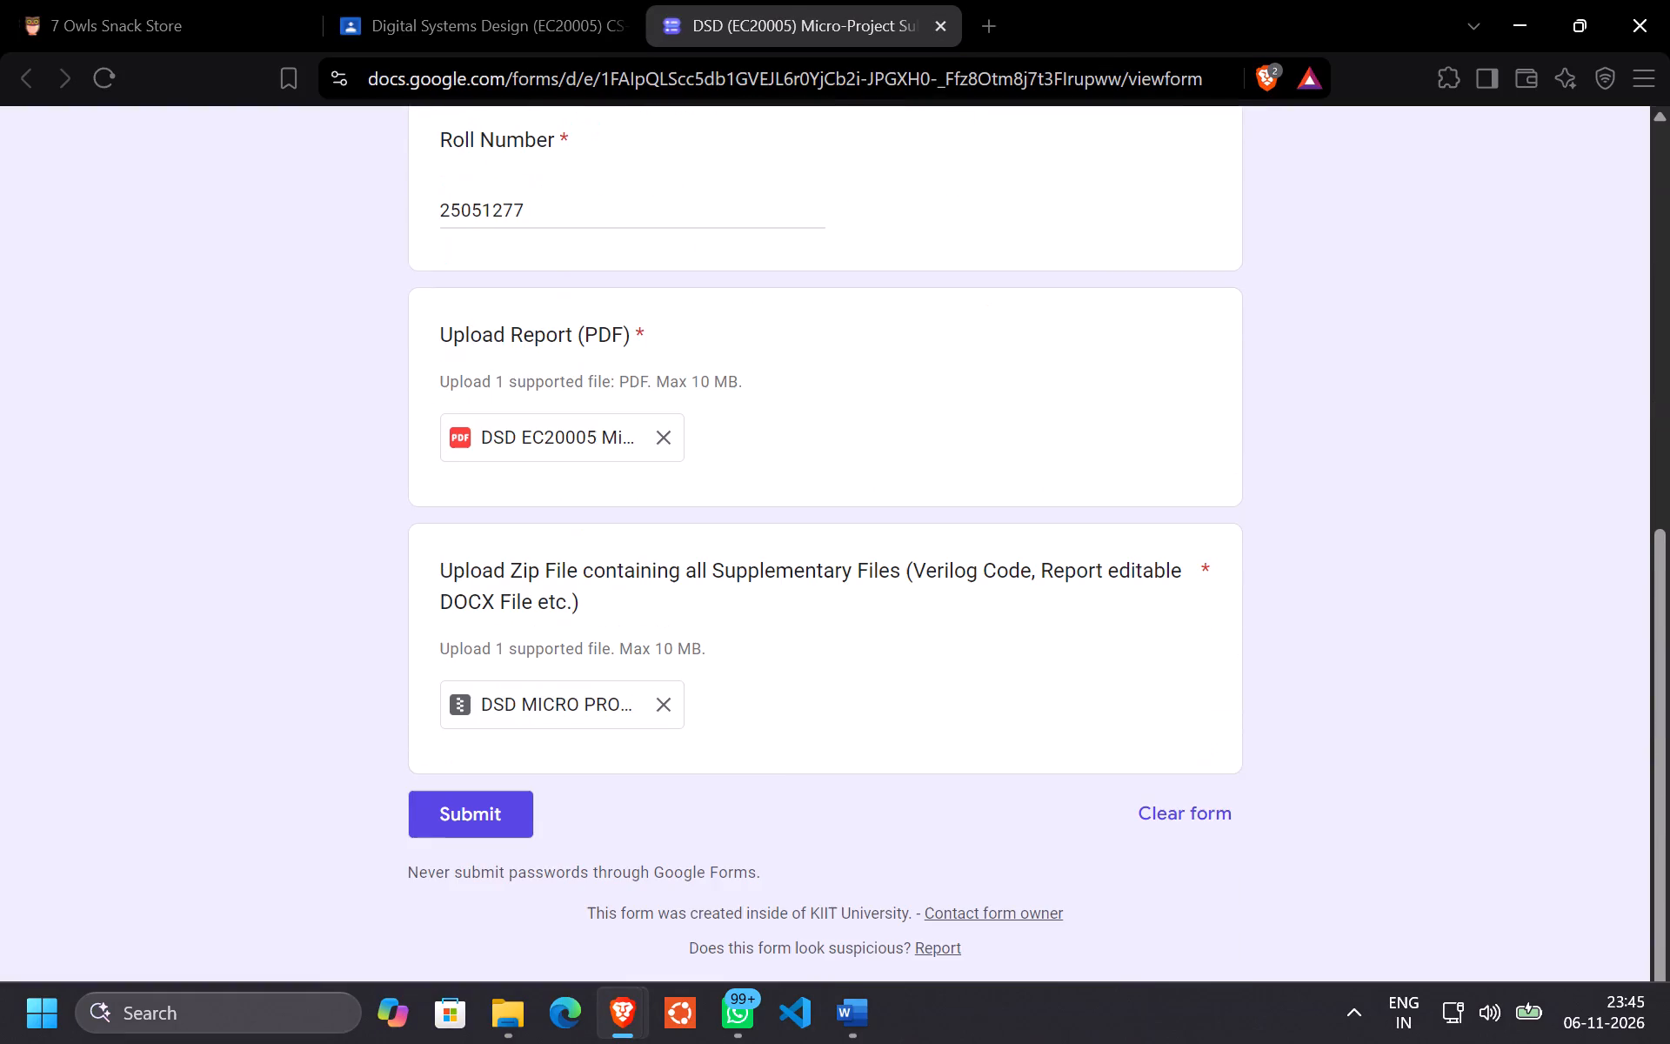
{"action": "left_click", "coordinate": [464, 801]}
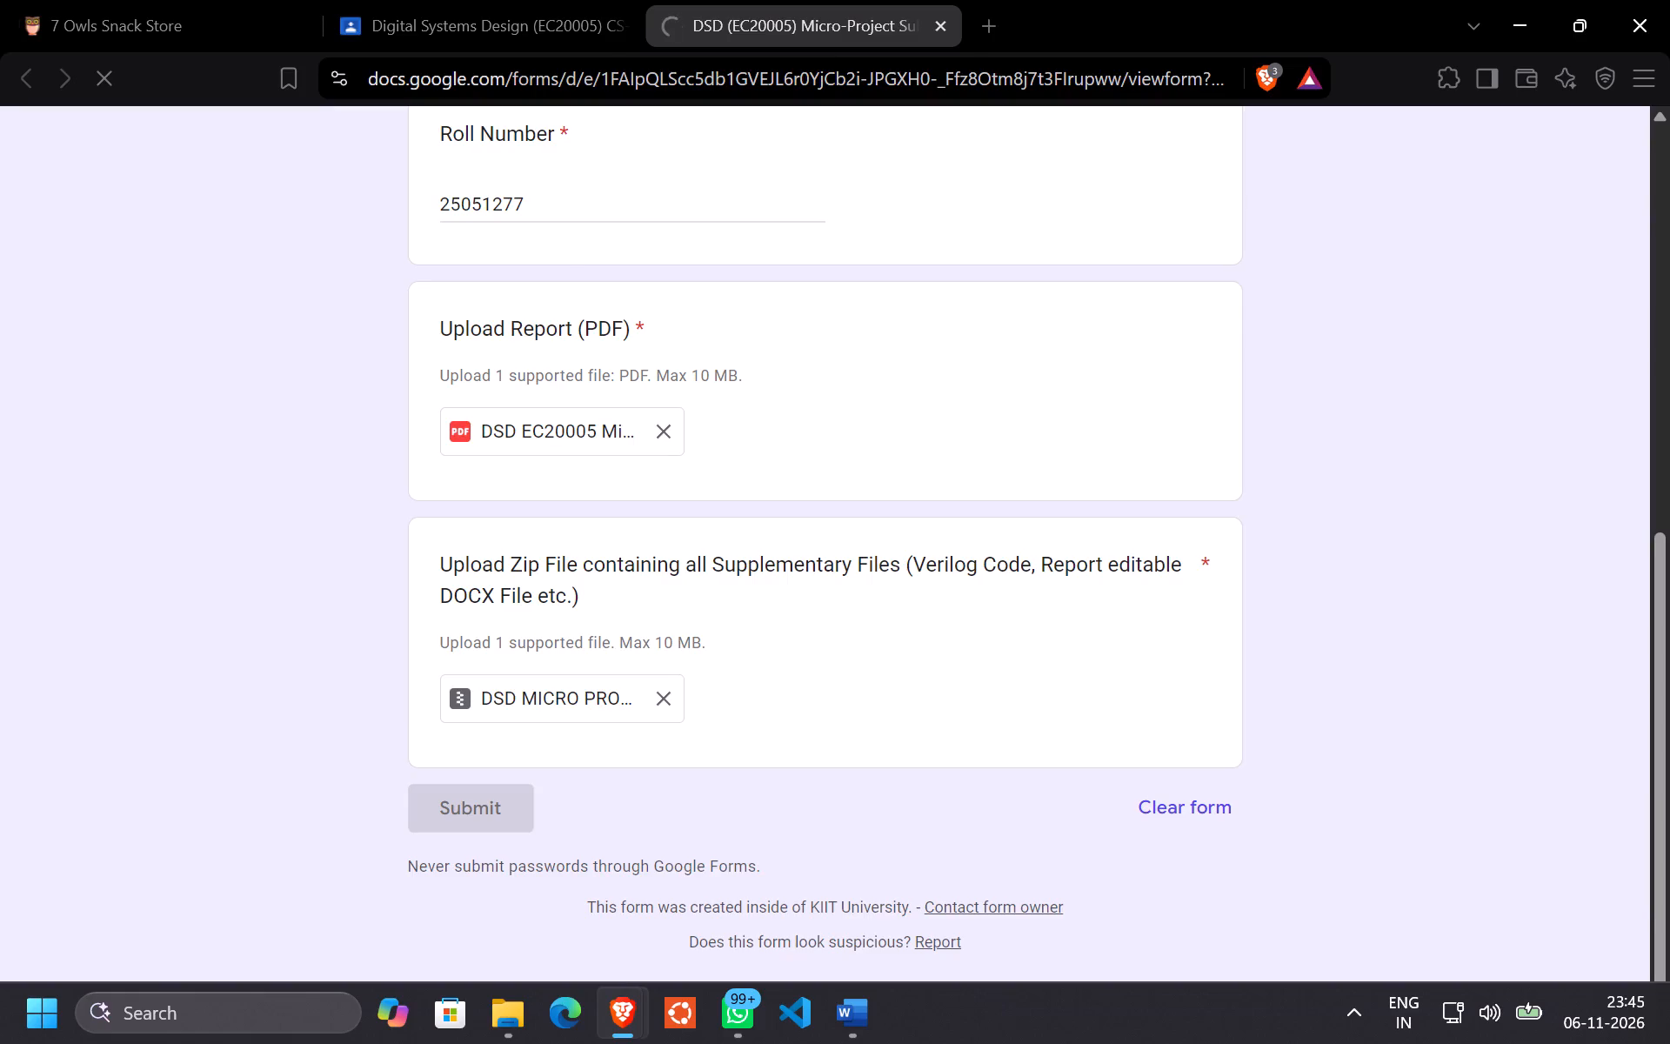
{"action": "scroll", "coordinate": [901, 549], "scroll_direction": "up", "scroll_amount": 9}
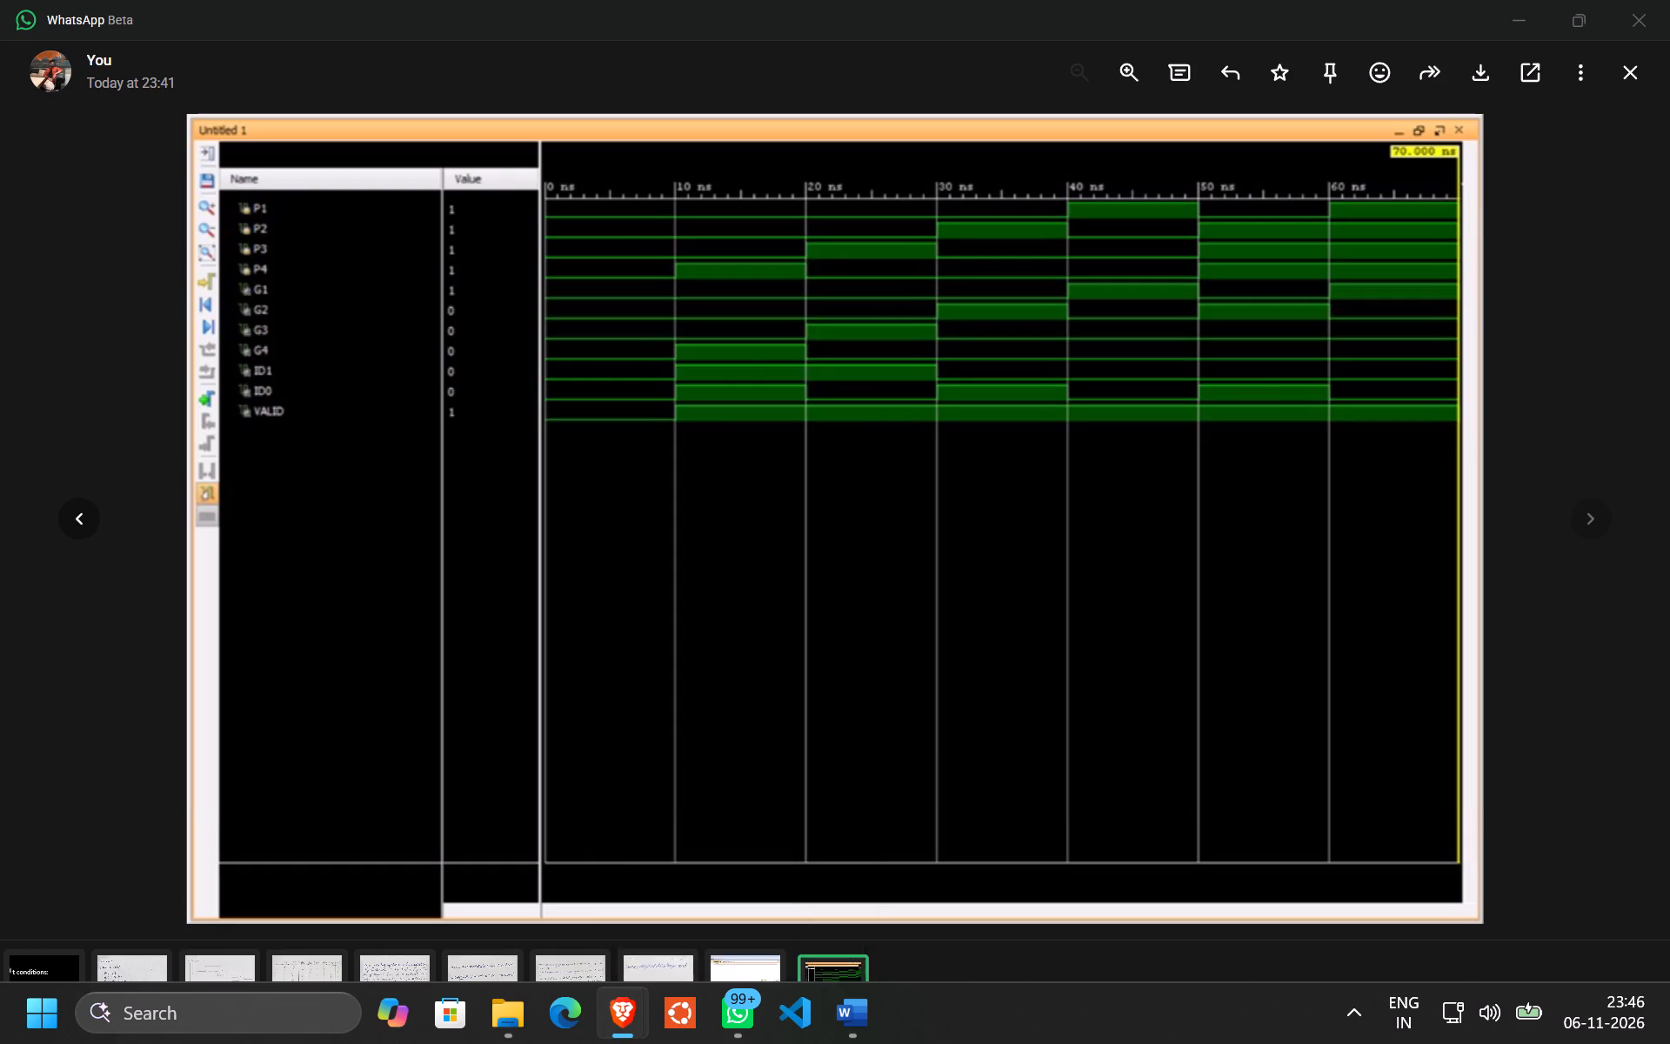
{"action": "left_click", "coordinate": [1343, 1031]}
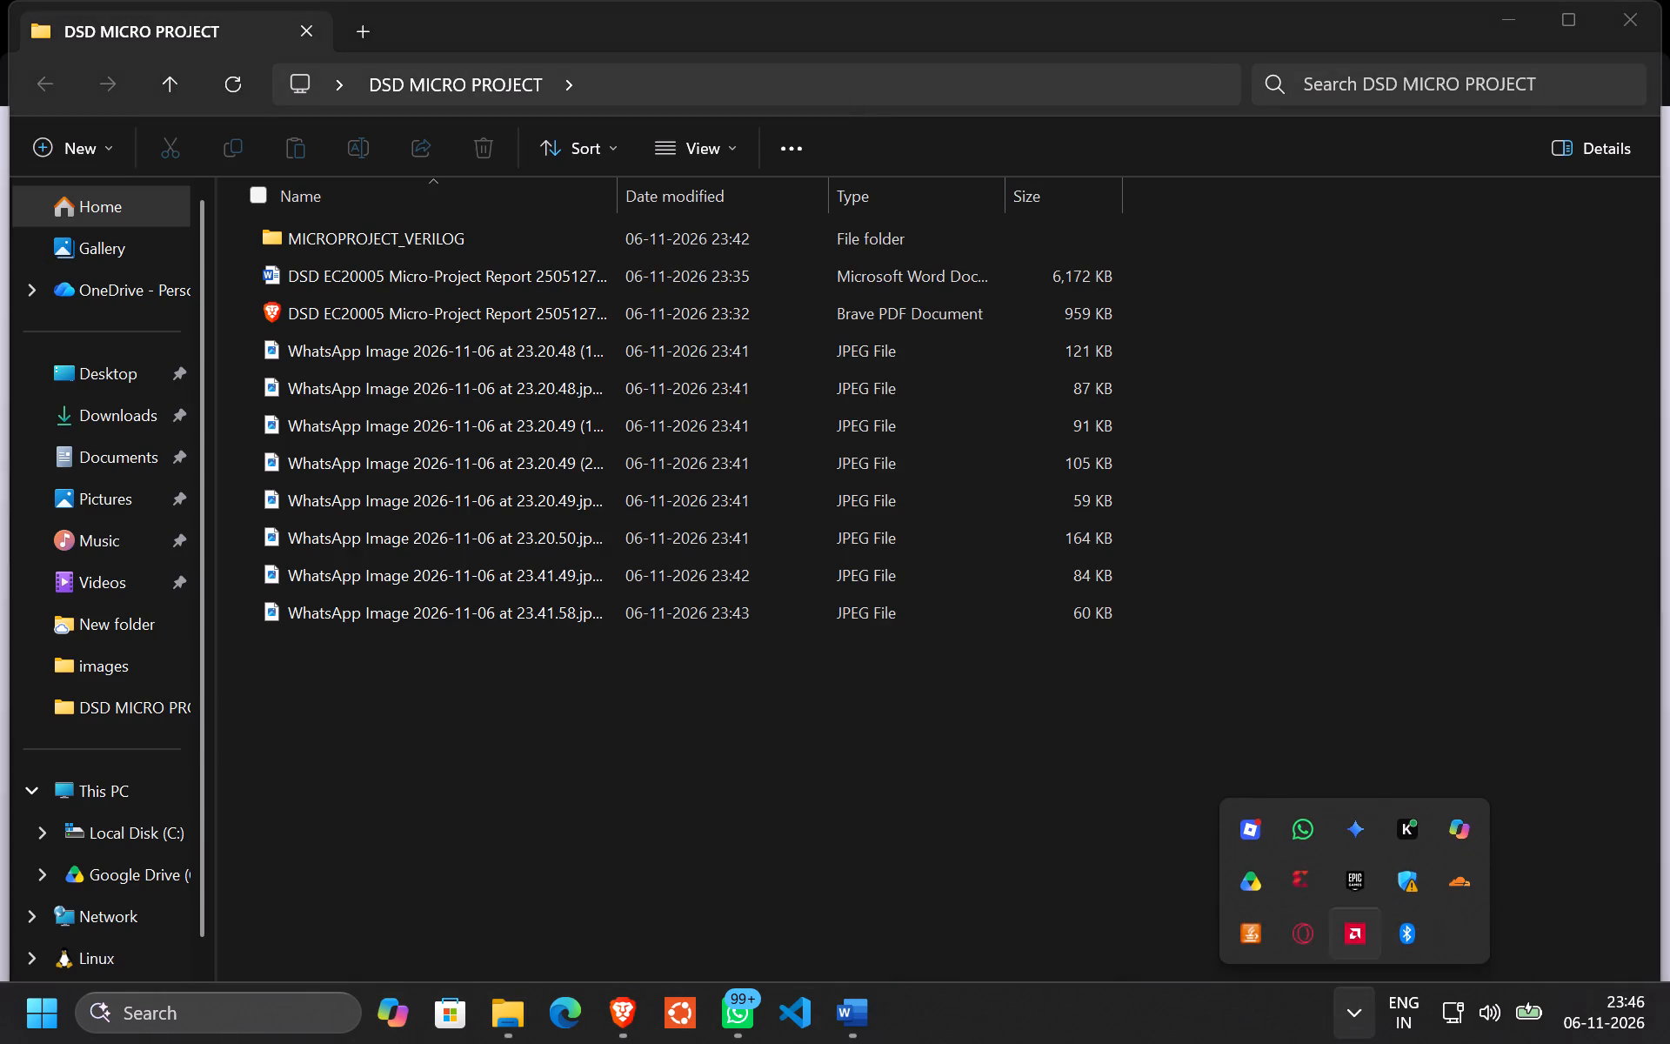
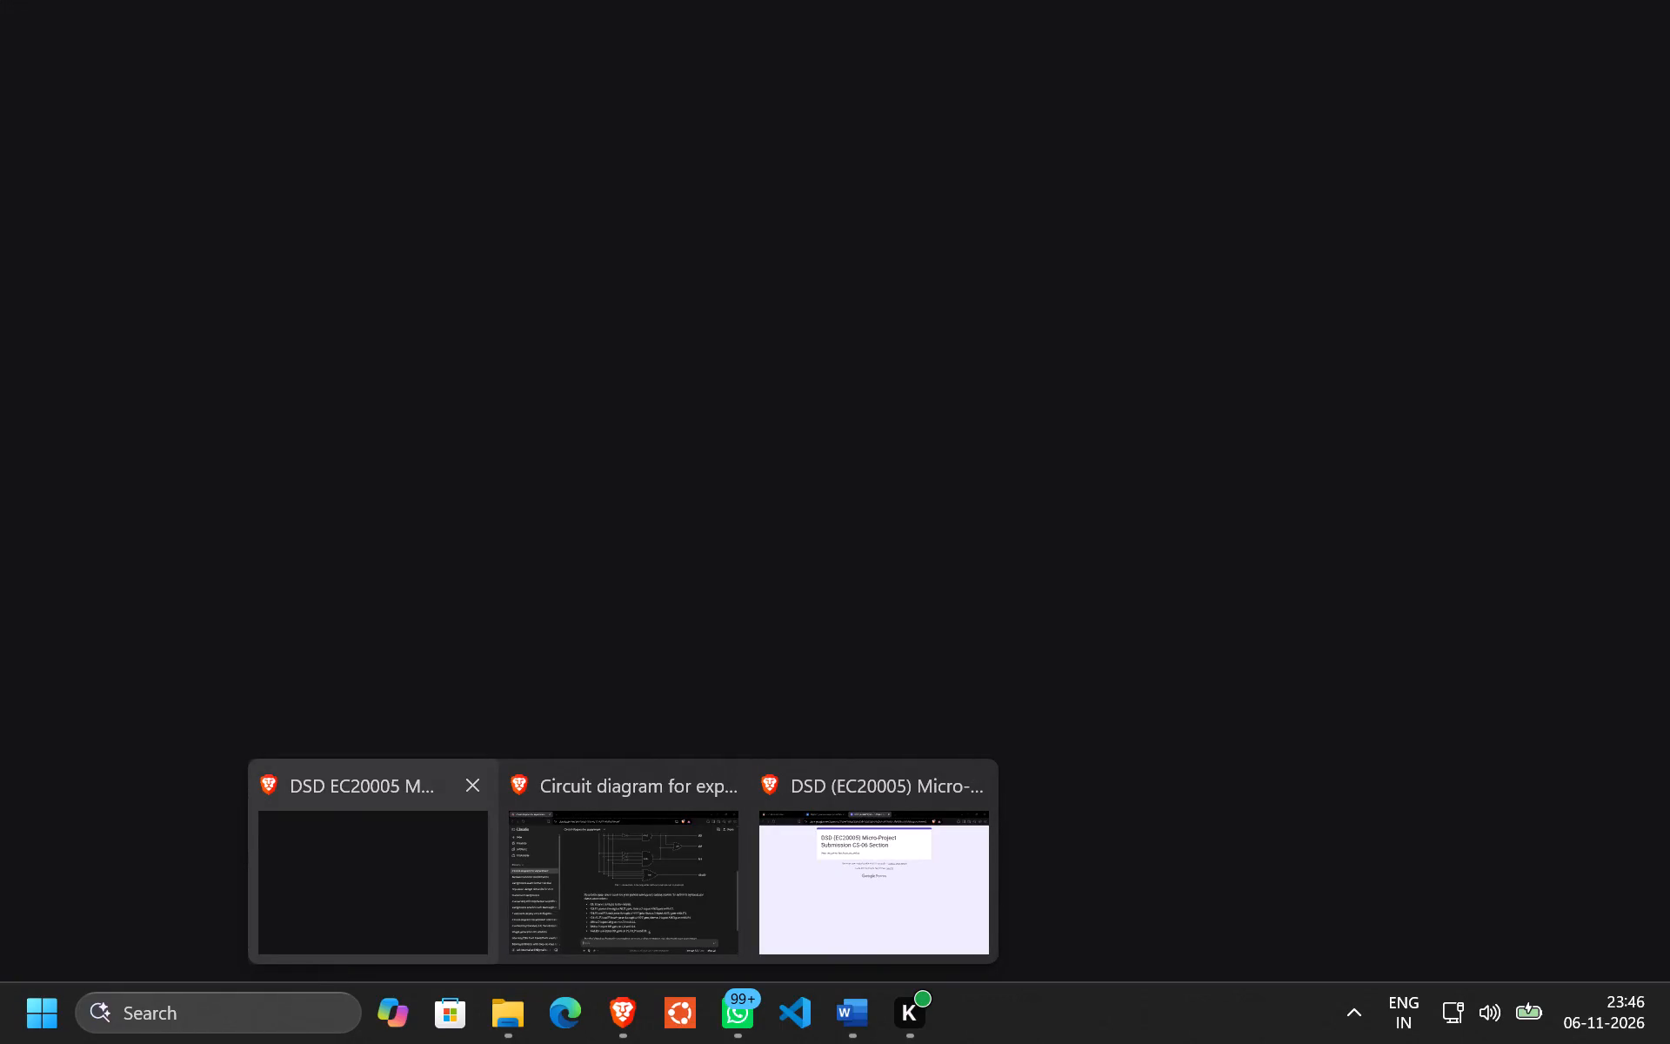
Close the three browser windows, the DSD MICRO PROJECT folder window and the Word report to clear the desktop.
{"action": "left_click", "coordinate": [472, 787]}
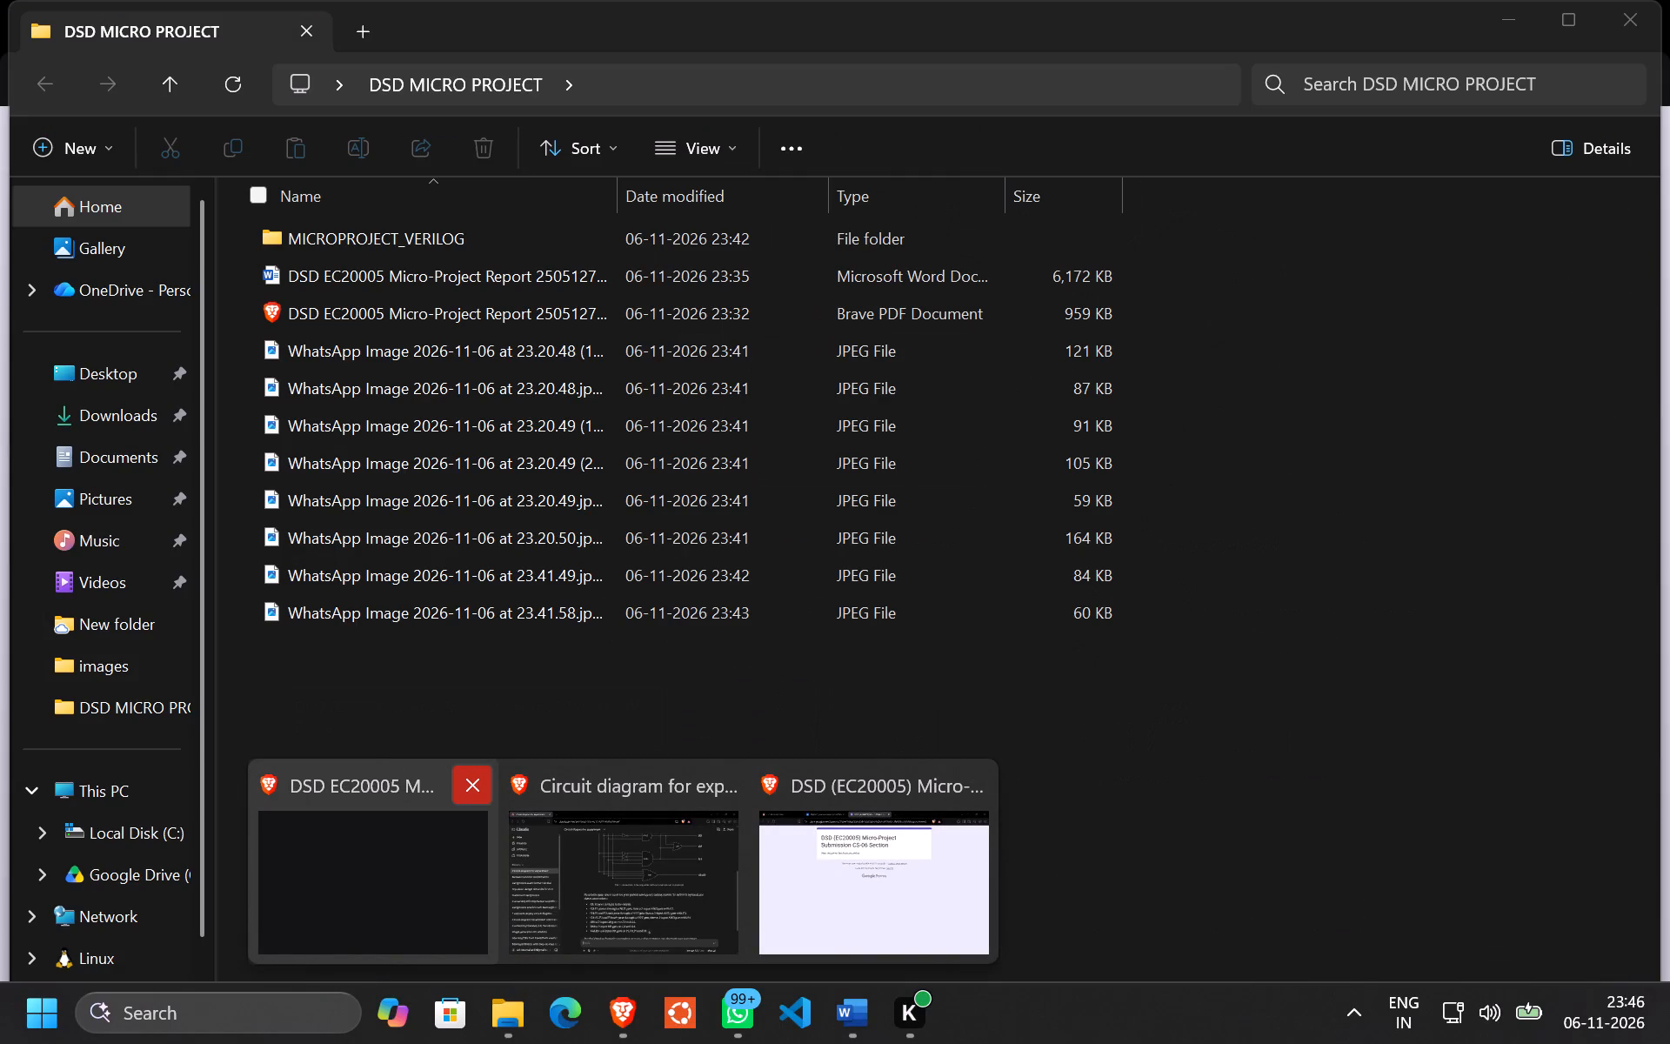
{"action": "left_click", "coordinate": [613, 791]}
{"action": "left_click", "coordinate": [719, 786]}
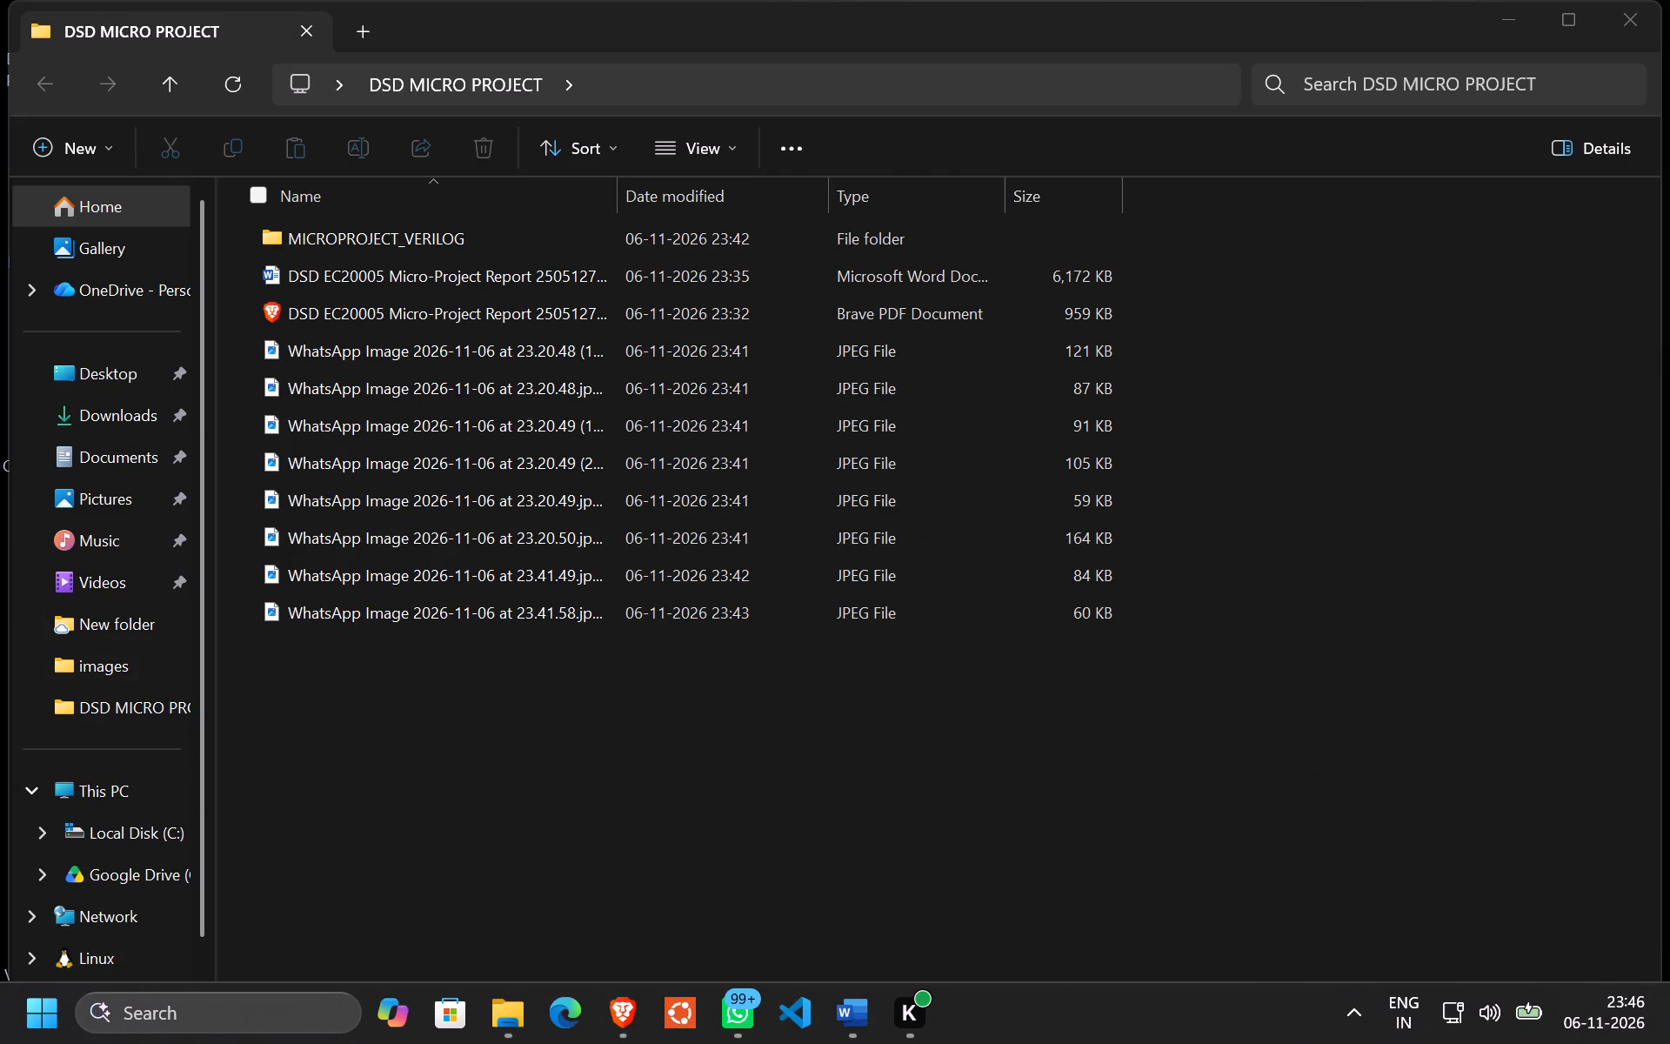
{"action": "left_click", "coordinate": [1640, 19]}
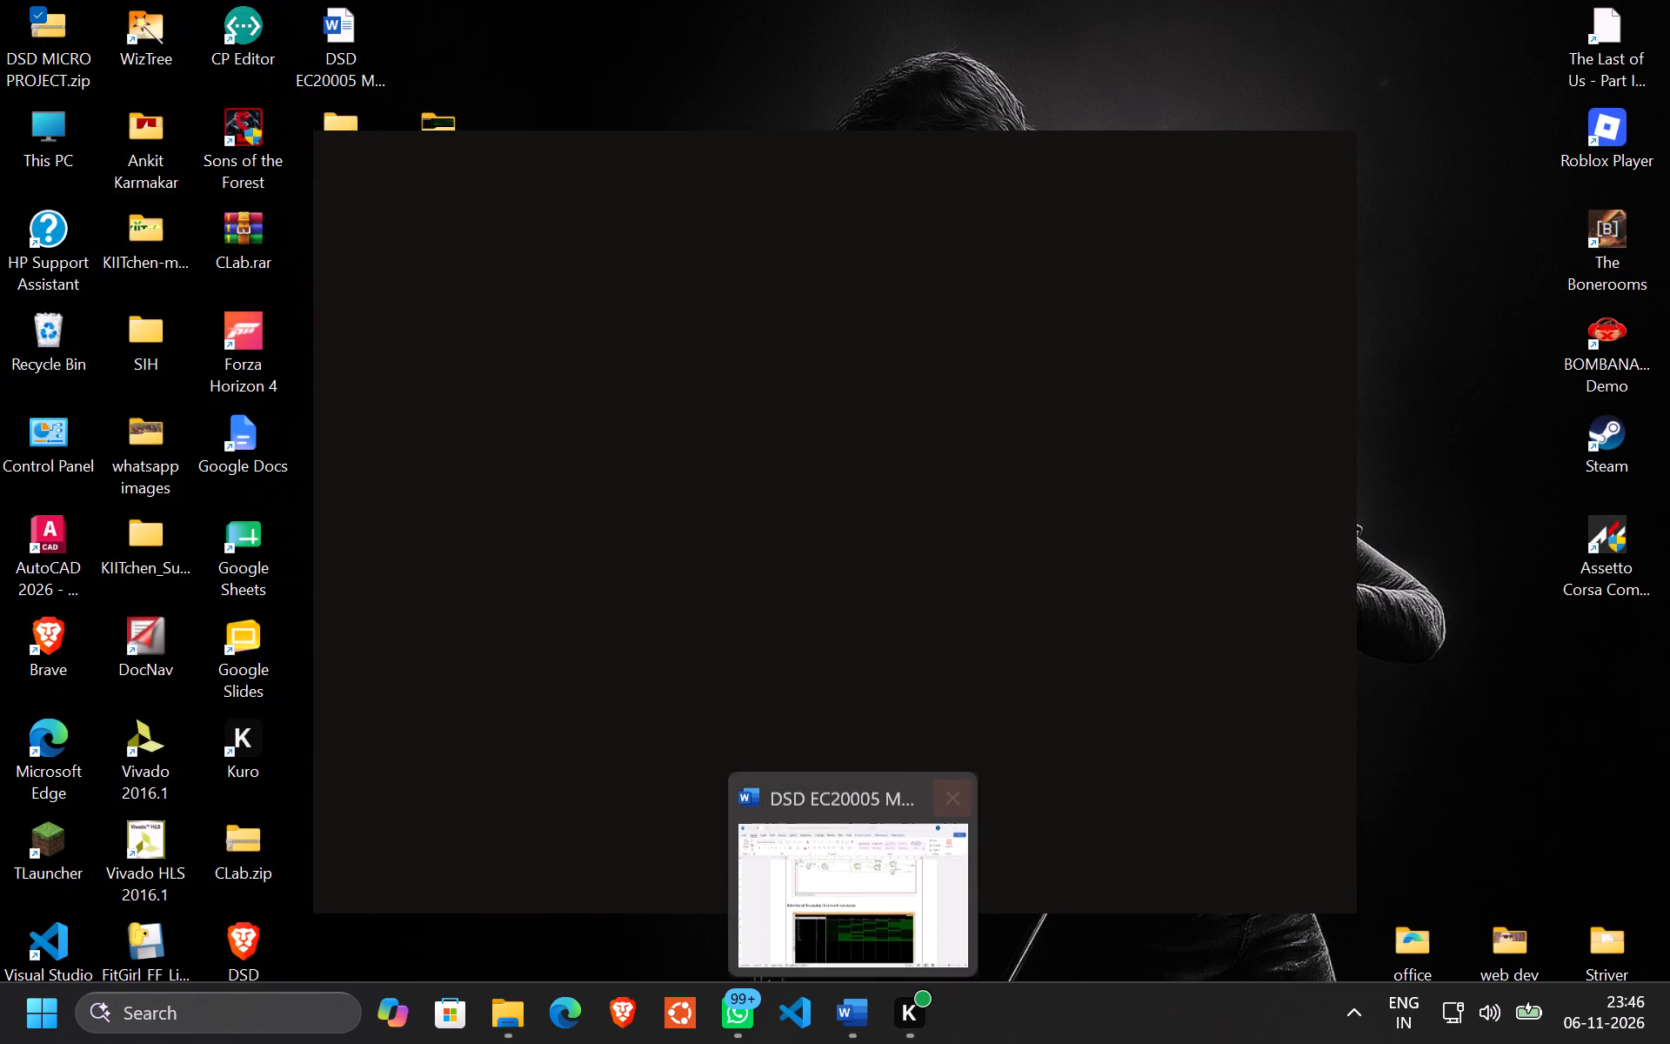
{"action": "left_click", "coordinate": [945, 779]}
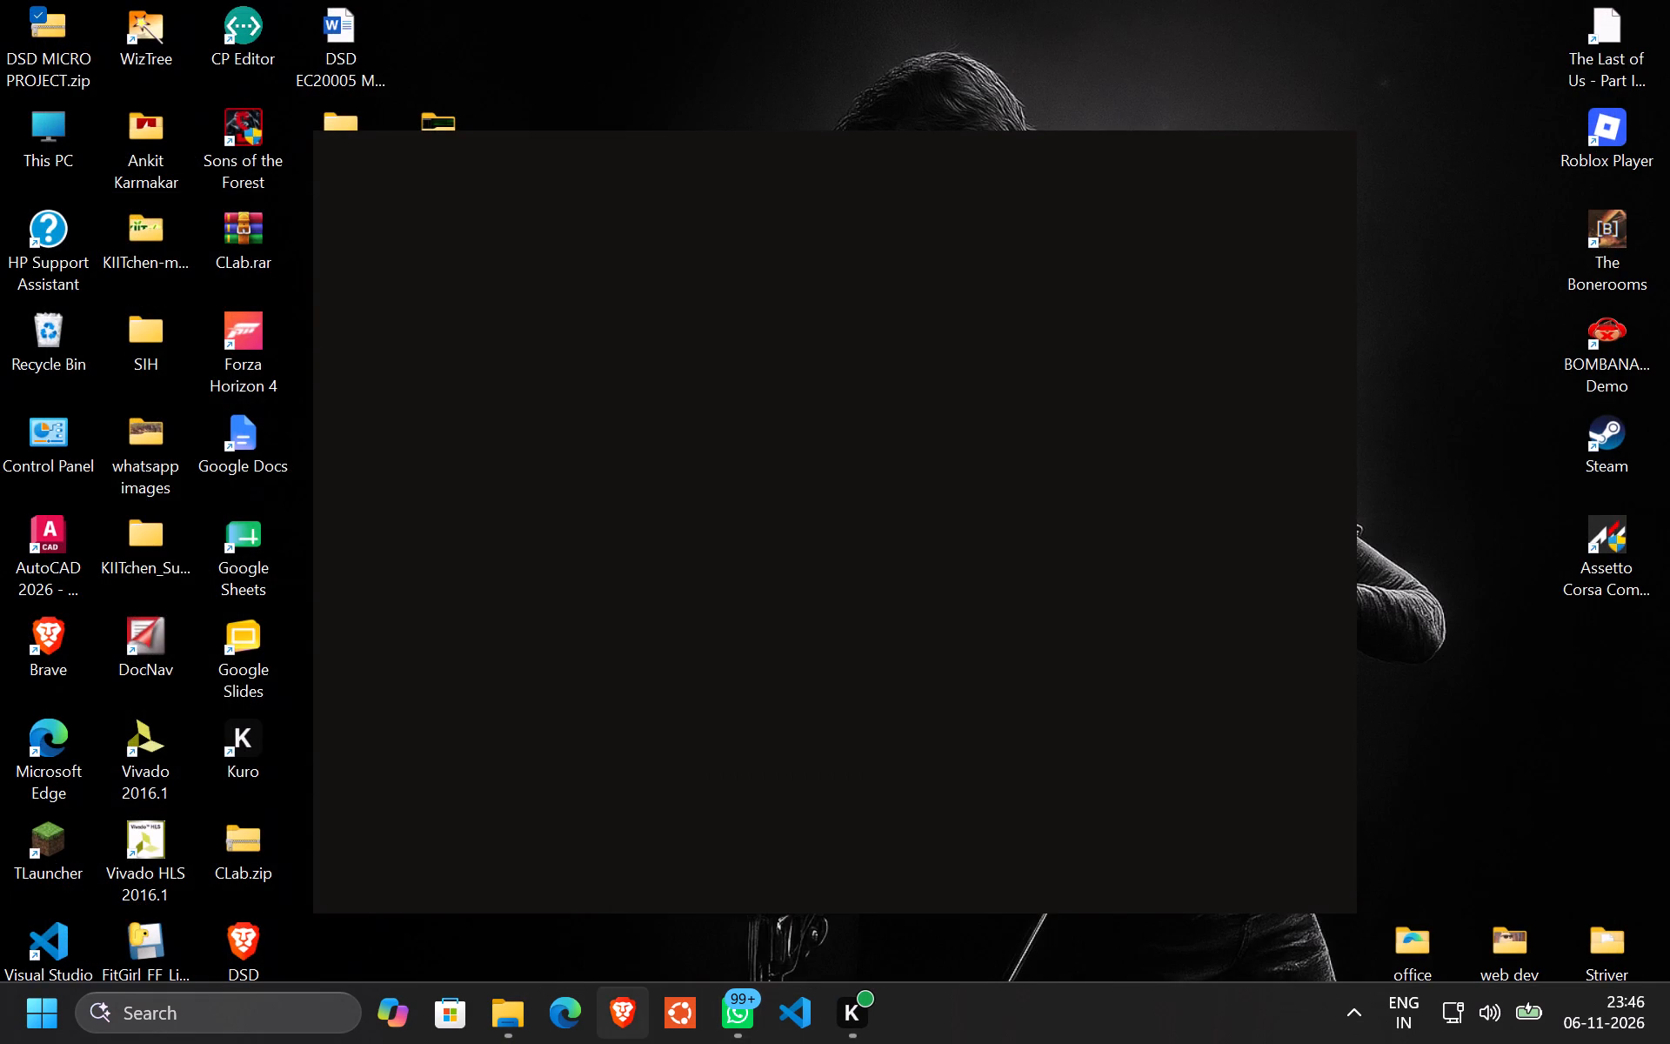
{"action": "left_click", "coordinate": [1391, 763]}
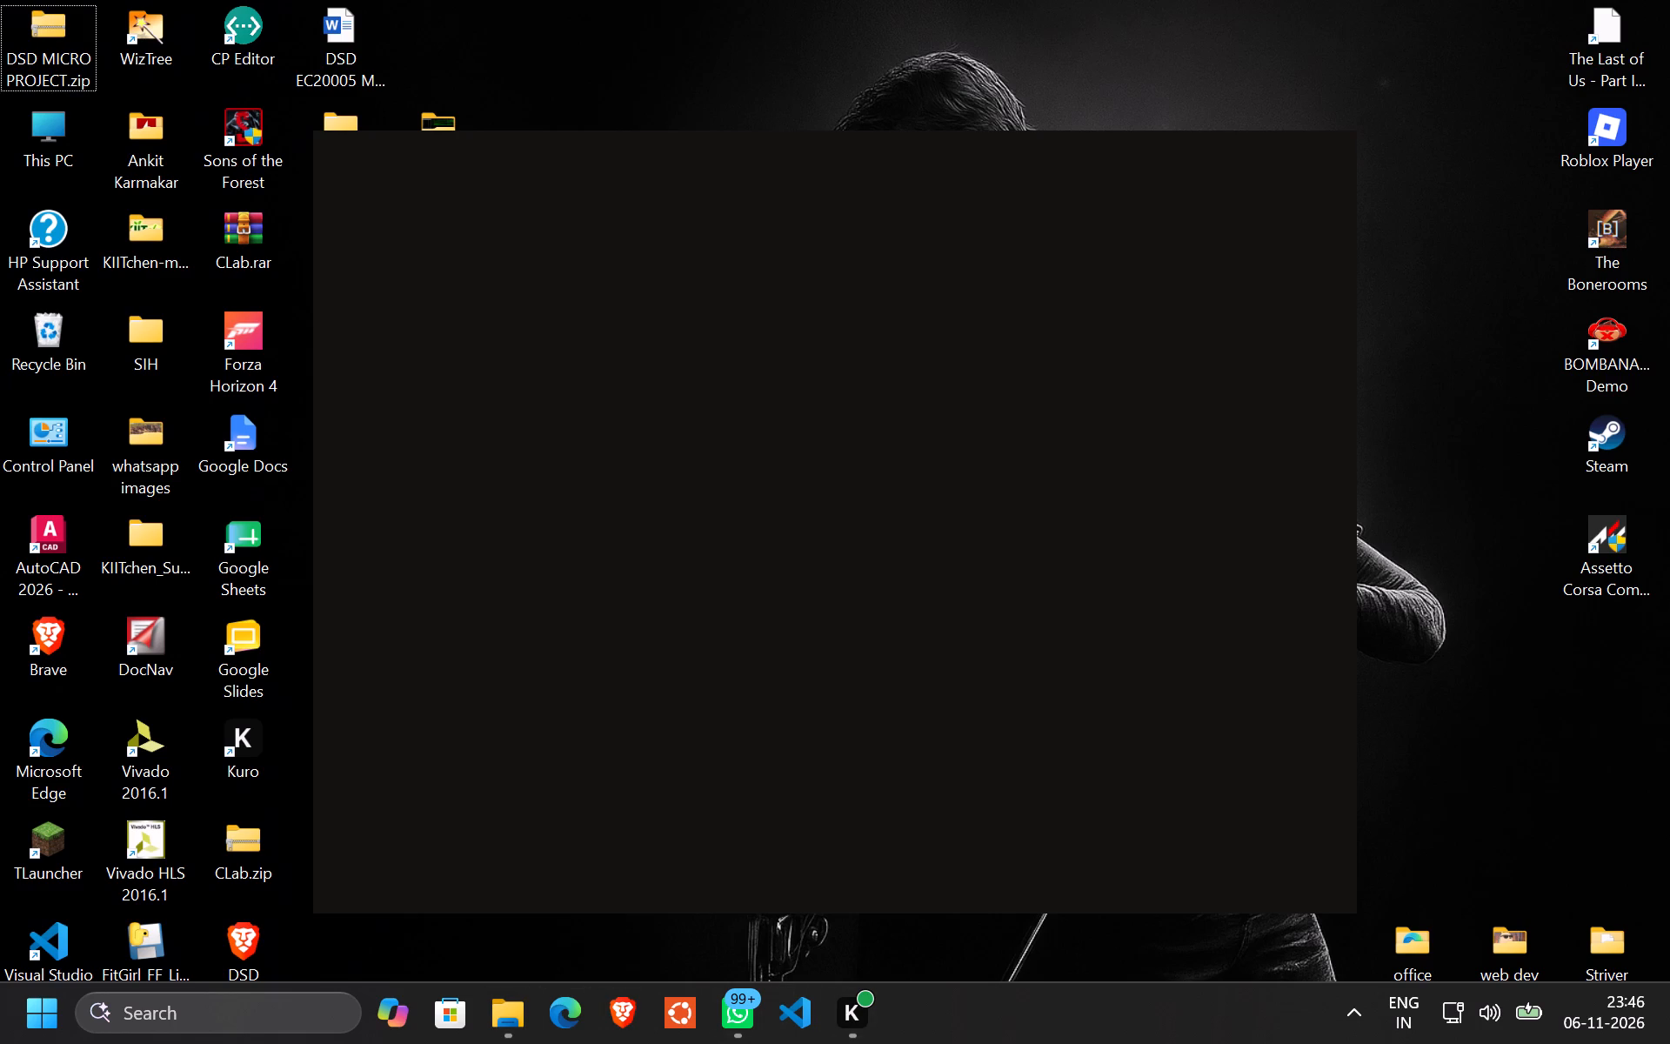